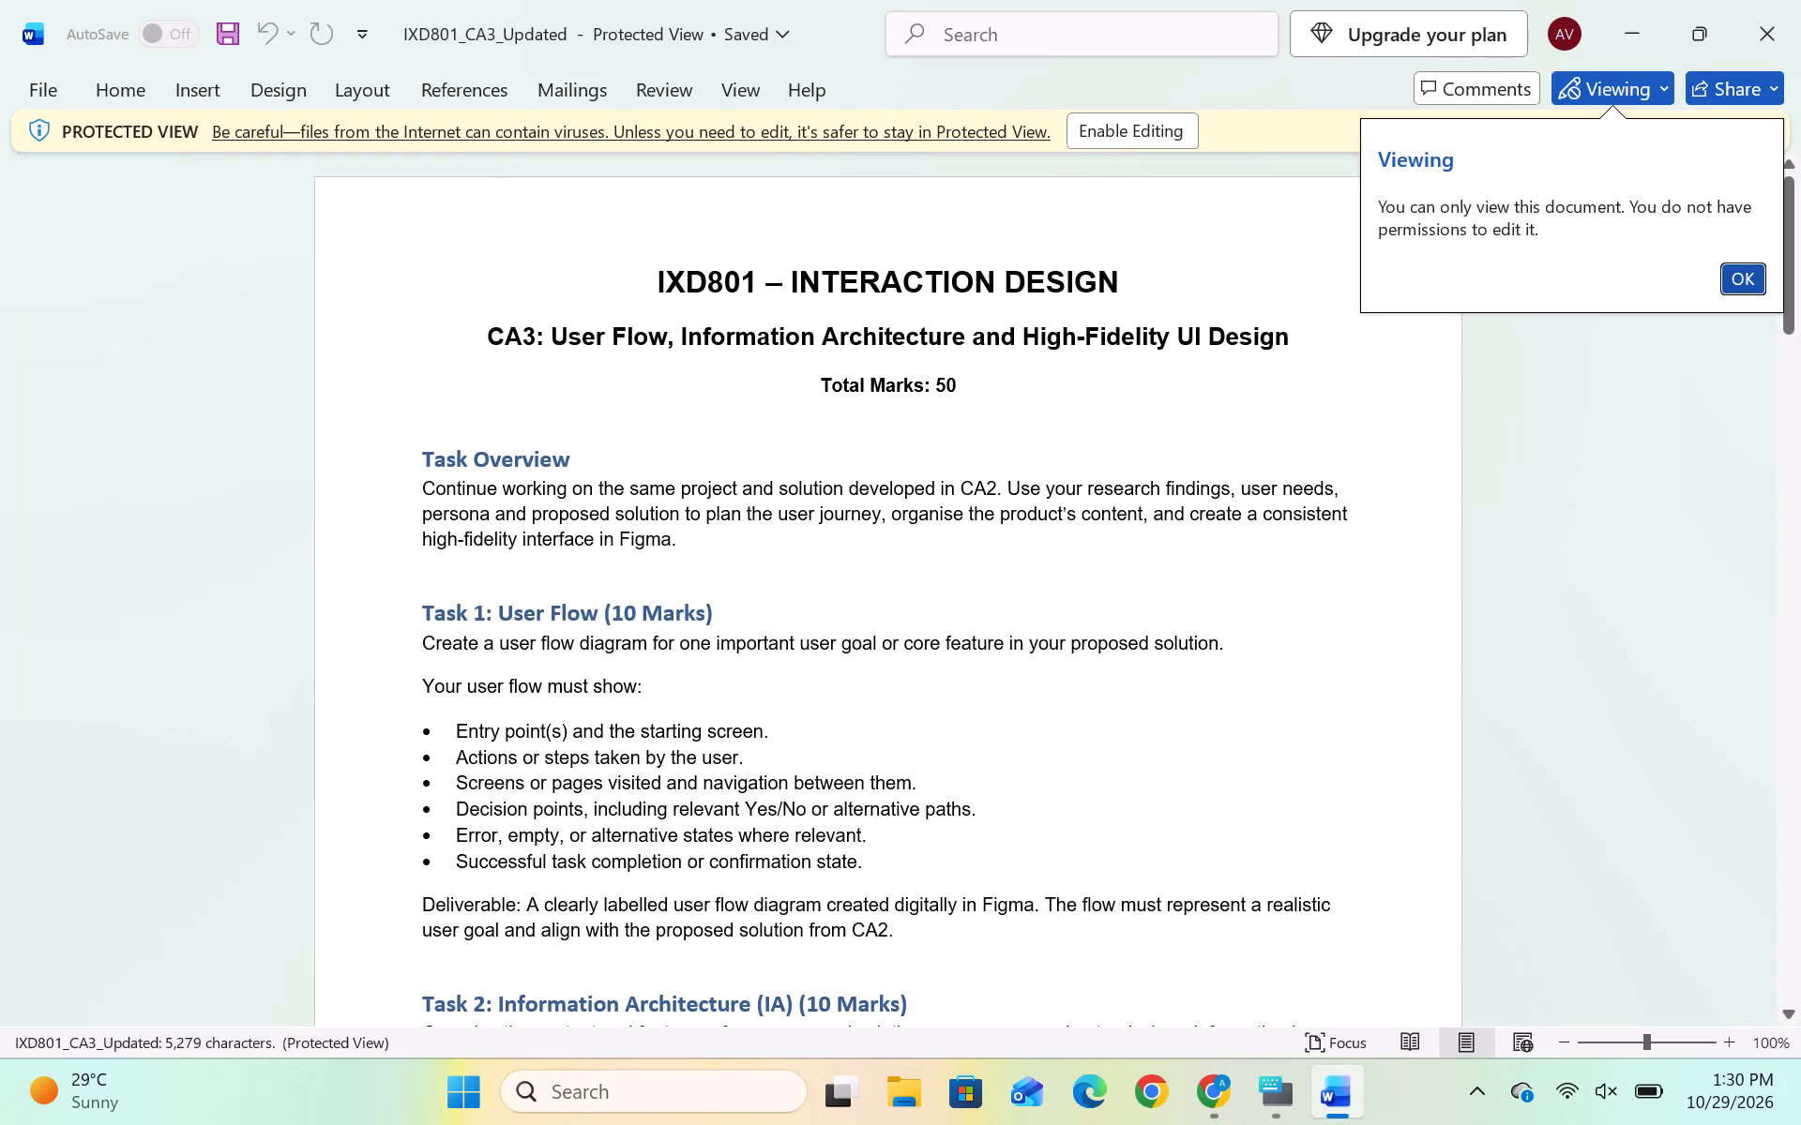
Dismiss the viewing-only notice and review the CA3 brief's tasks, submission requirements and mark distribution.
left_click(1746, 289)
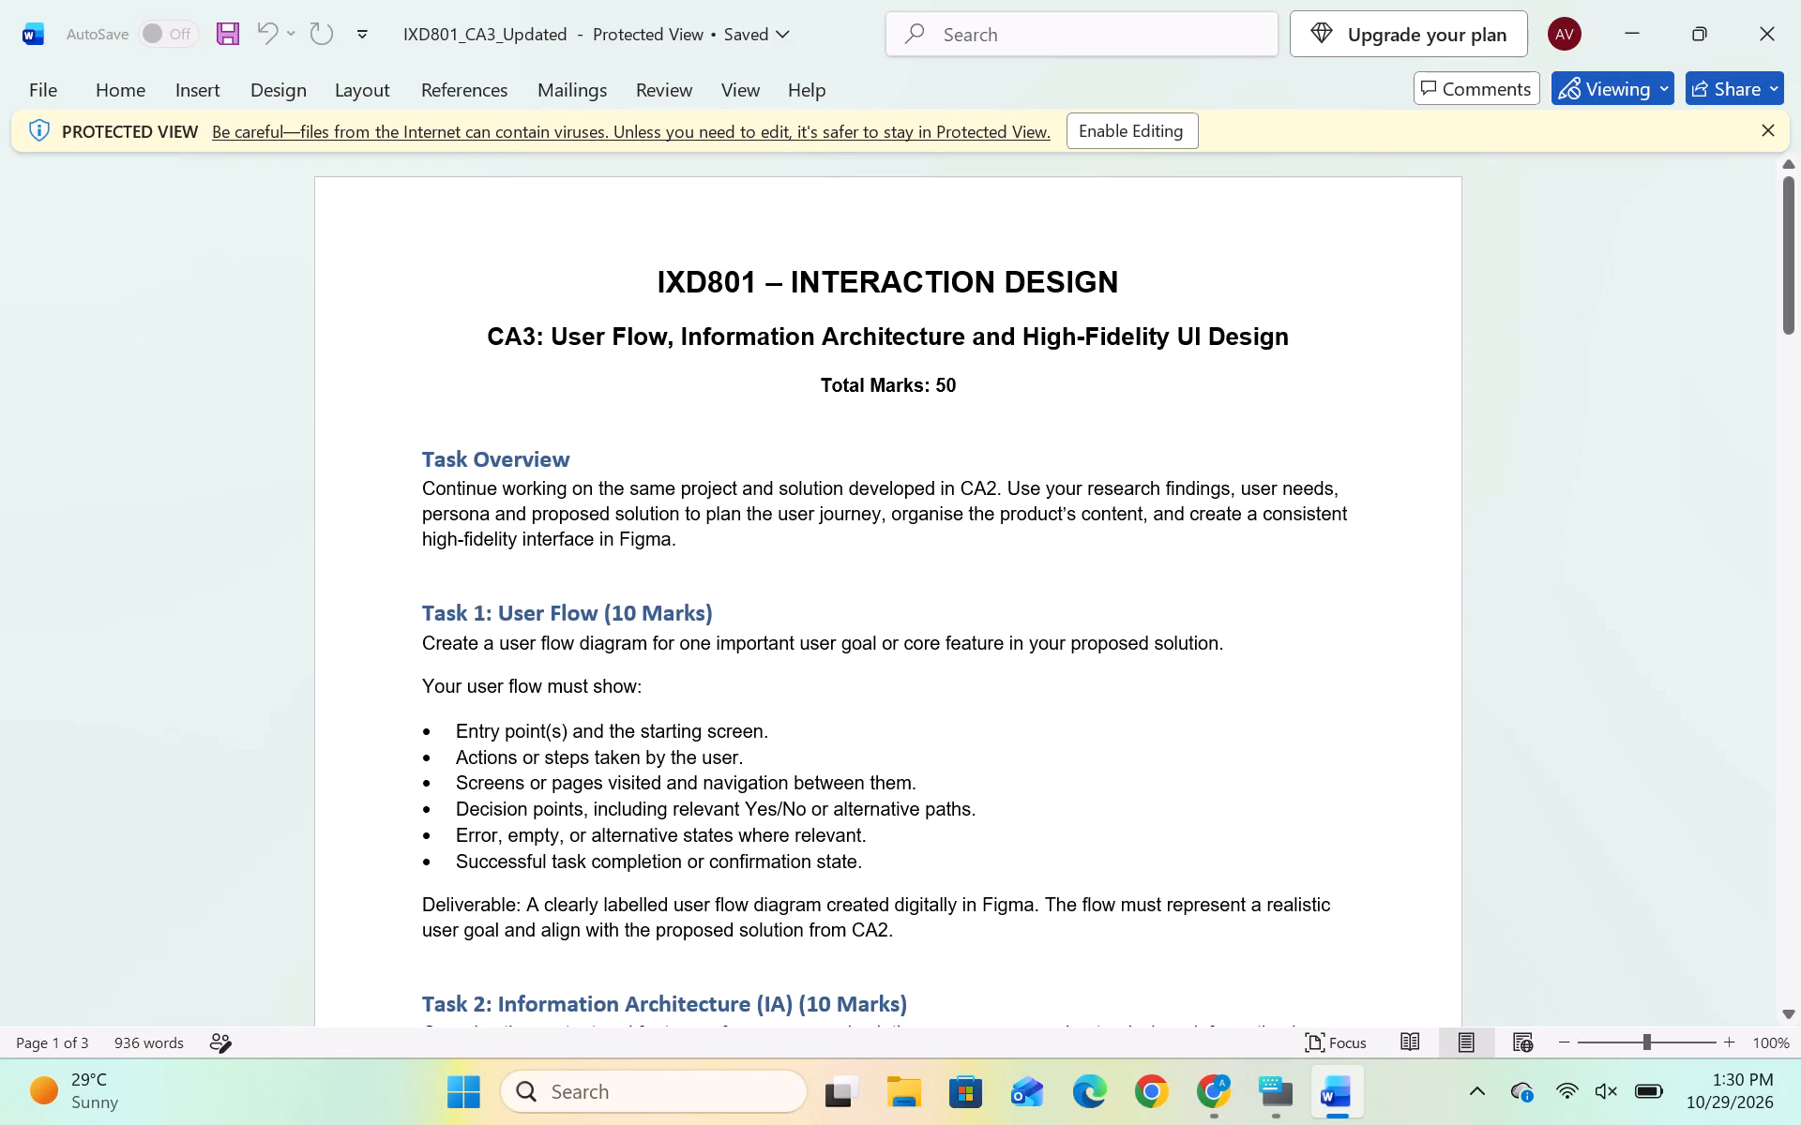
scroll(1091, 624, "down", 2)
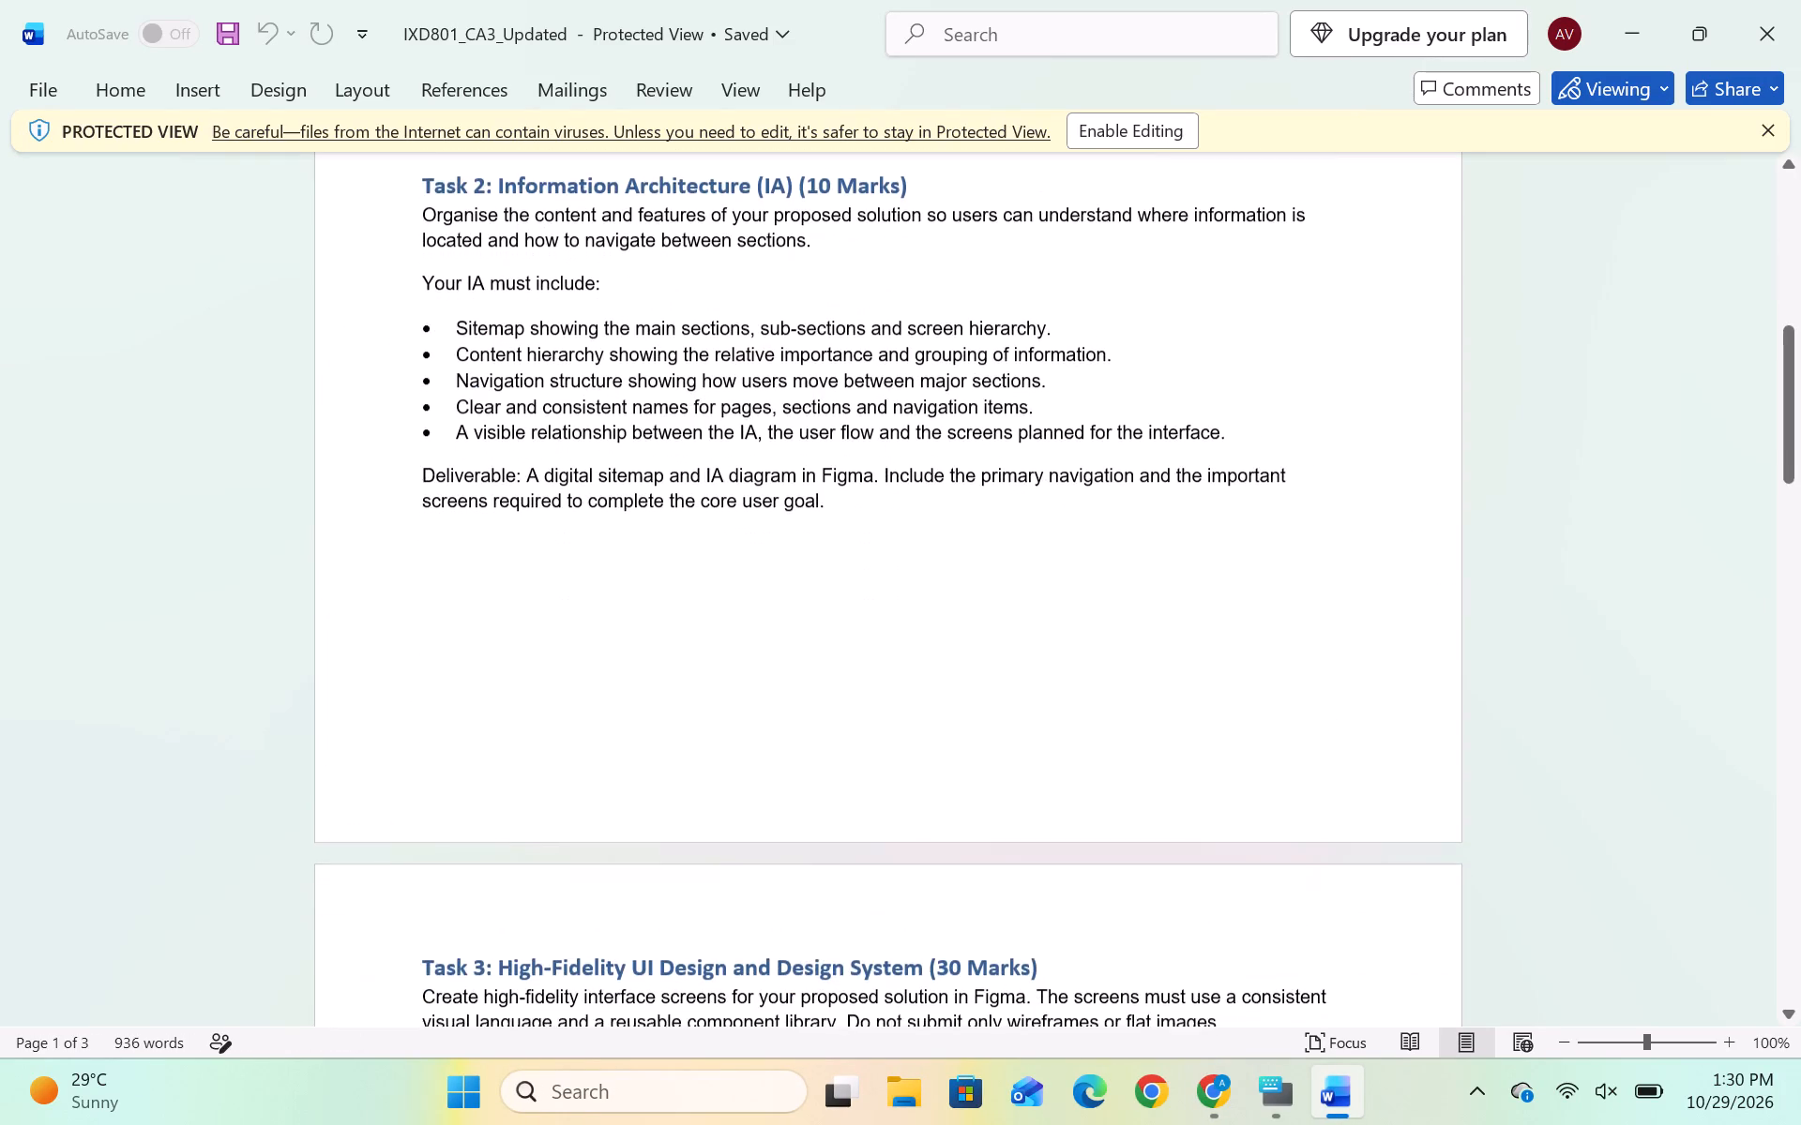
scroll(1091, 624, "down", 6)
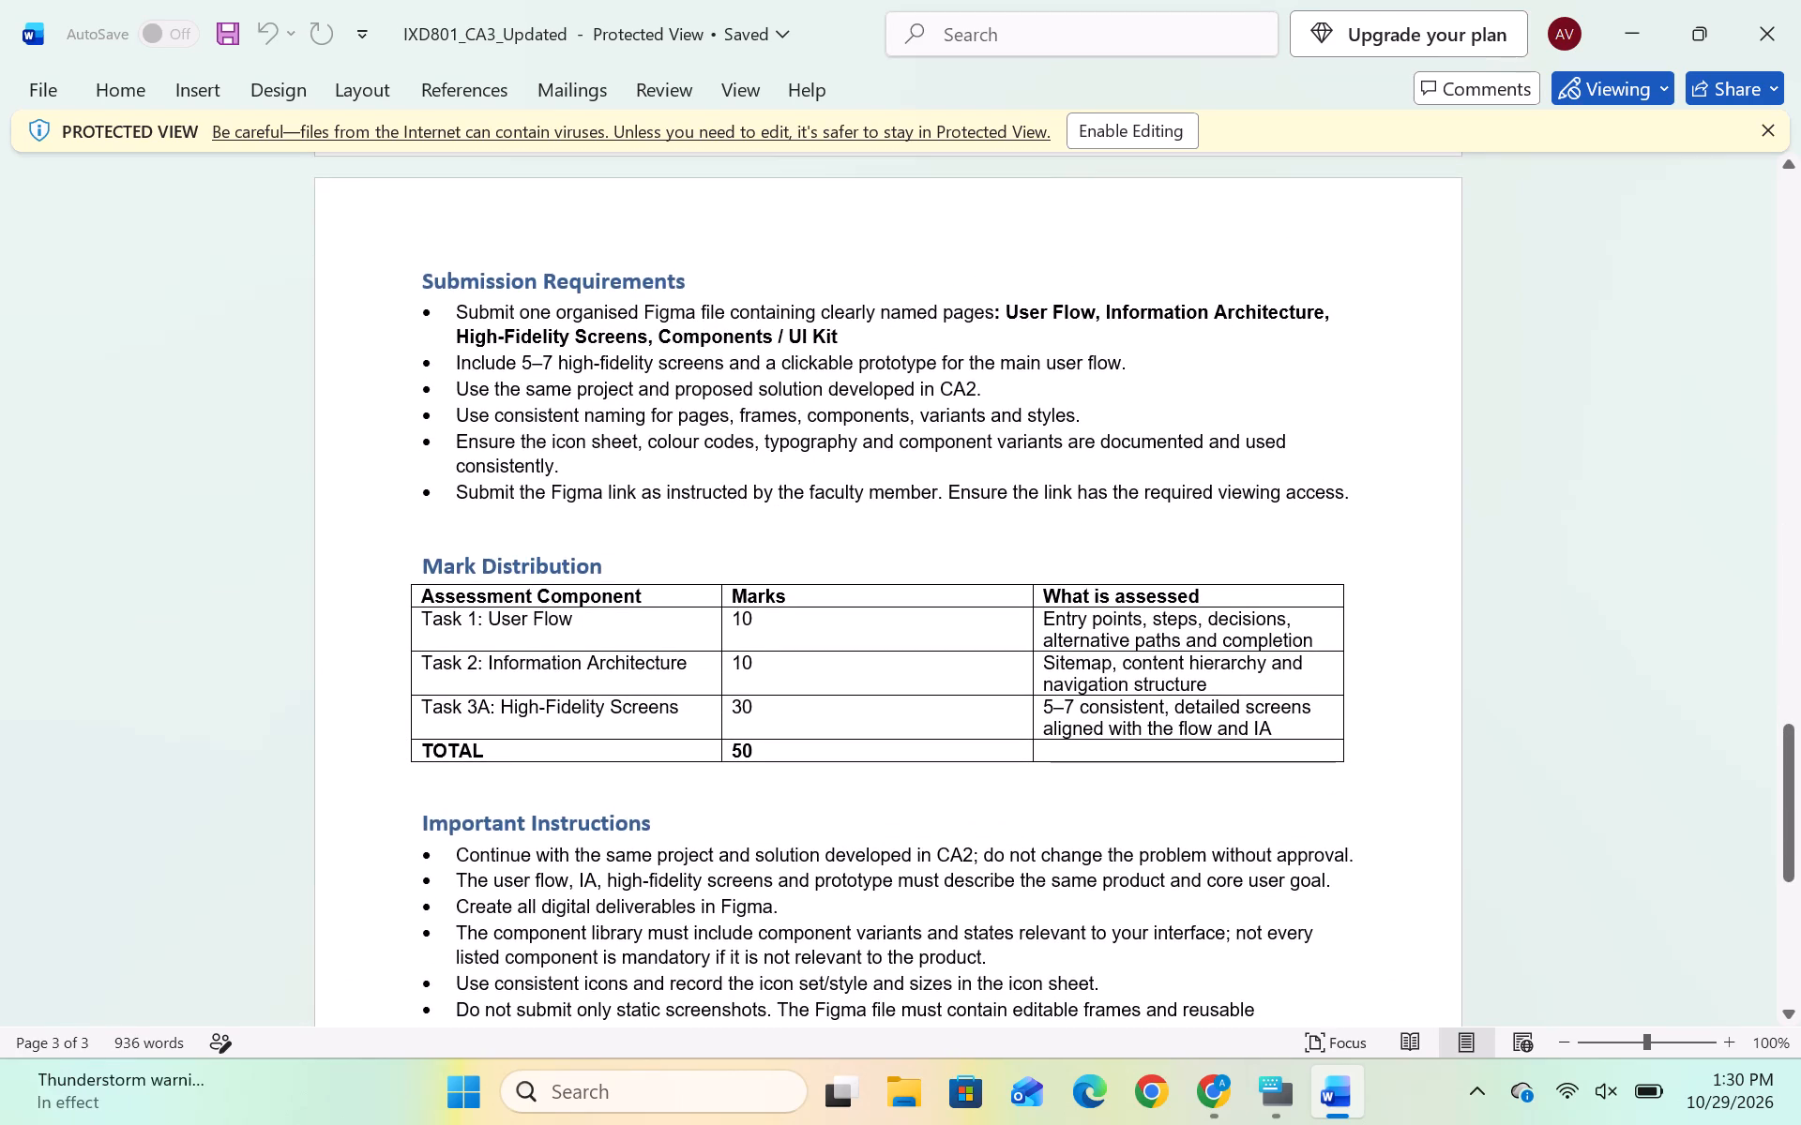
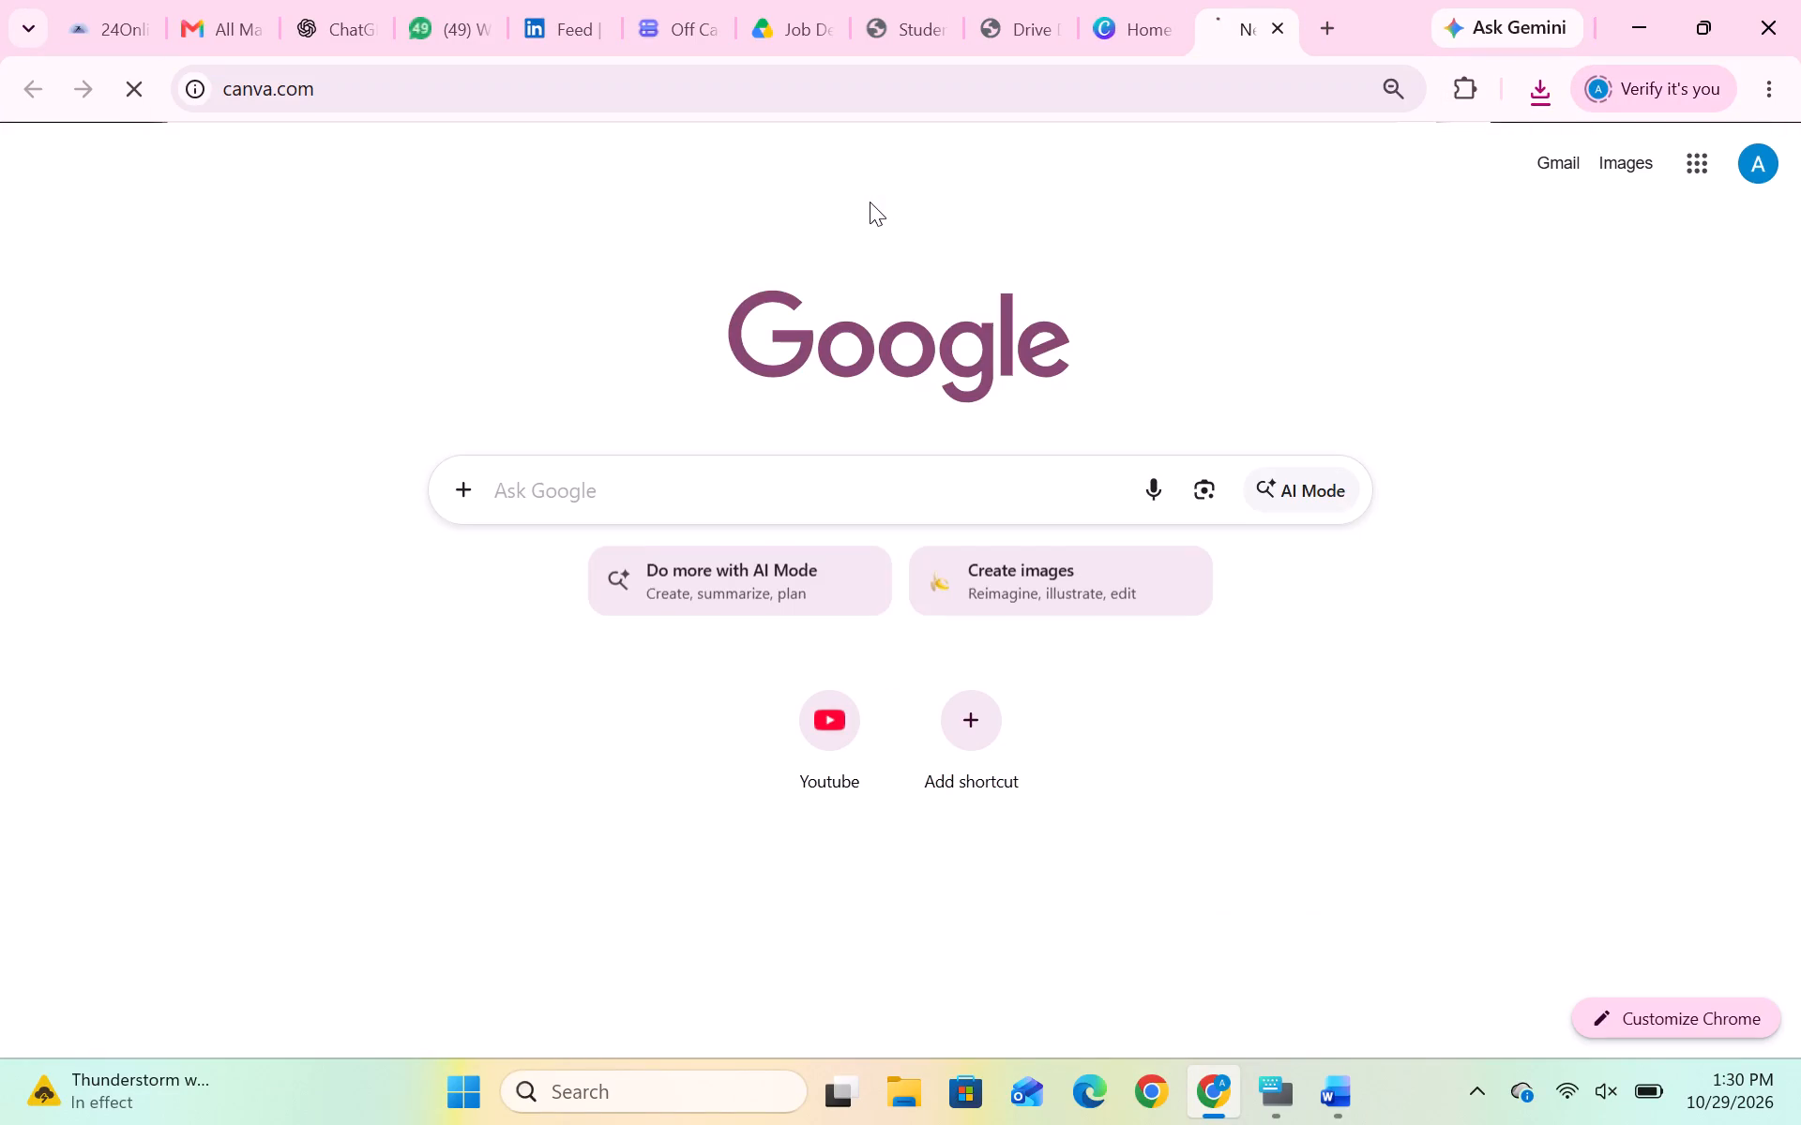
Open the existing IXD802 Fundamentals Tools of User Interface presentation from the recent designs.
left_click(1142, 22)
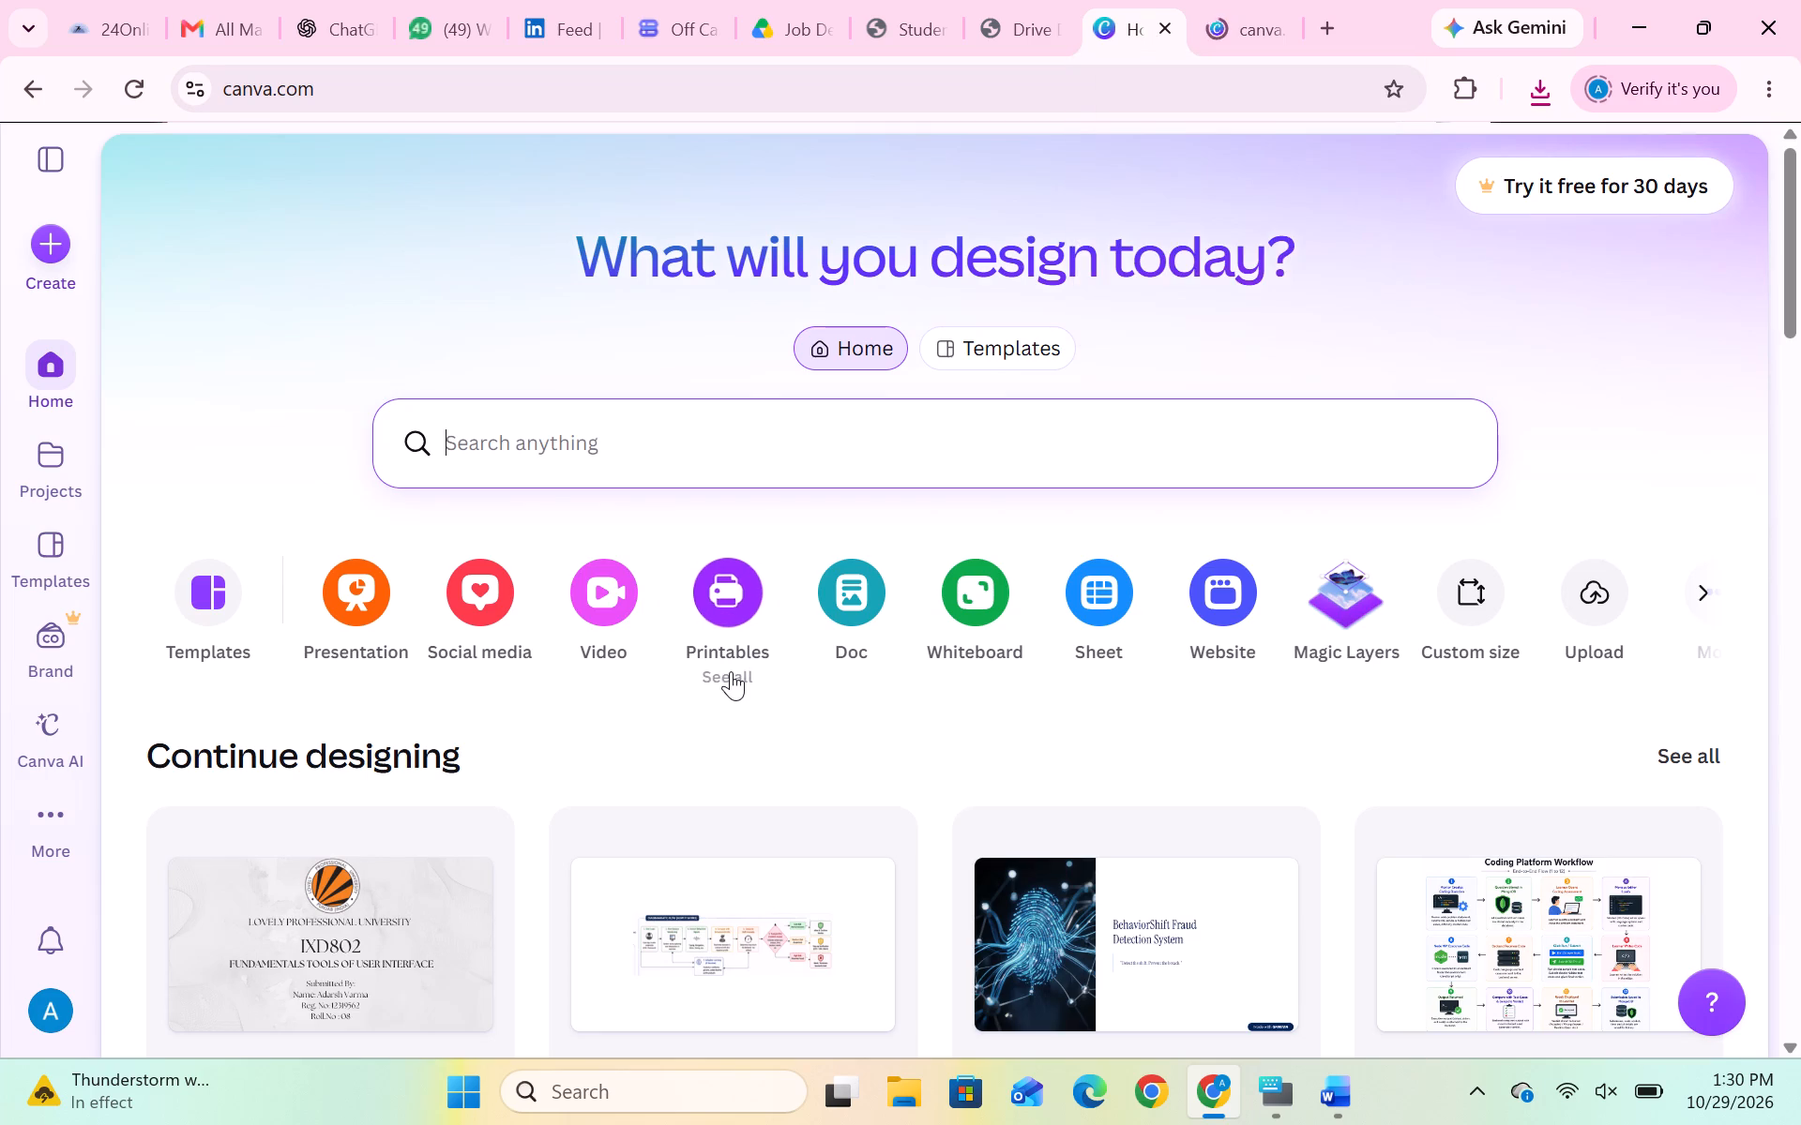
scroll(731, 671, "down", 2)
left_click(367, 527)
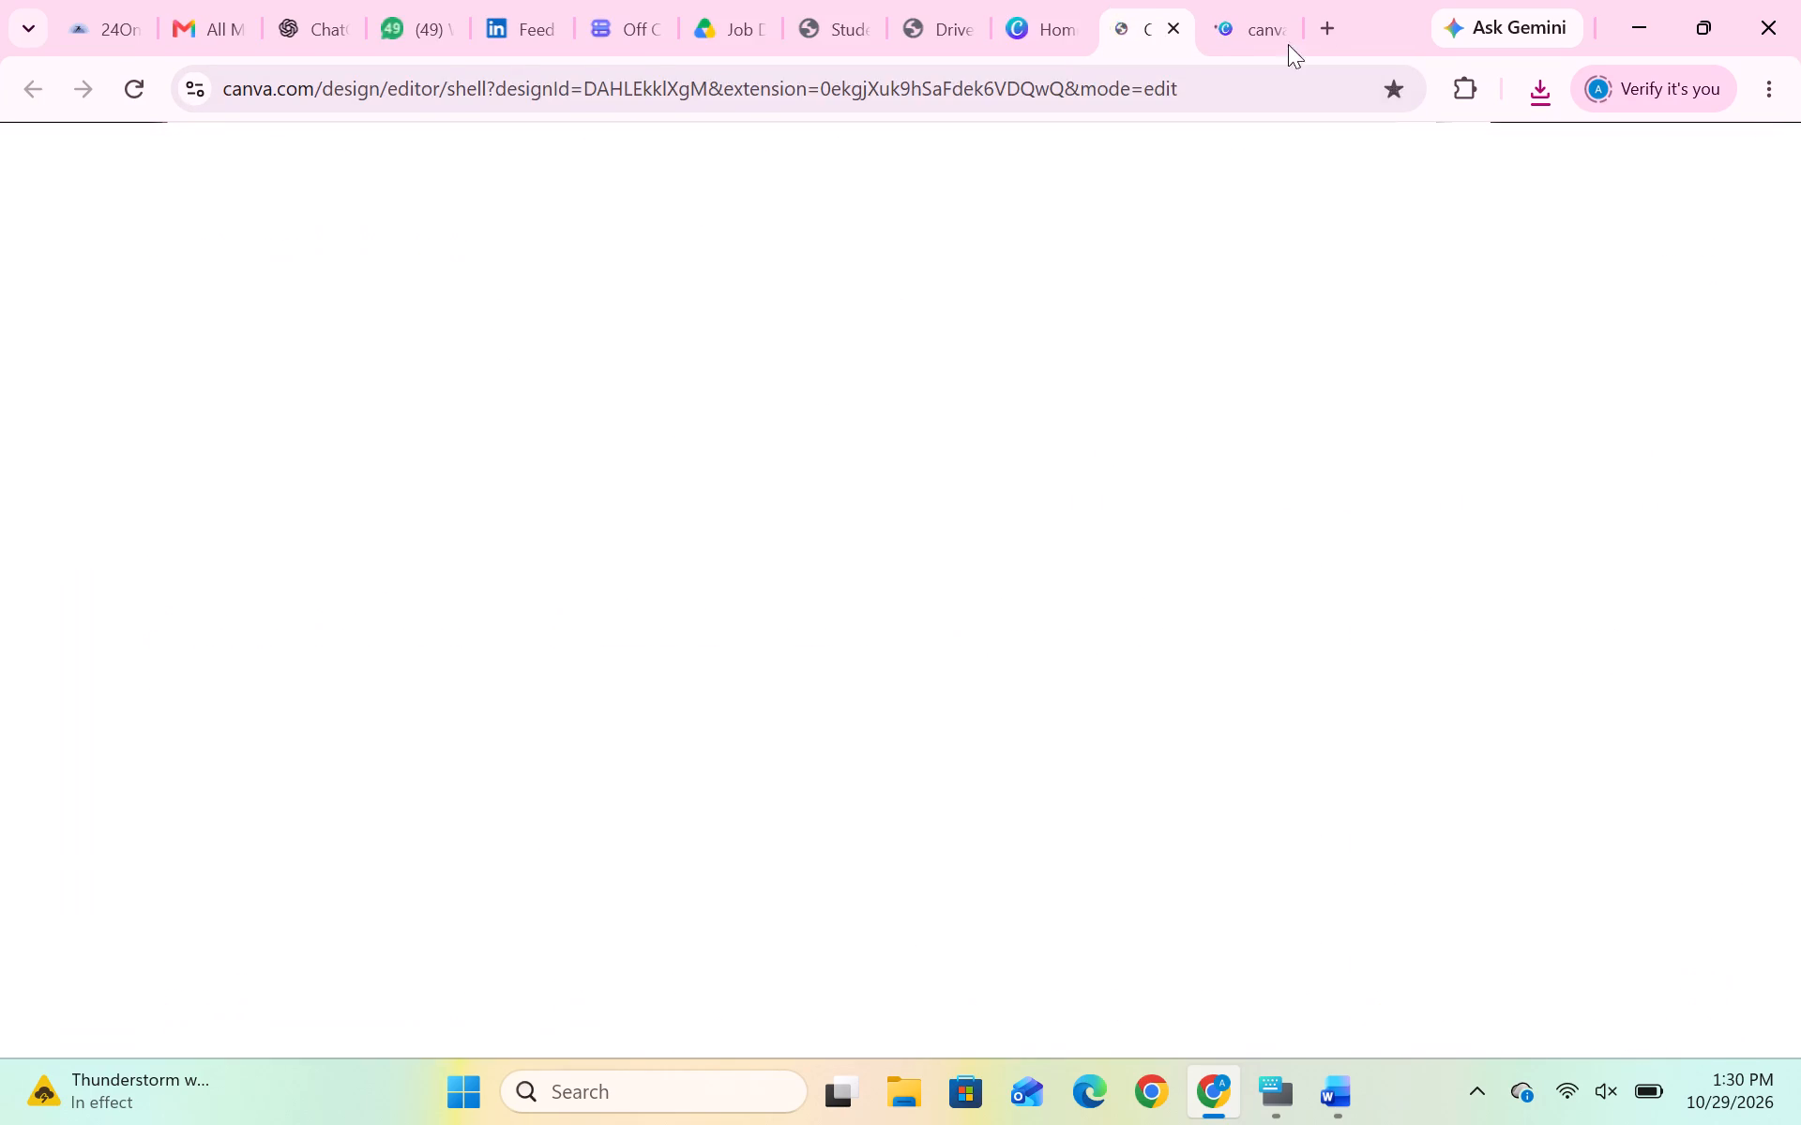
Create a new blank presentation and close the leftover Canva home page.
left_click(1254, 0)
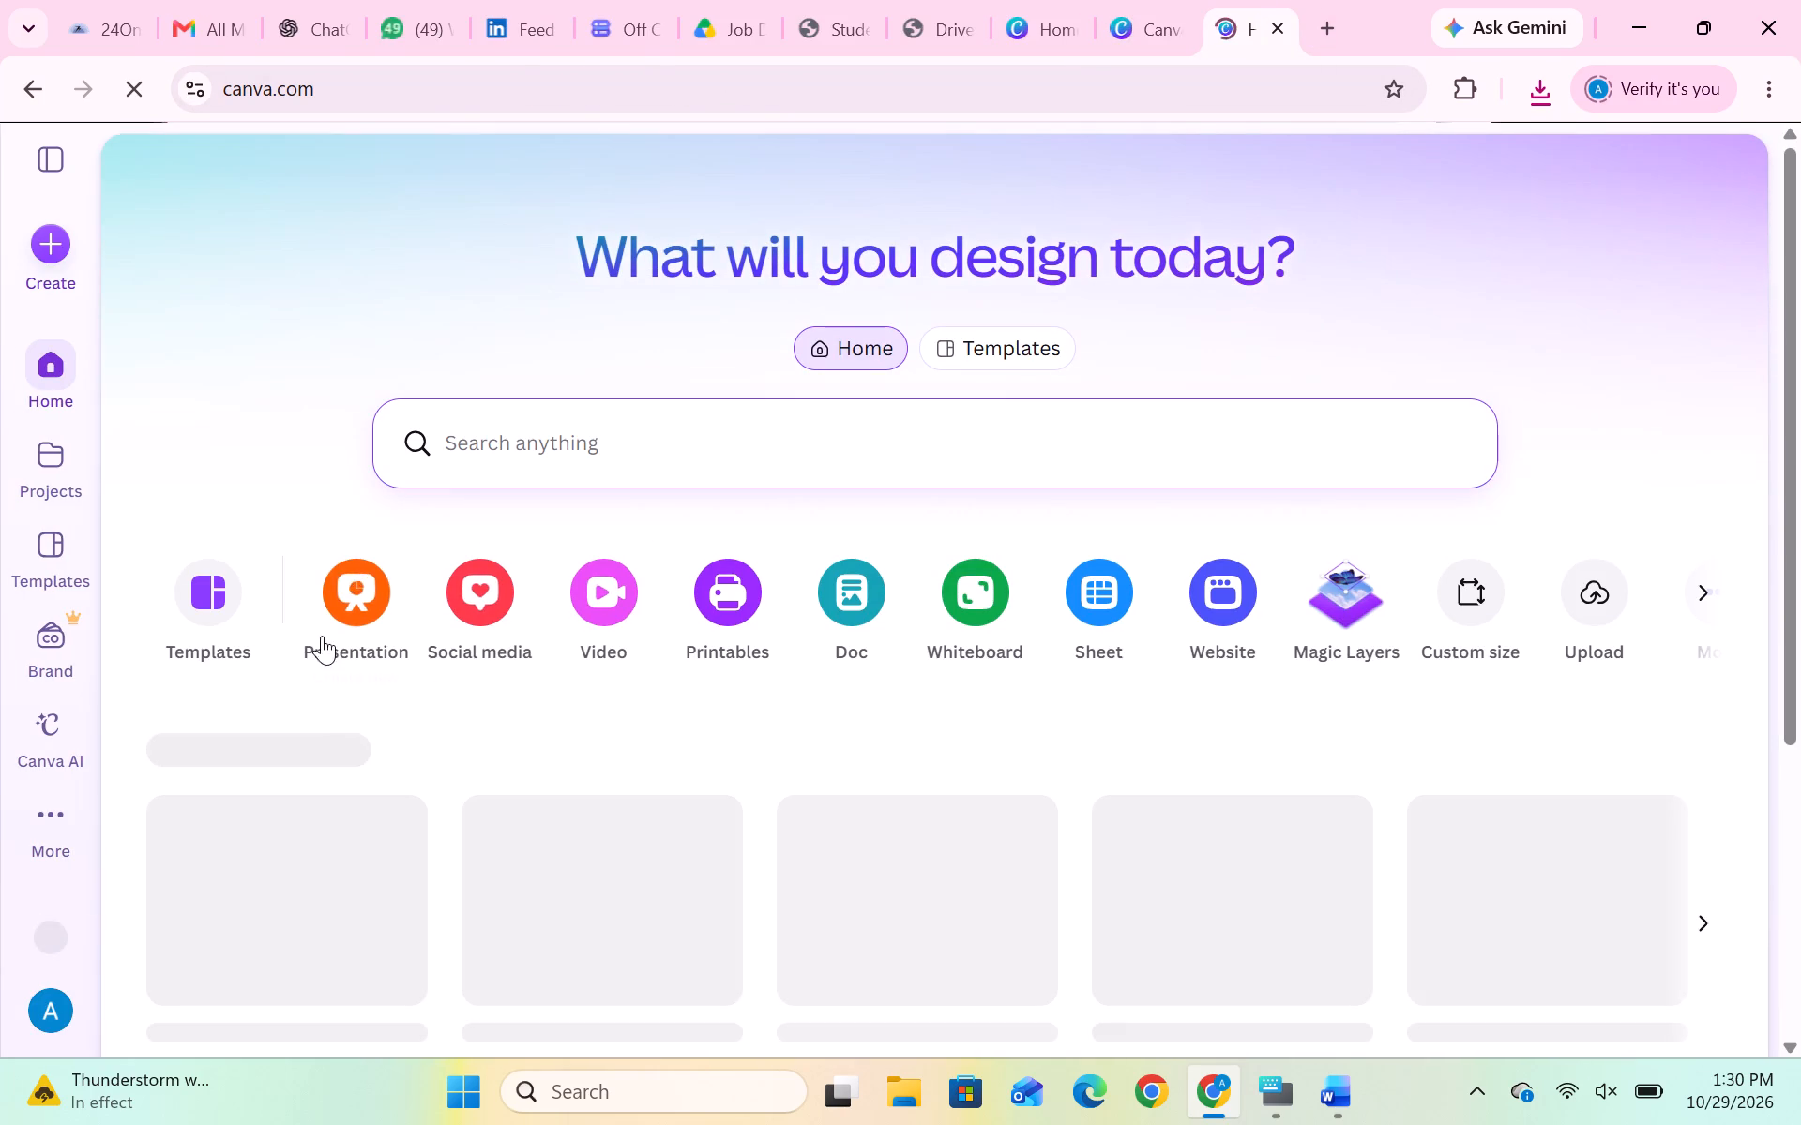
left_click(341, 605)
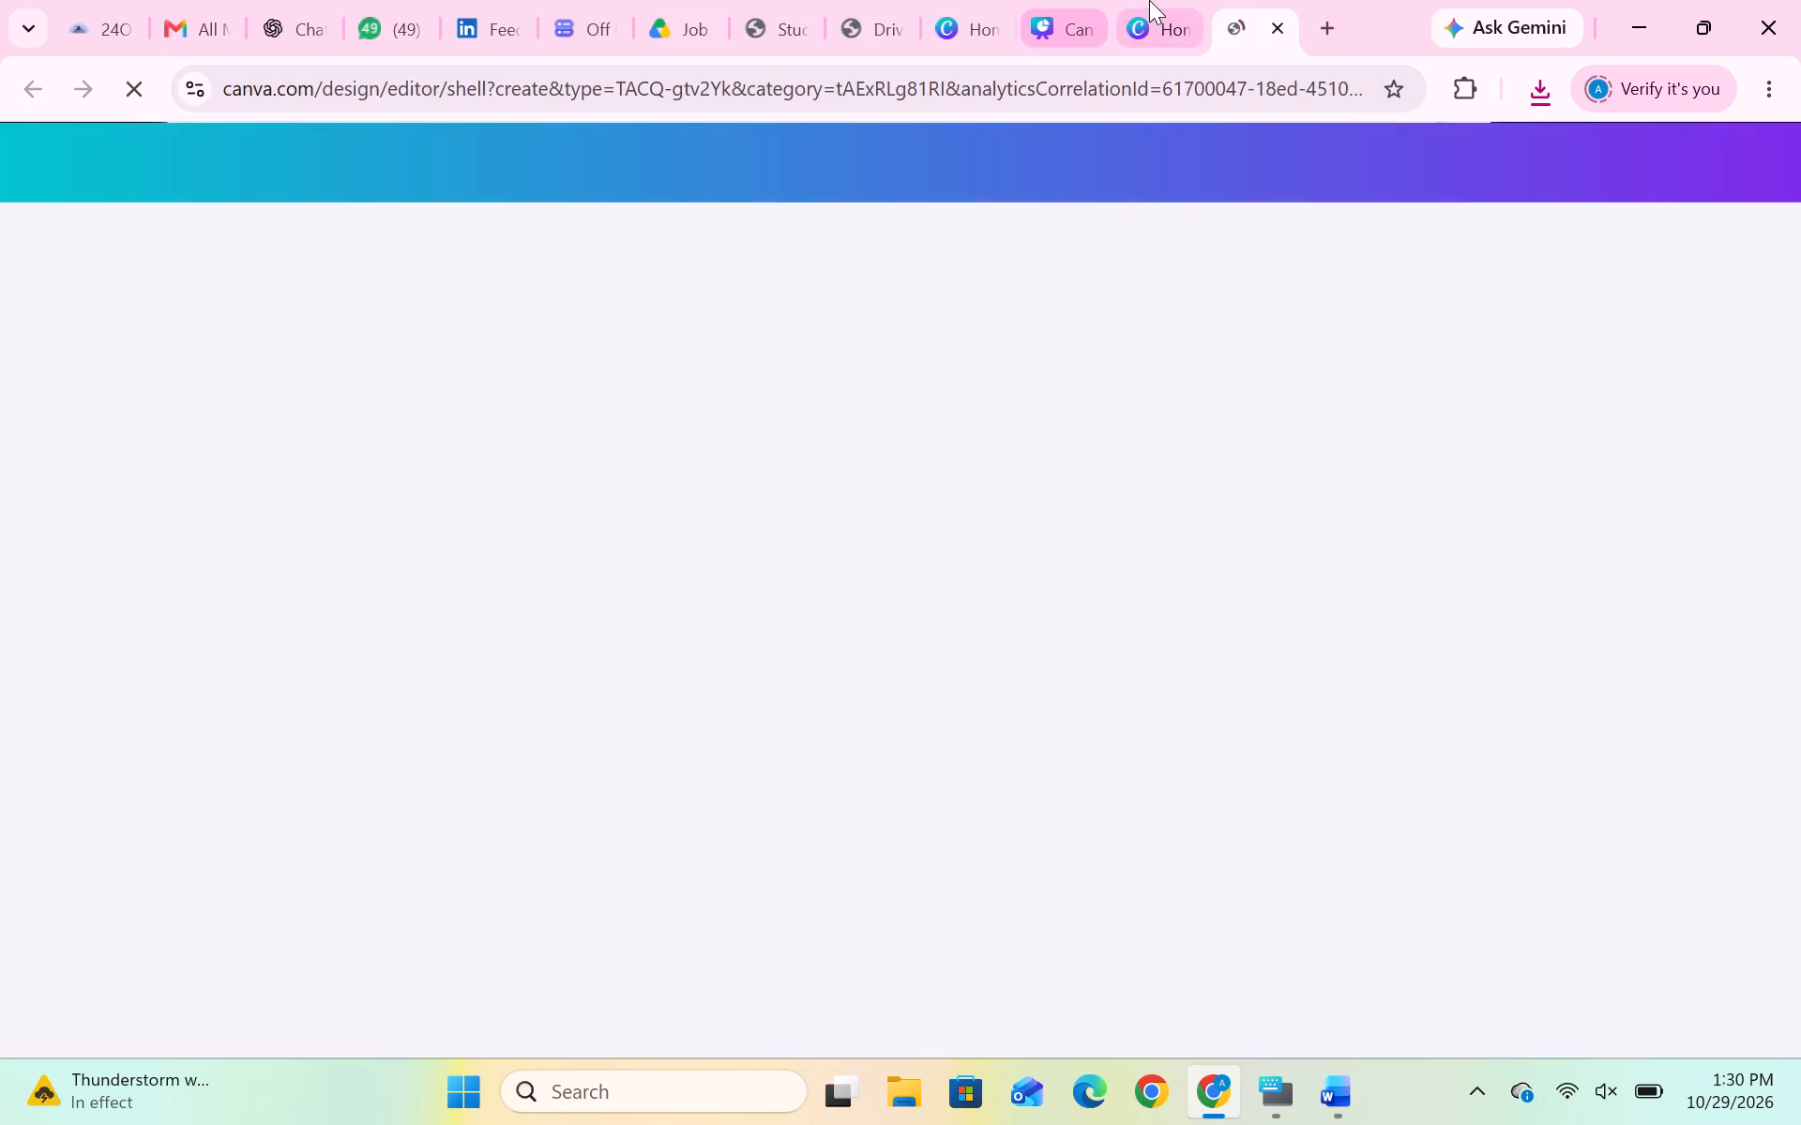
left_click(1149, 0)
left_click(1188, 31)
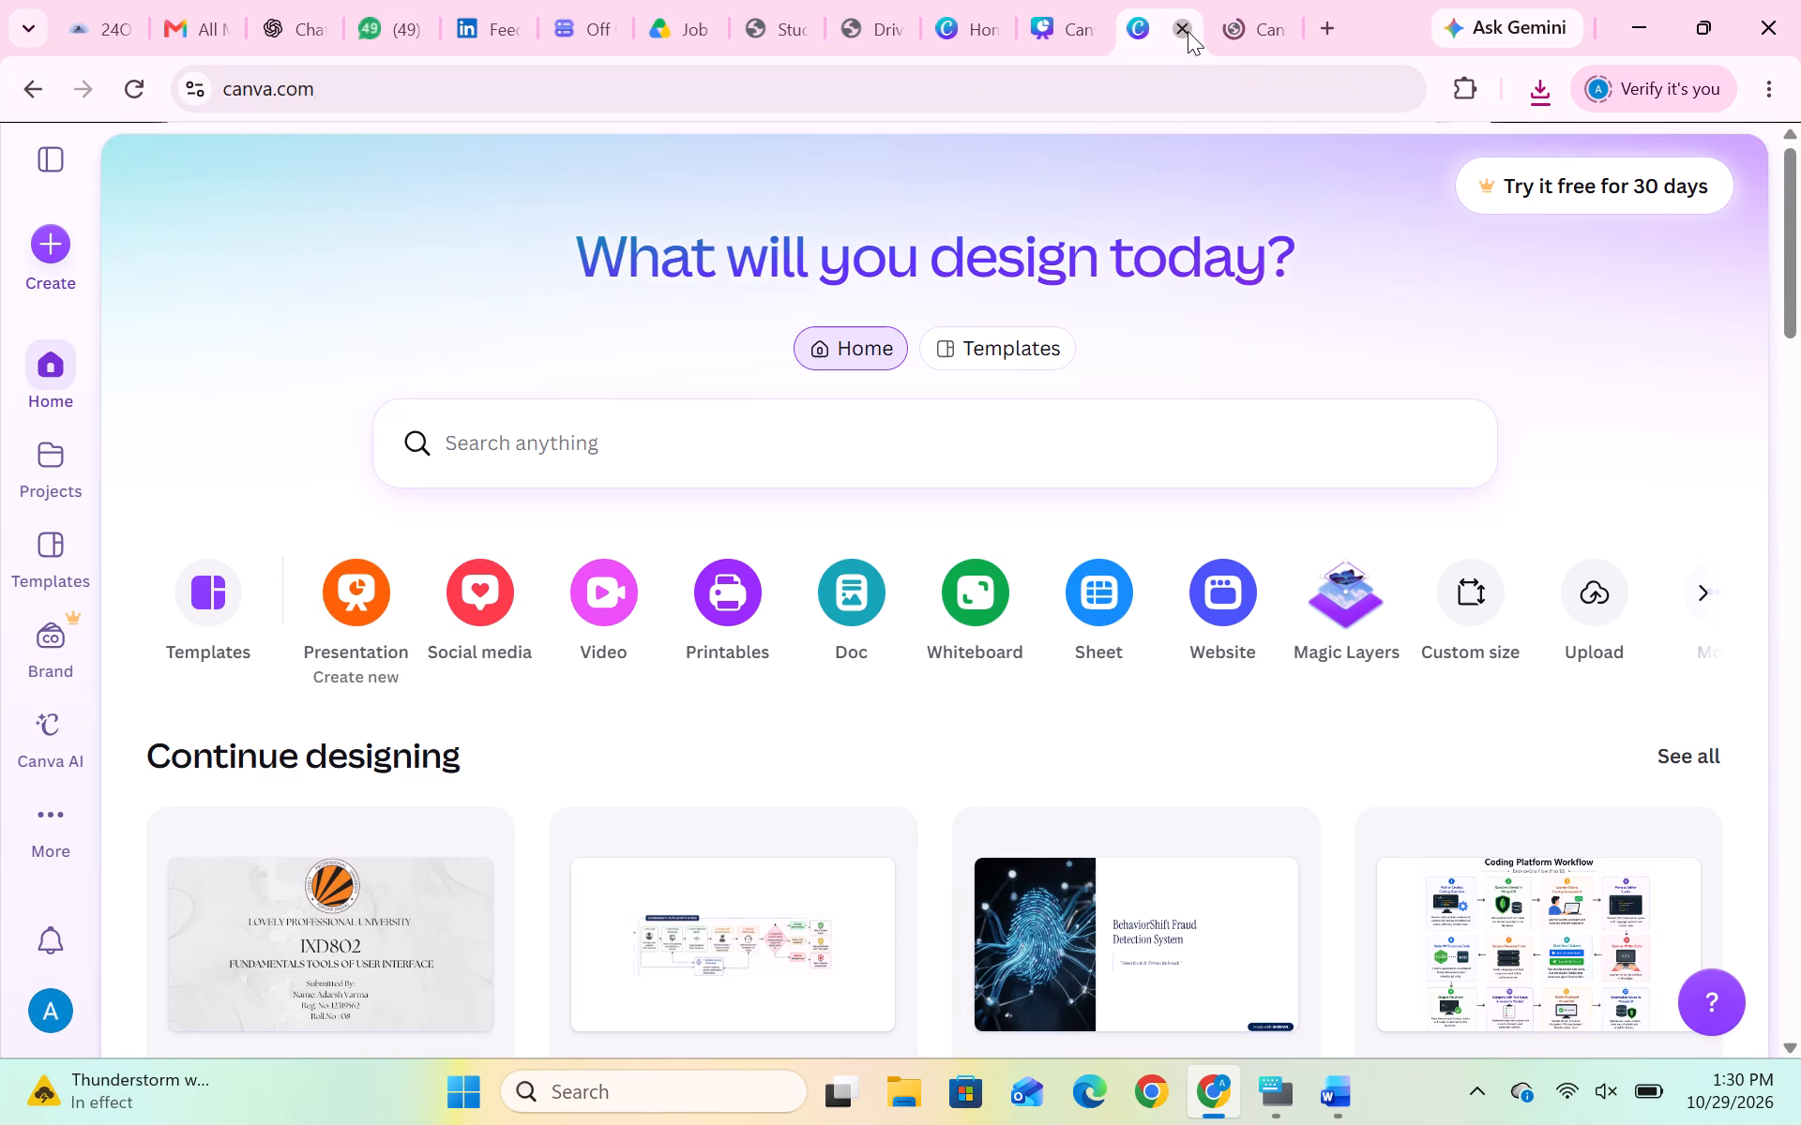
Copy the User Flow page (page 63) from the IXD802 end-term presentation into the new untitled presentation and collapse the template browser.
left_click(1077, 21)
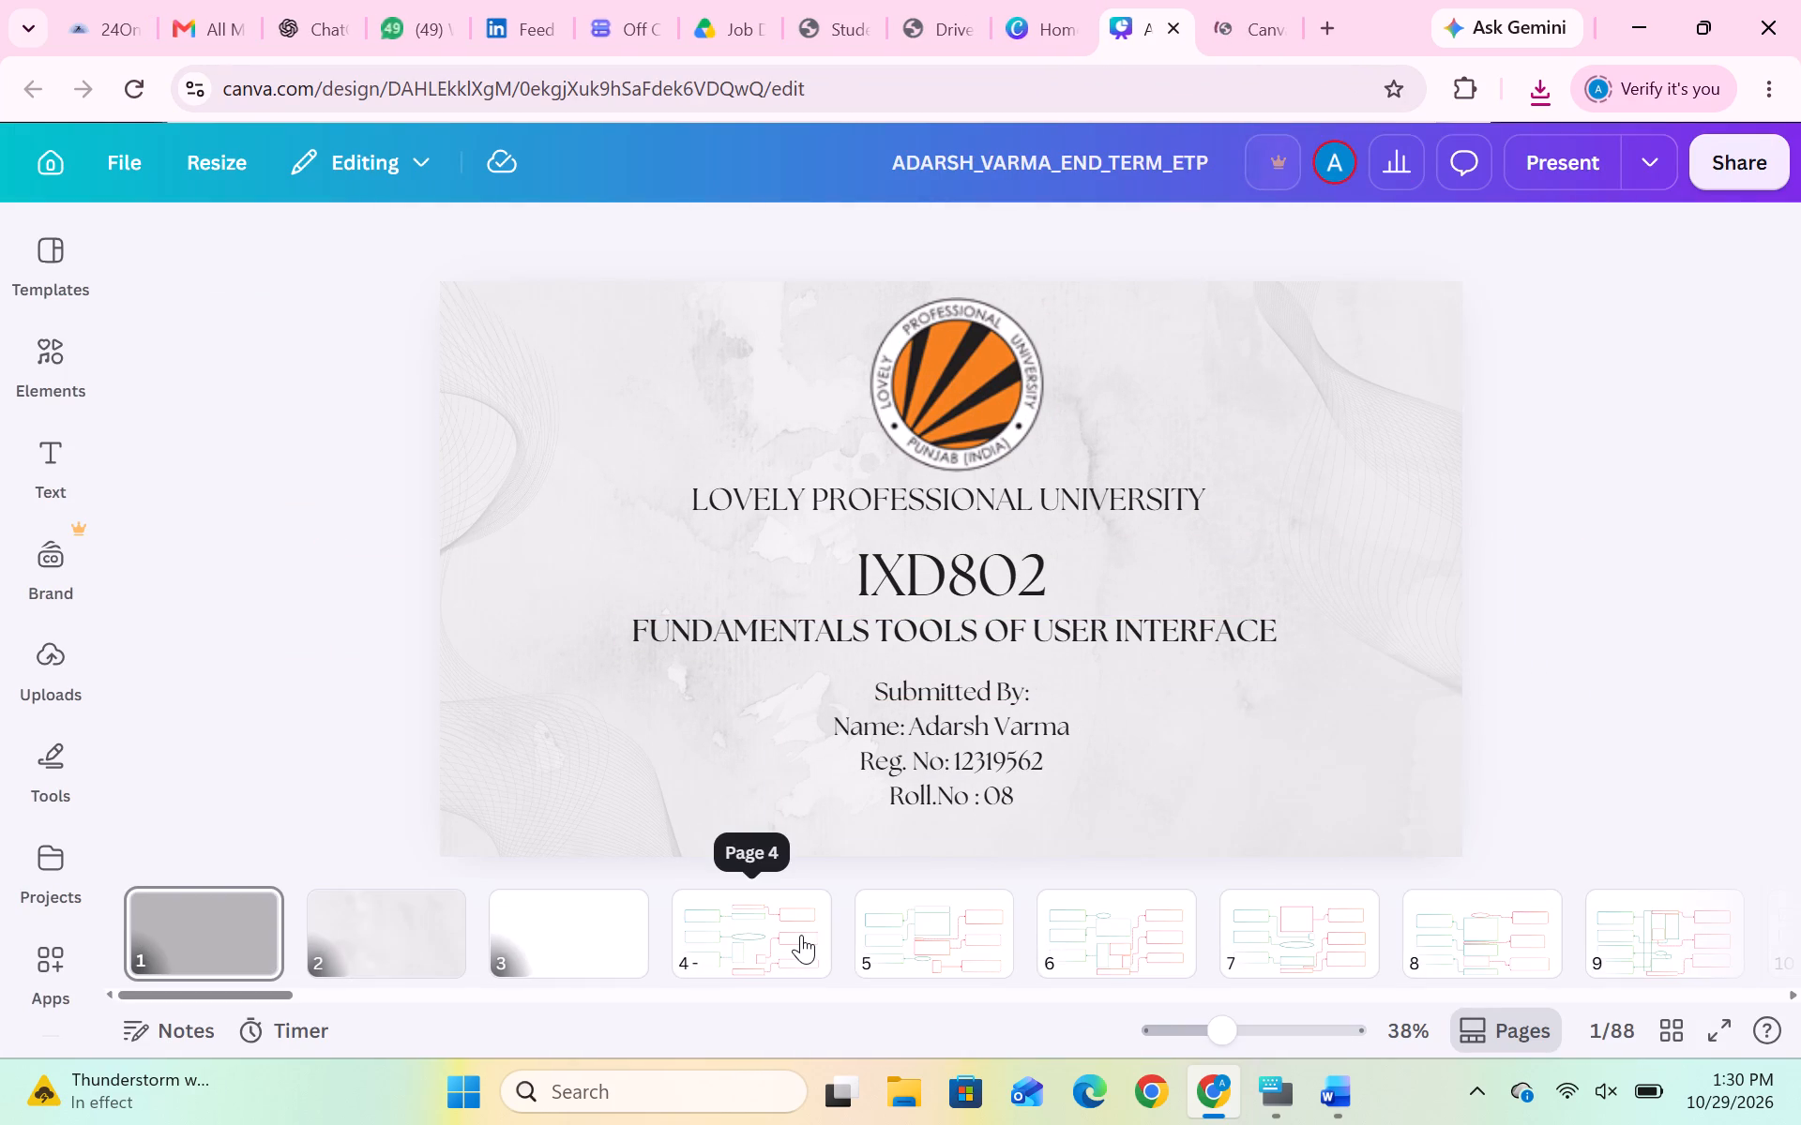
scroll(801, 935, "left", 11)
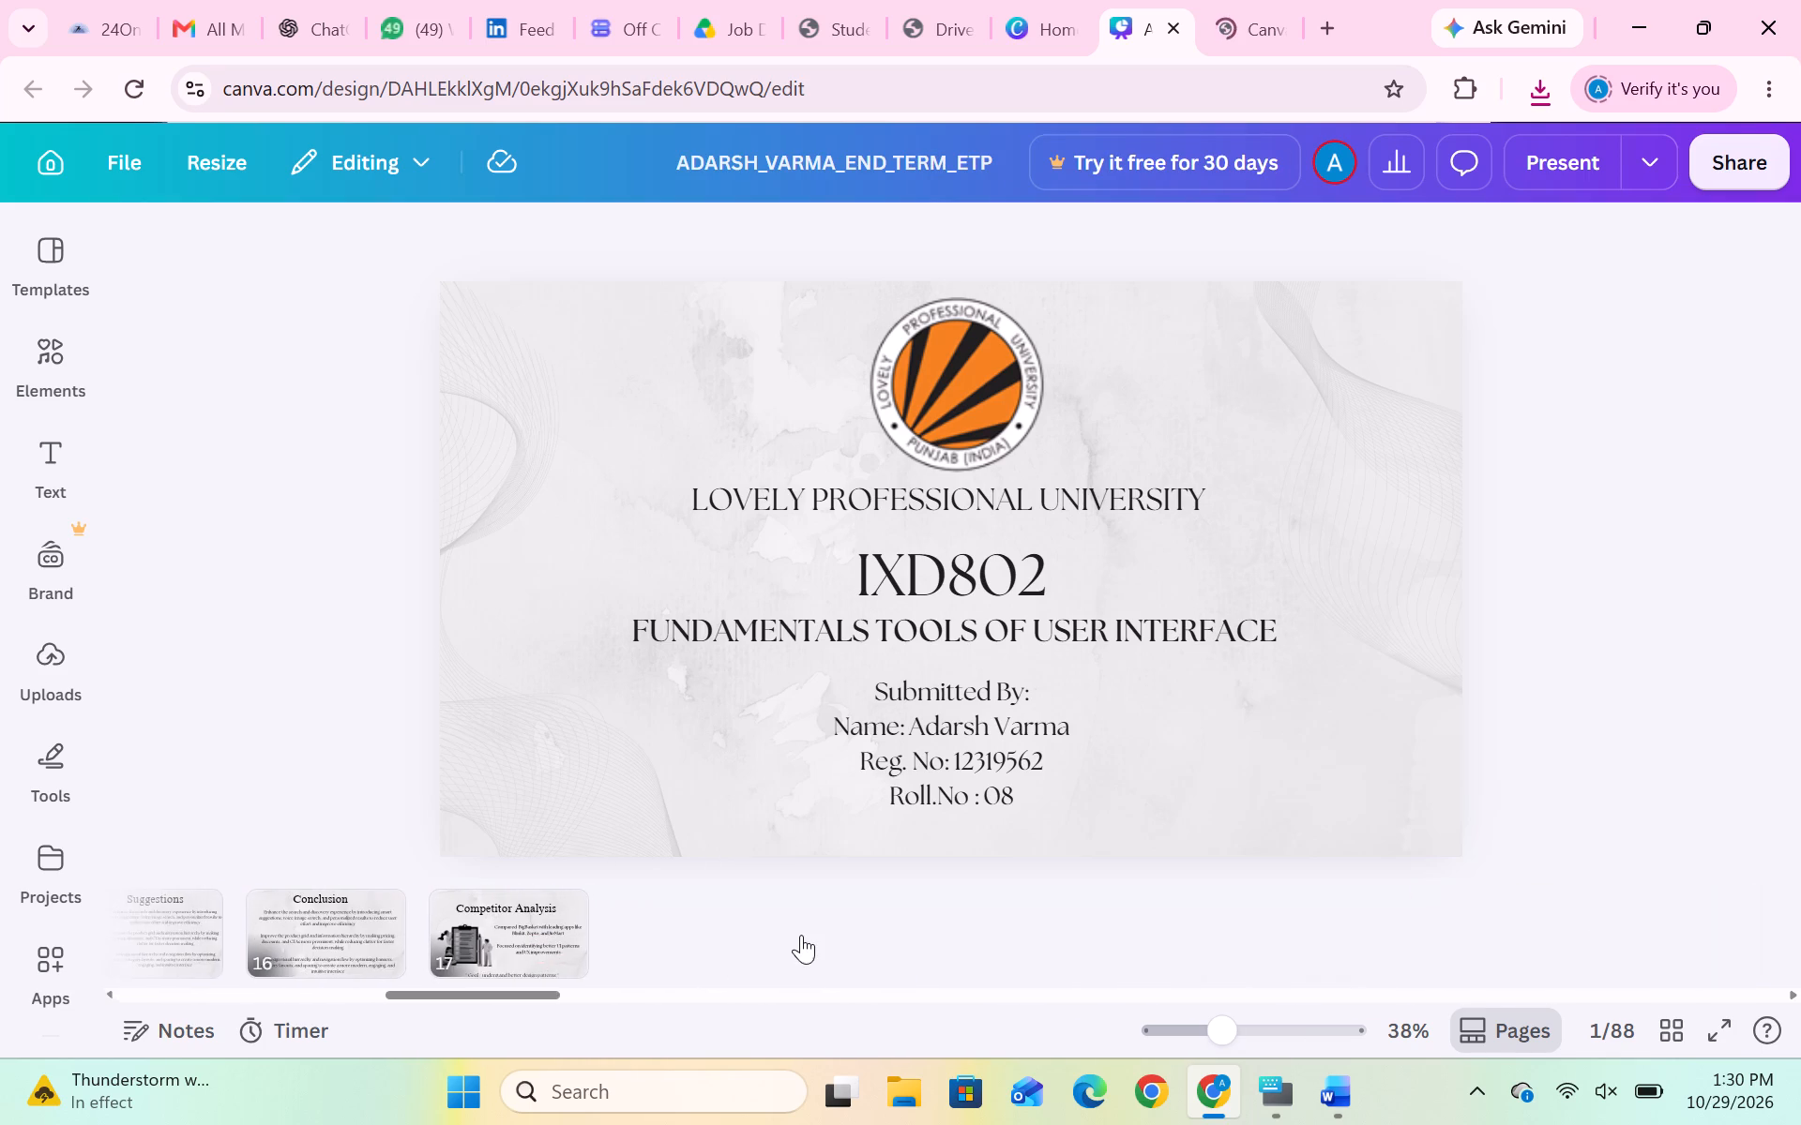
scroll(801, 935, "left", 8)
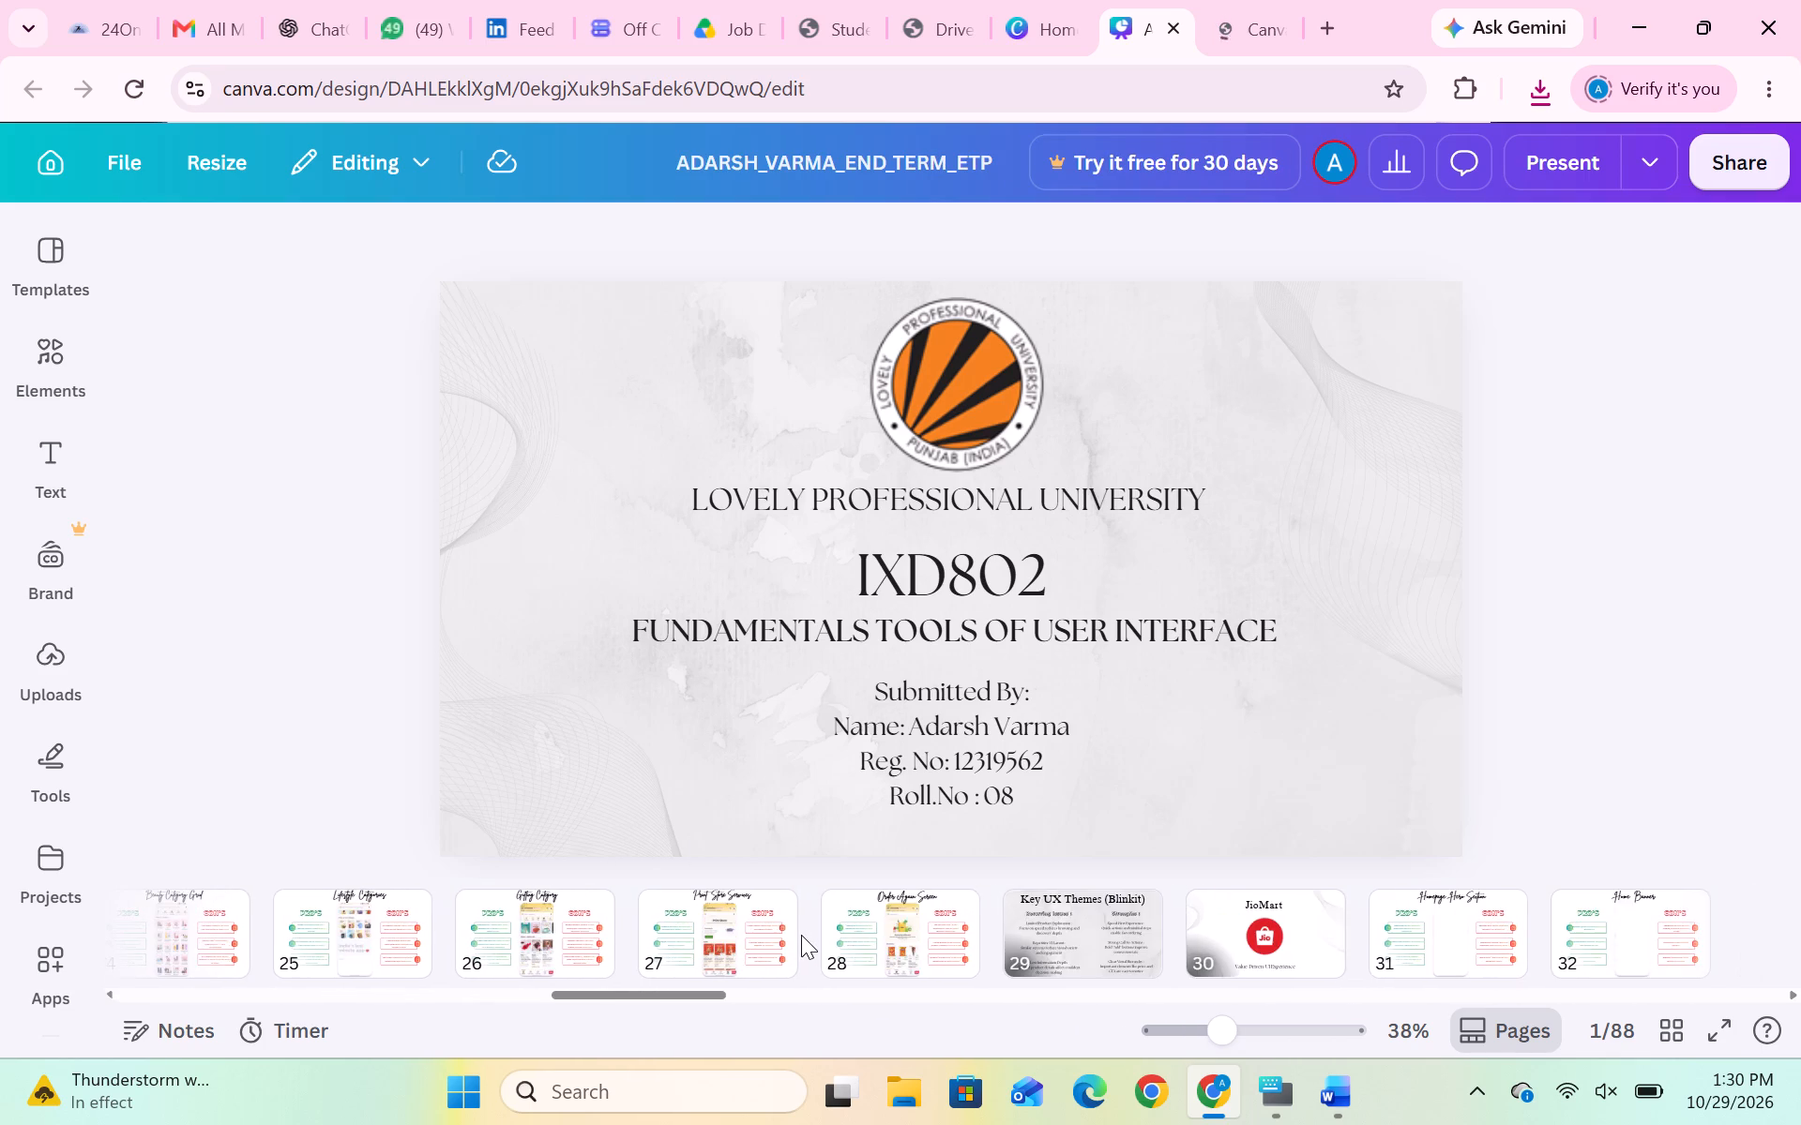
scroll(801, 935, "left", 9)
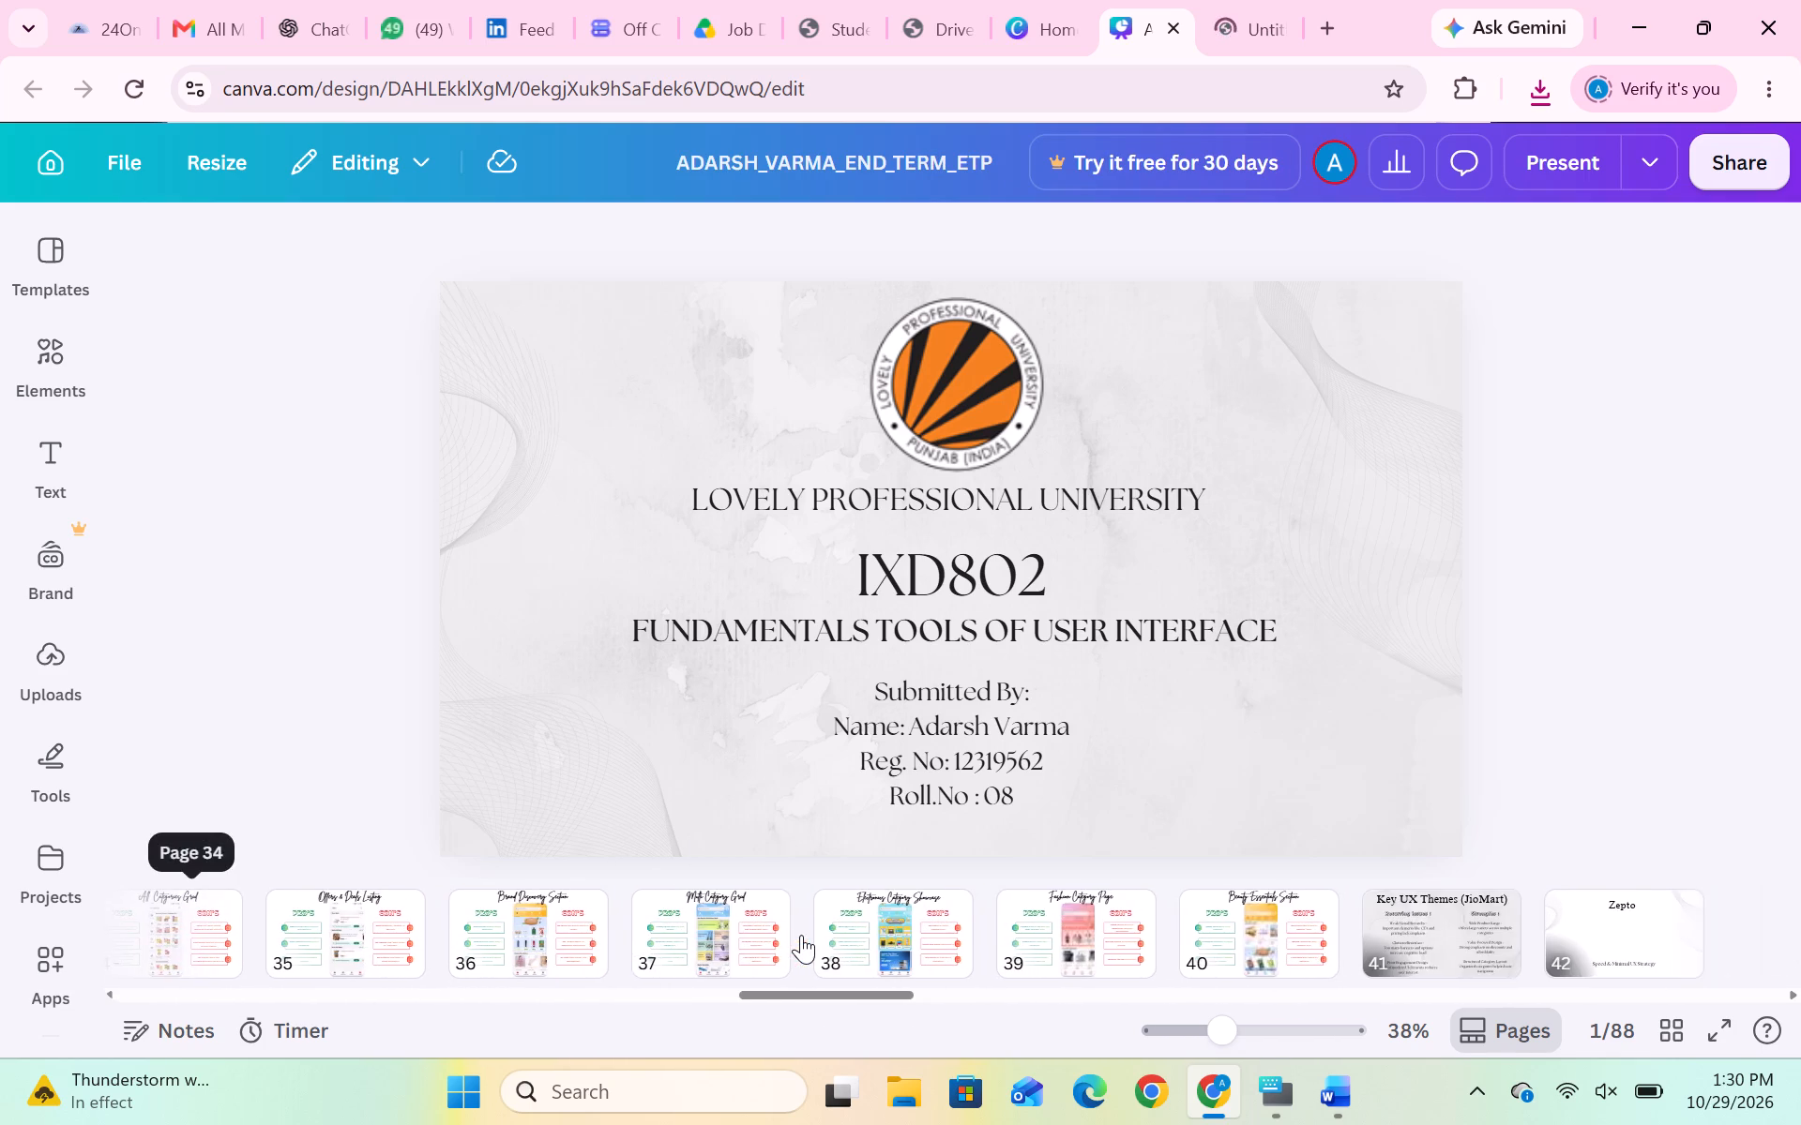
scroll(801, 935, "left", 10)
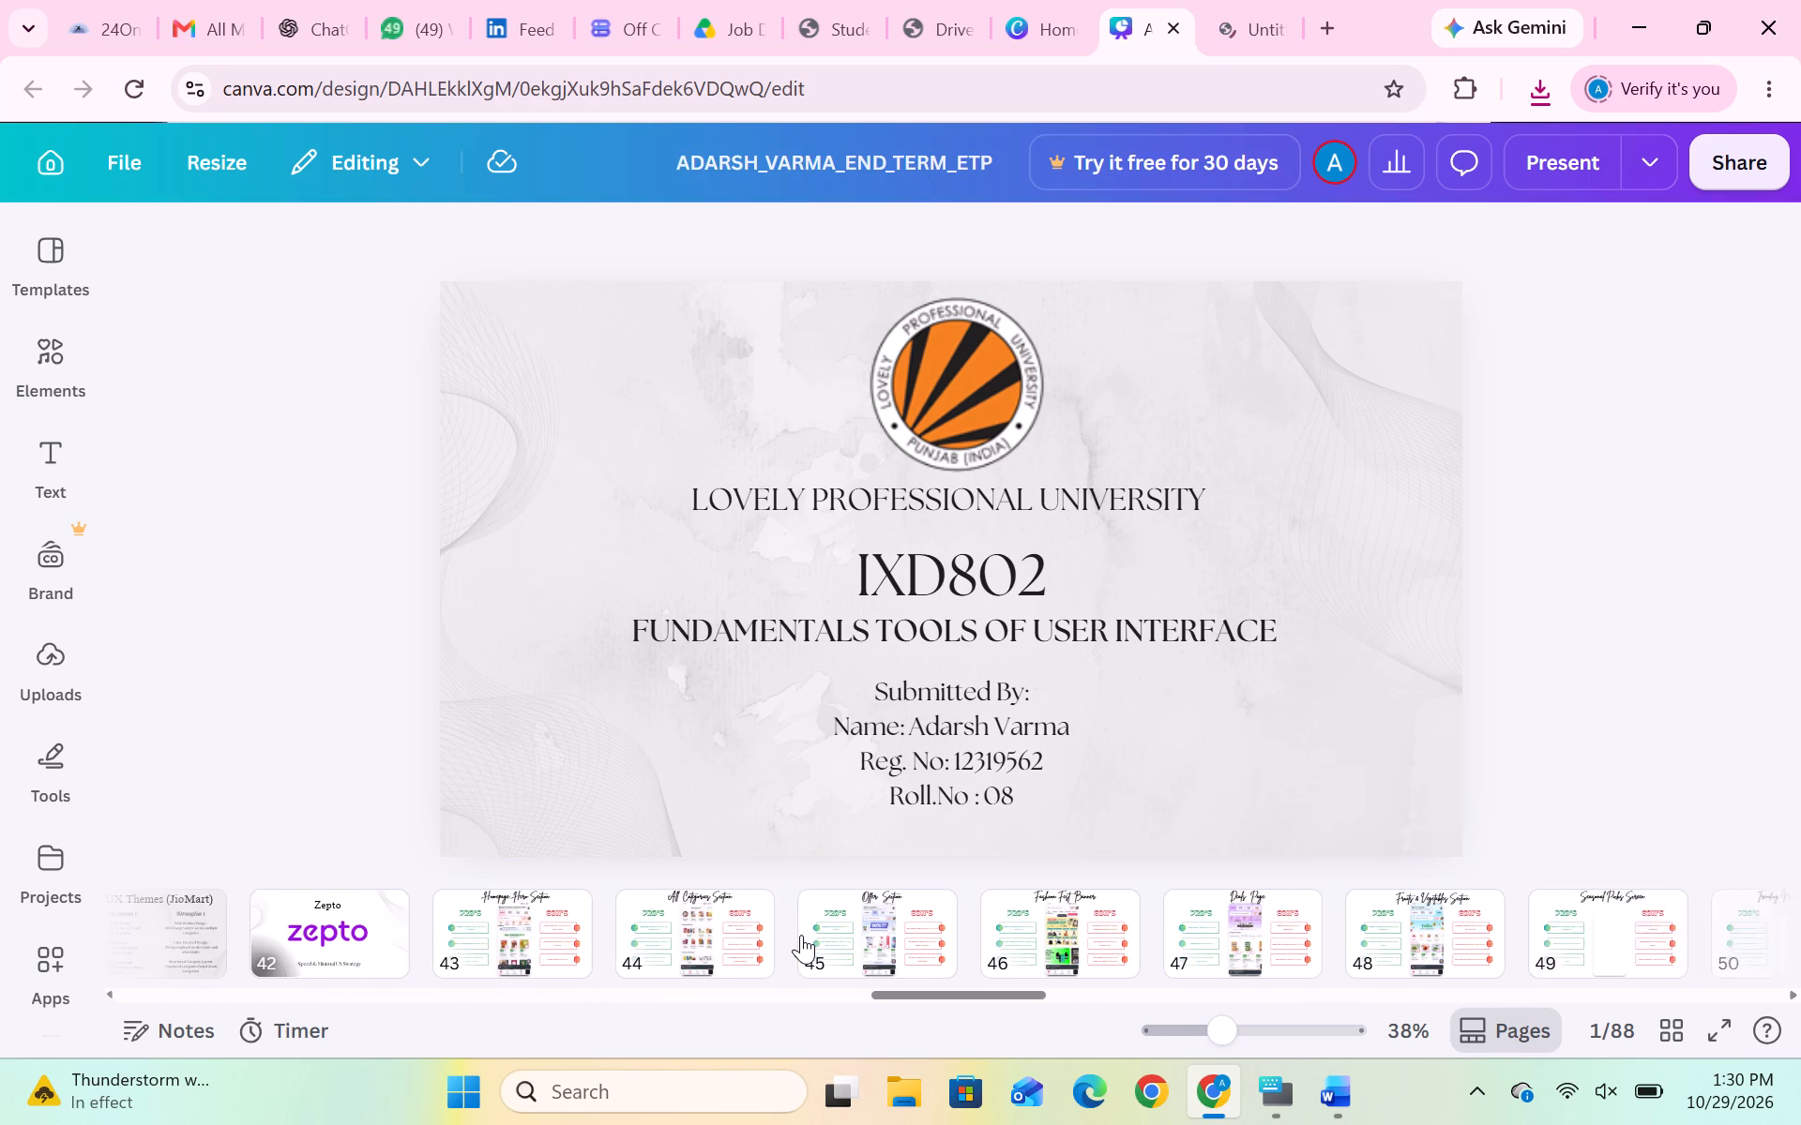
scroll(1091, 926, "left", 2)
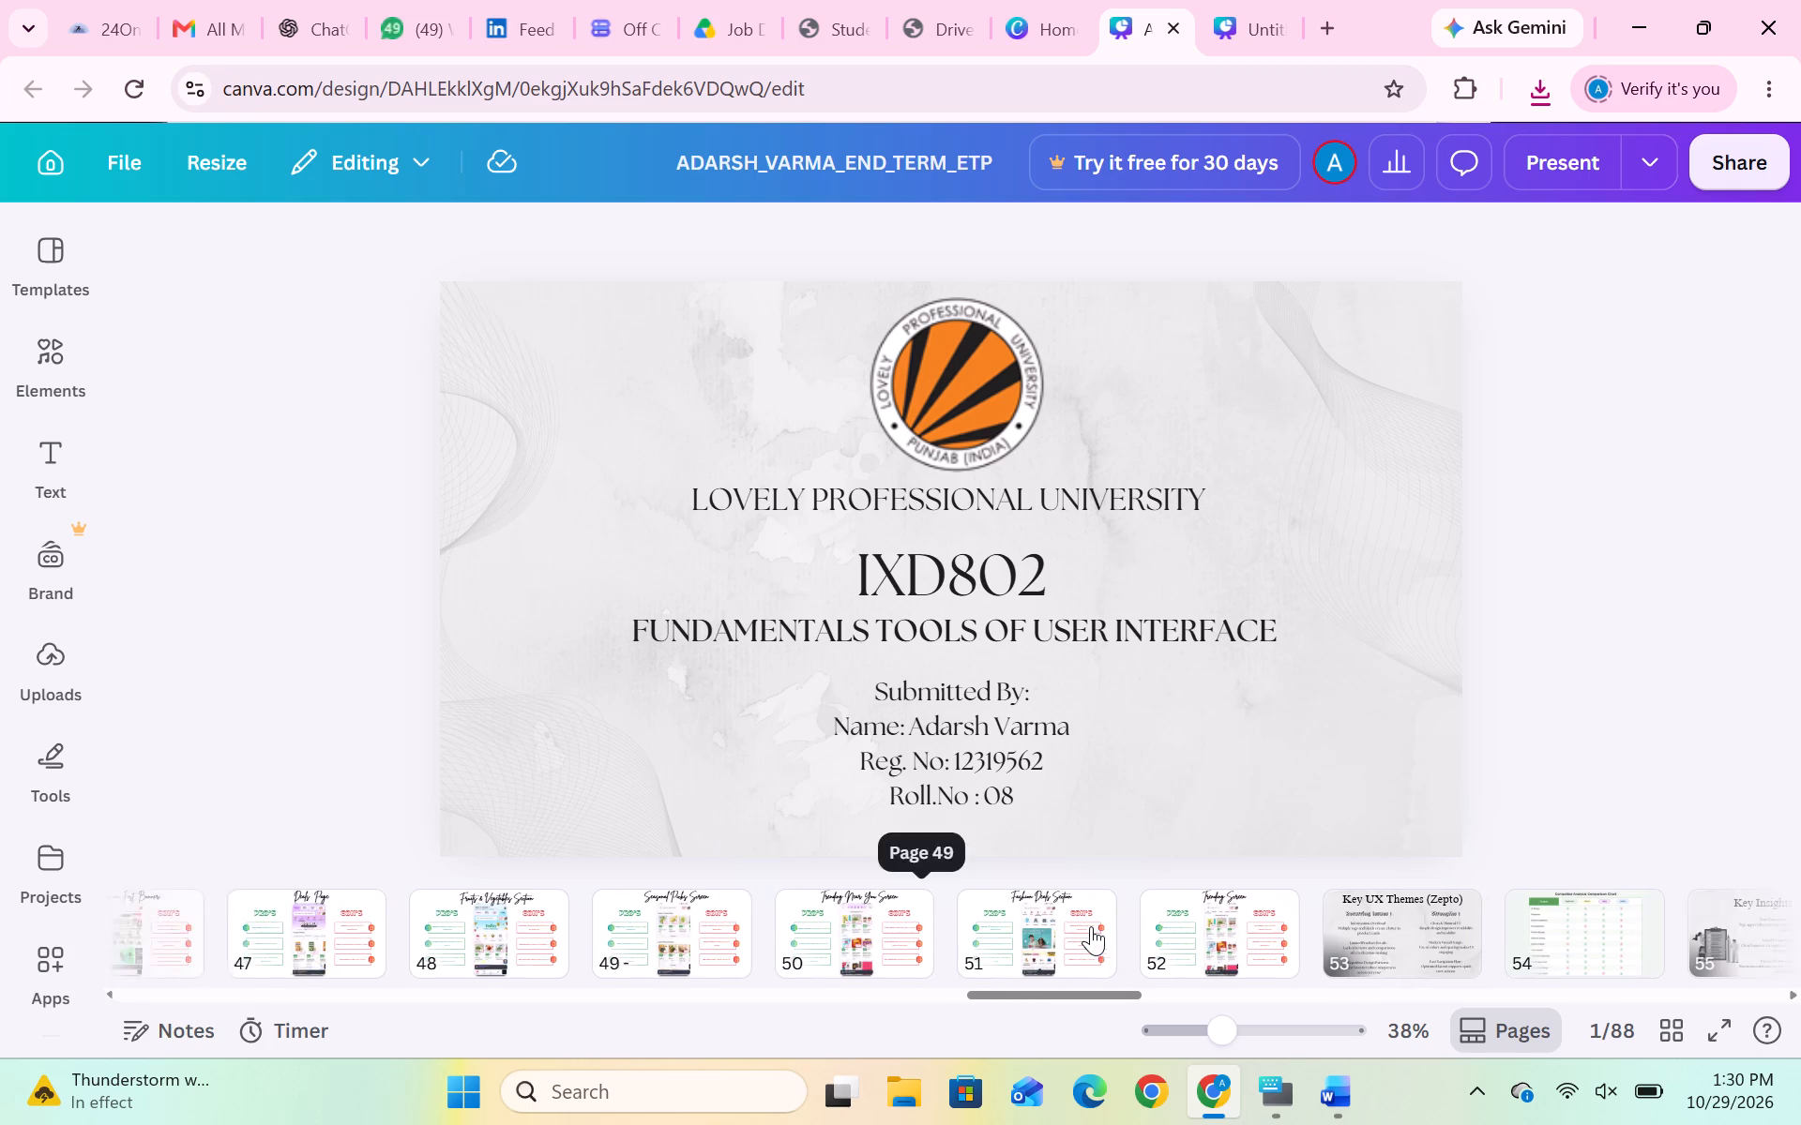
scroll(1091, 926, "left", 5)
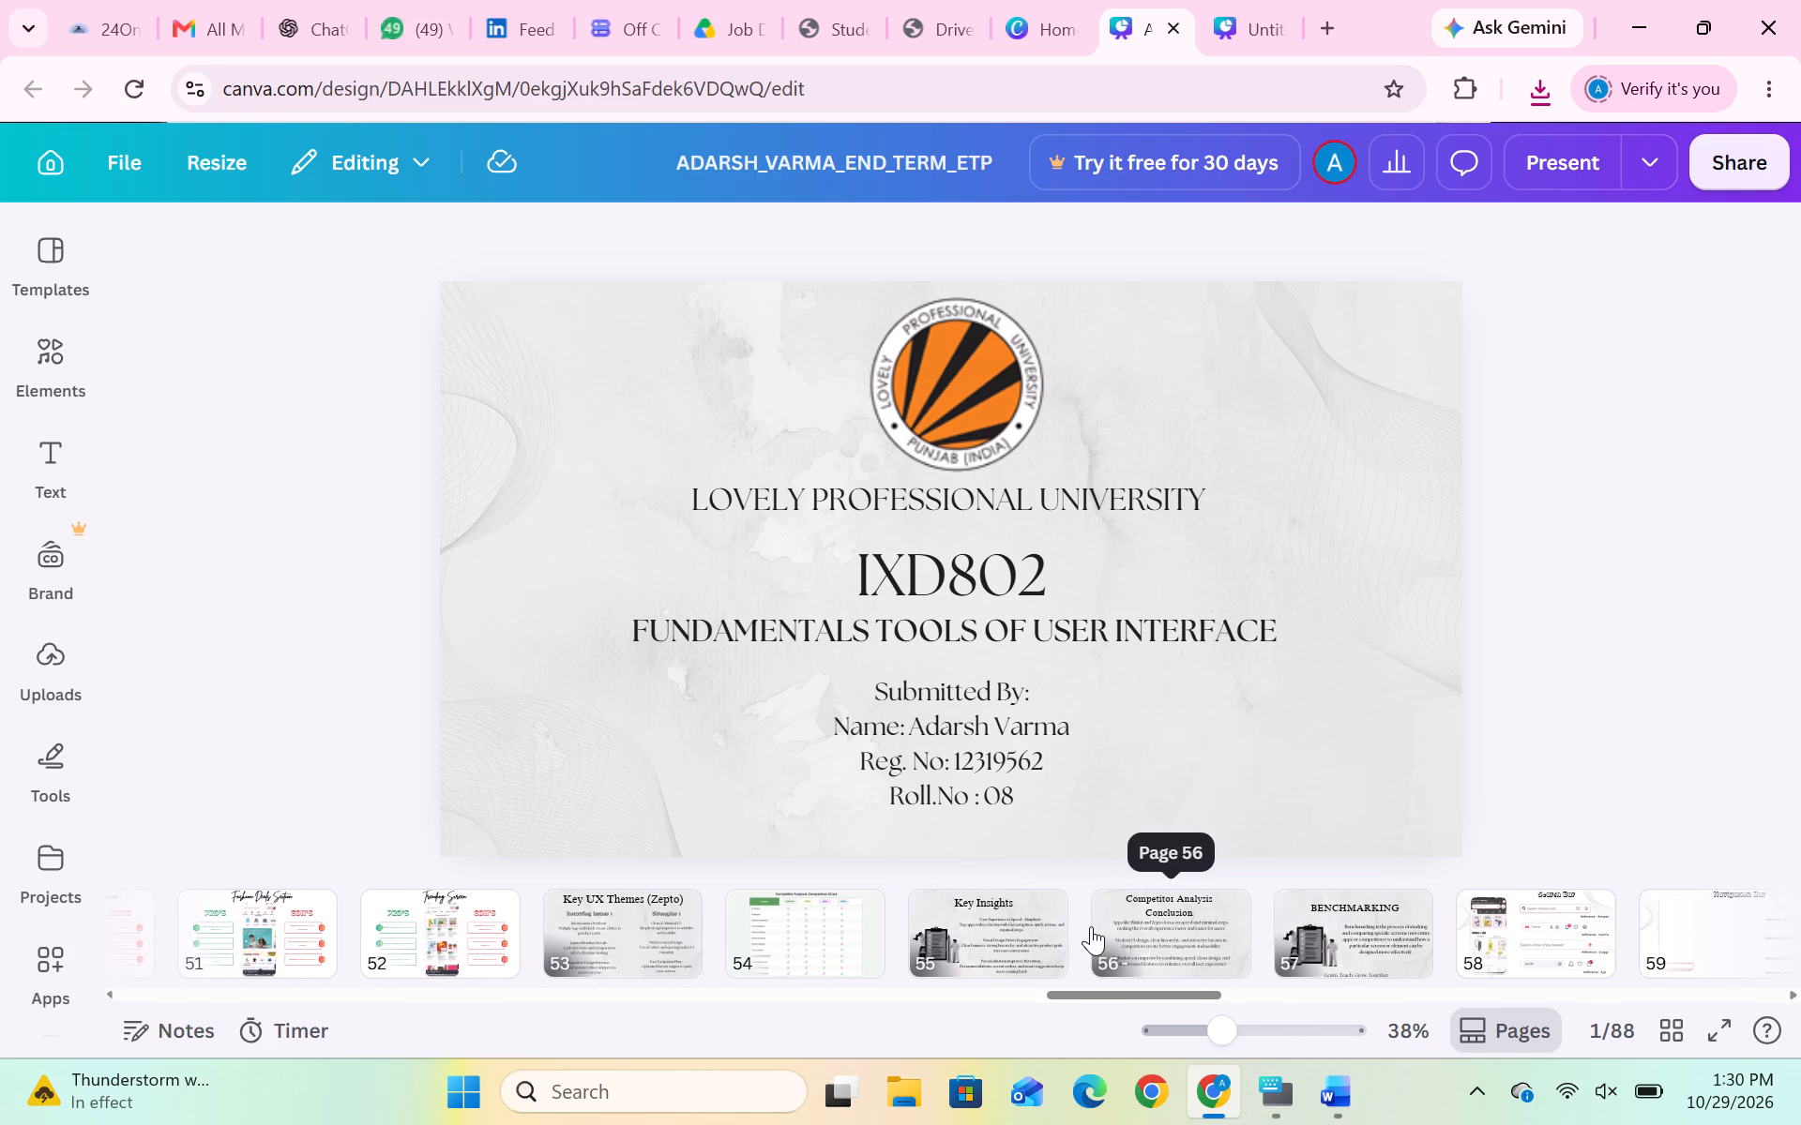
scroll(1091, 926, "left", 2)
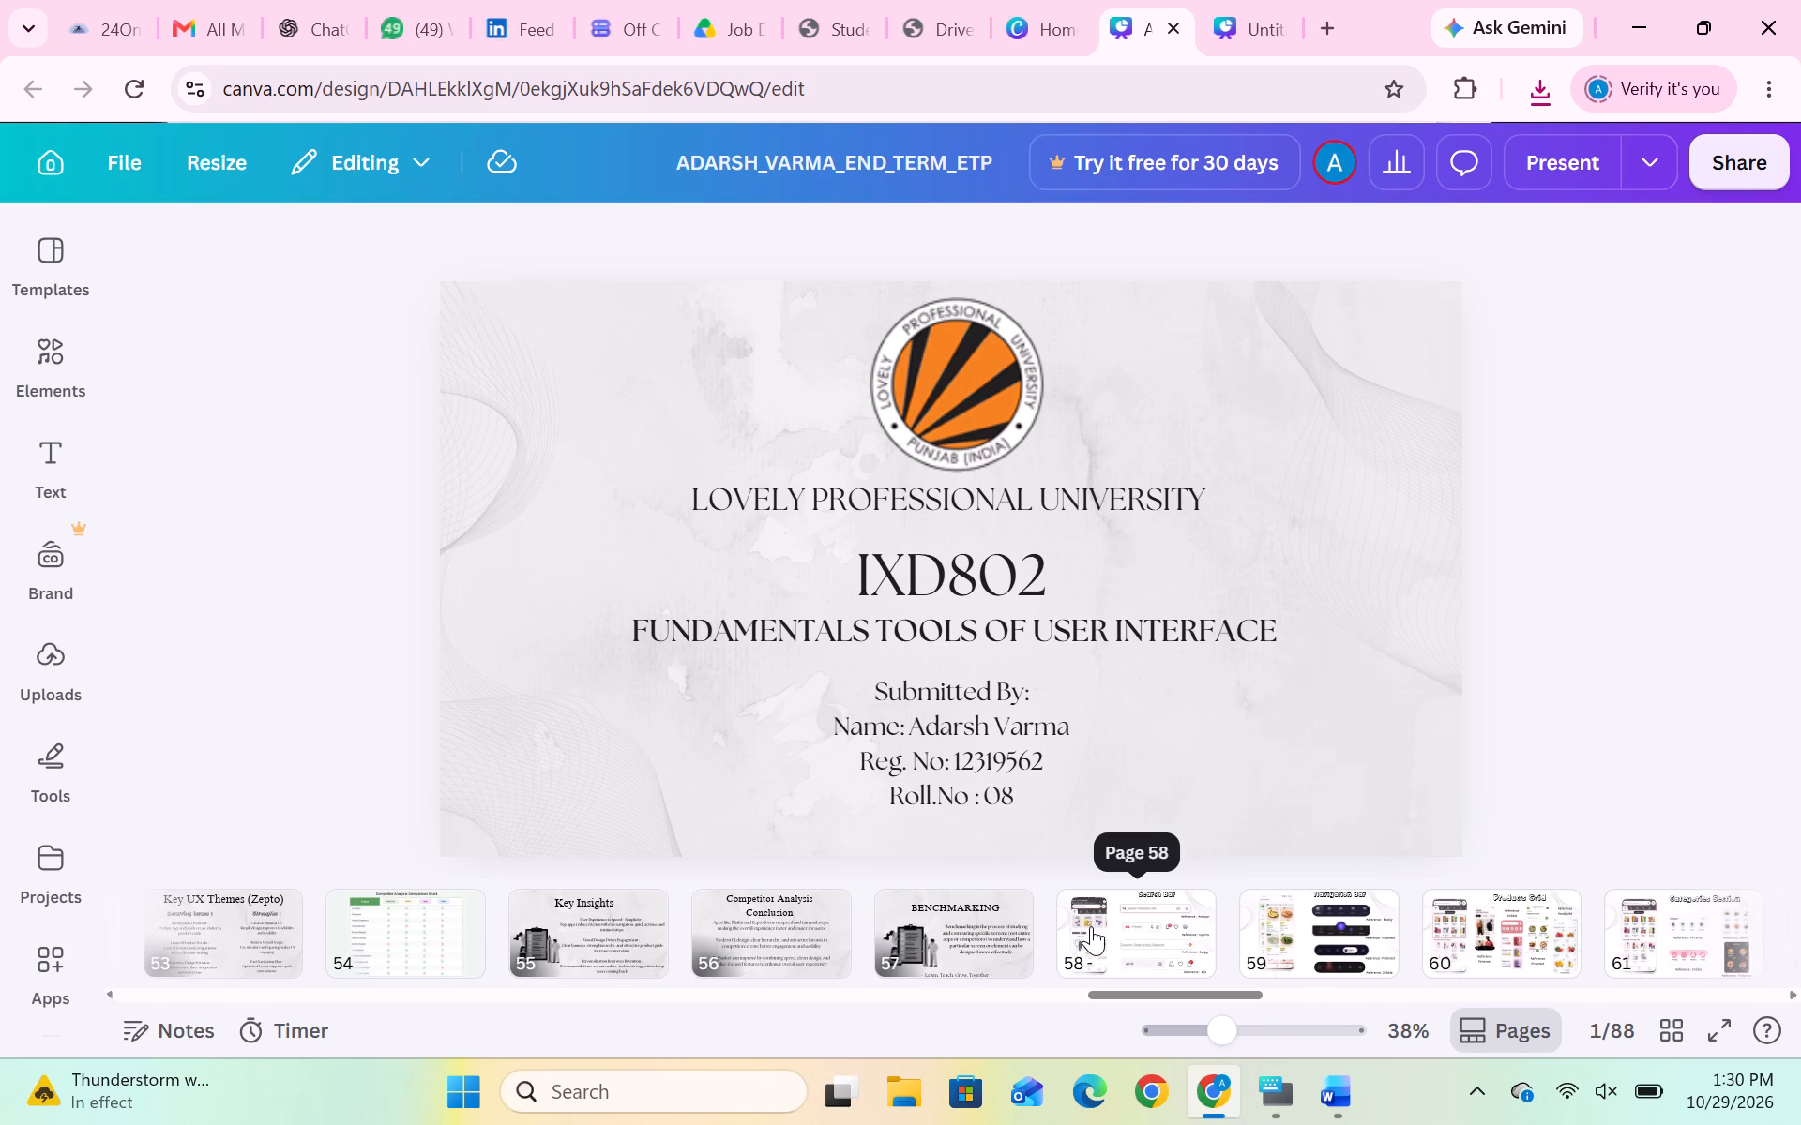
scroll(1091, 926, "left", 5)
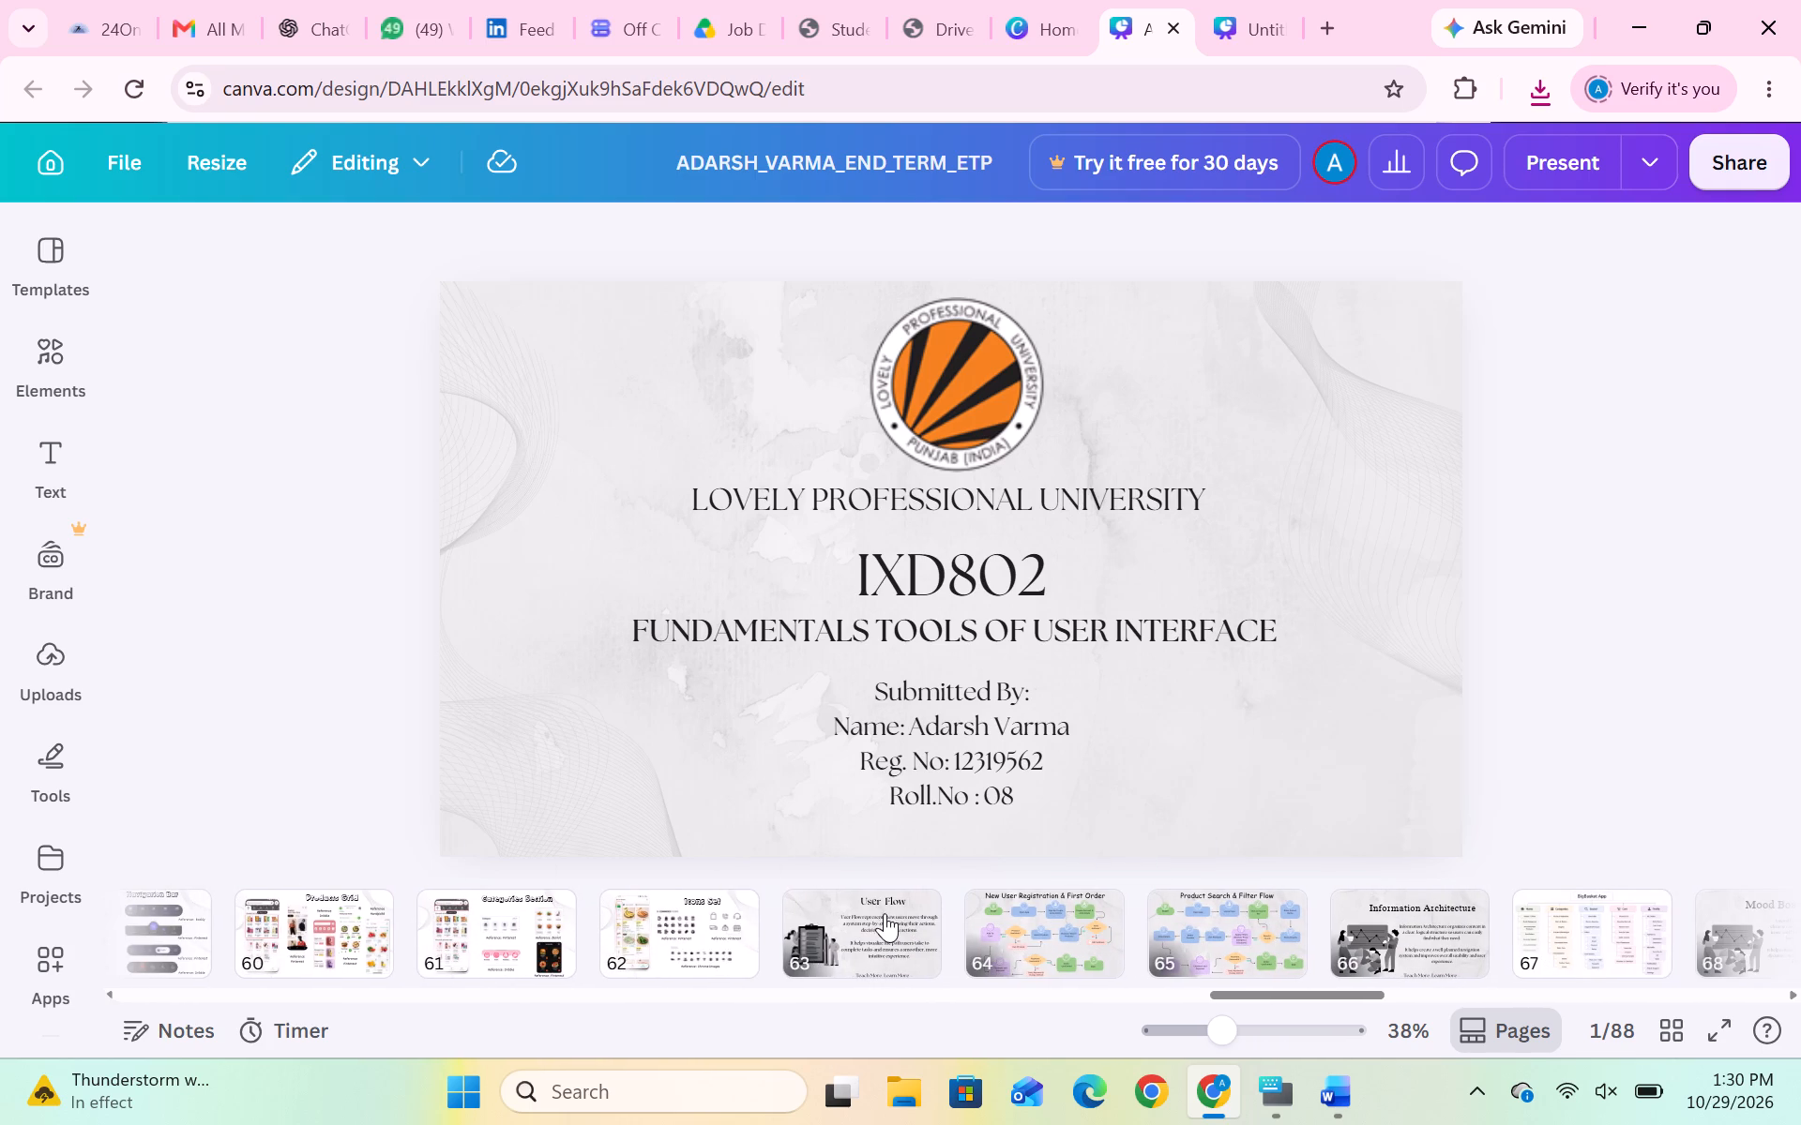
left_click(872, 913)
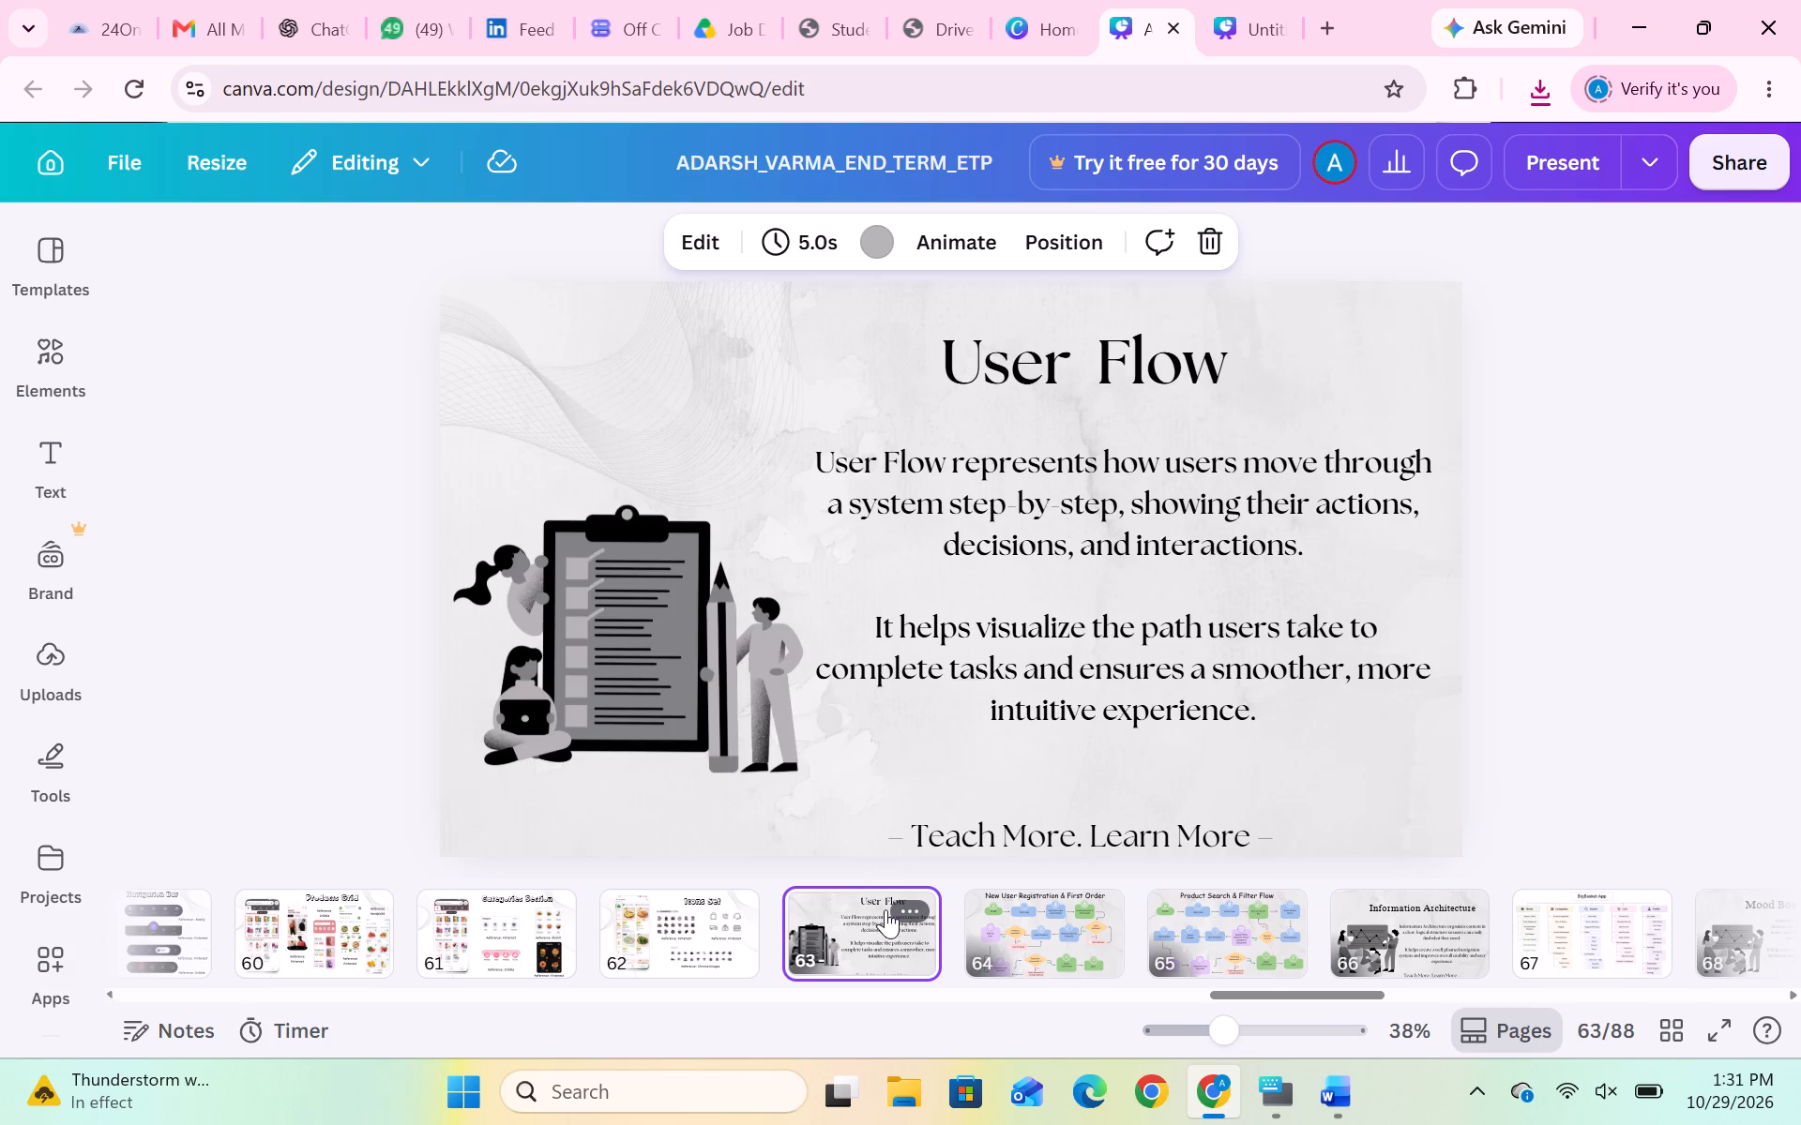
left_click(919, 904)
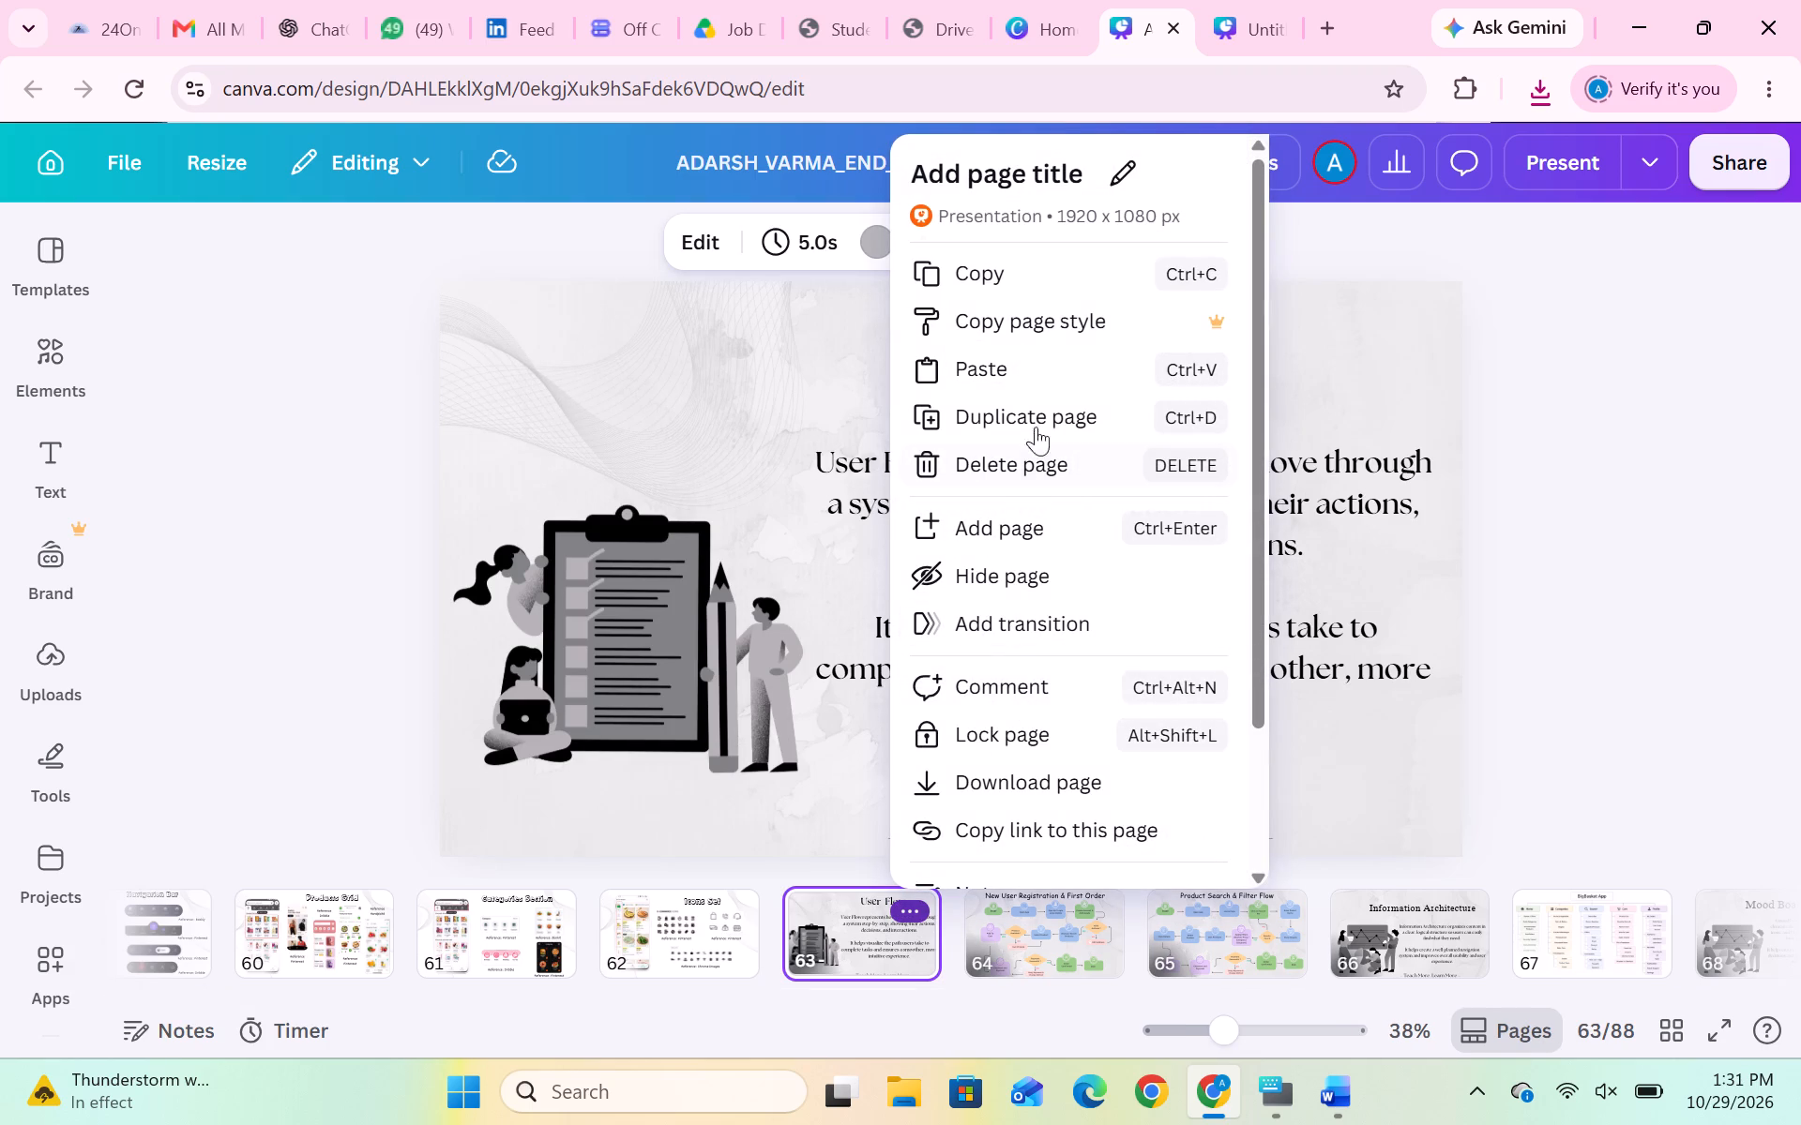
left_click(1052, 264)
left_click(1235, 0)
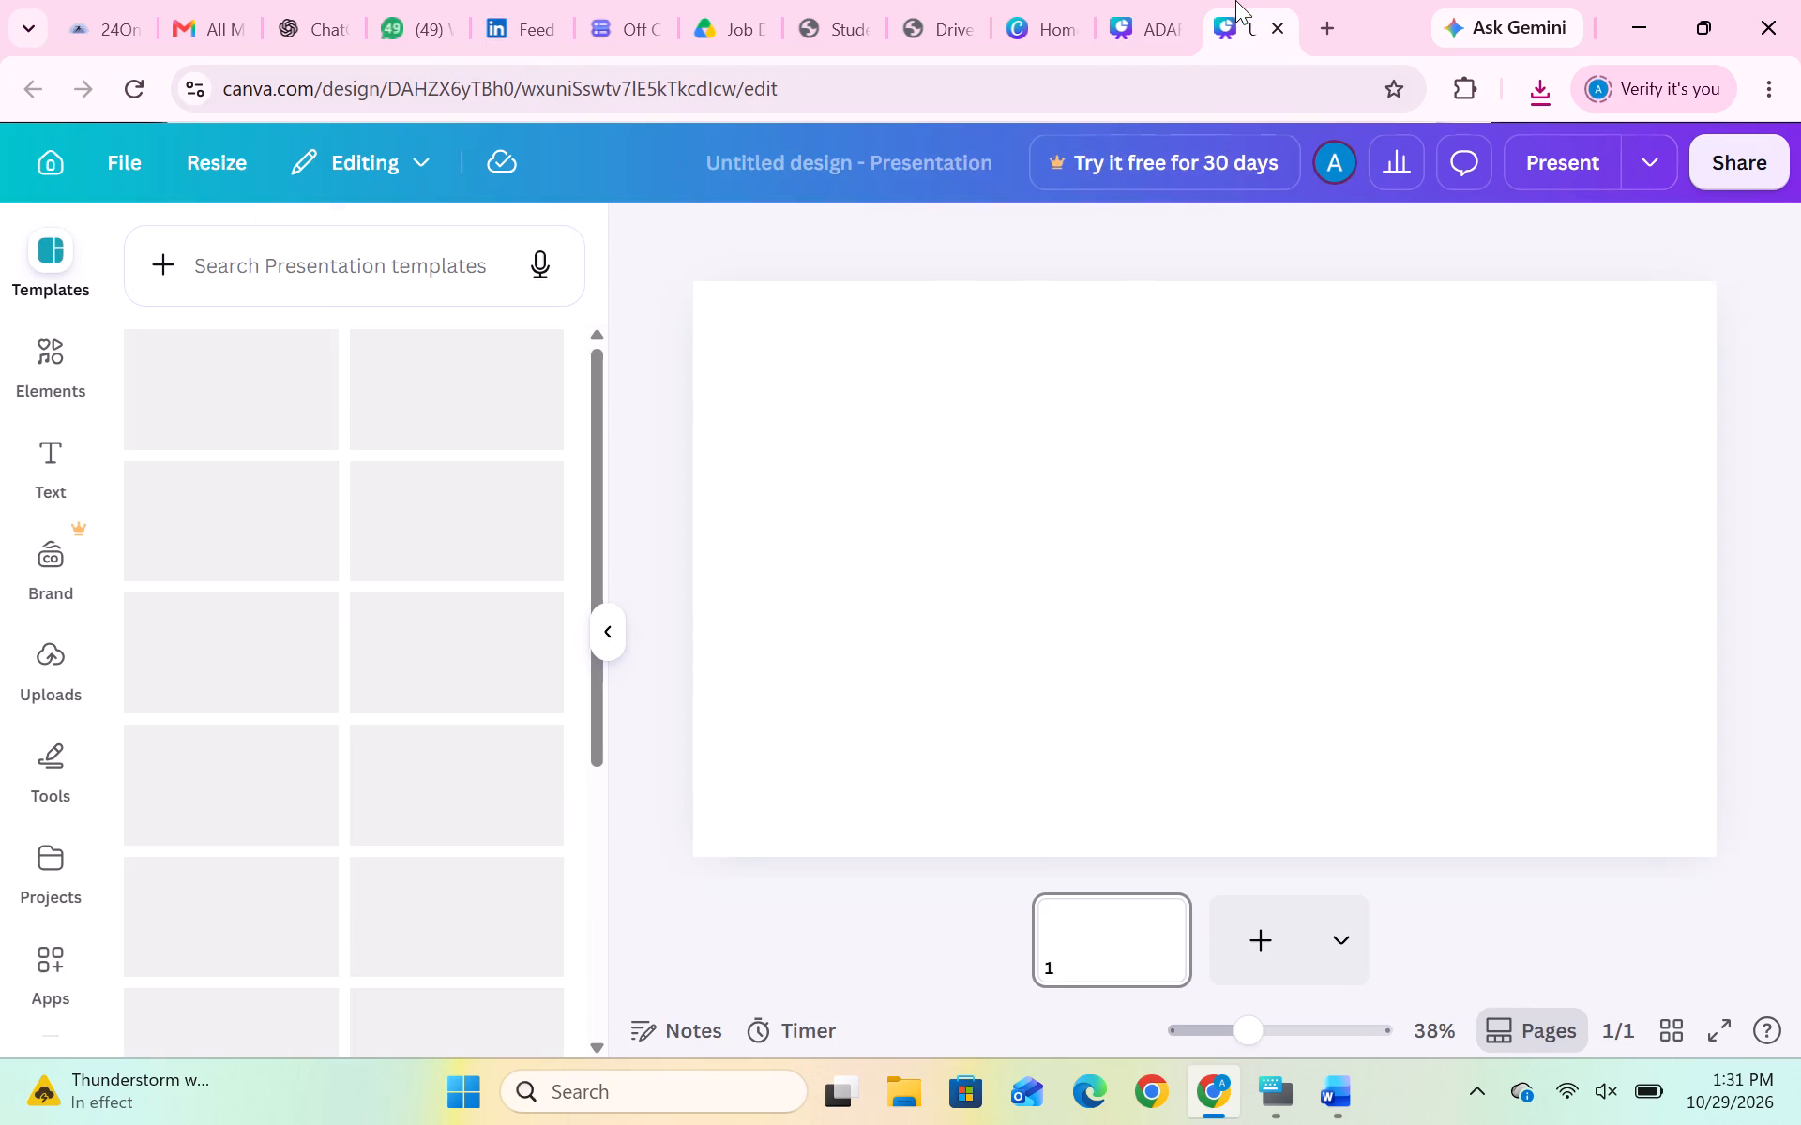
left_click(1041, 672)
key("ctrl+v")
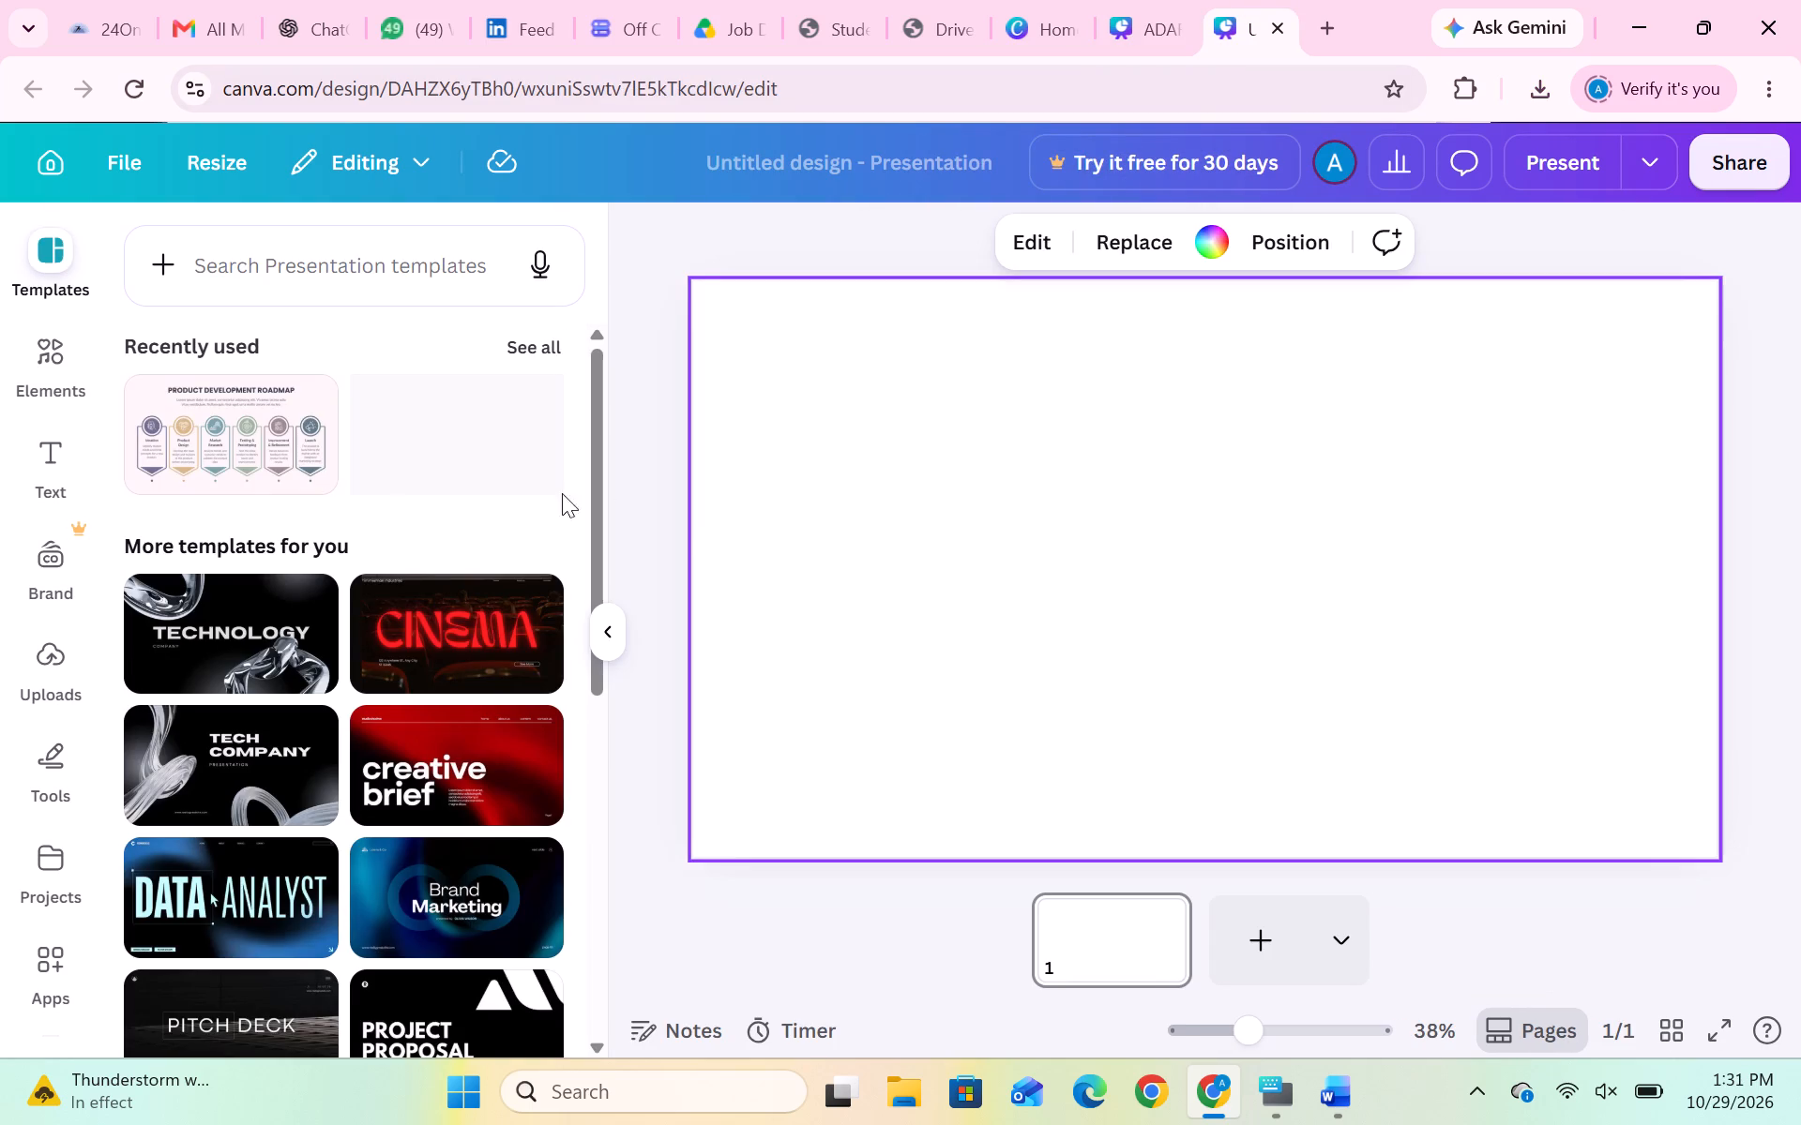
left_click(606, 637)
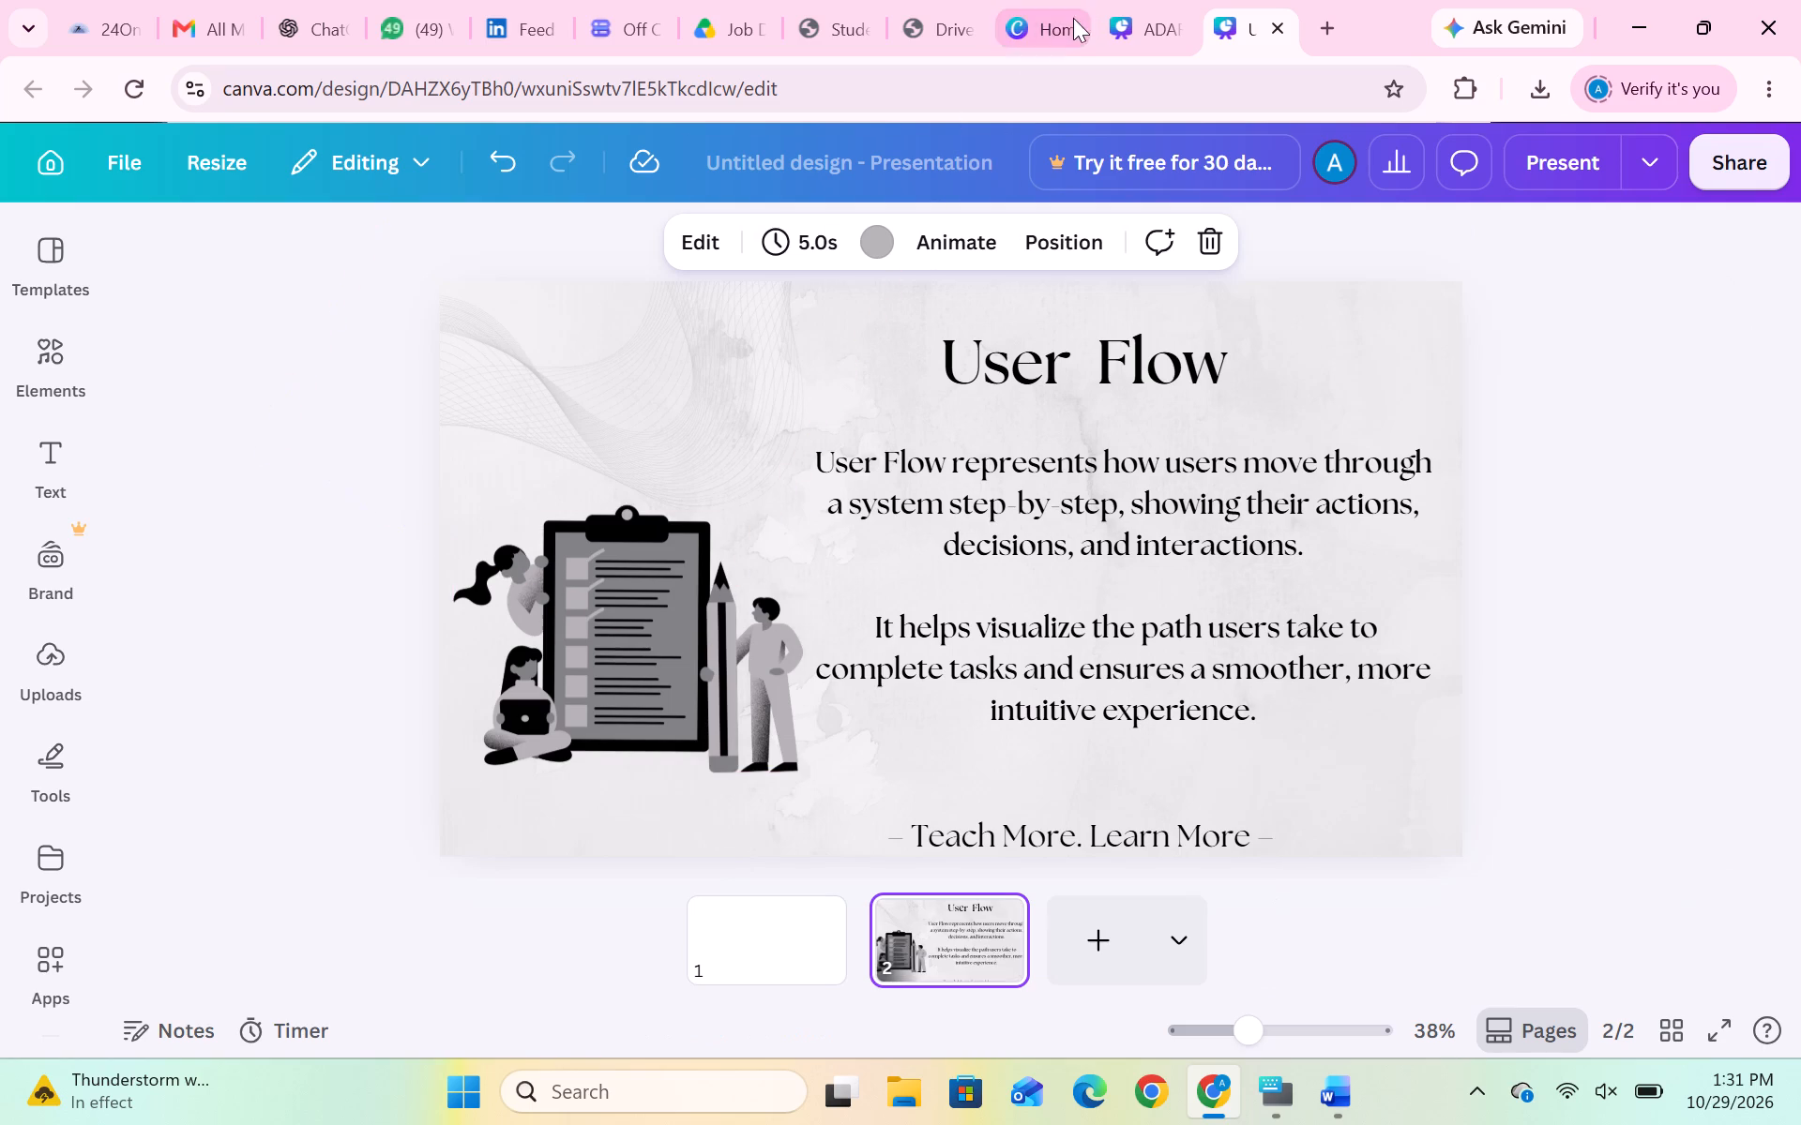
Copy the New User Registration & First Order page (page 64) from the end-term presentation into the new presentation.
left_click(1117, 10)
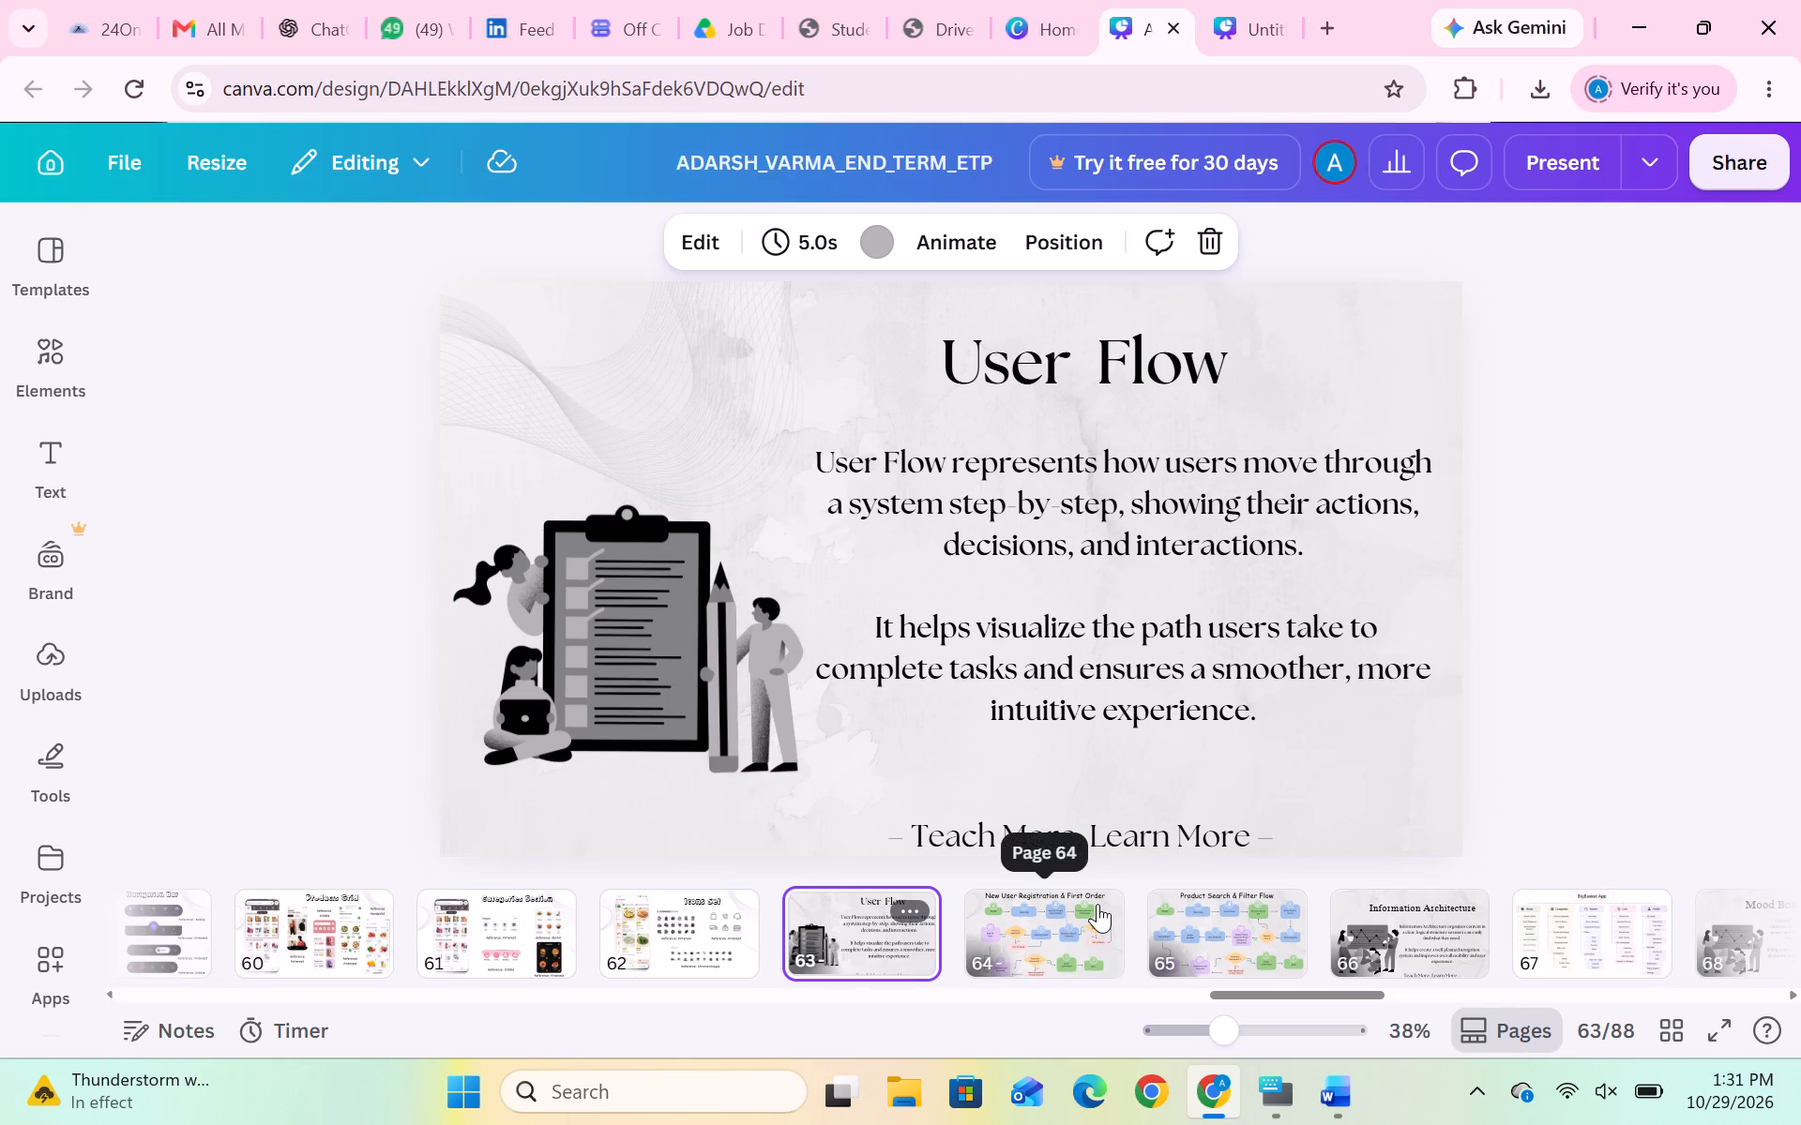
left_click(1097, 904)
left_click(1097, 904)
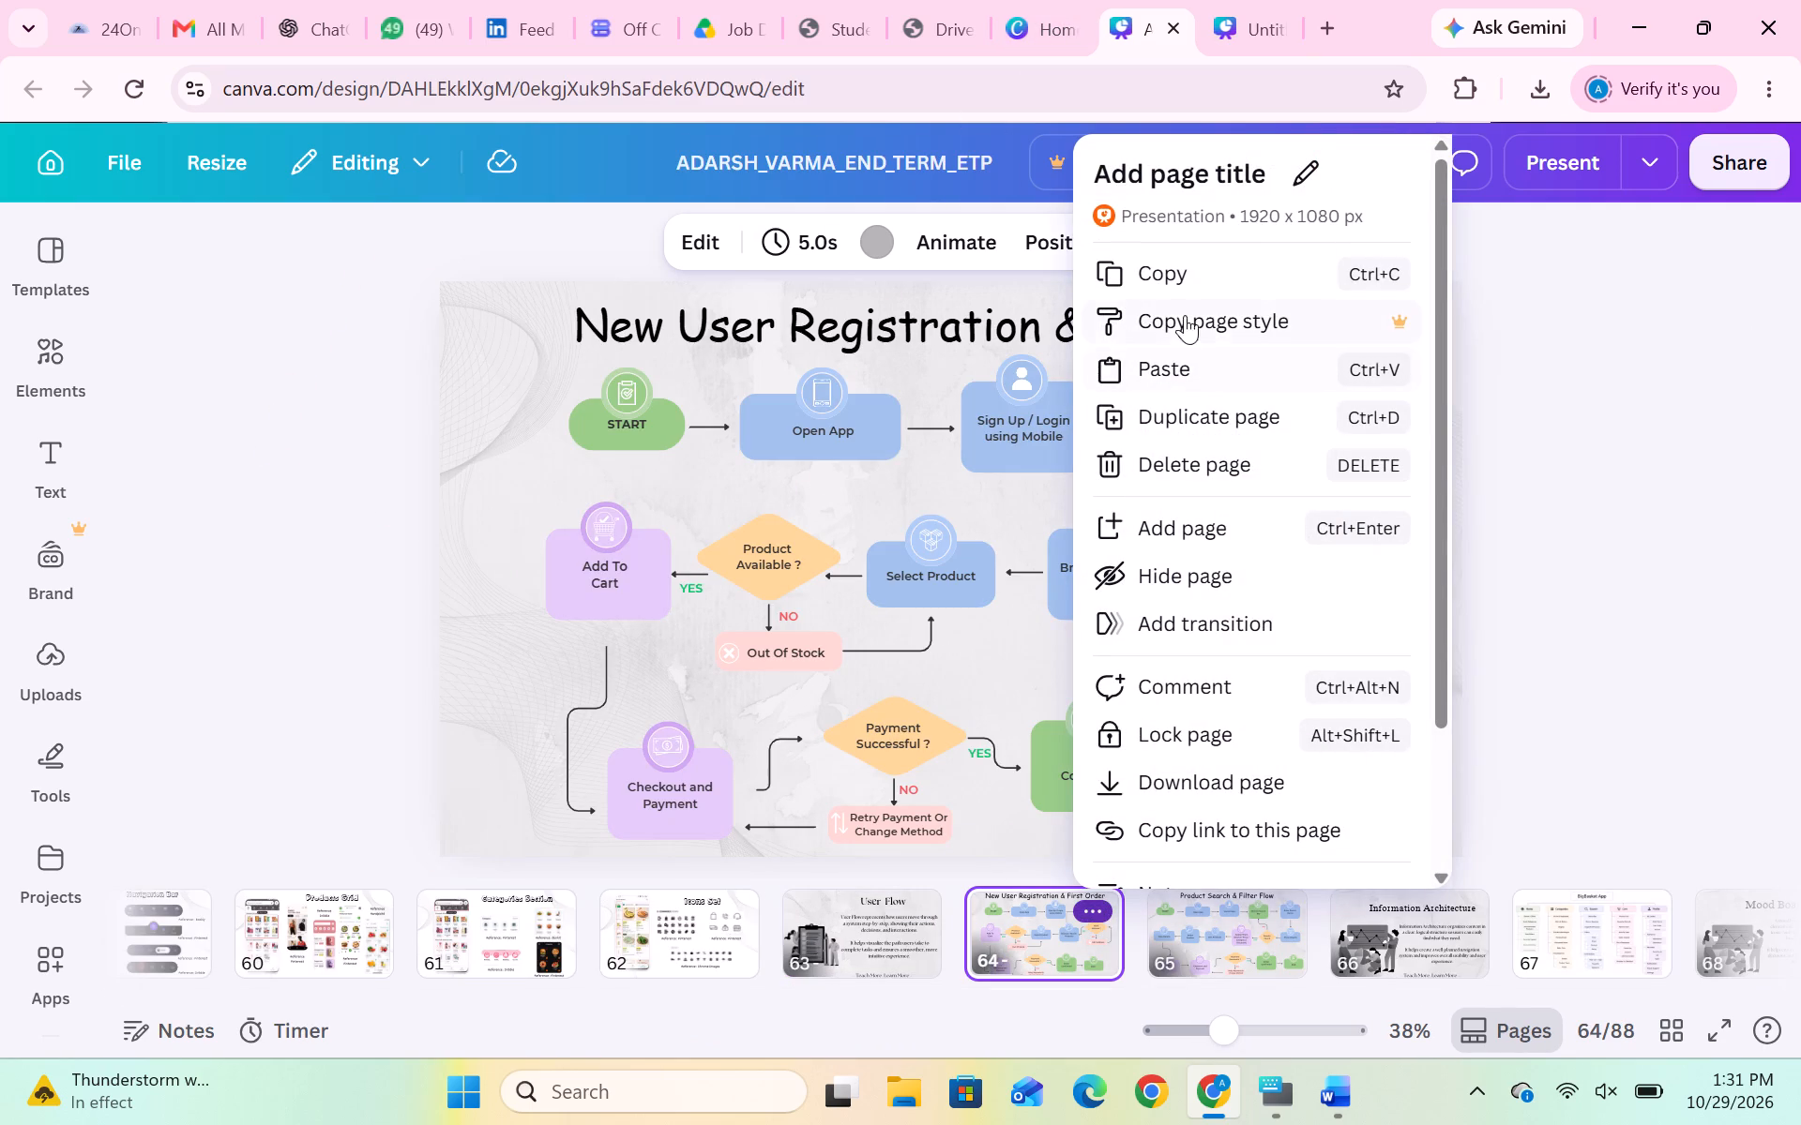
left_click(1186, 277)
left_click(1228, 46)
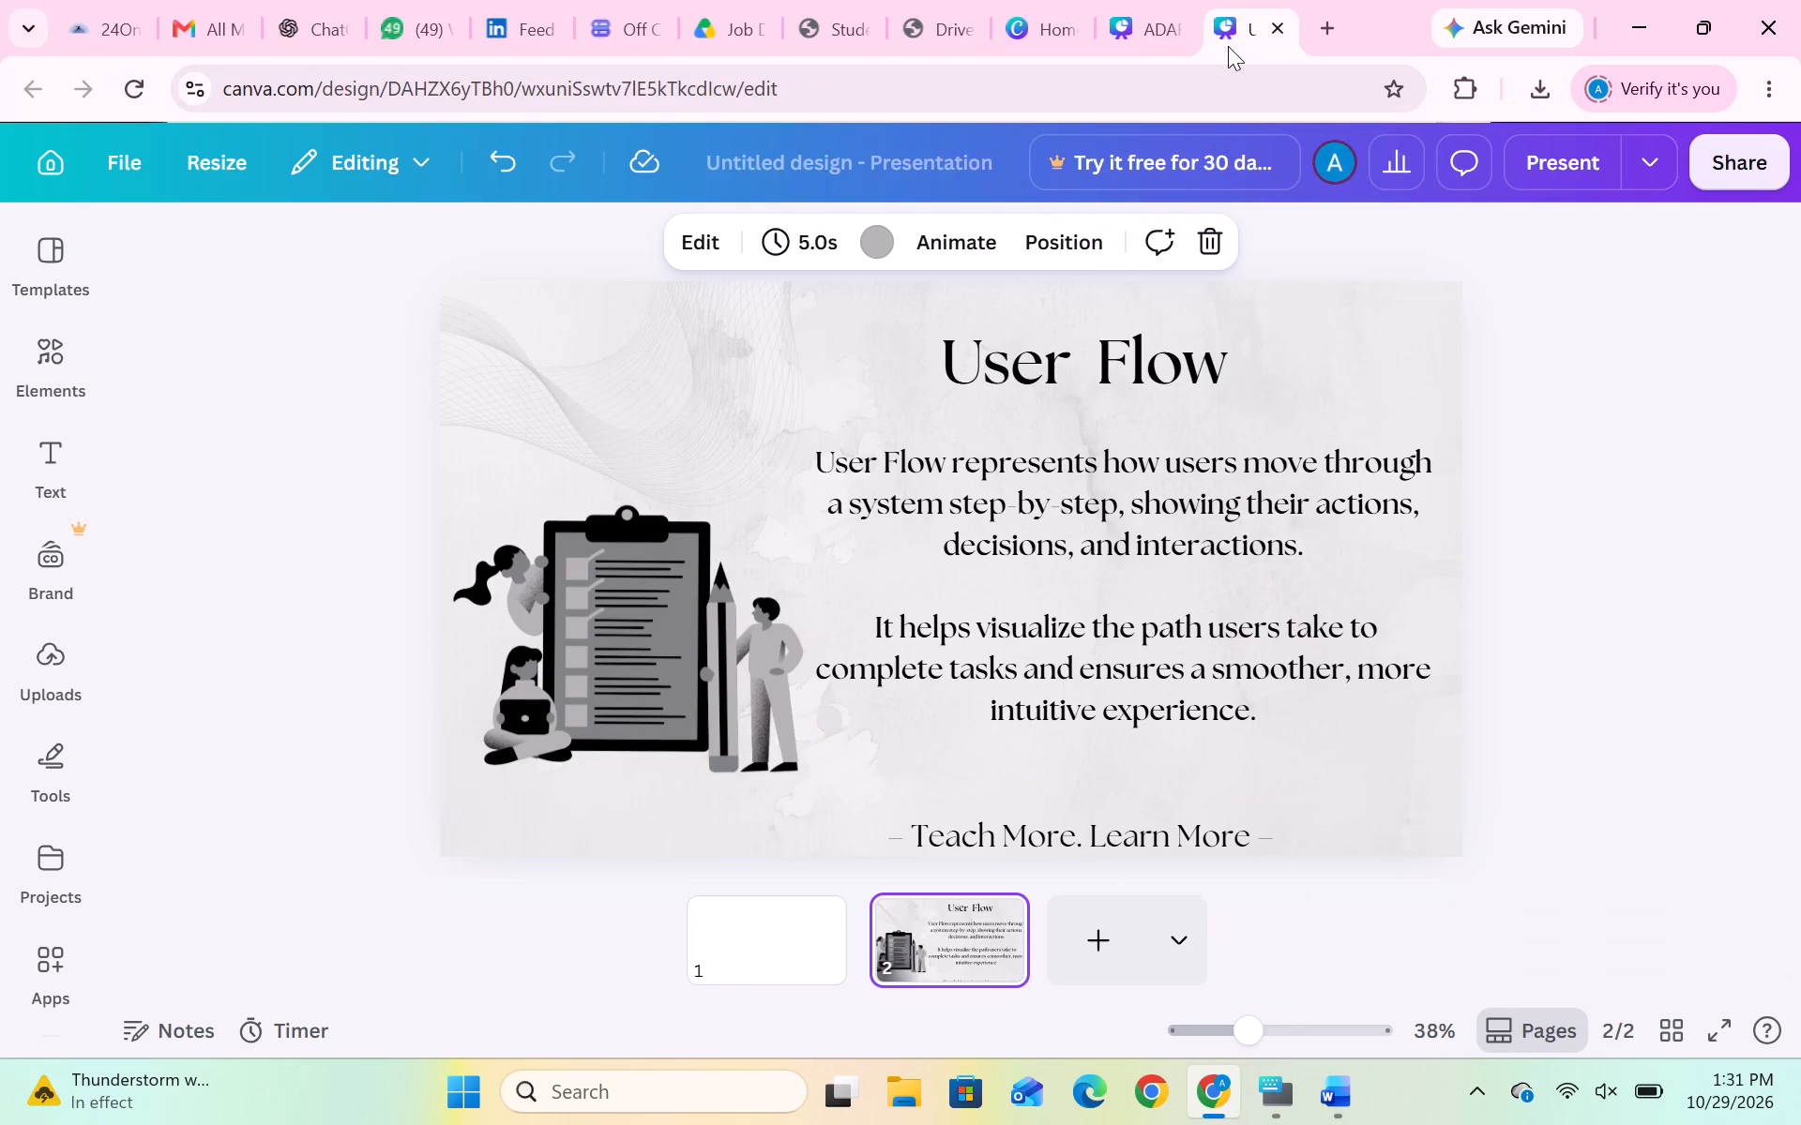
key("ctrl+v")
Copy the Product Search & Filter Flow page (page 65) from the end-term presentation into the new presentation.
left_click(1132, 22)
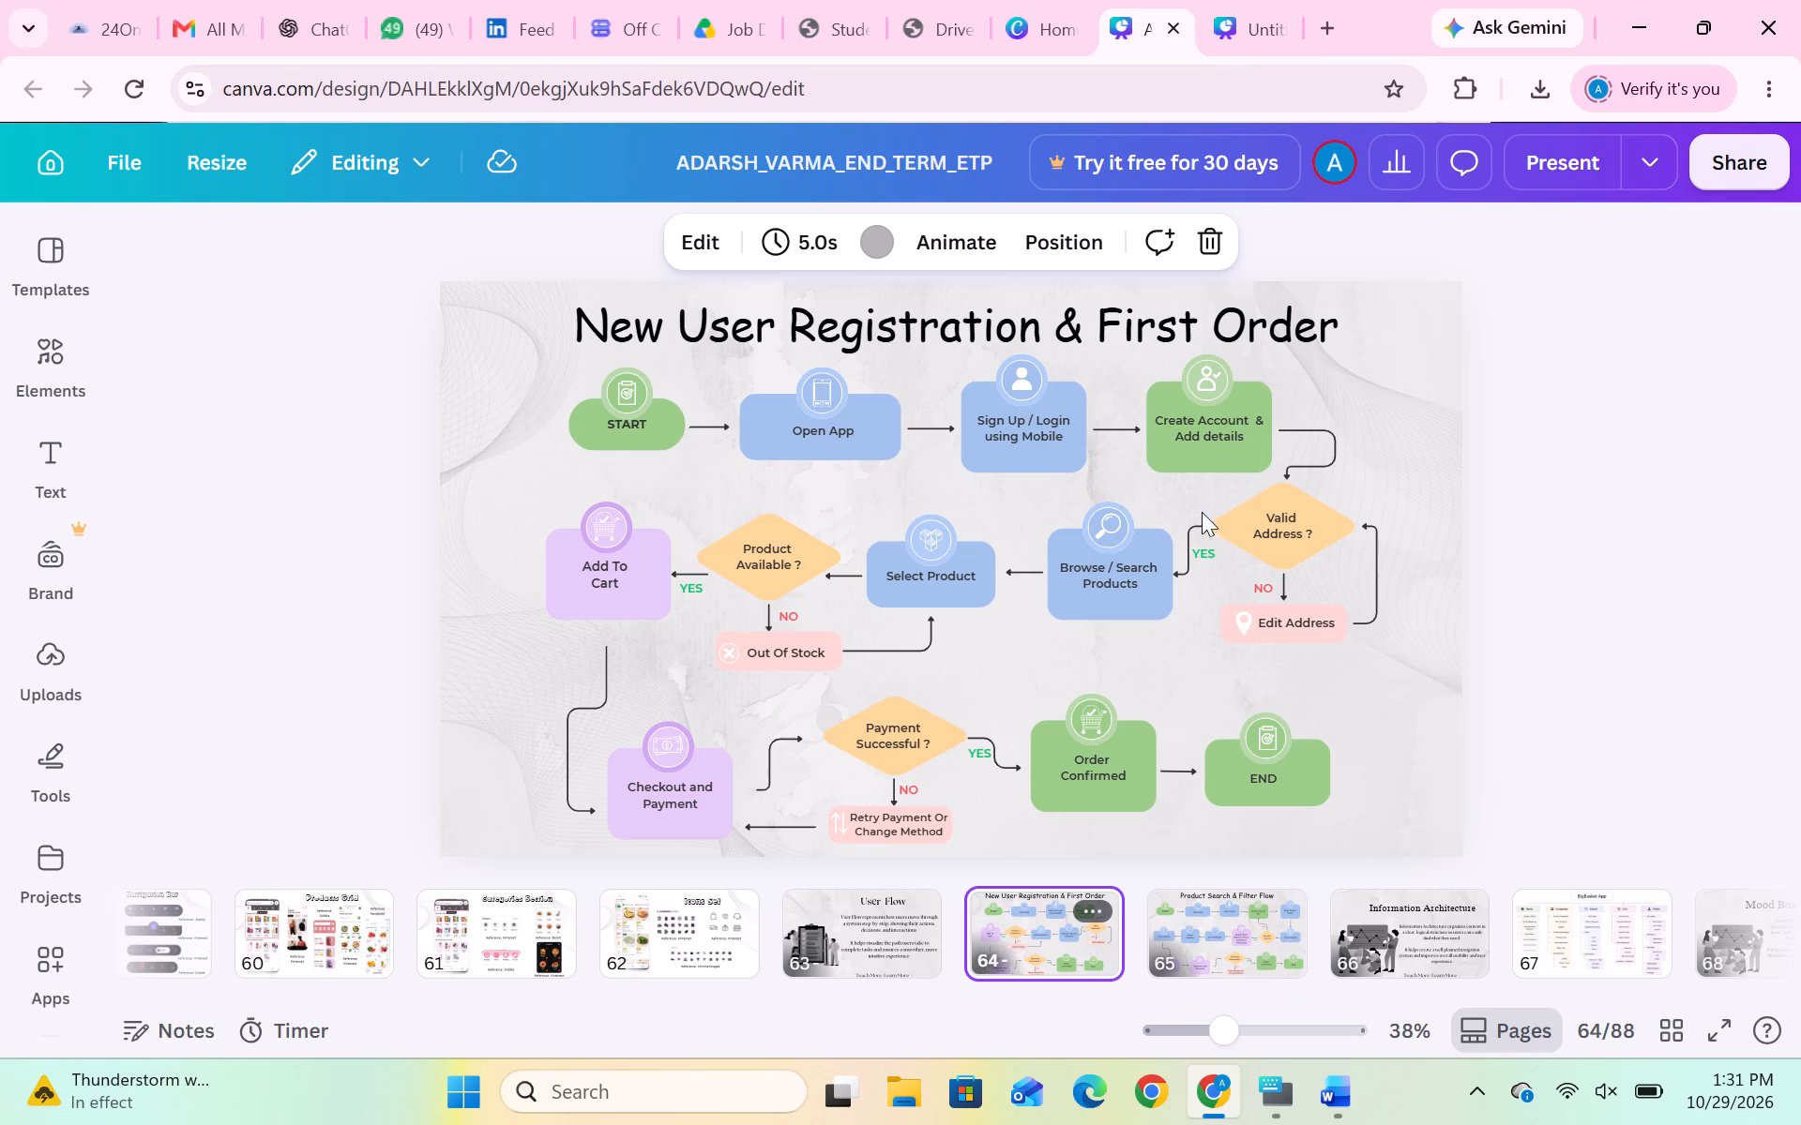
left_click(1293, 918)
left_click(1286, 910)
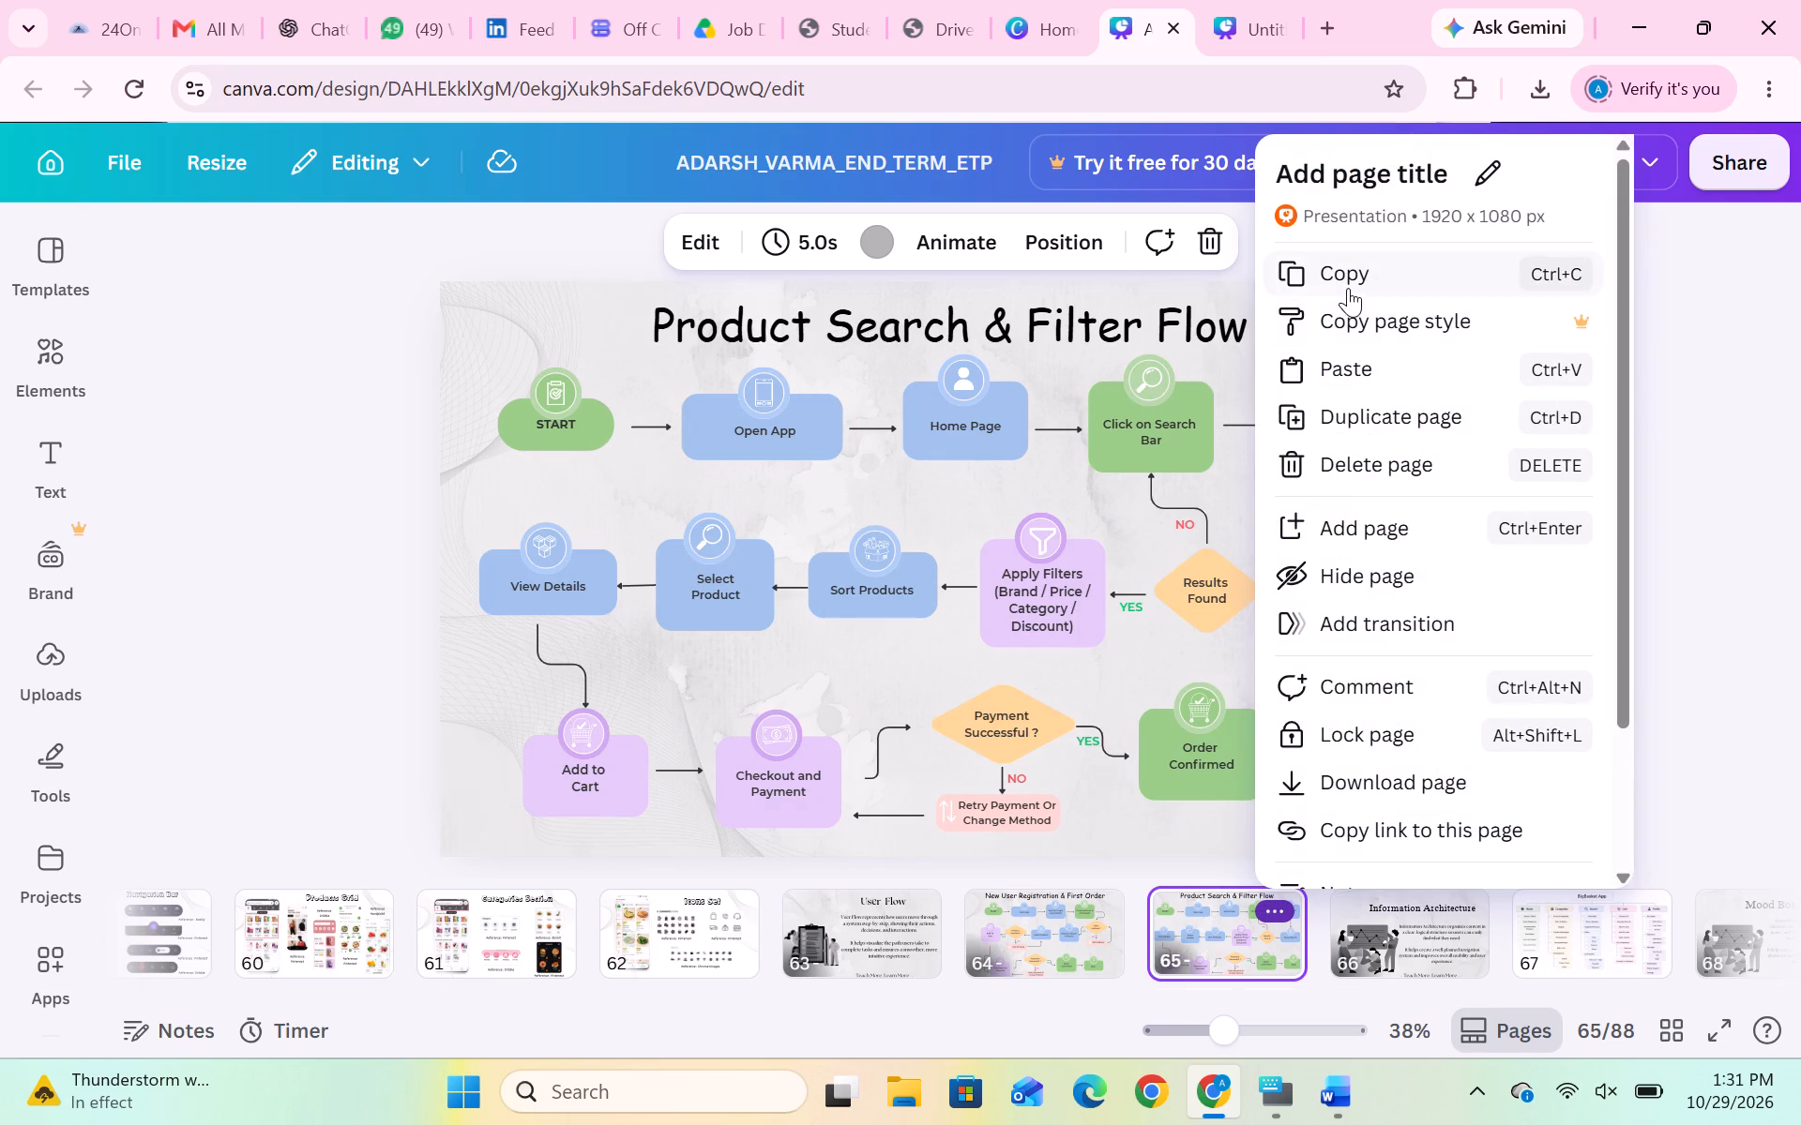
left_click(1348, 290)
left_click(1238, 11)
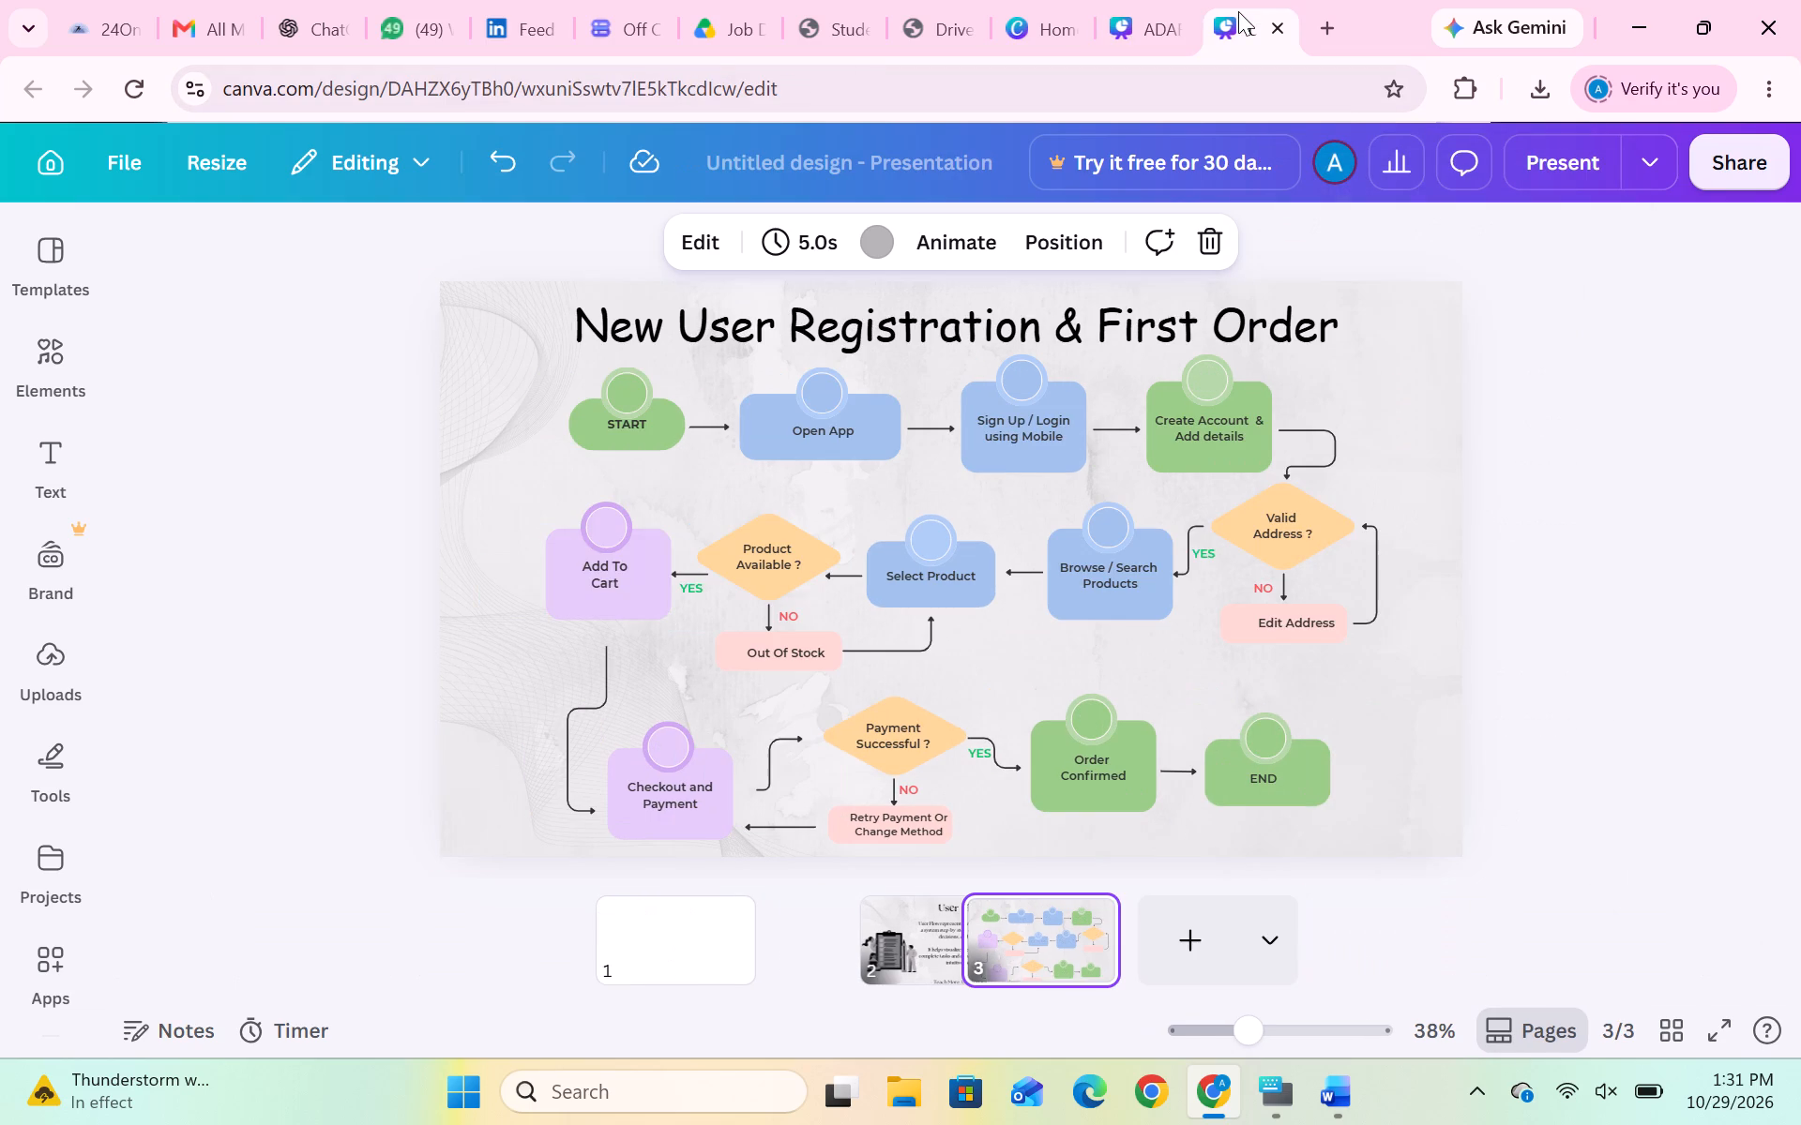
key("ctrl+v")
Copy the Information Architecture page (page 66) from the end-term presentation into the new presentation.
left_click(1158, 11)
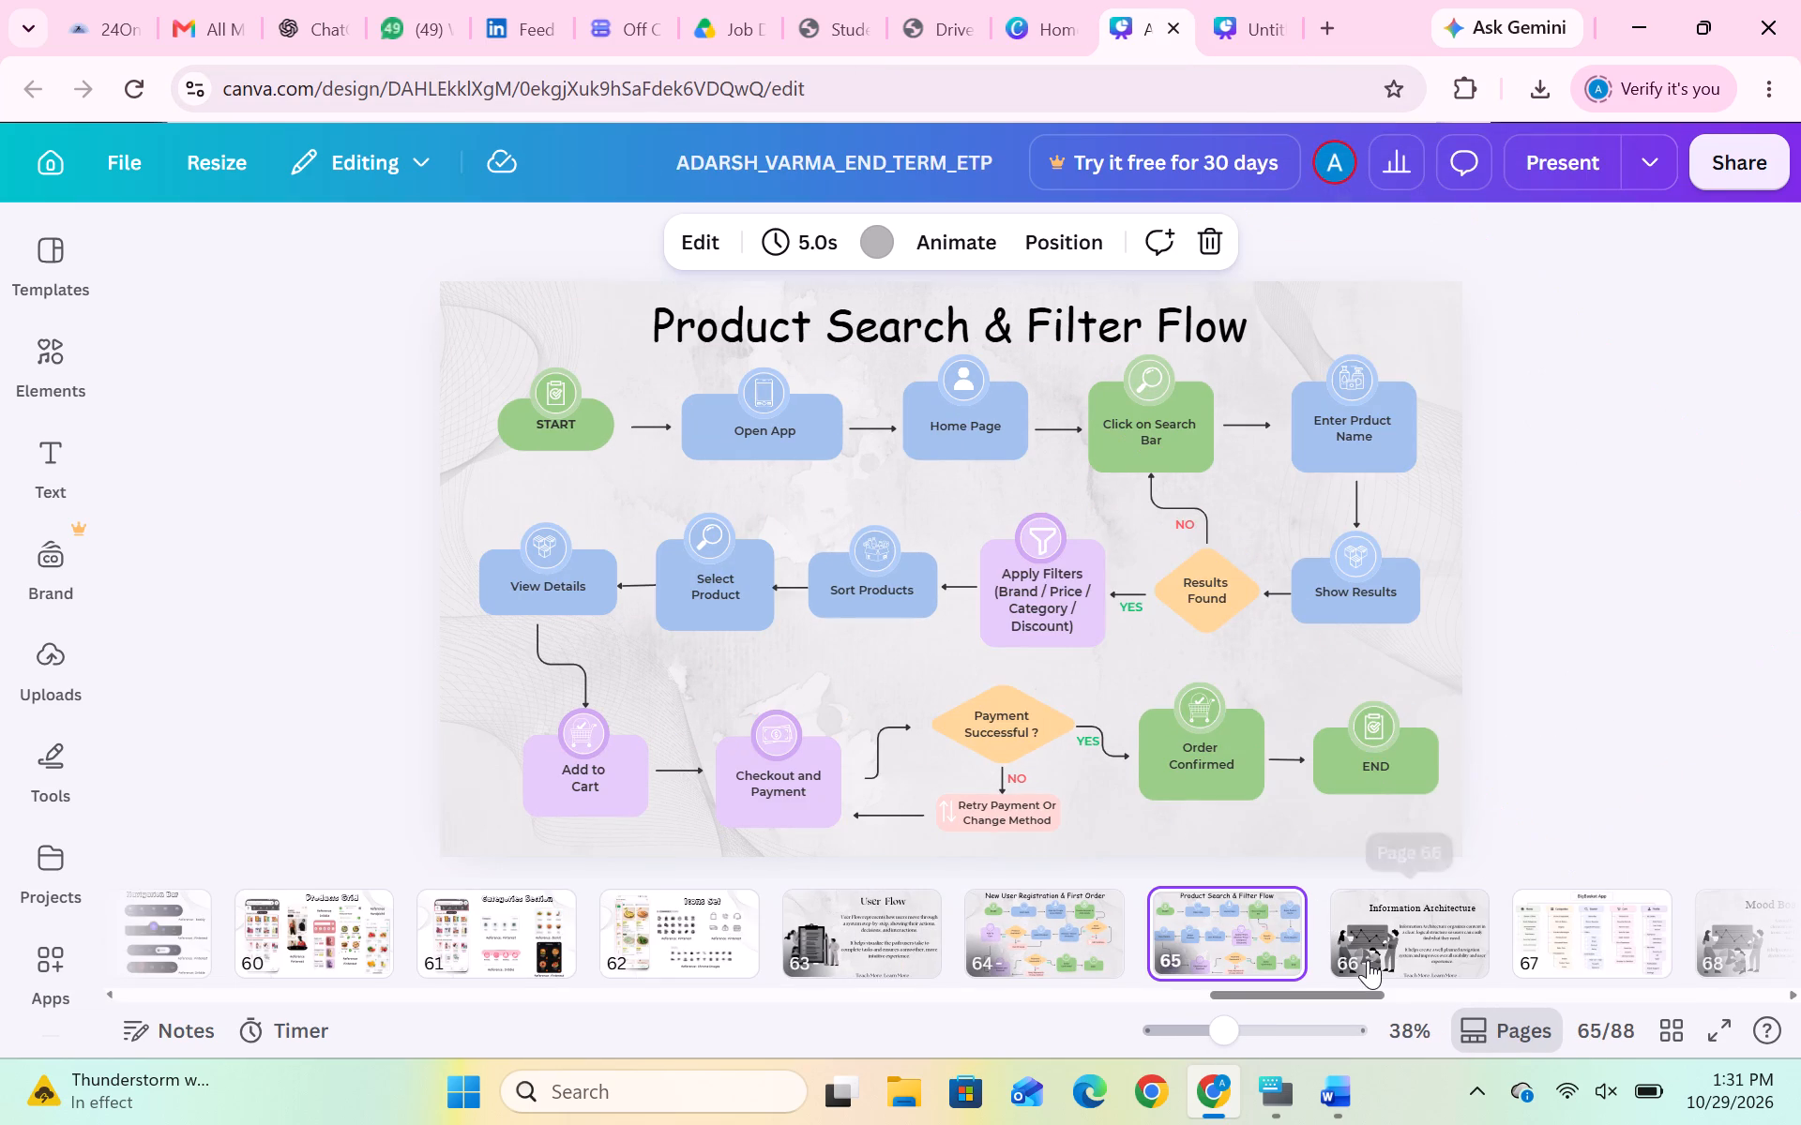
left_click(1368, 960)
scroll(1368, 960, "left", 2)
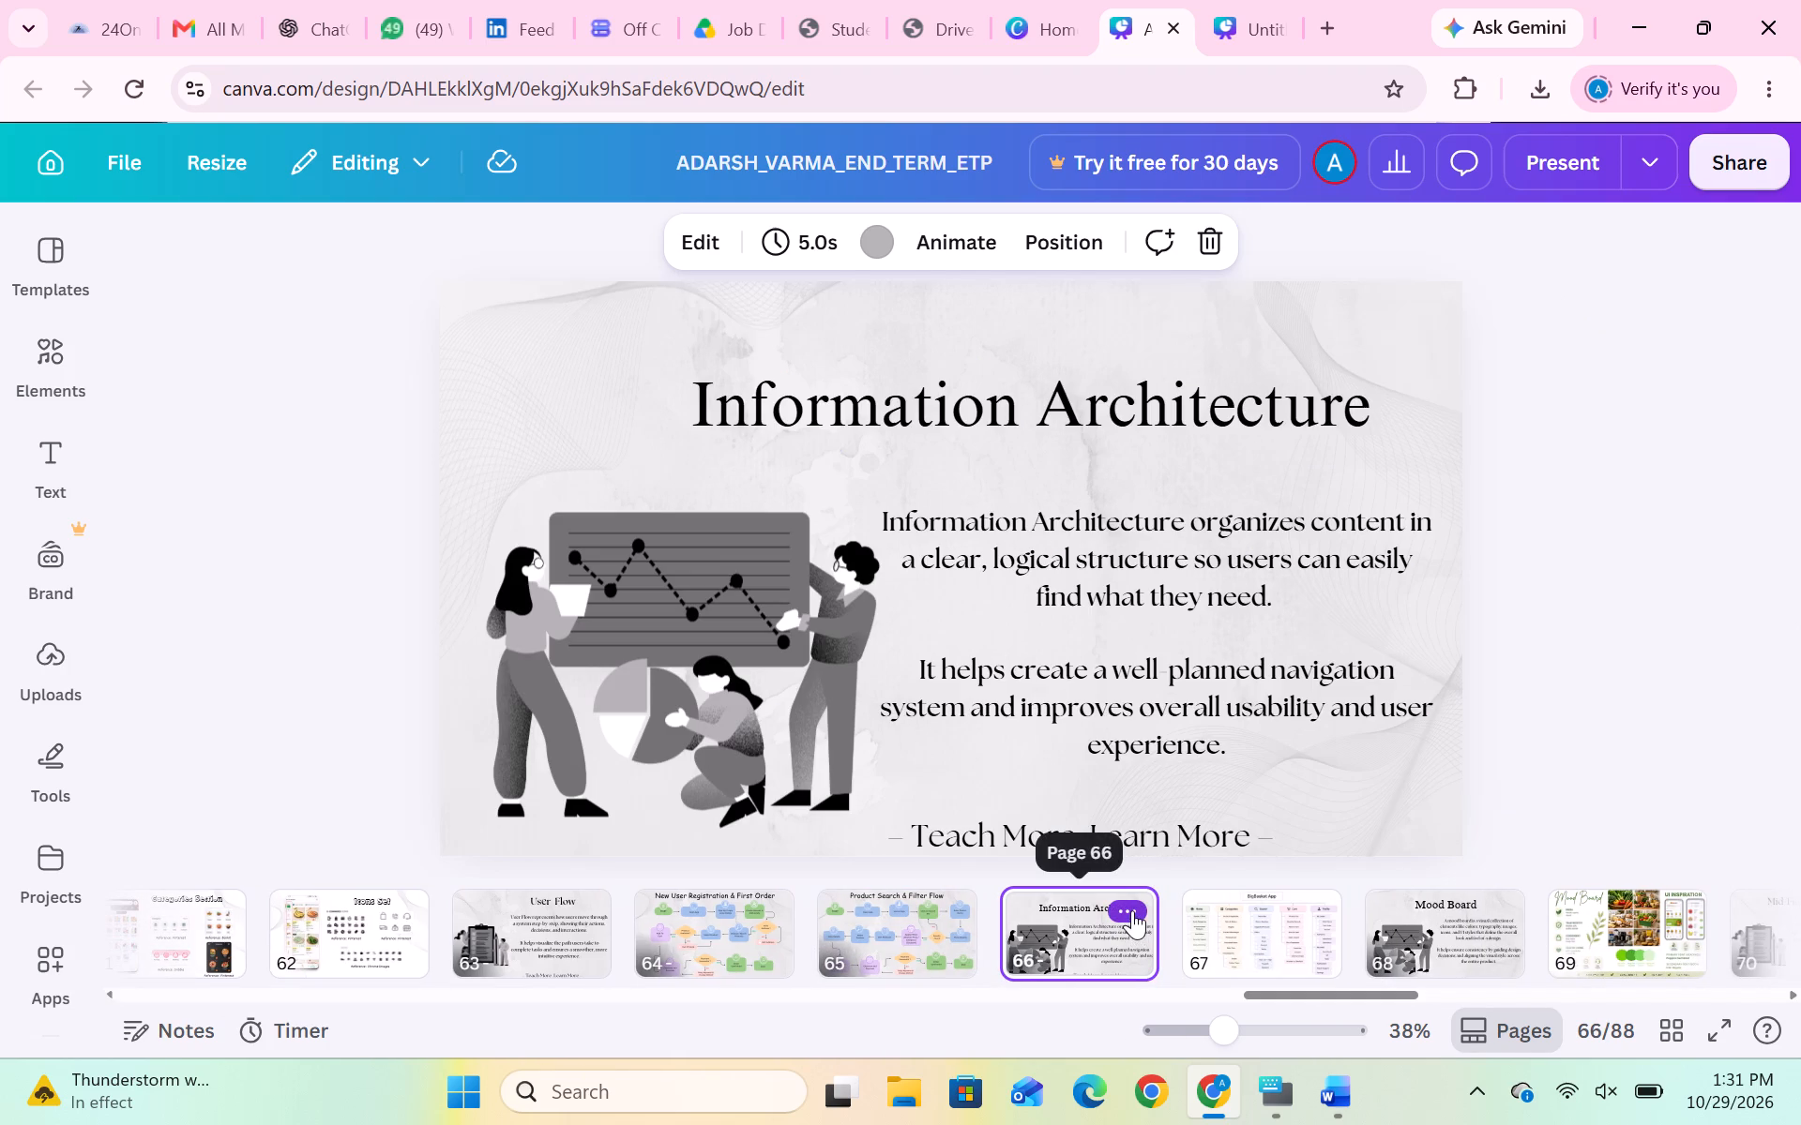
left_click(1132, 910)
left_click(1236, 278)
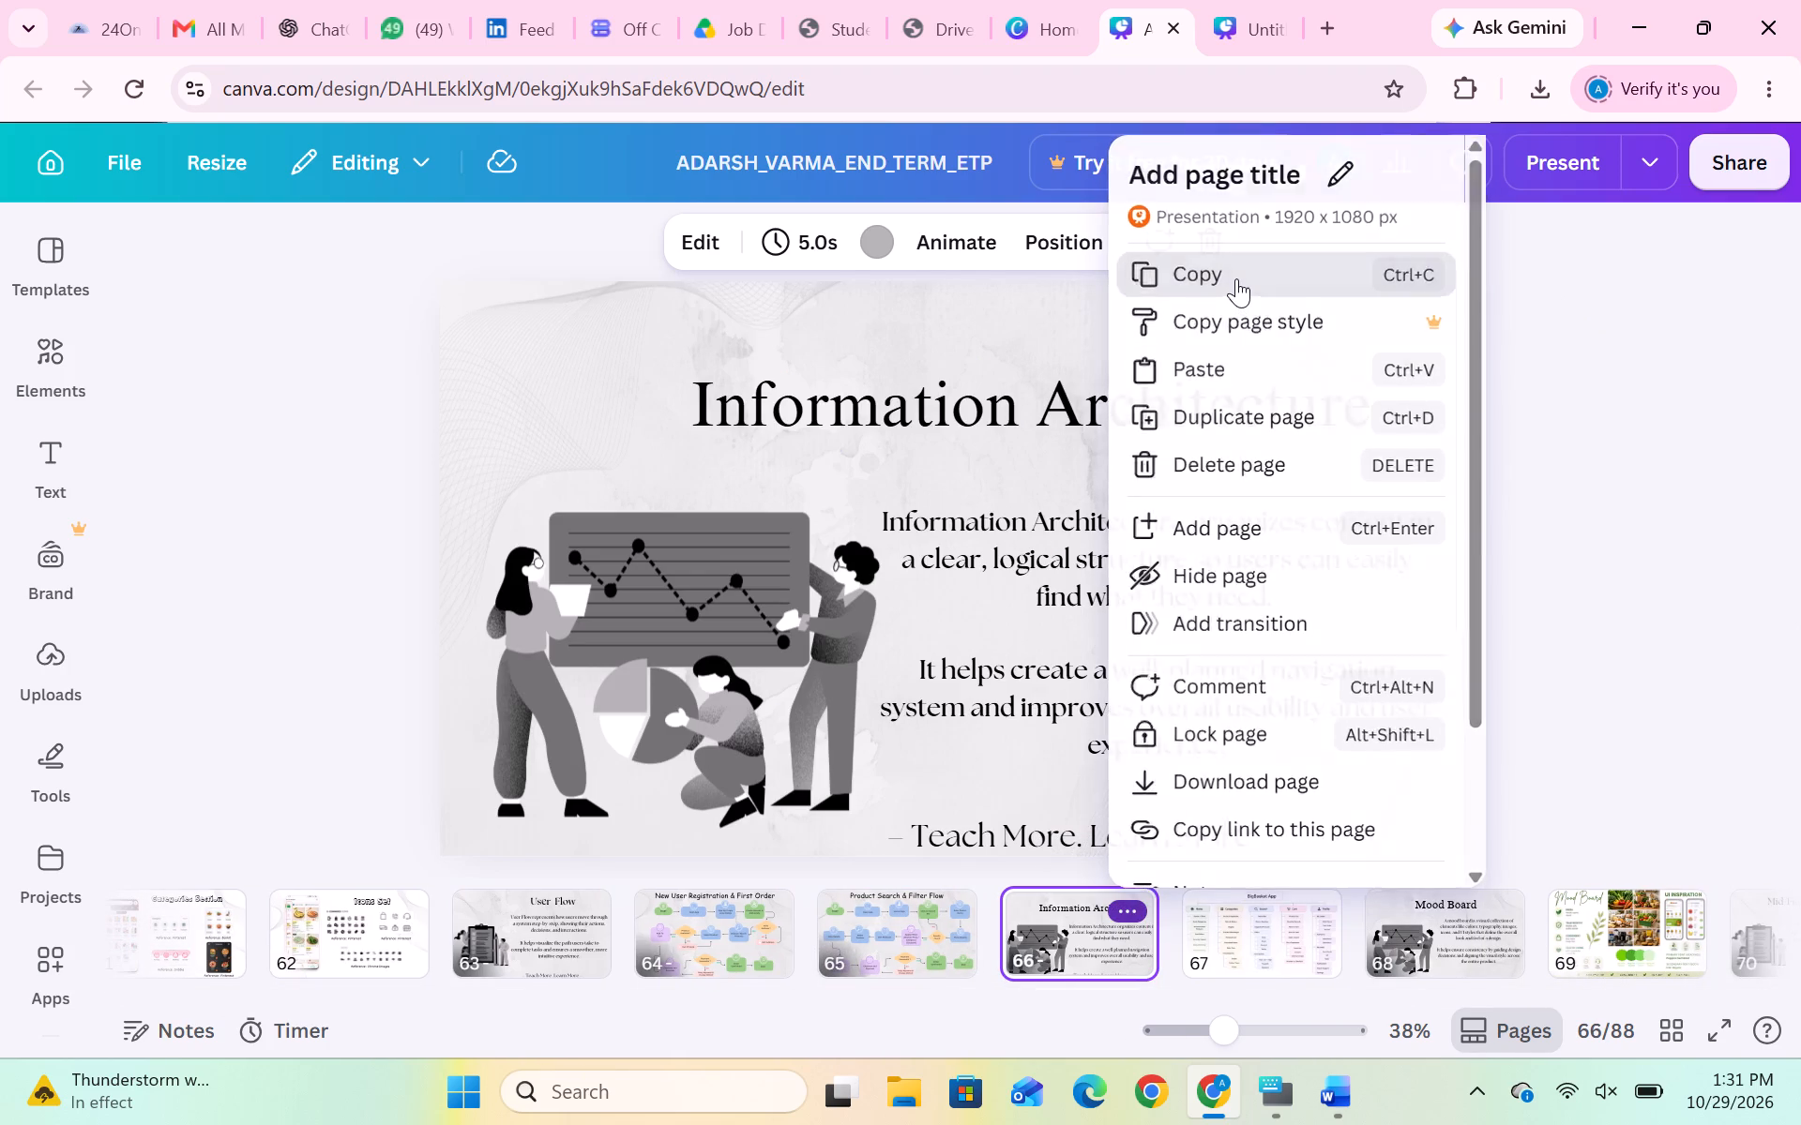
left_click(1229, 13)
key("ctrl+v")
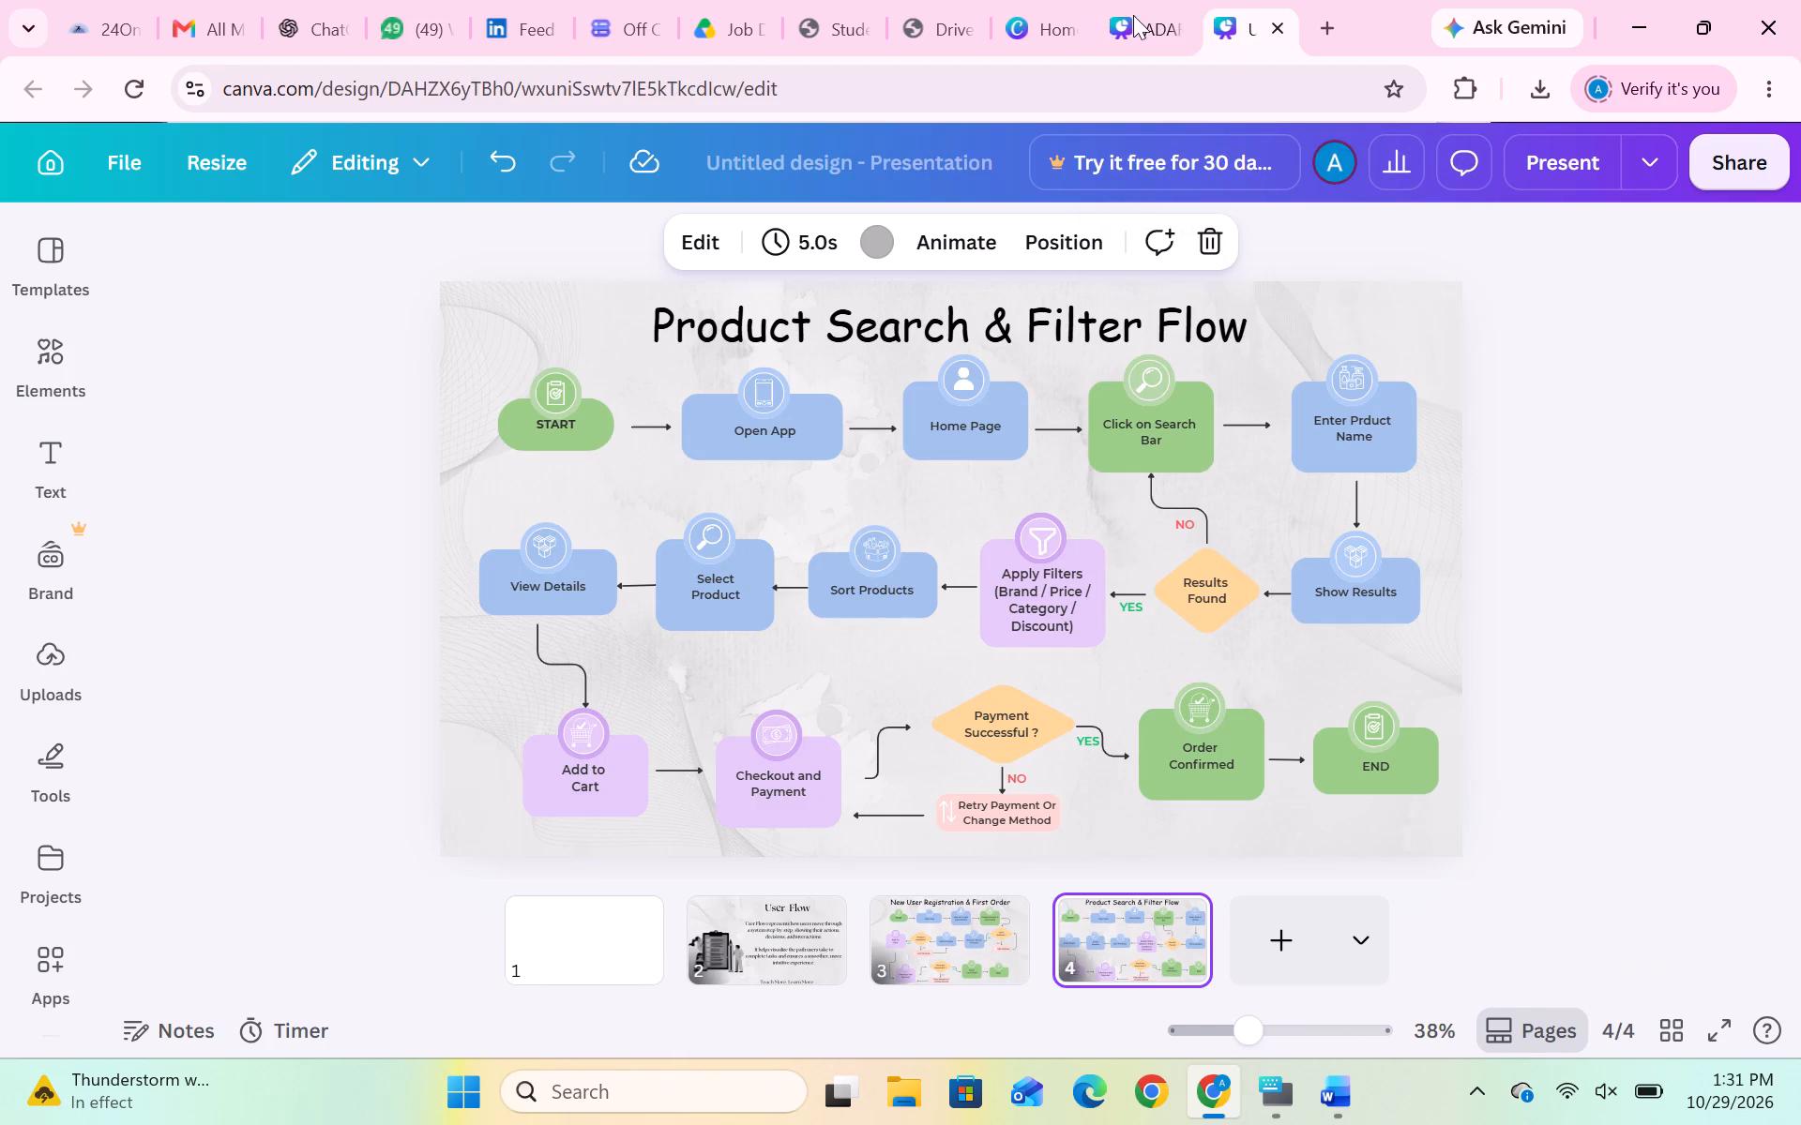
Copy the BigBasket App structure page (page 67) from the end-term presentation into the new presentation.
left_click(1121, 14)
left_click(1291, 904)
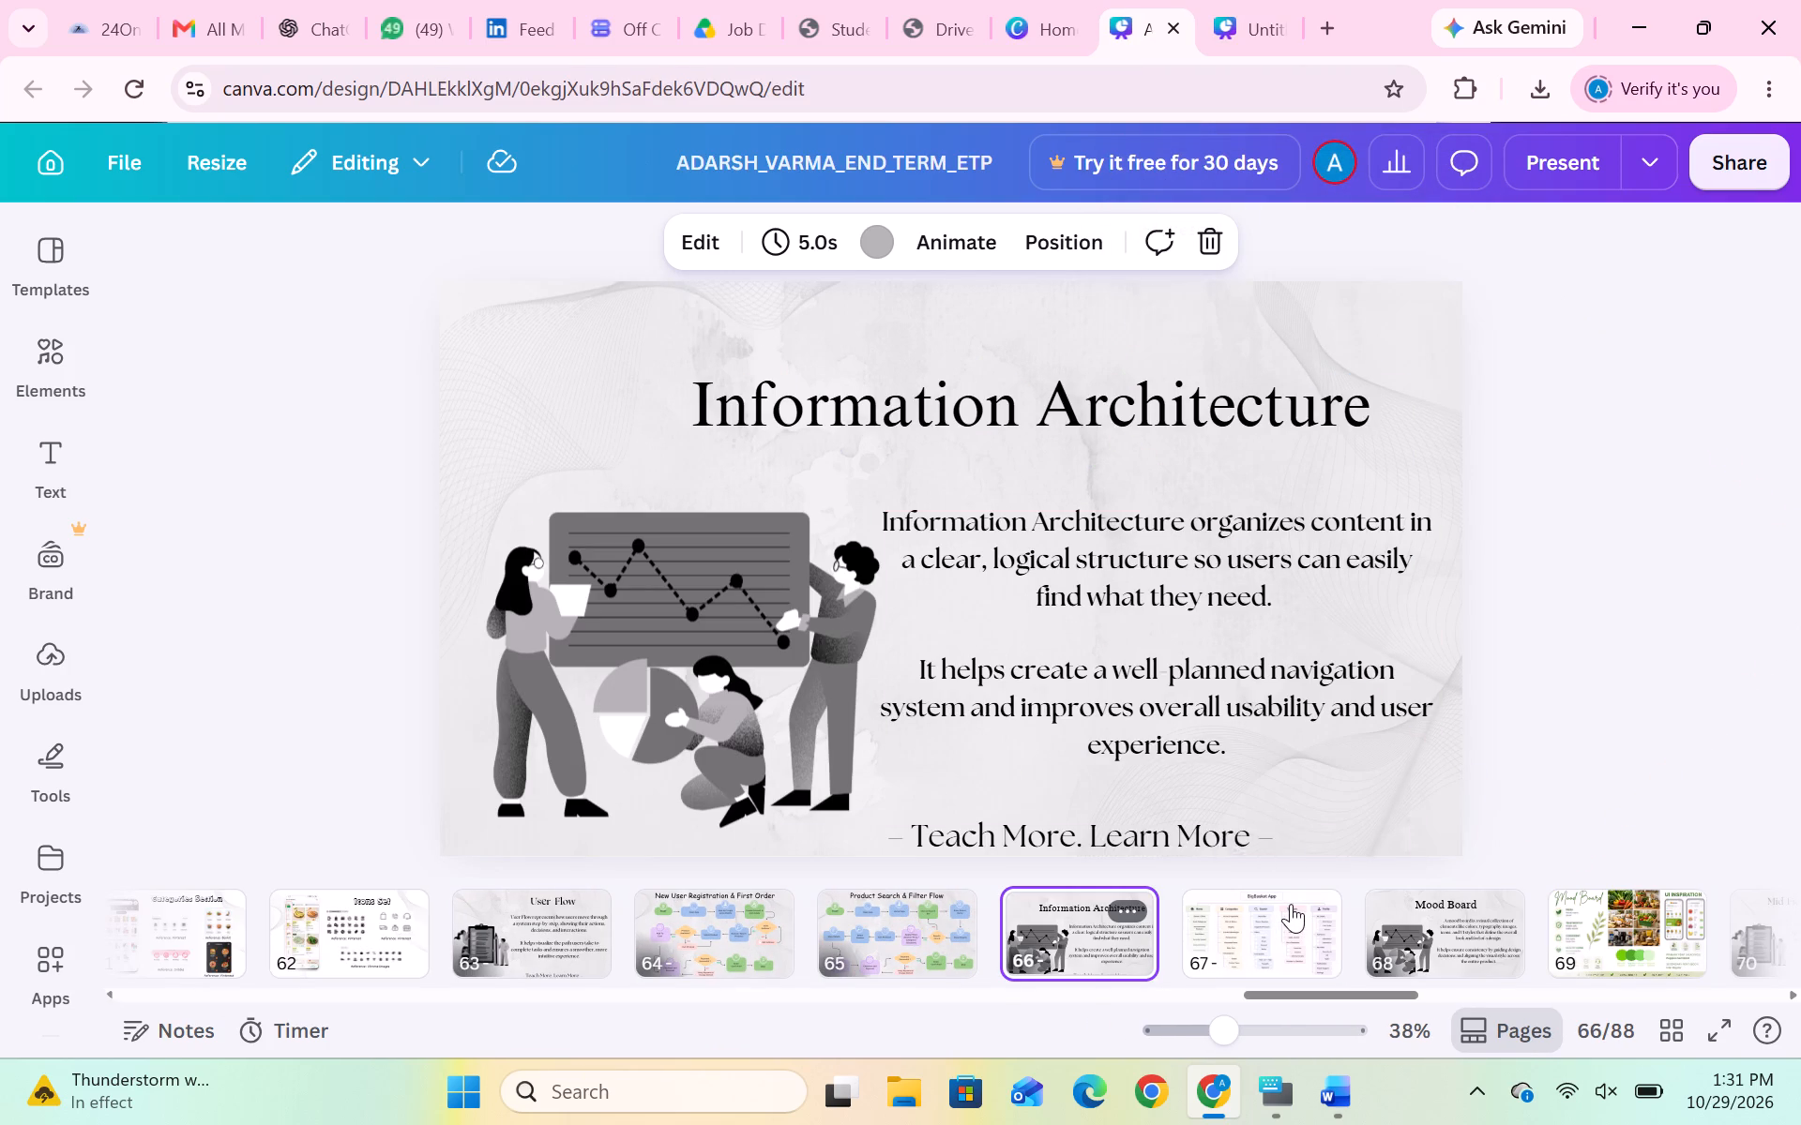
left_click(1309, 904)
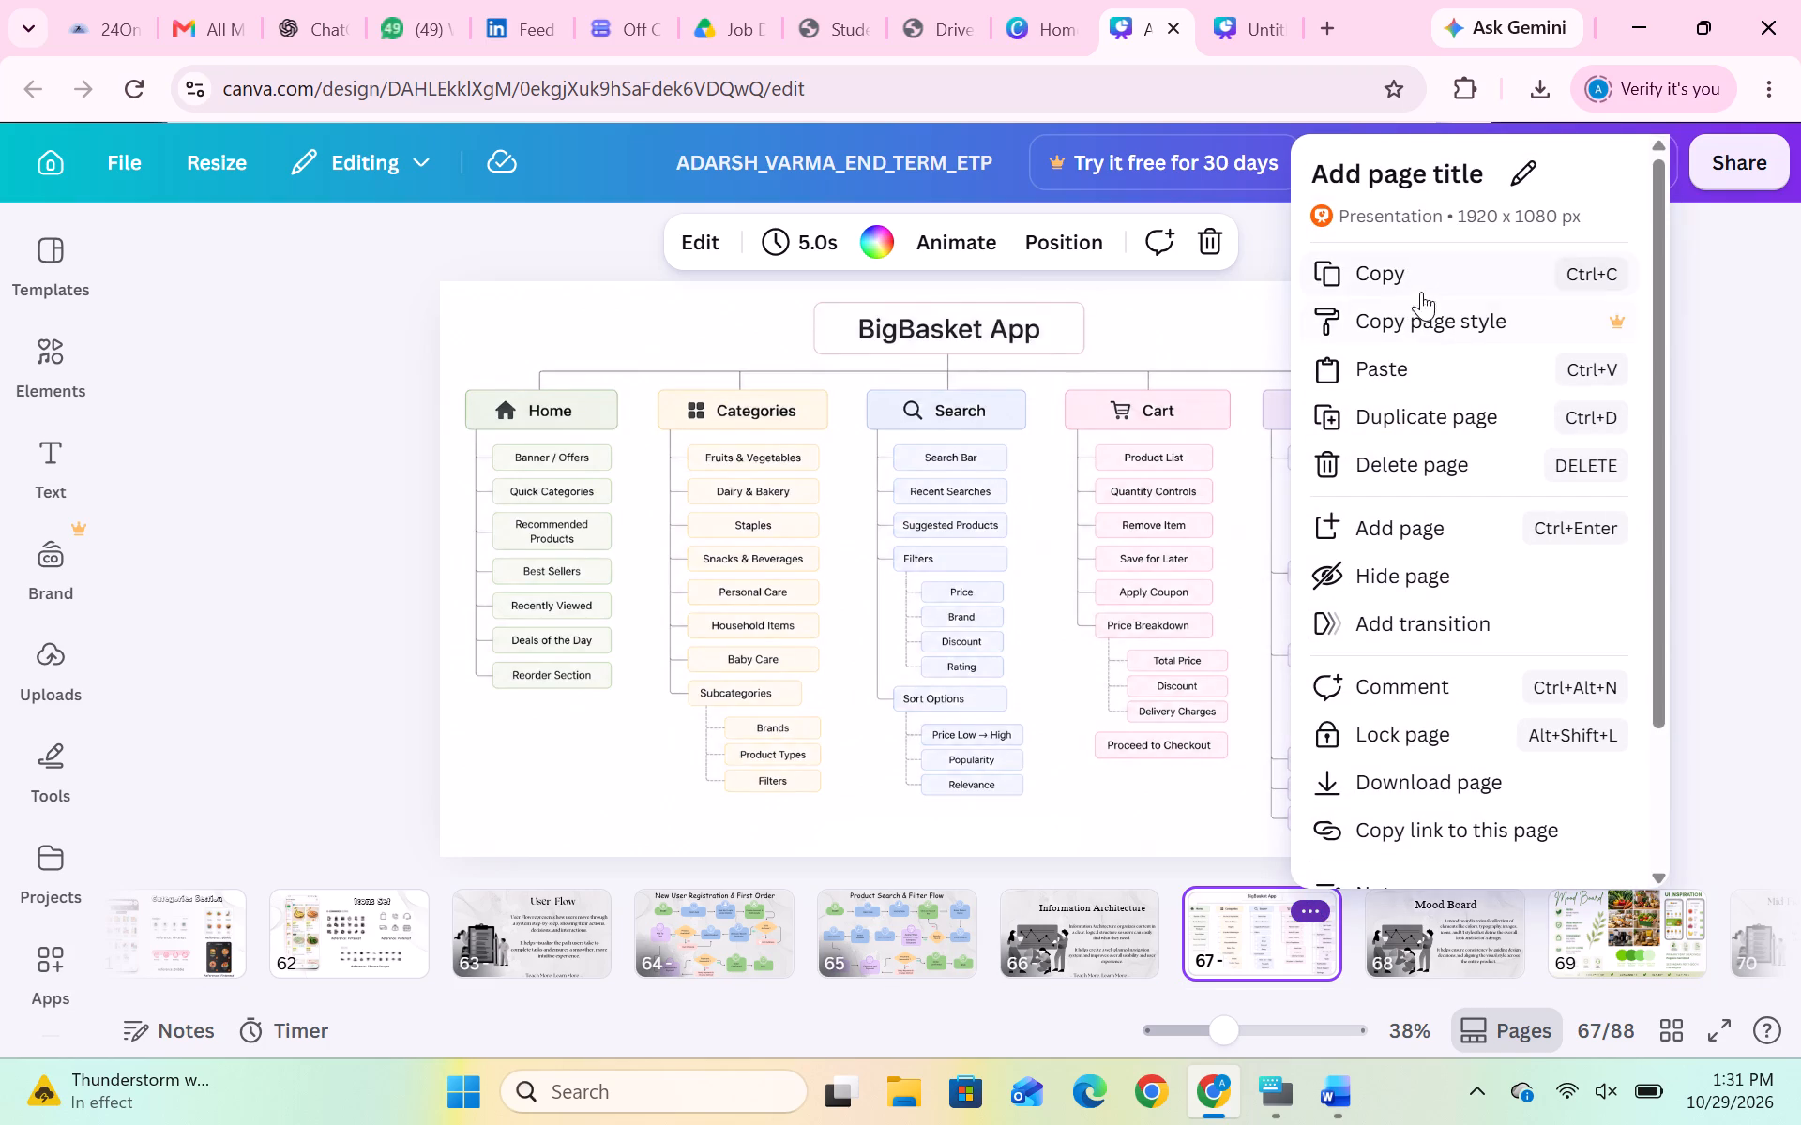
left_click(1420, 262)
left_click(1265, 41)
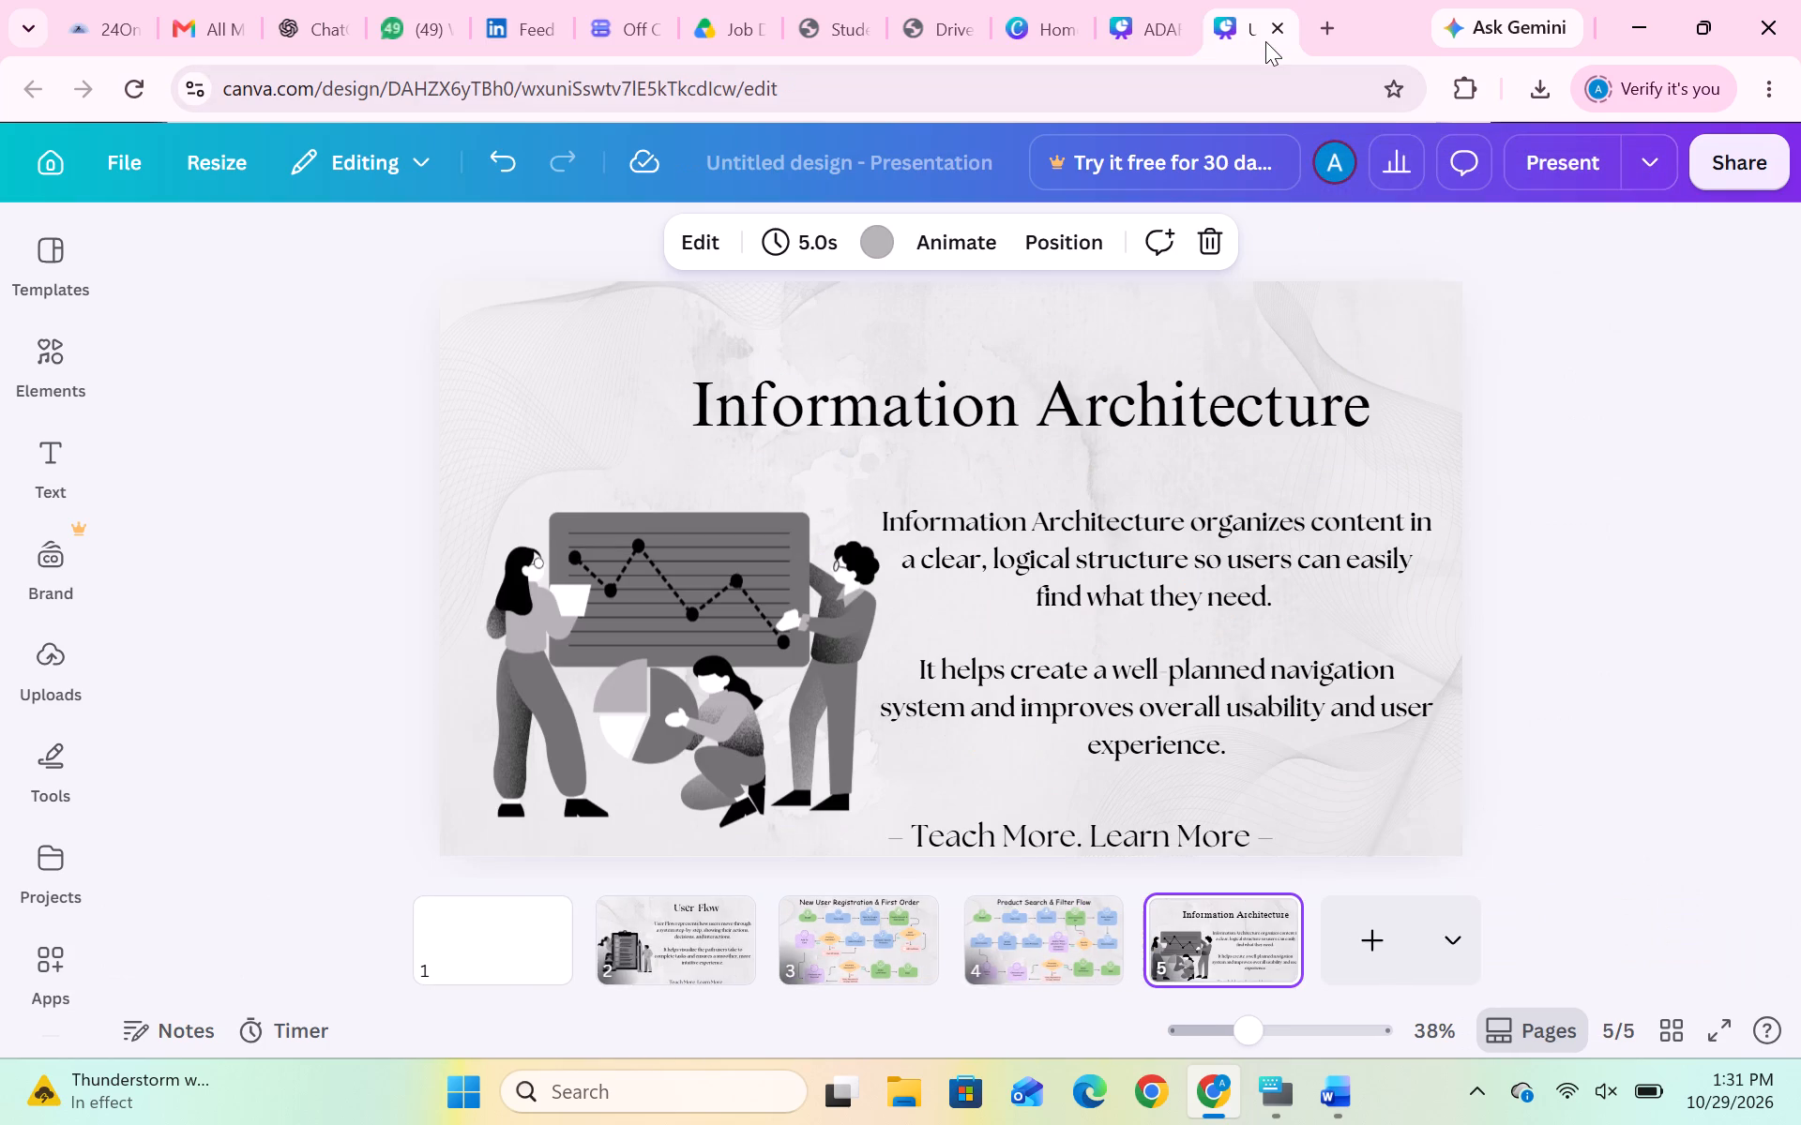
key("ctrl+v")
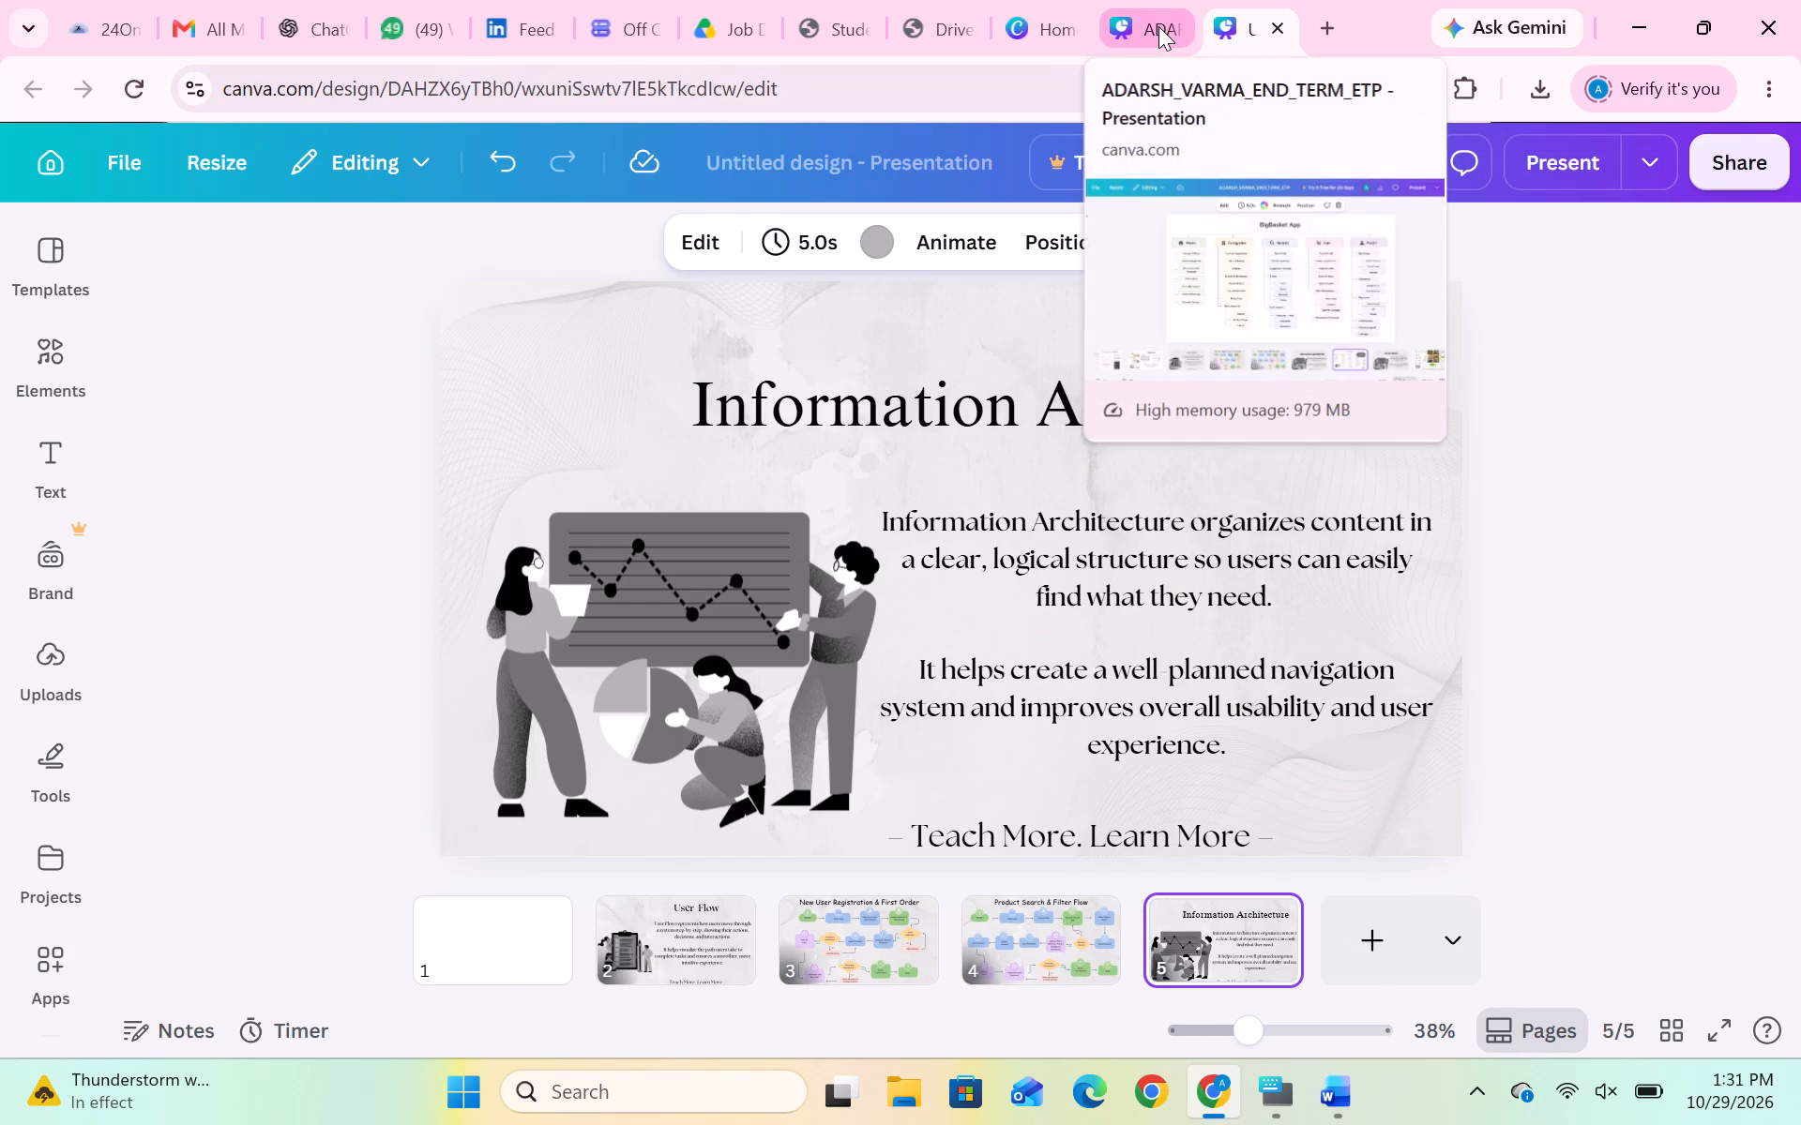
Copy the High-Fidelity Wireframes page (page 79) from the end-term presentation into the new presentation.
left_click(1158, 26)
scroll(1422, 935, "left", 1)
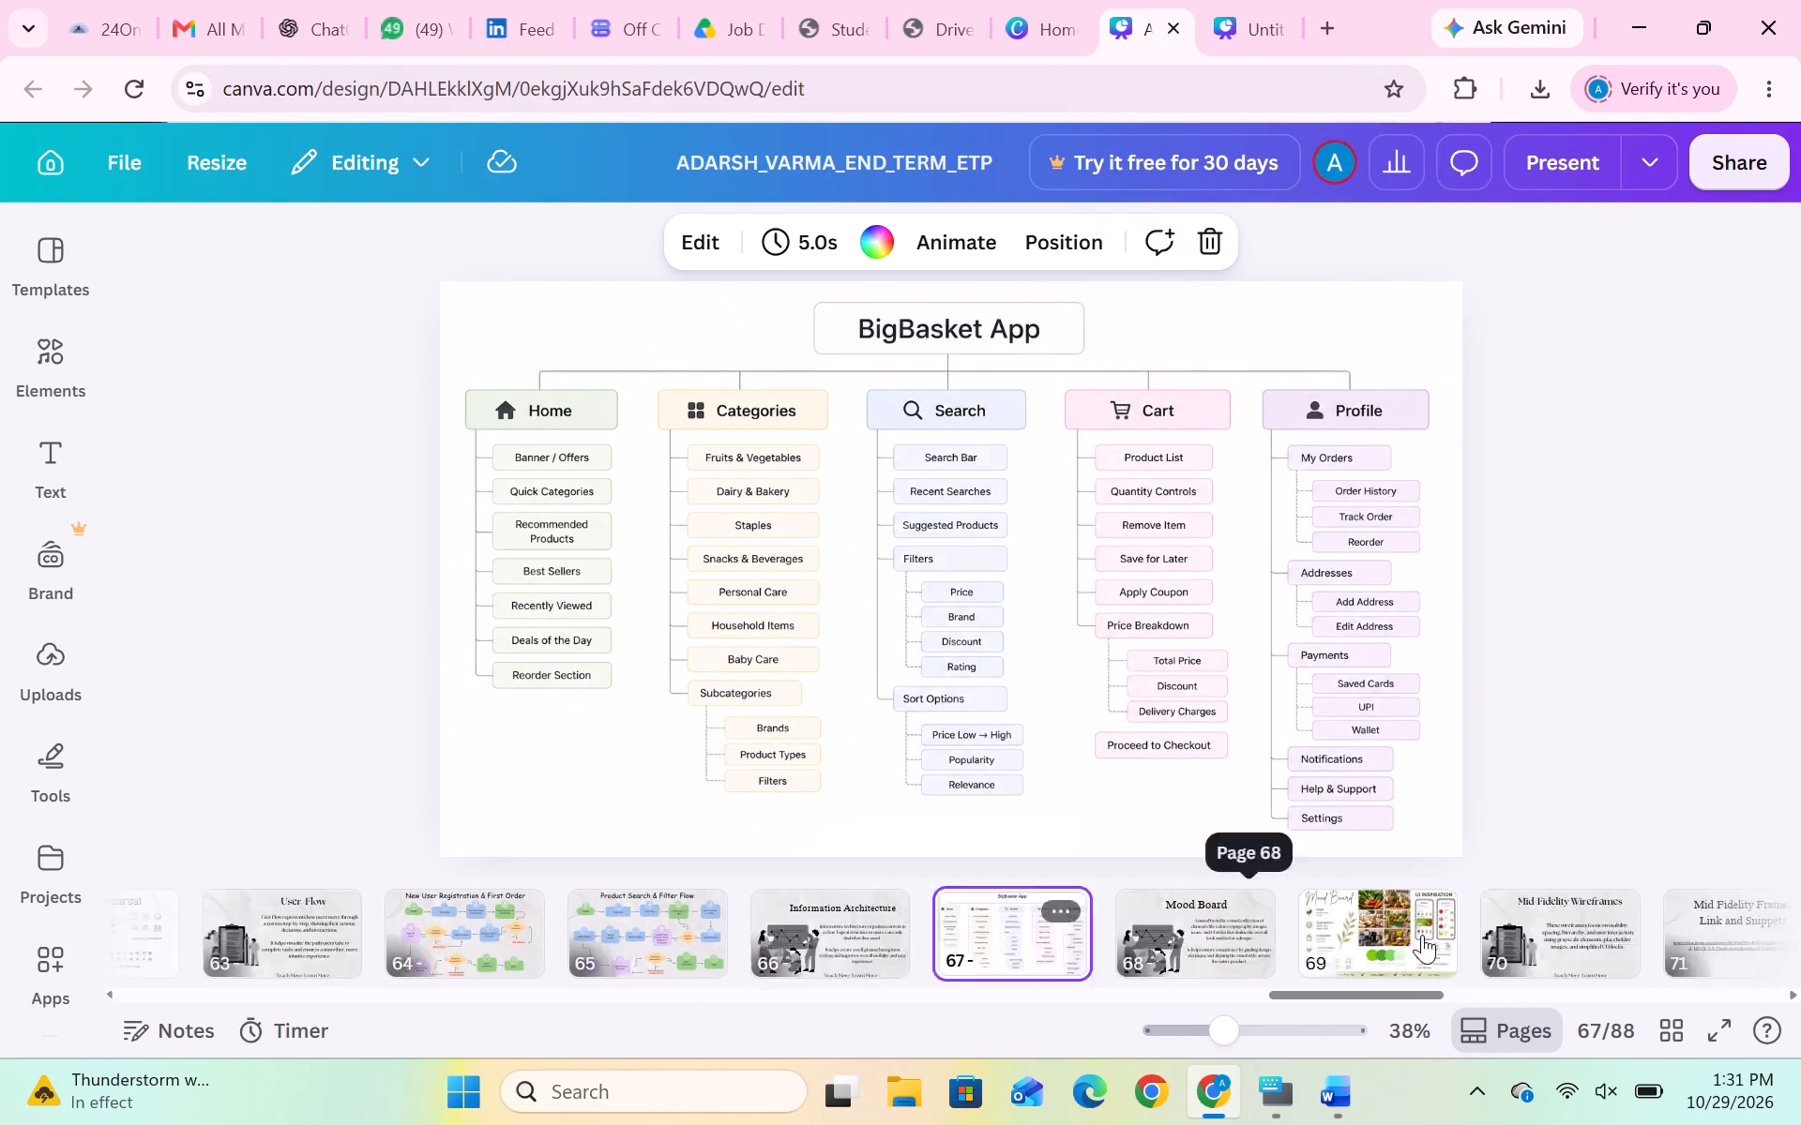
scroll(1422, 935, "left", 5)
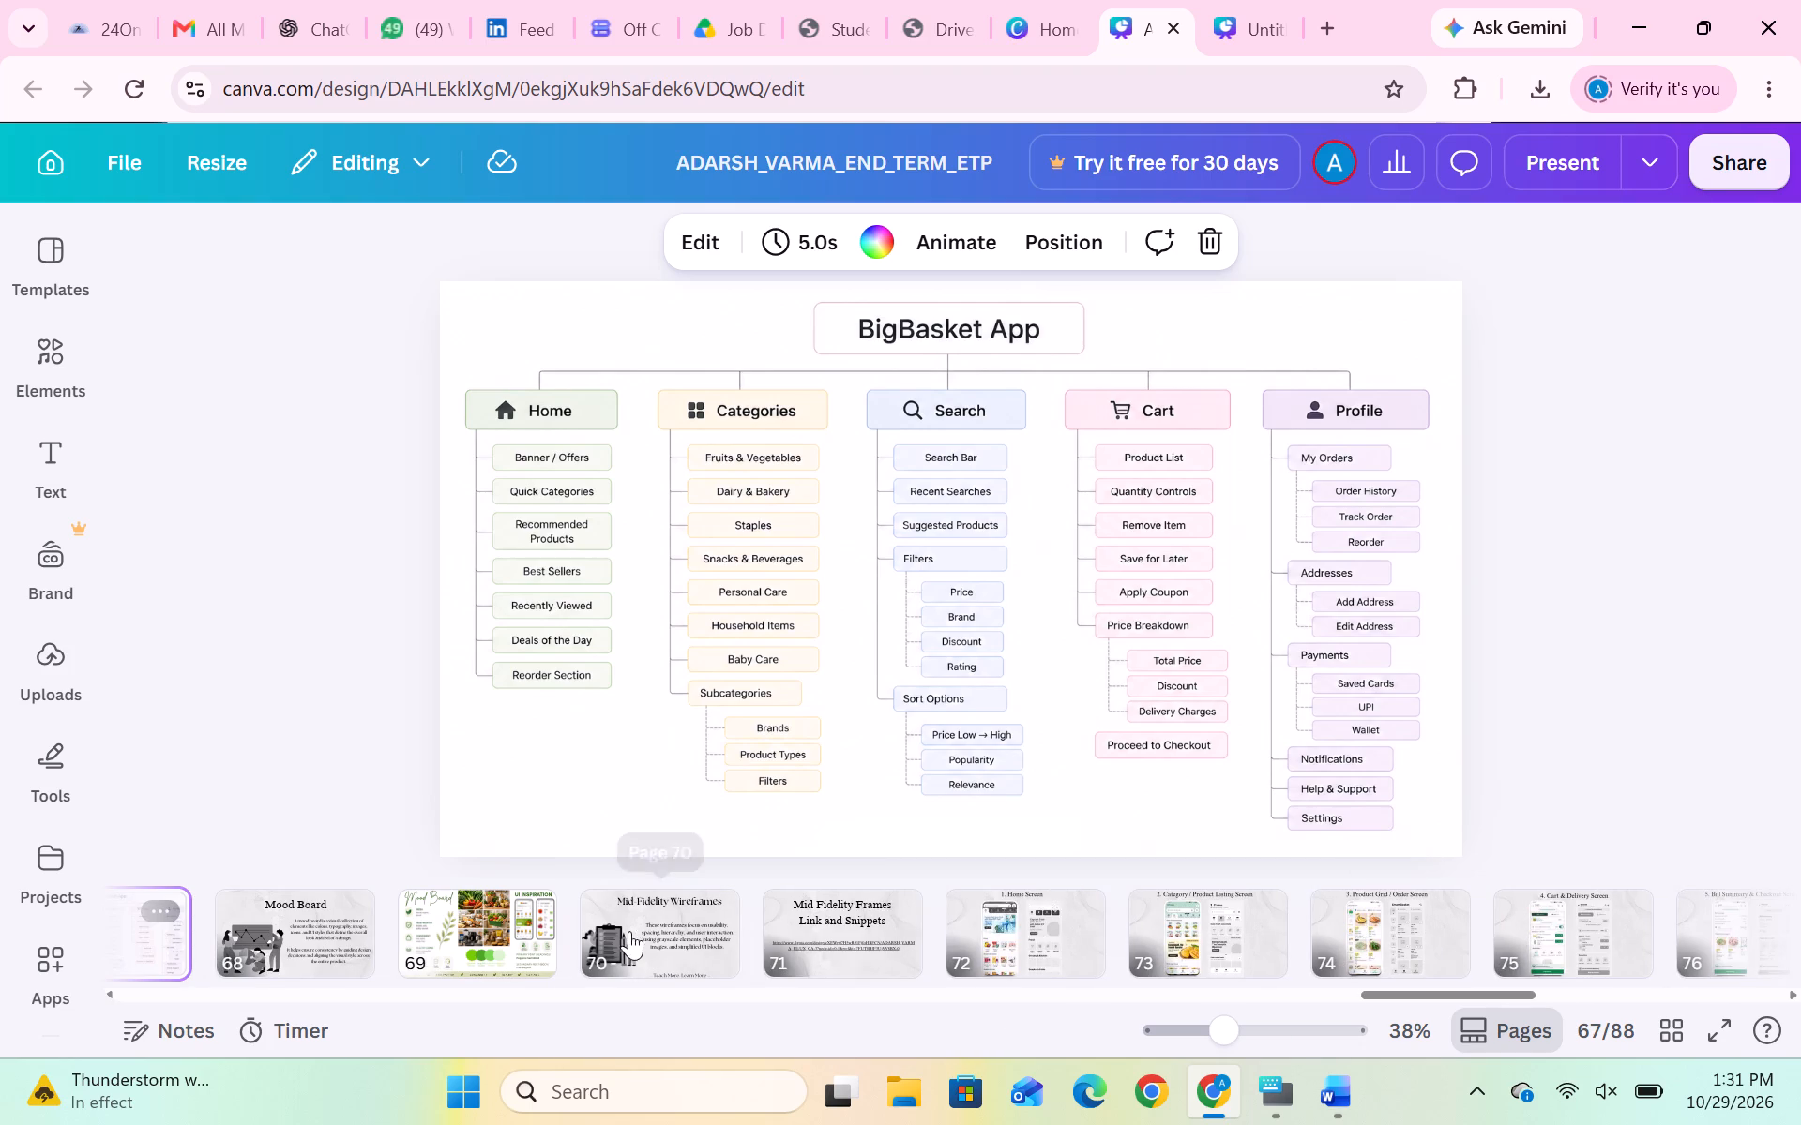
scroll(821, 956, "left", 5)
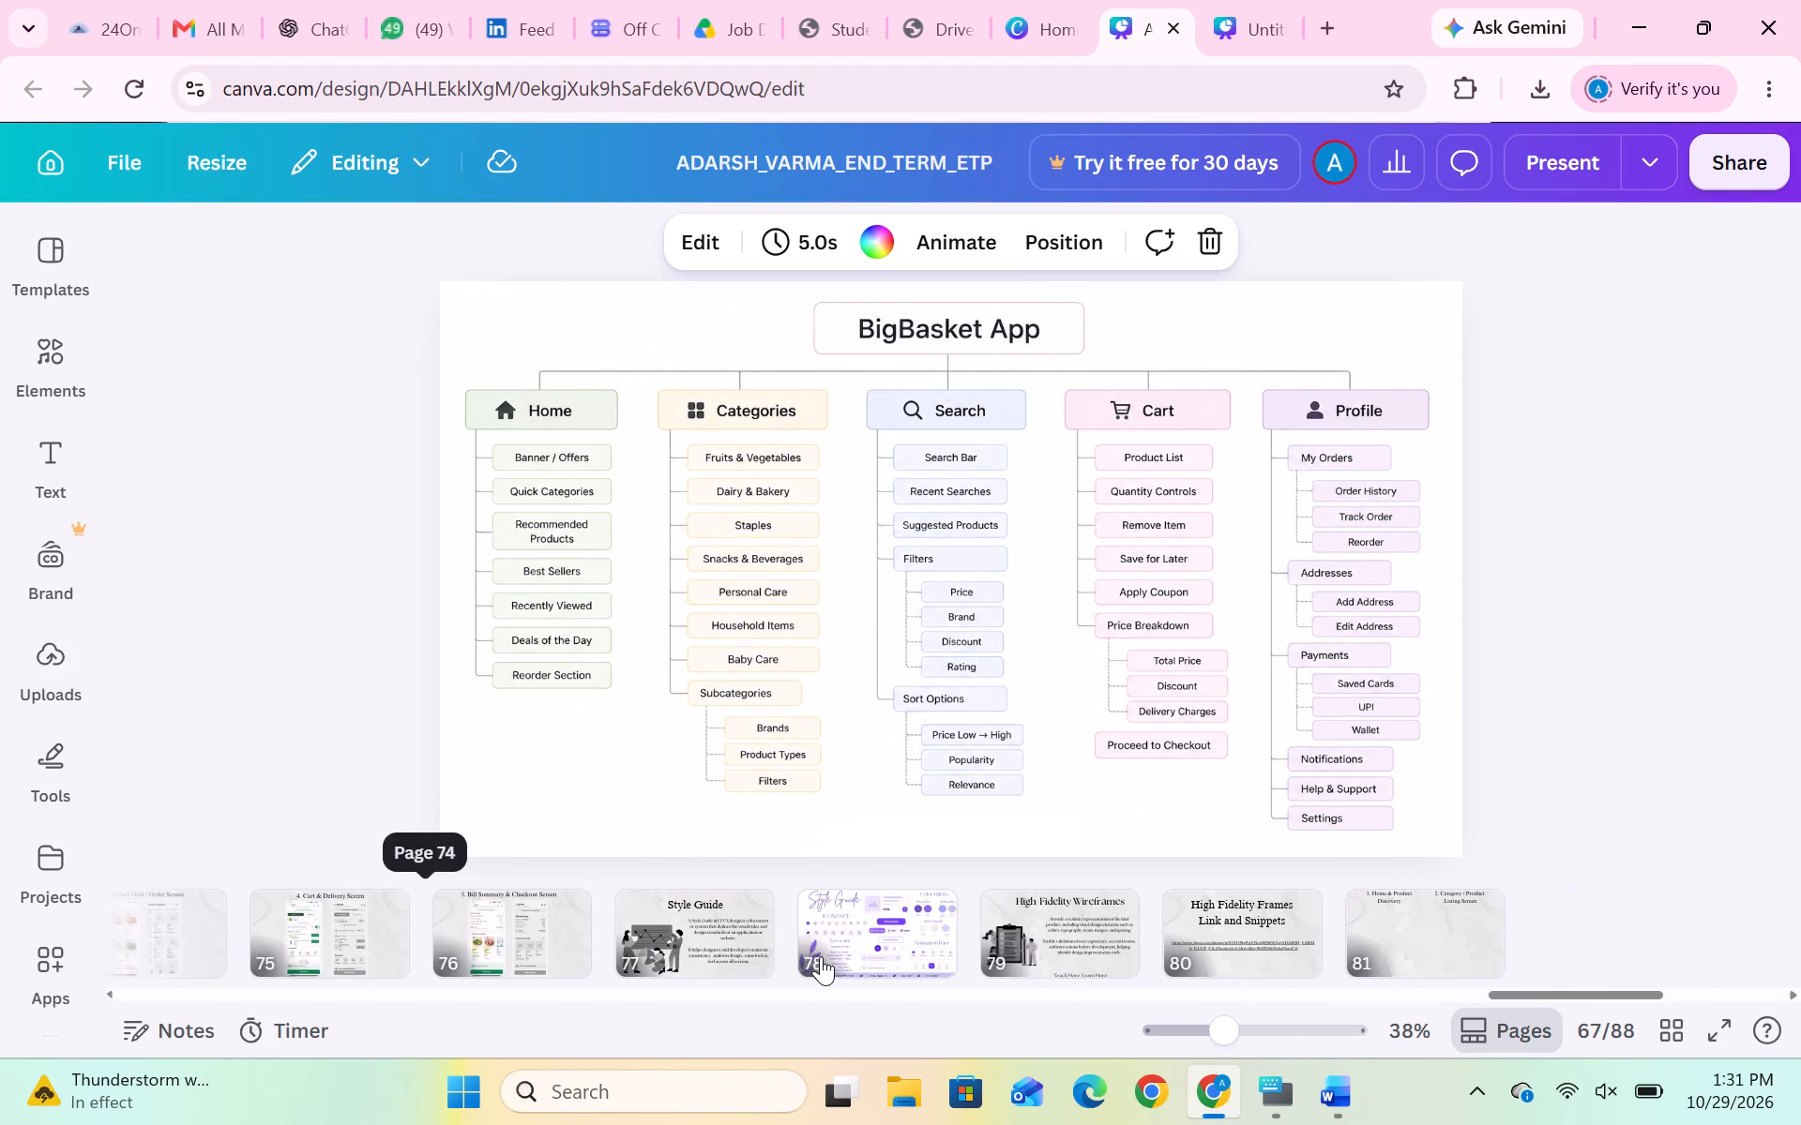
scroll(821, 956, "left", 1)
left_click(990, 930)
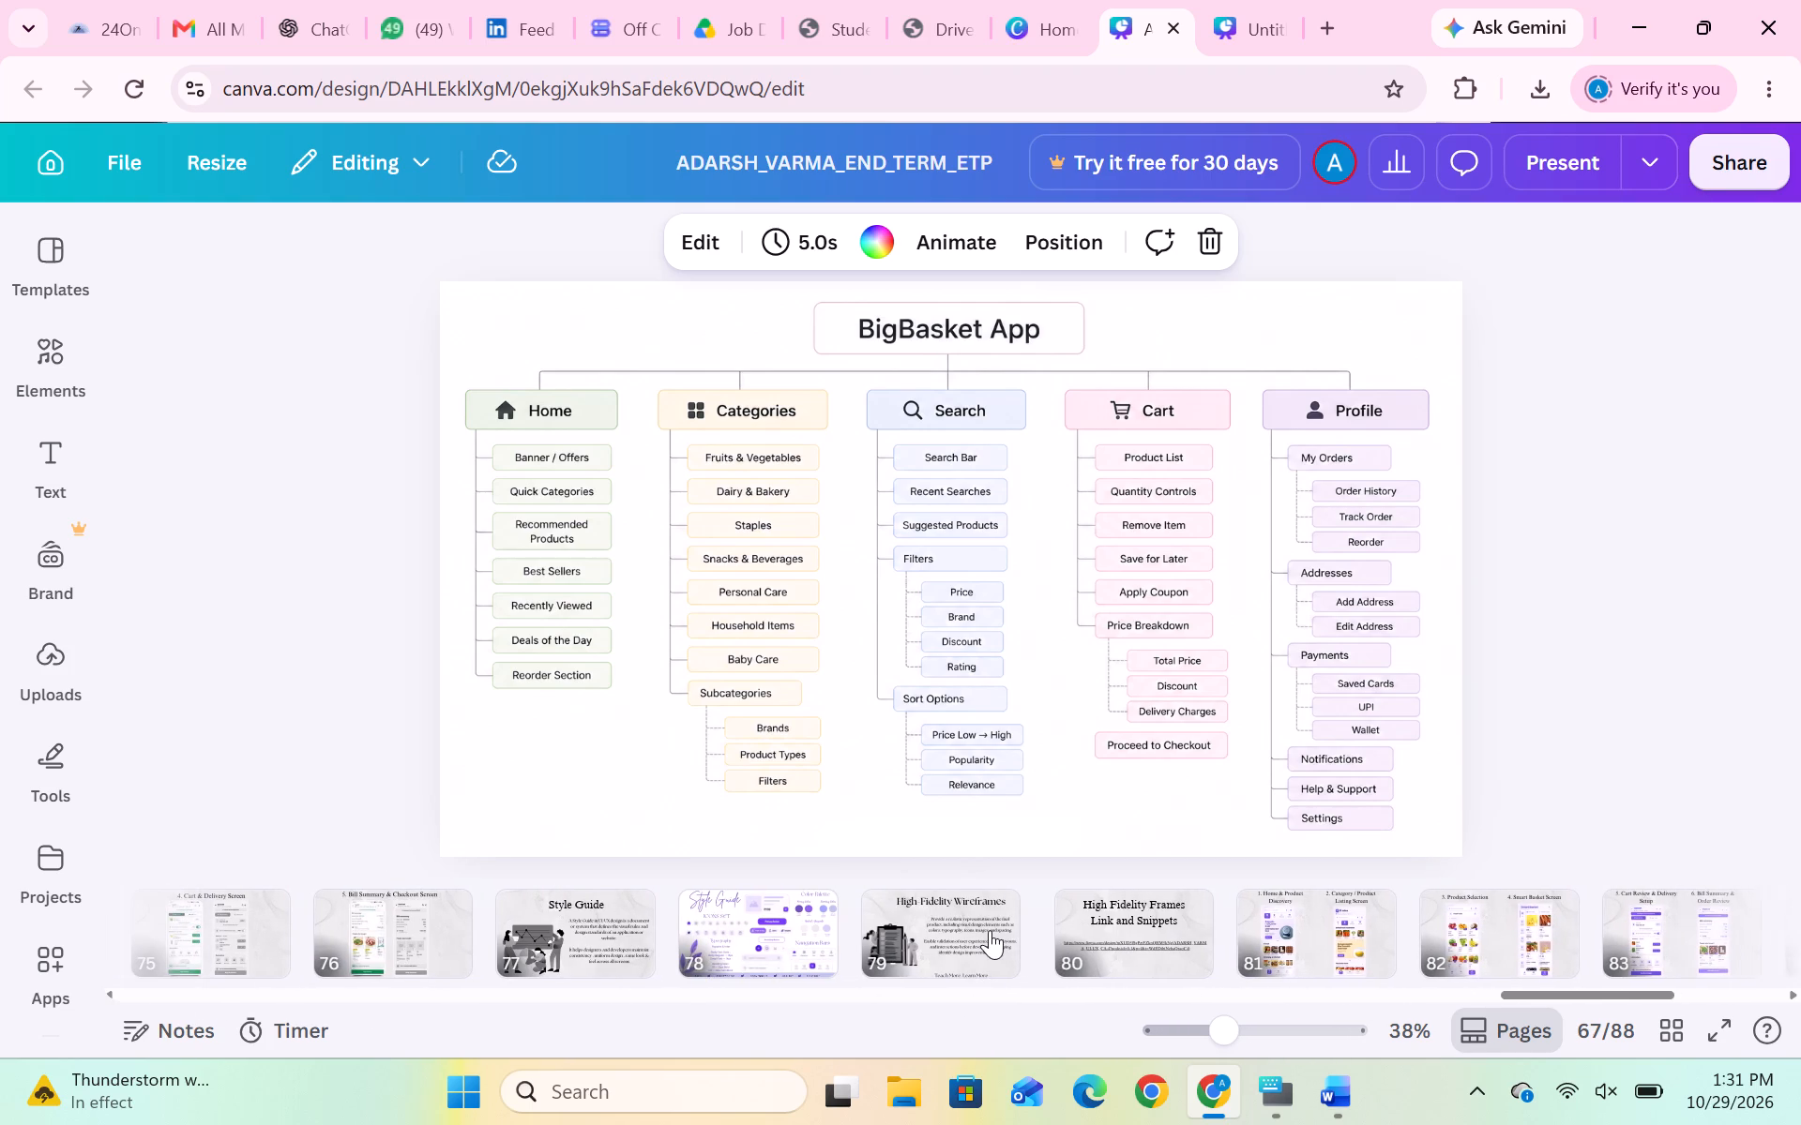
left_click(990, 902)
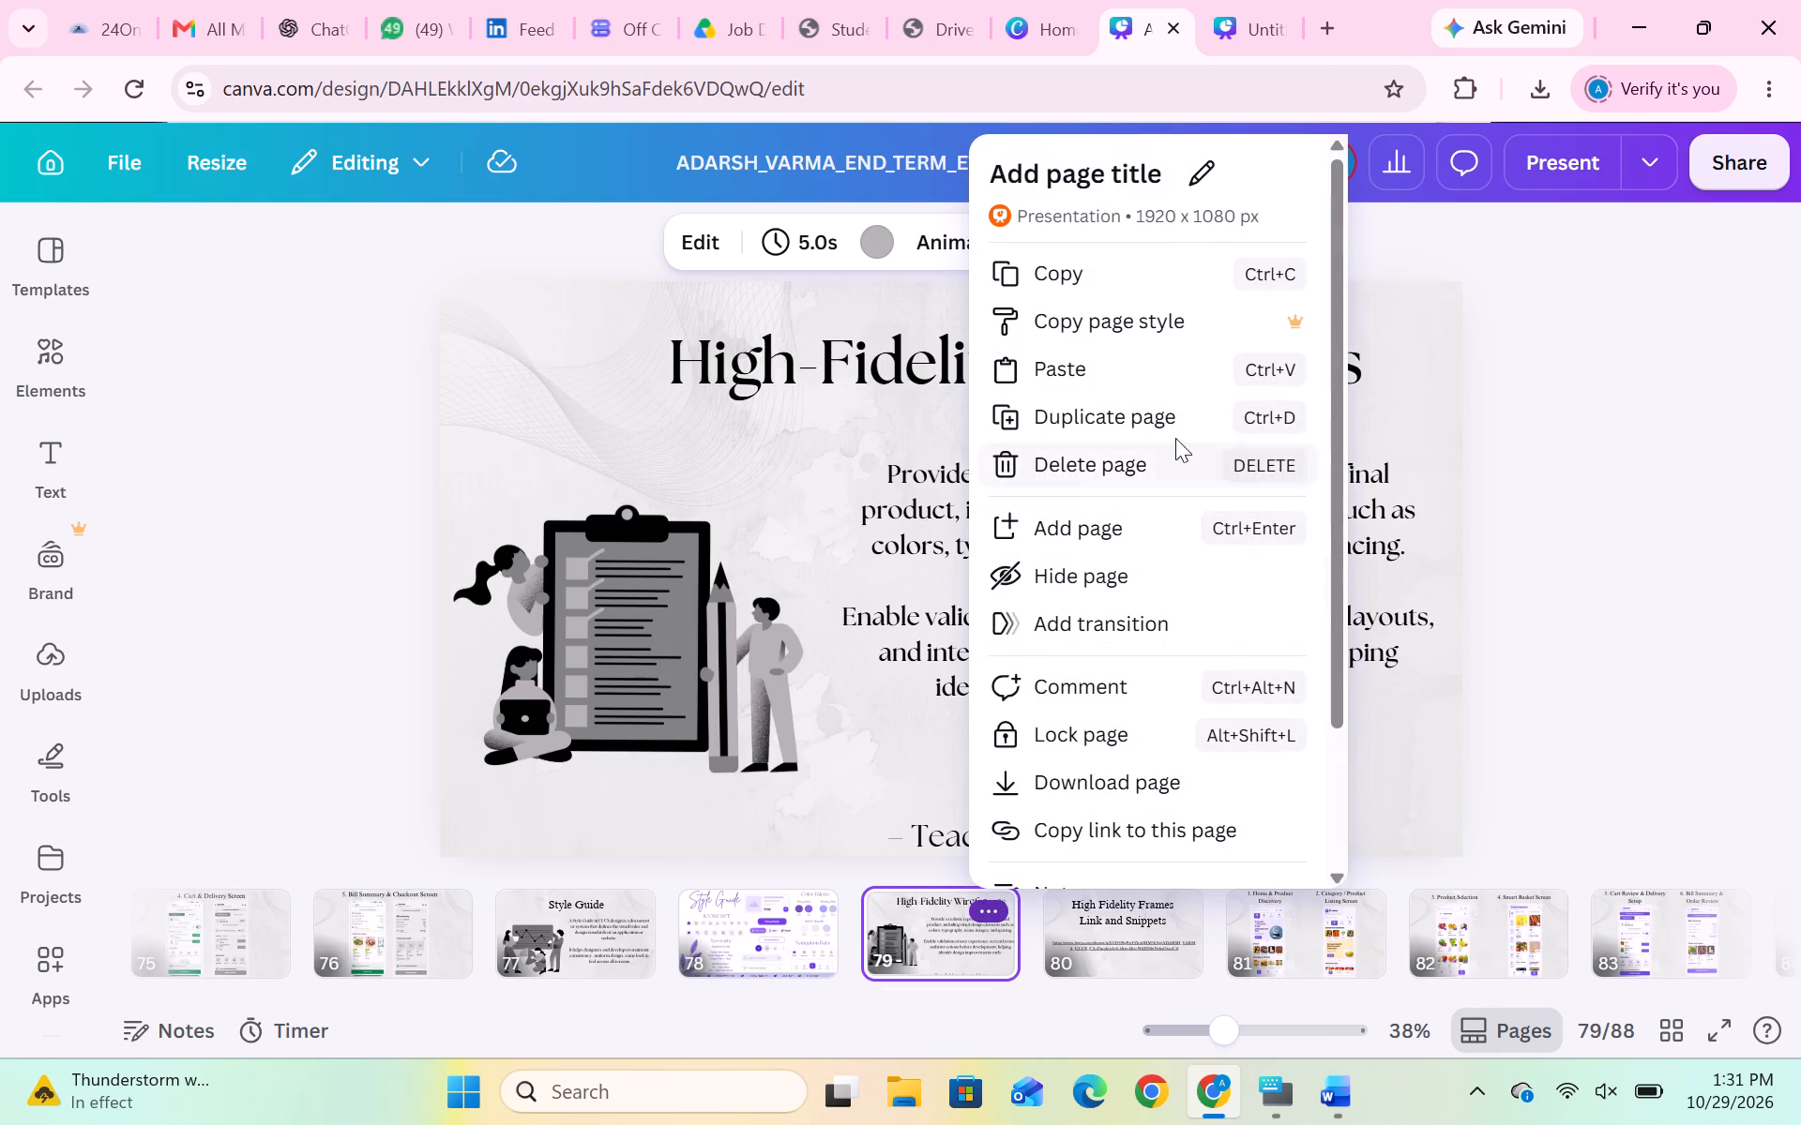
left_click_drag(1139, 267, 1258, 3)
left_click(1115, 250)
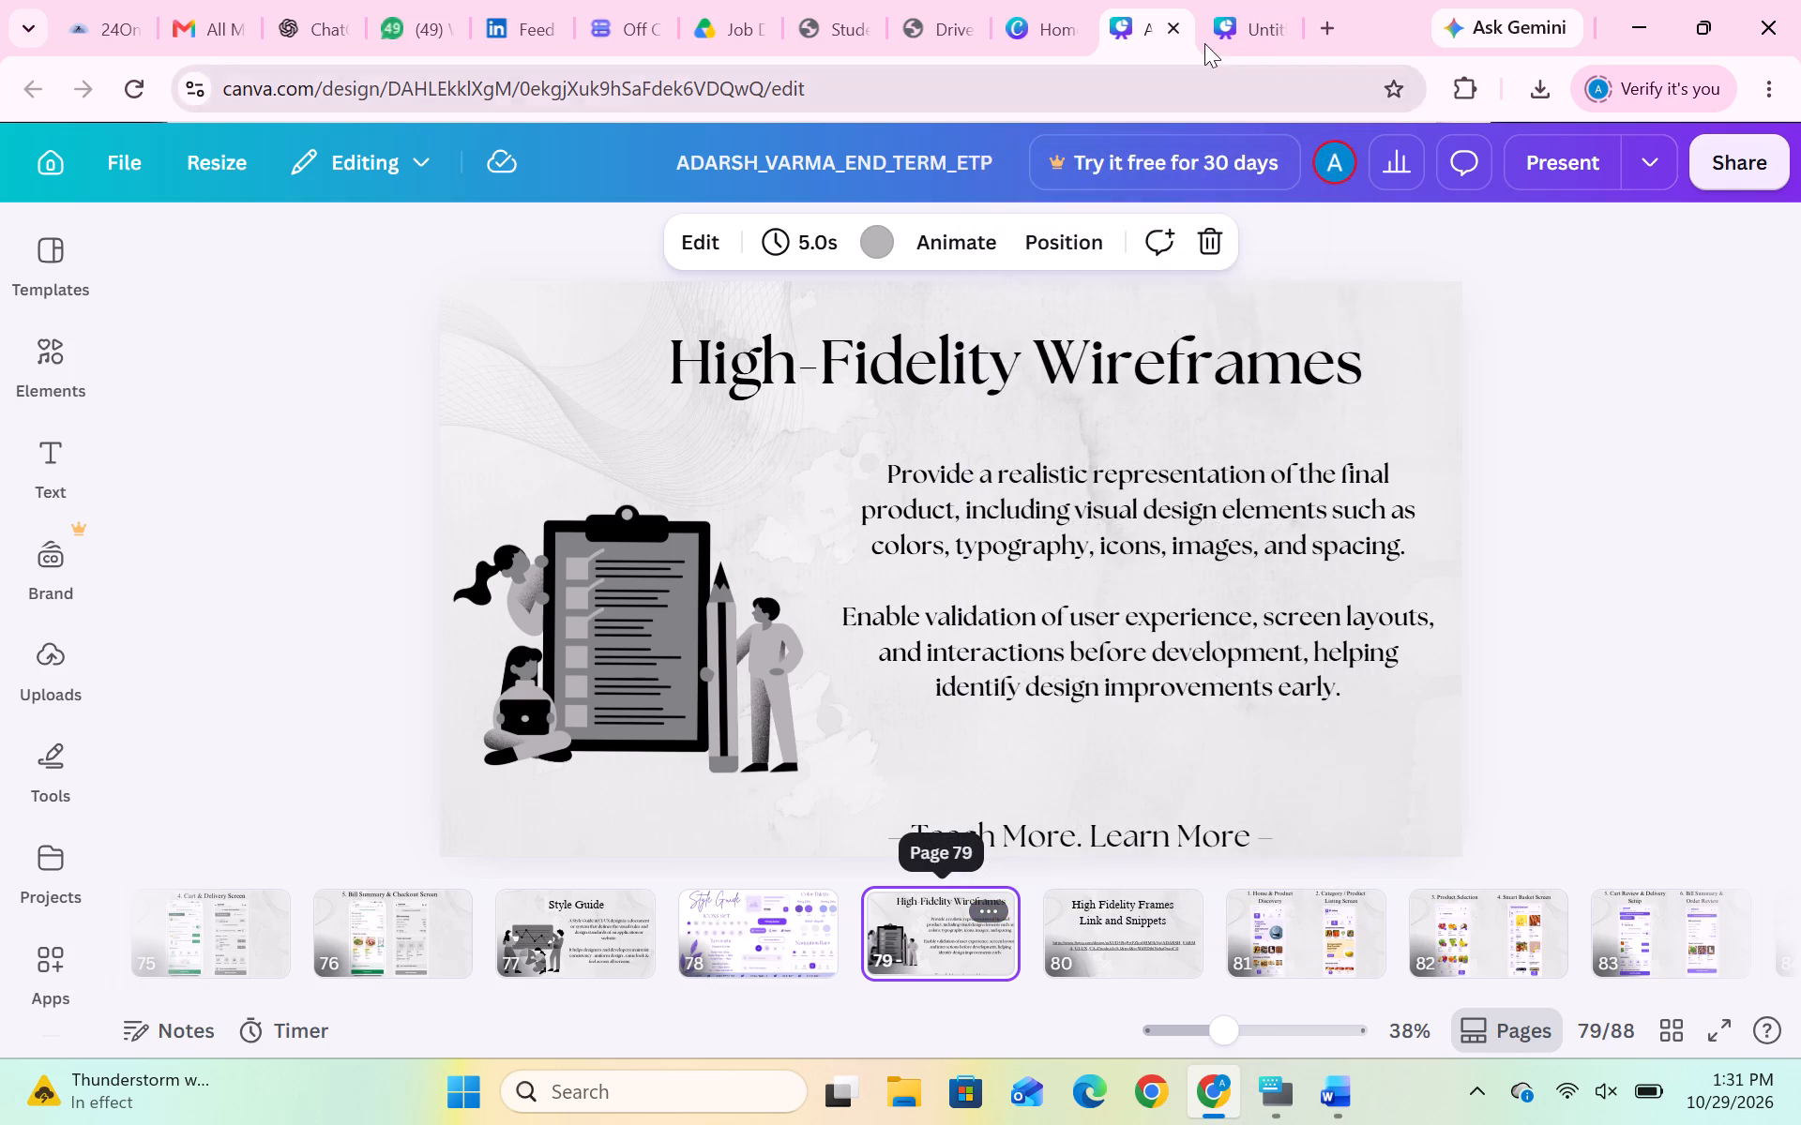
left_click(1229, 17)
key("ctrl+v")
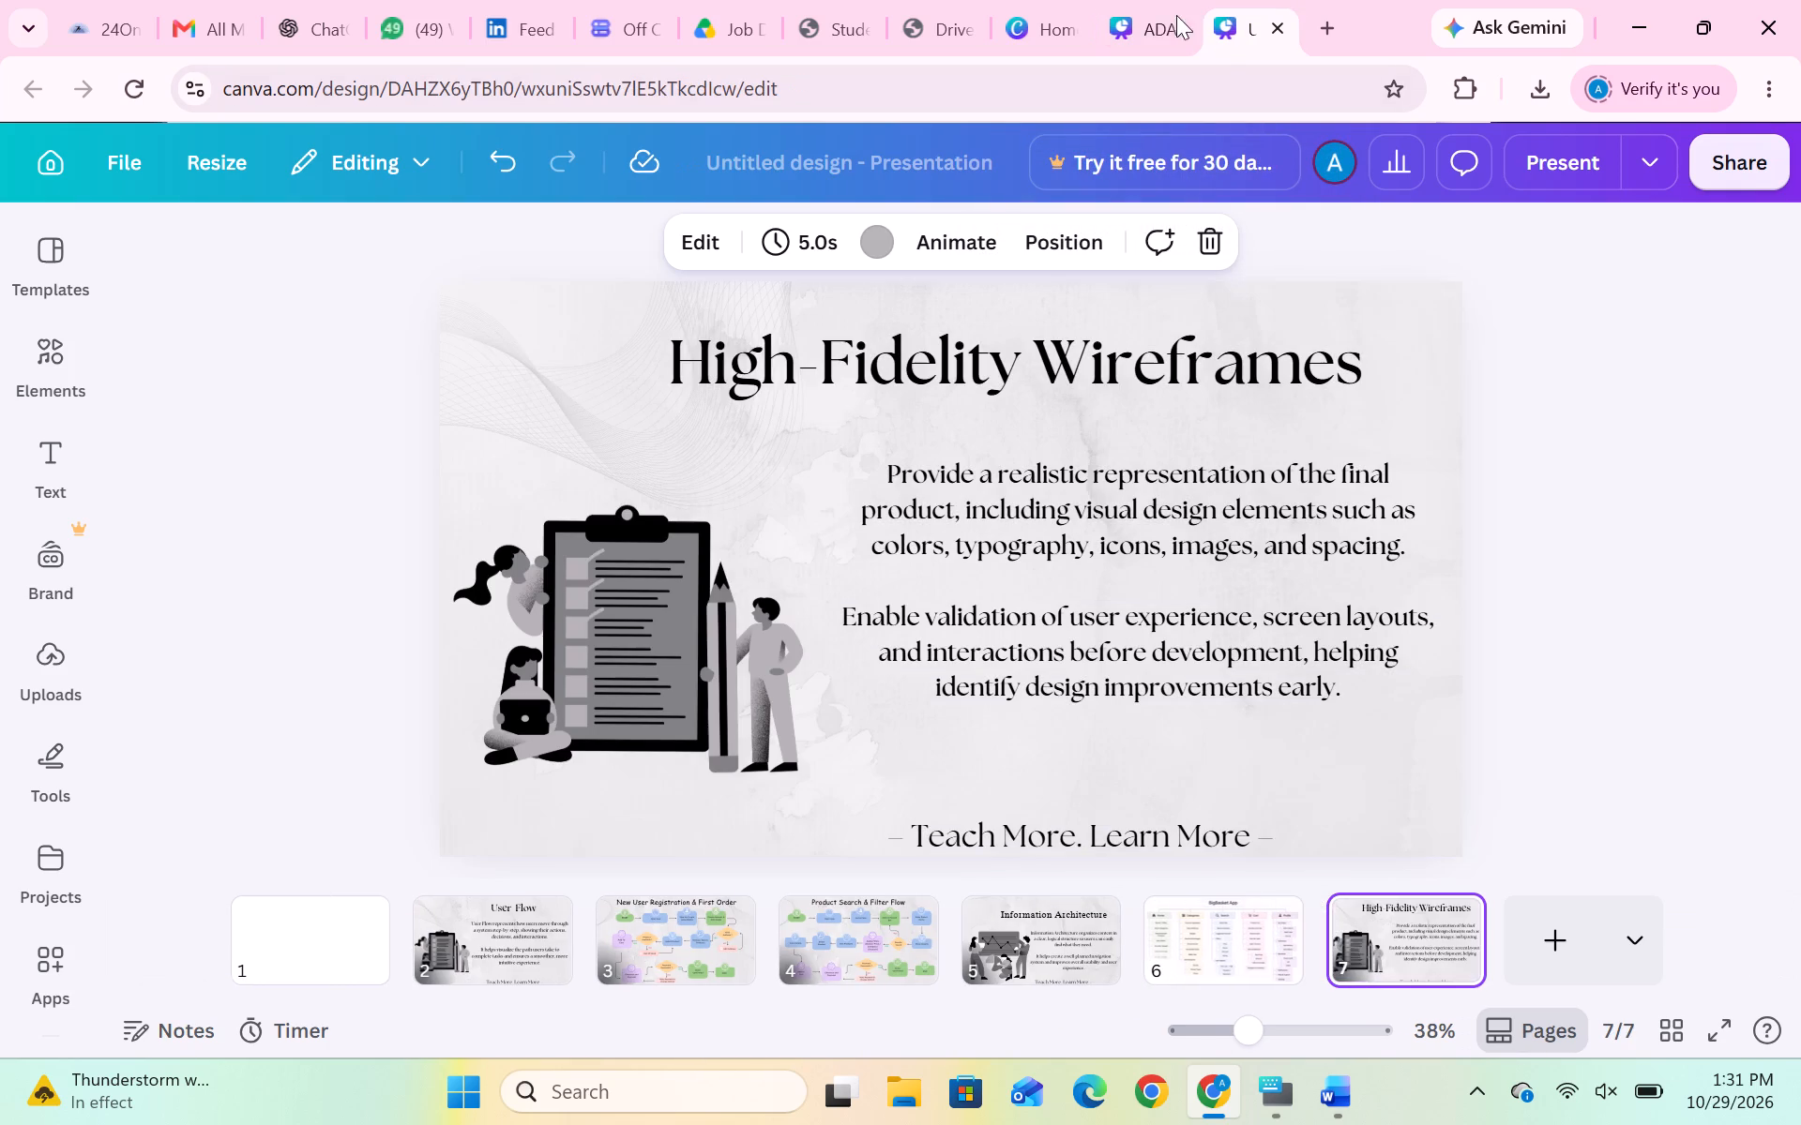
Copy the High Fidelity Frames Link and Snippets page (page 80) from the end-term presentation into the new presentation.
left_click(1161, 15)
left_click(1185, 902)
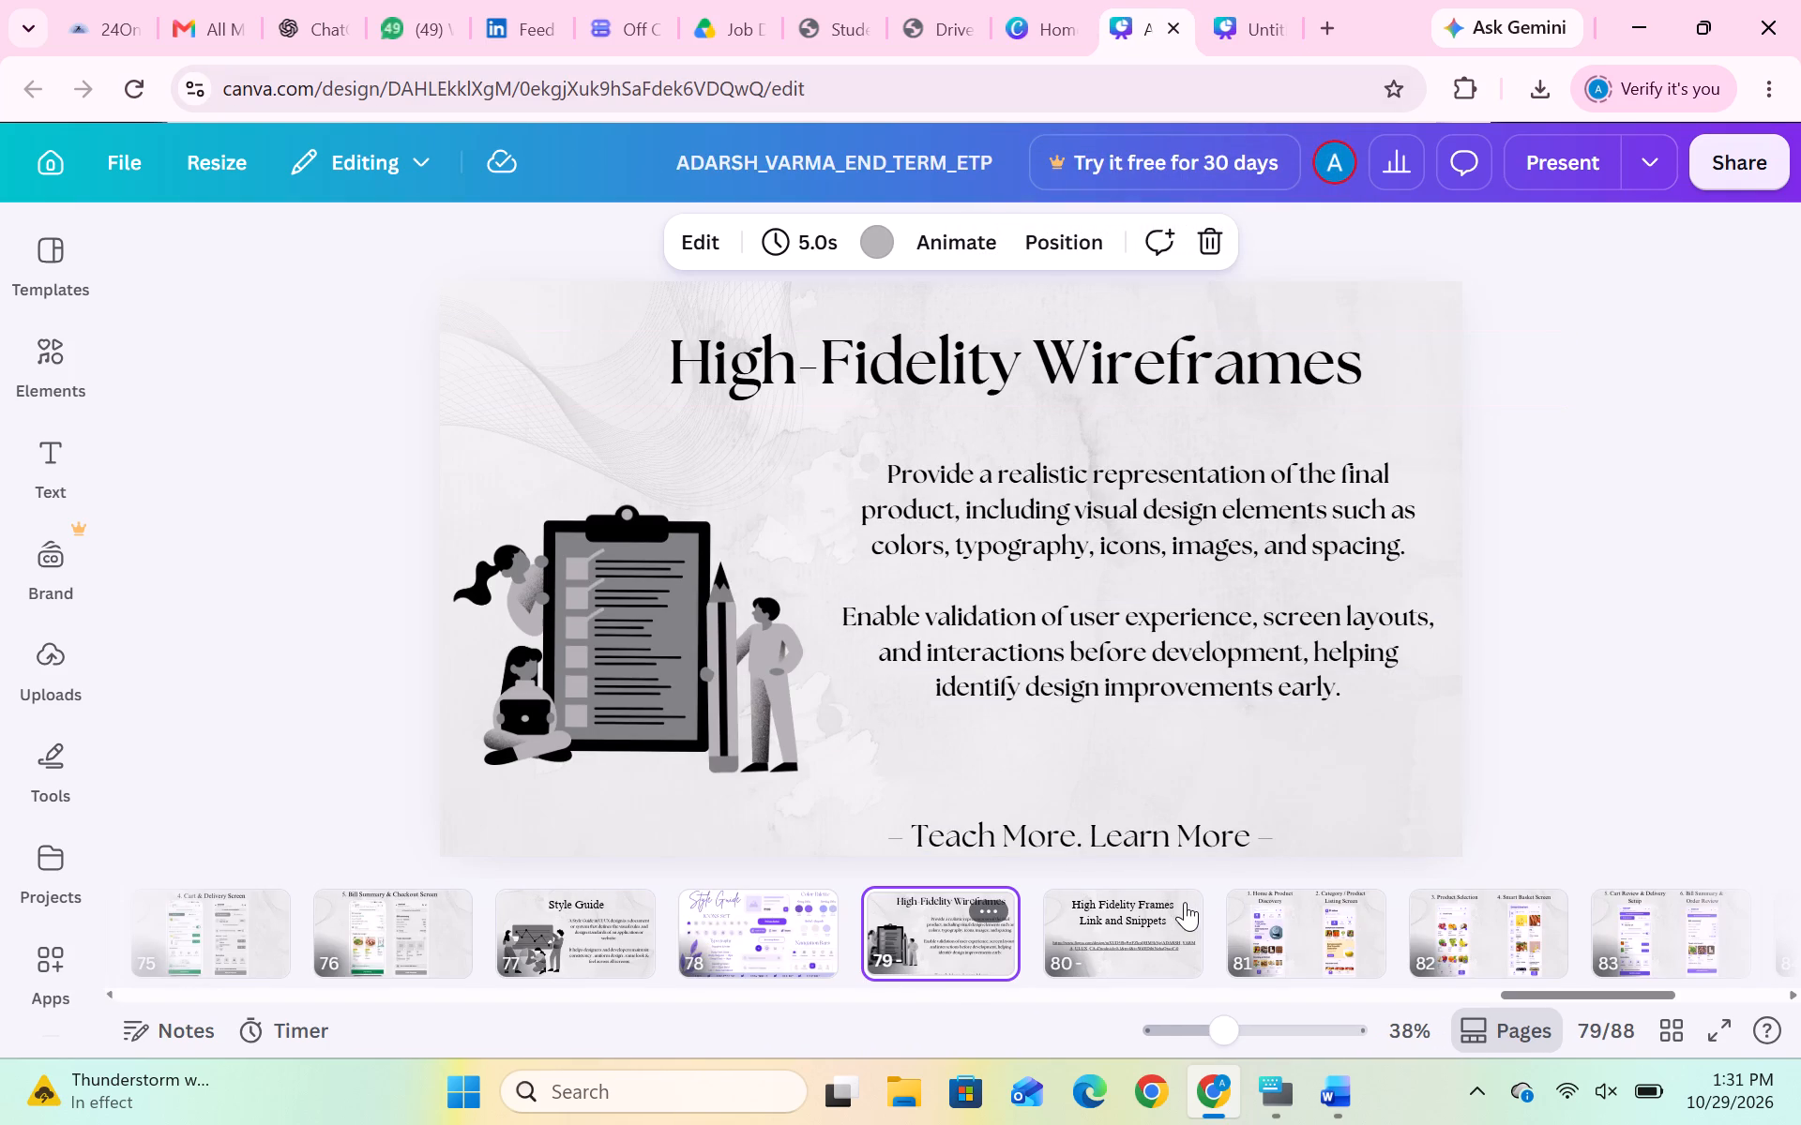
left_click(1172, 907)
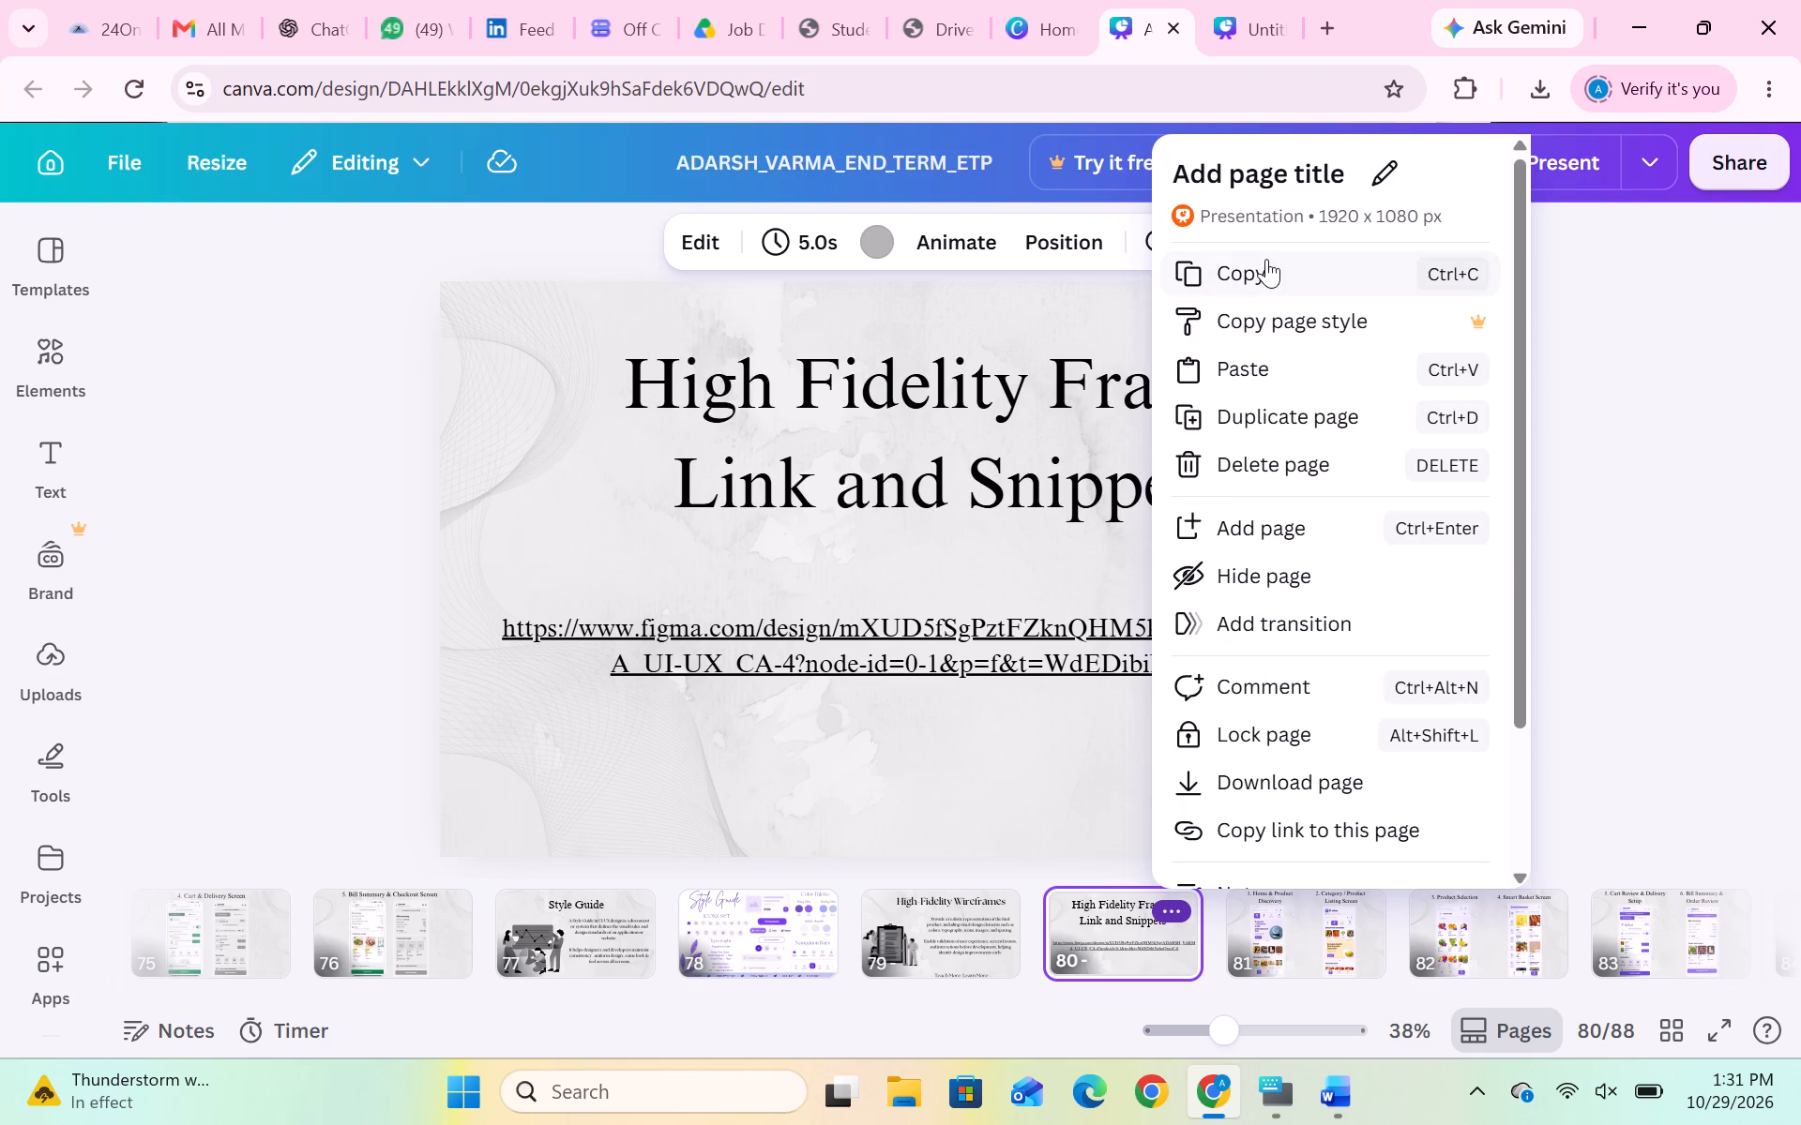
left_click(1266, 259)
left_click(1218, 5)
key("ctrl+v")
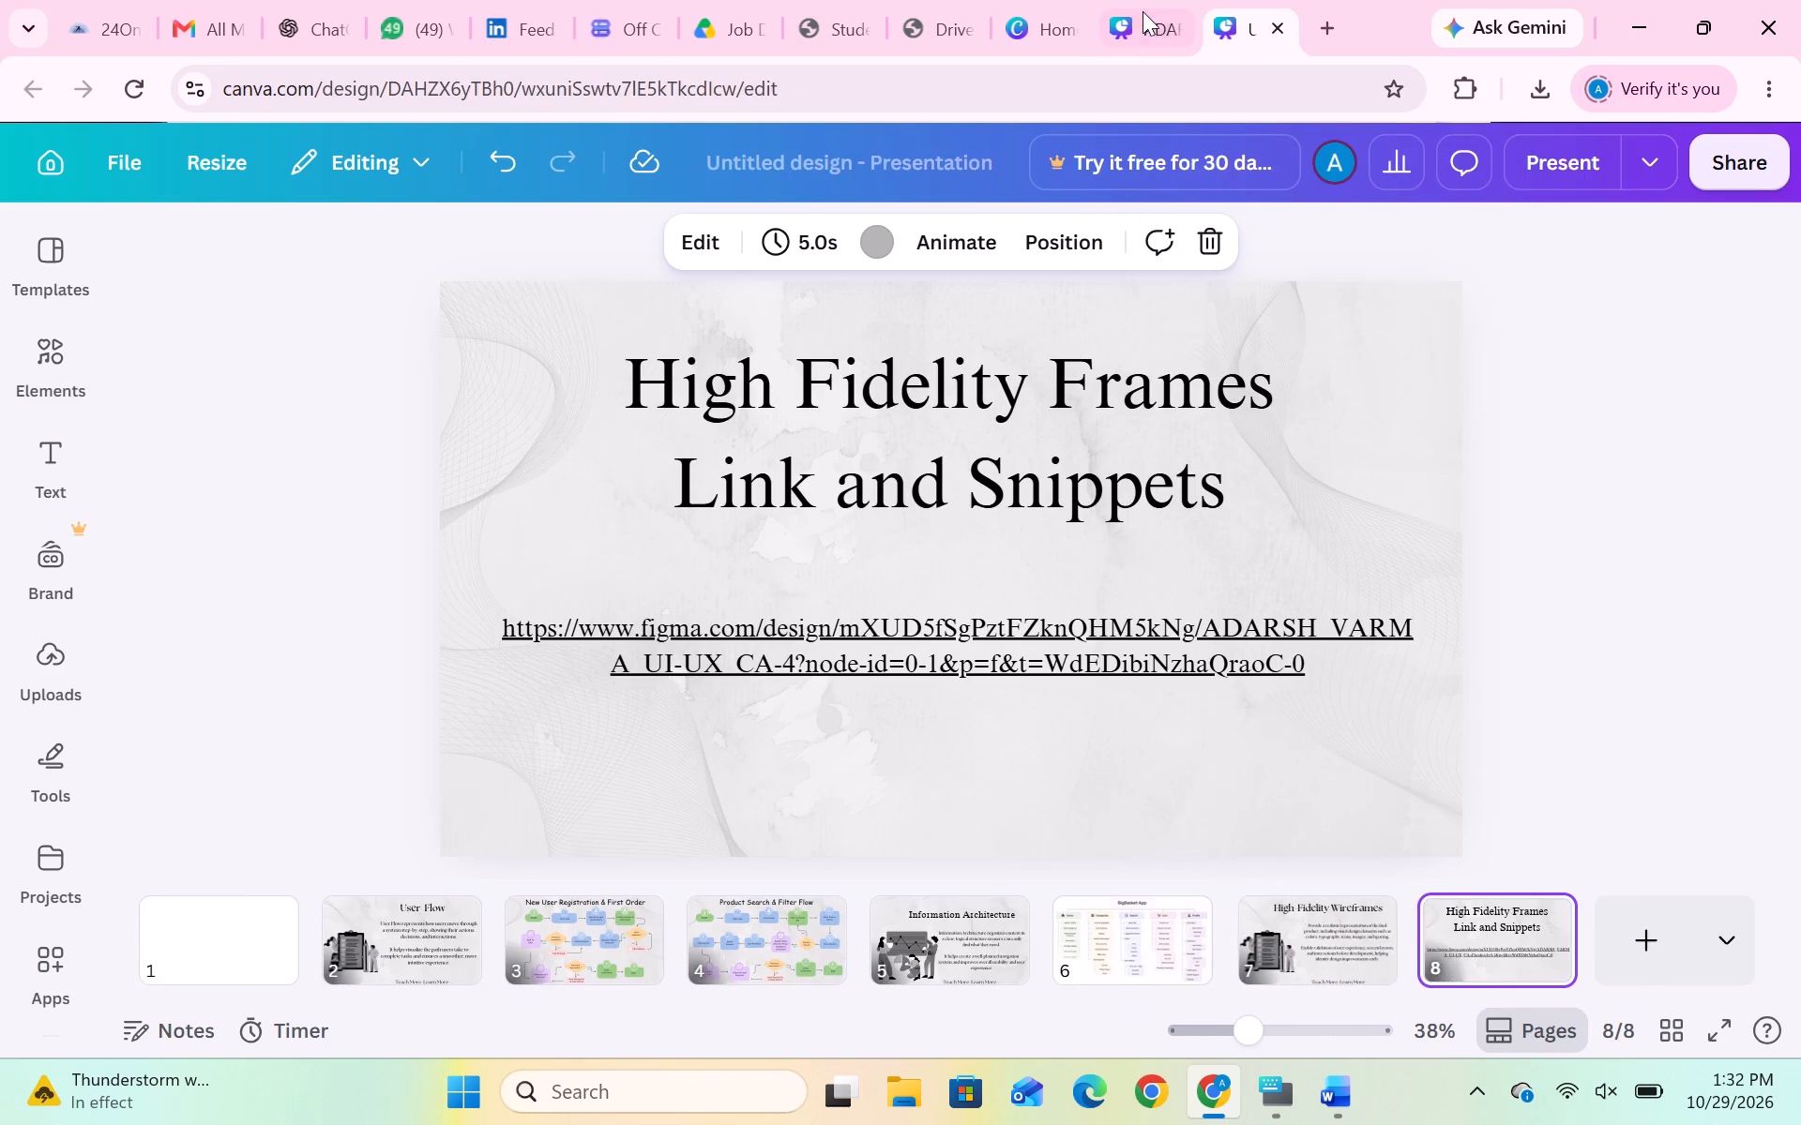
Copy the Home & Product Discovery and Category / Product Listing Screen page (page 81) from the end-term presentation into the new presentation.
left_click(1137, 11)
left_click(1287, 939)
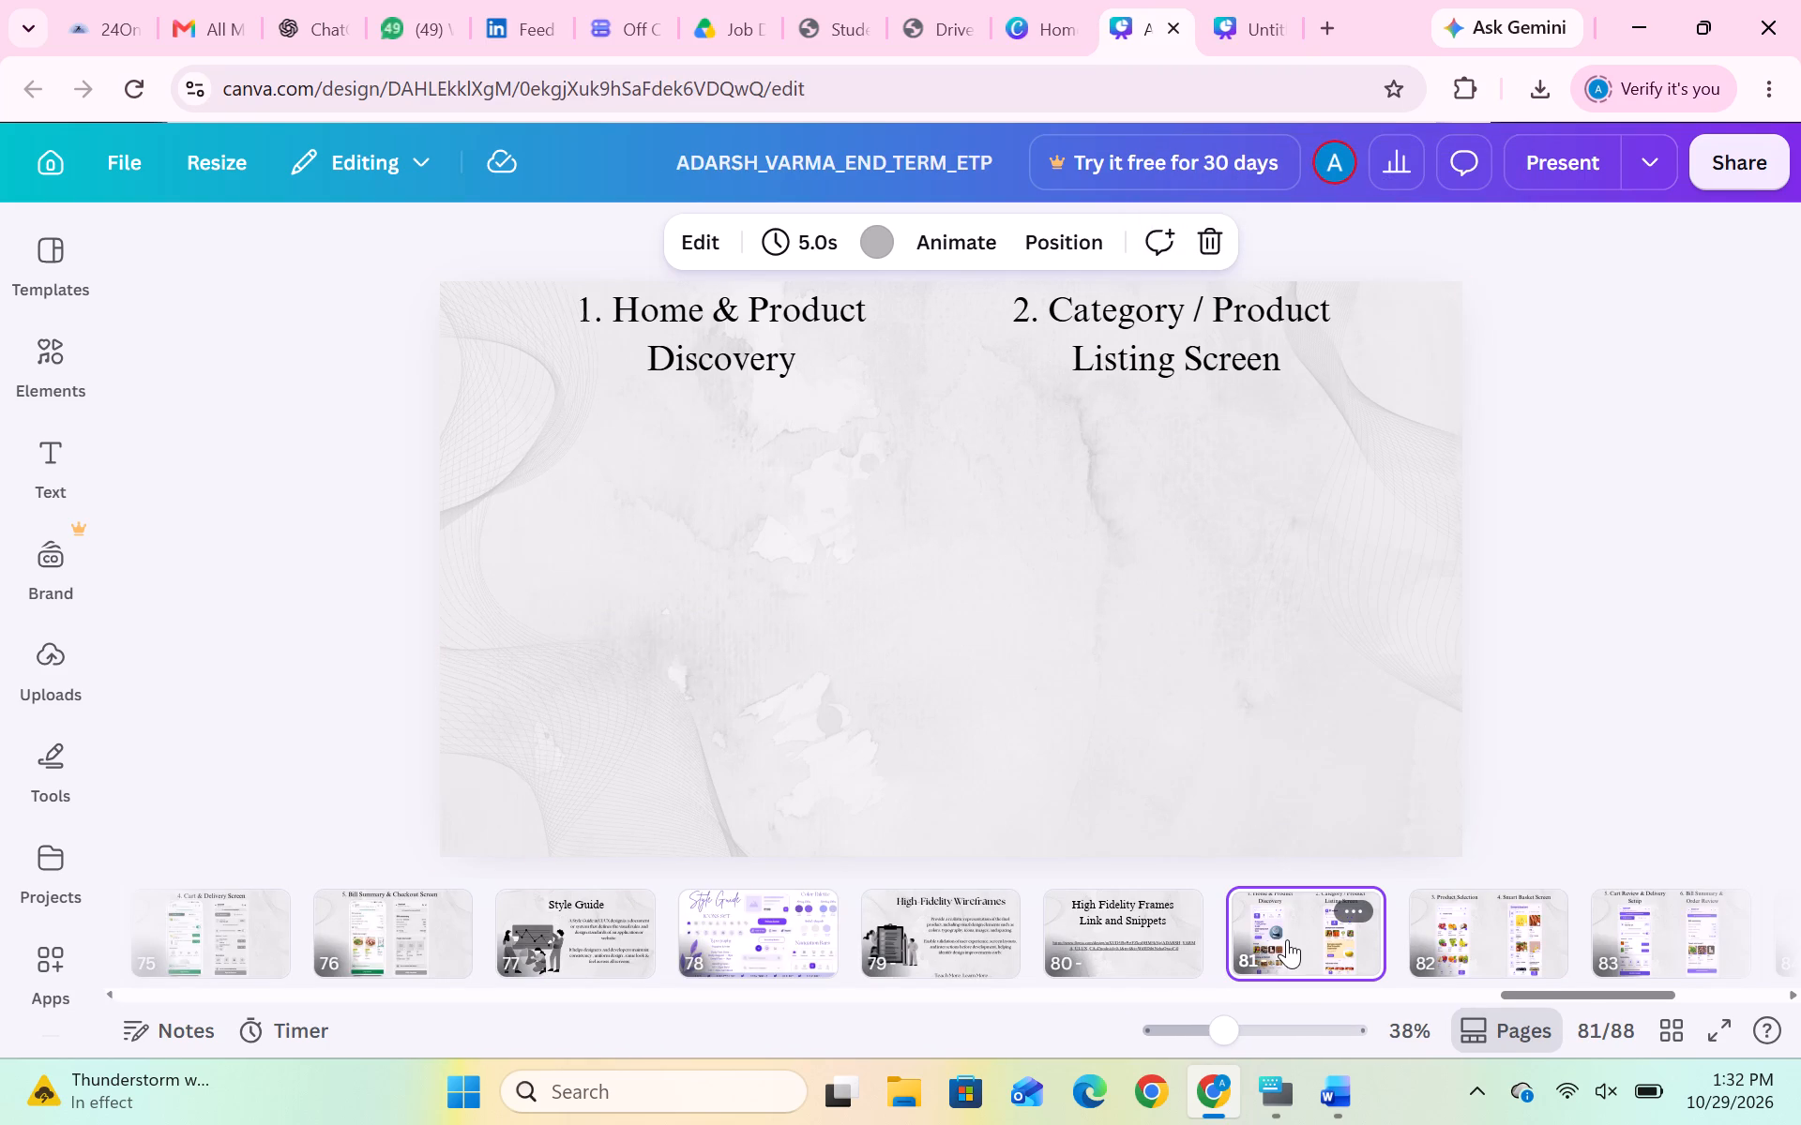
left_click(1355, 920)
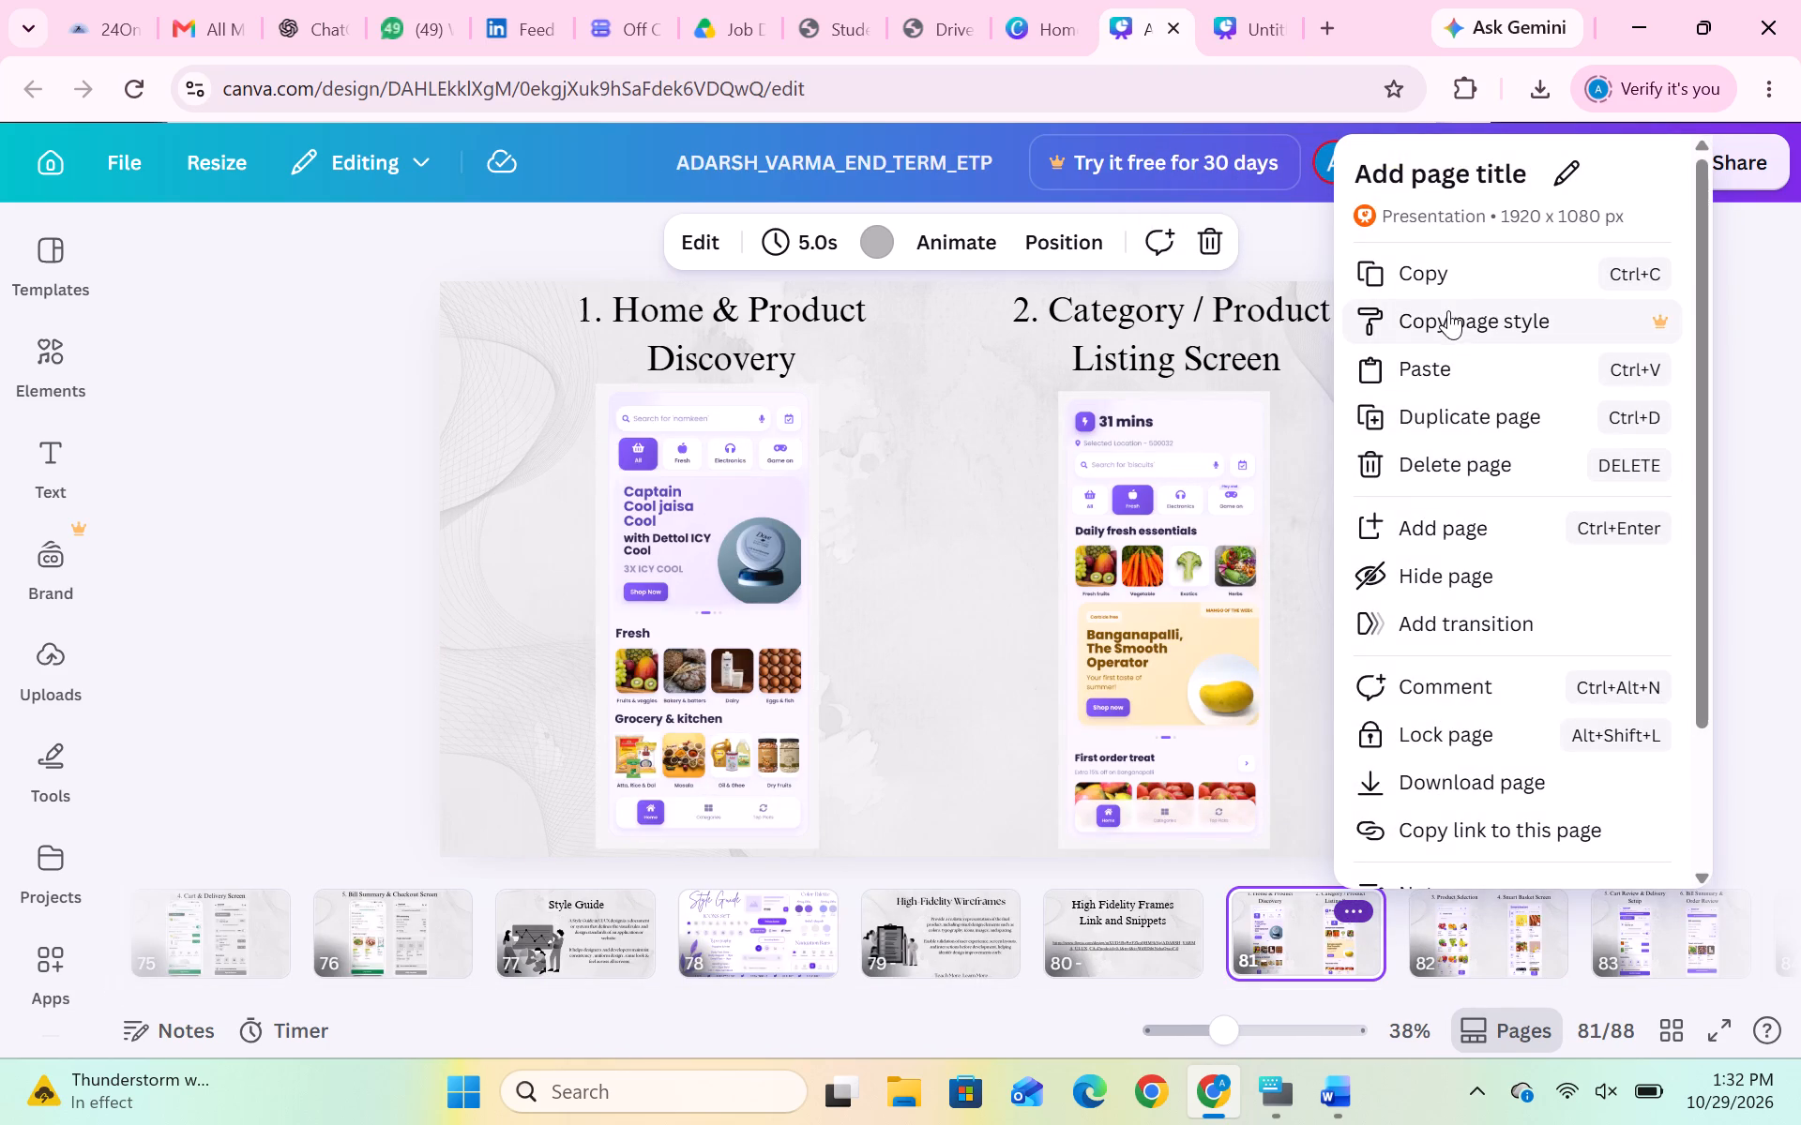
left_click(1448, 275)
left_click(1251, 17)
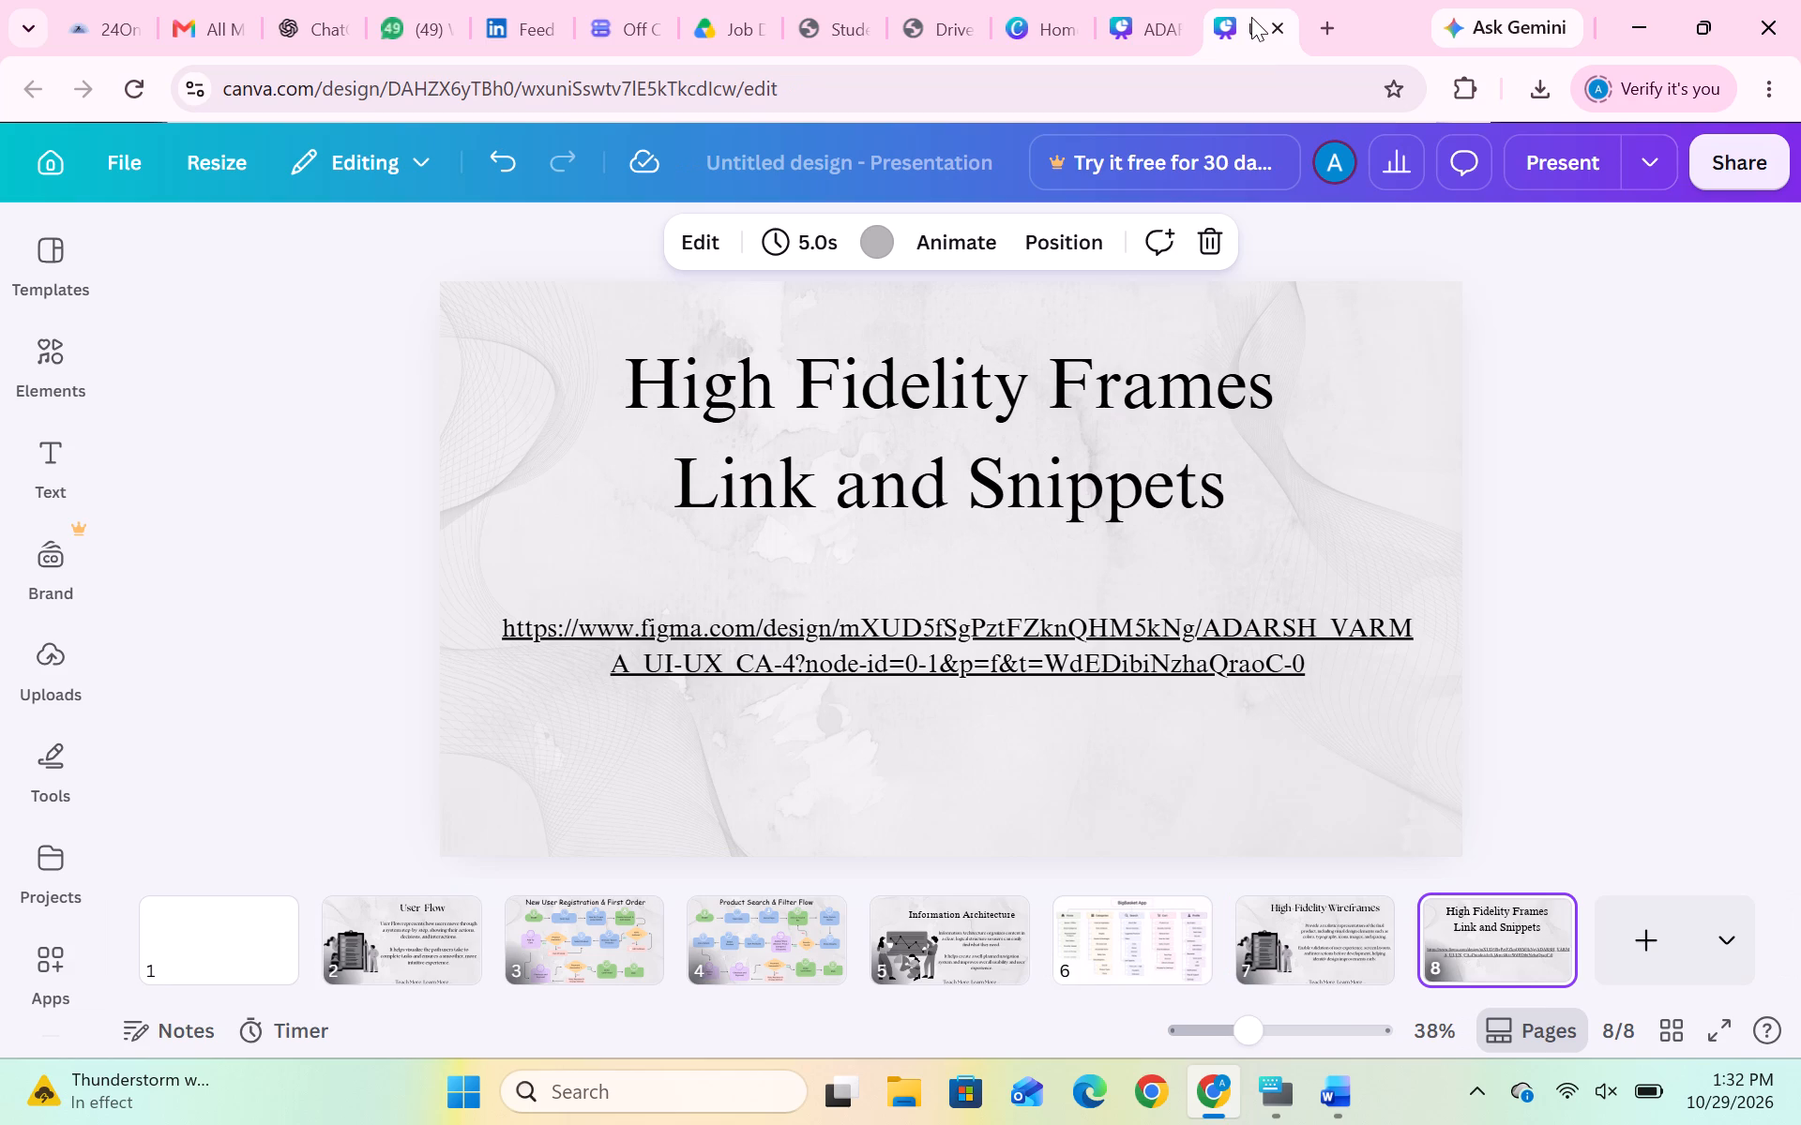
key("ctrl+v")
Copy the Product Selection and Smart Basket Screen page (page 82) from the end-term presentation into the new presentation.
left_click(1146, 12)
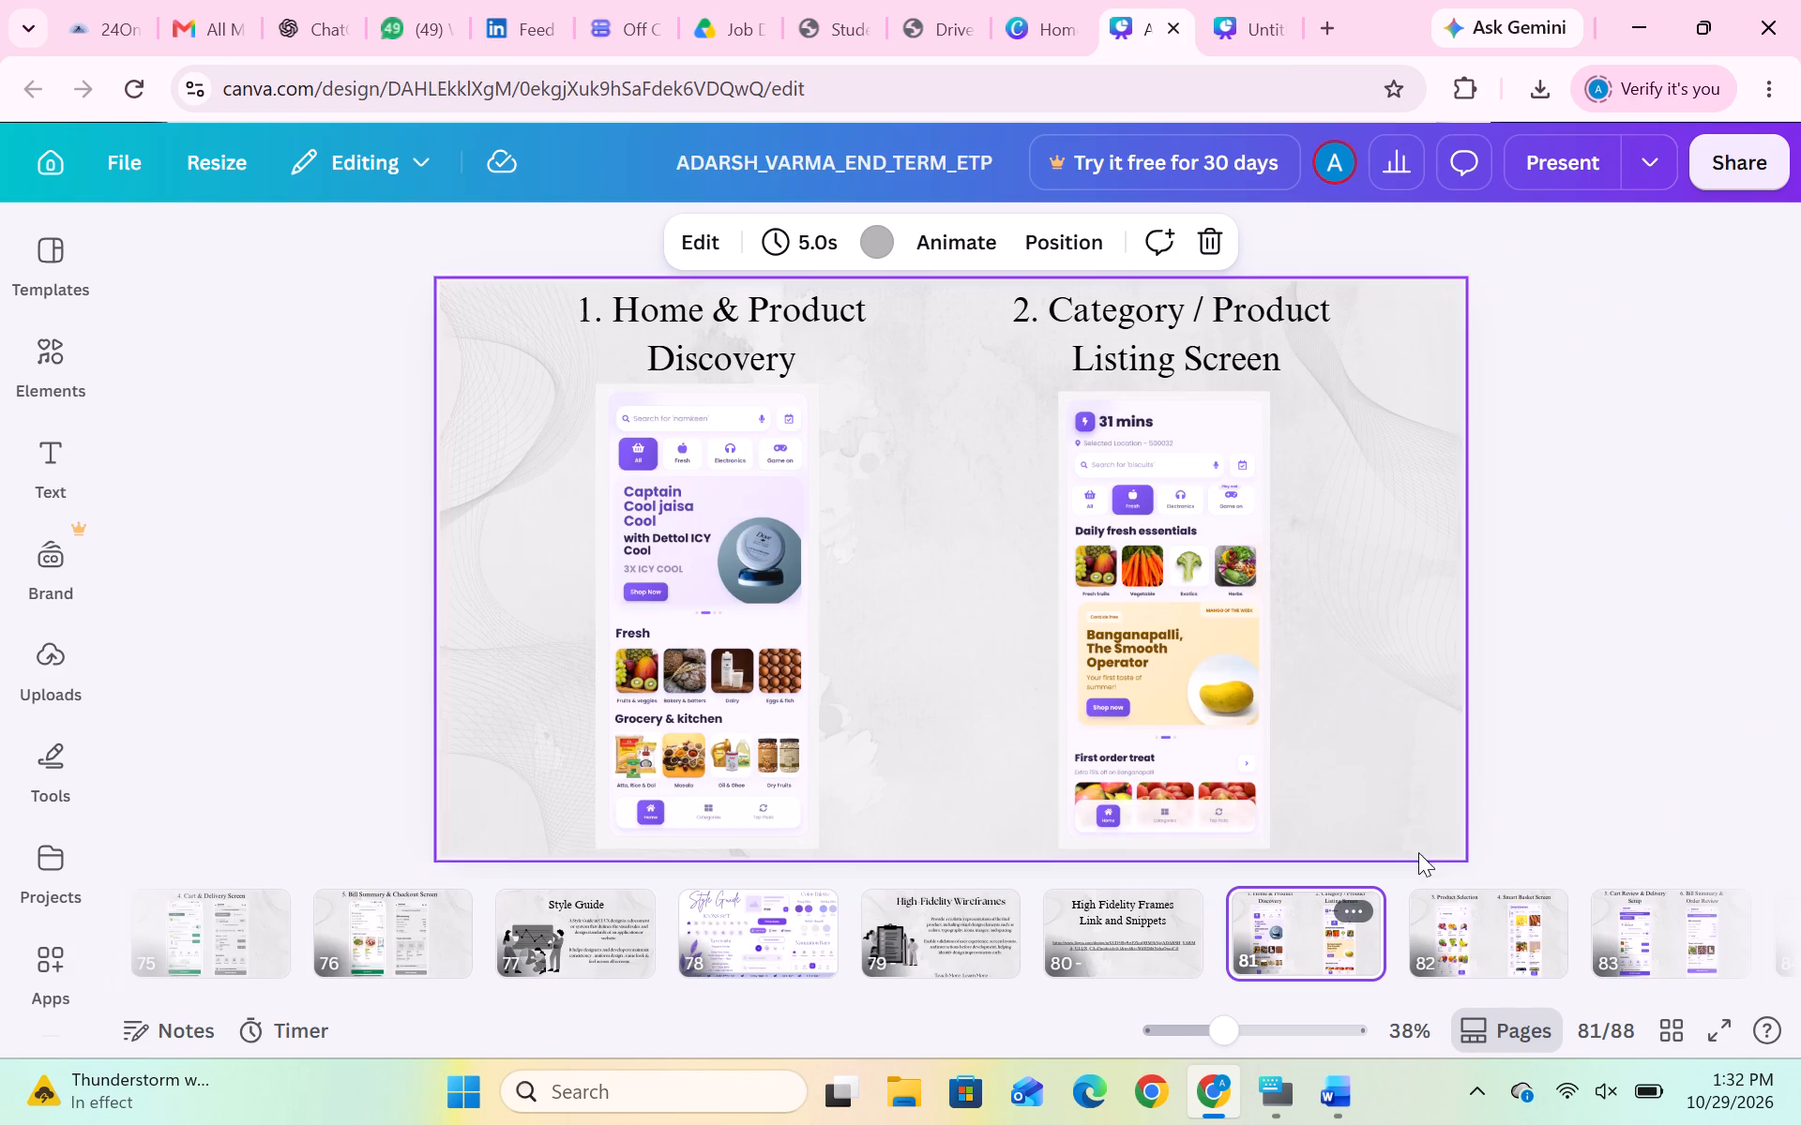
scroll(1508, 970, "left", 2)
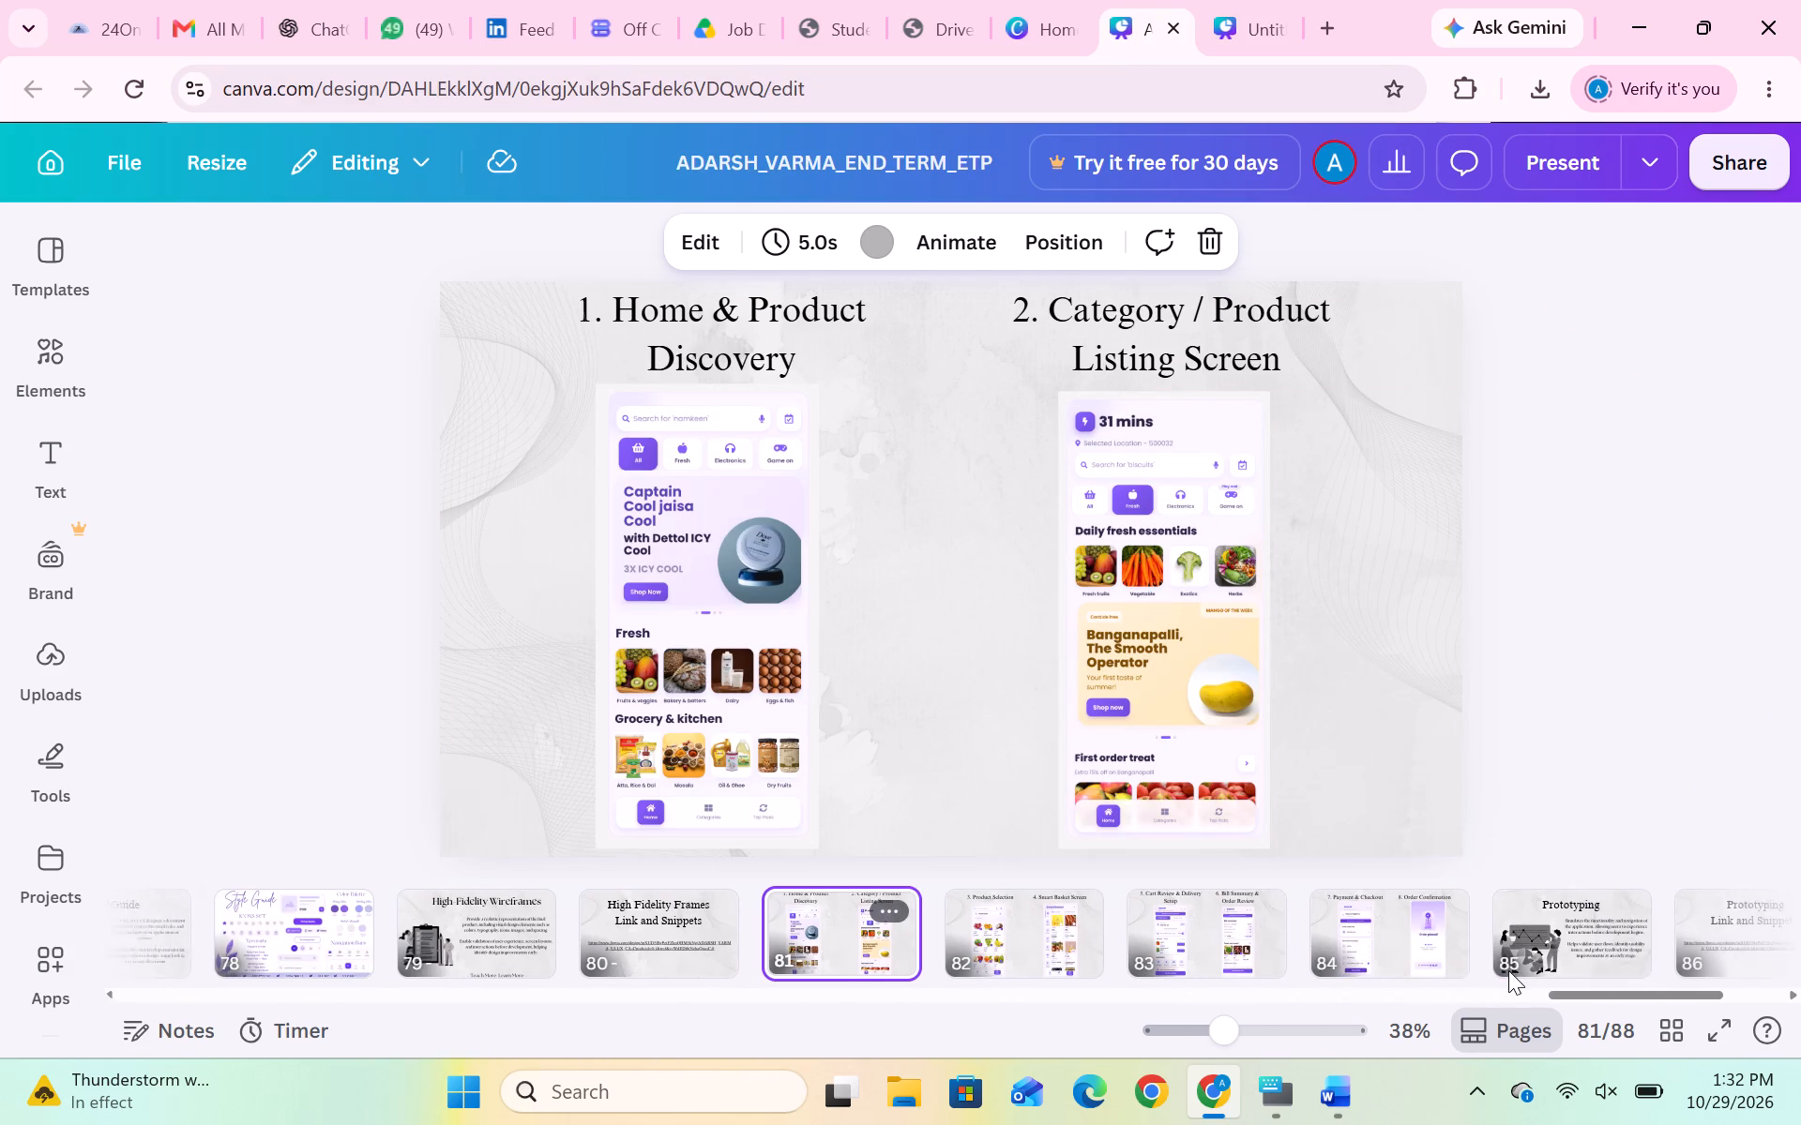
scroll(1508, 970, "left", 3)
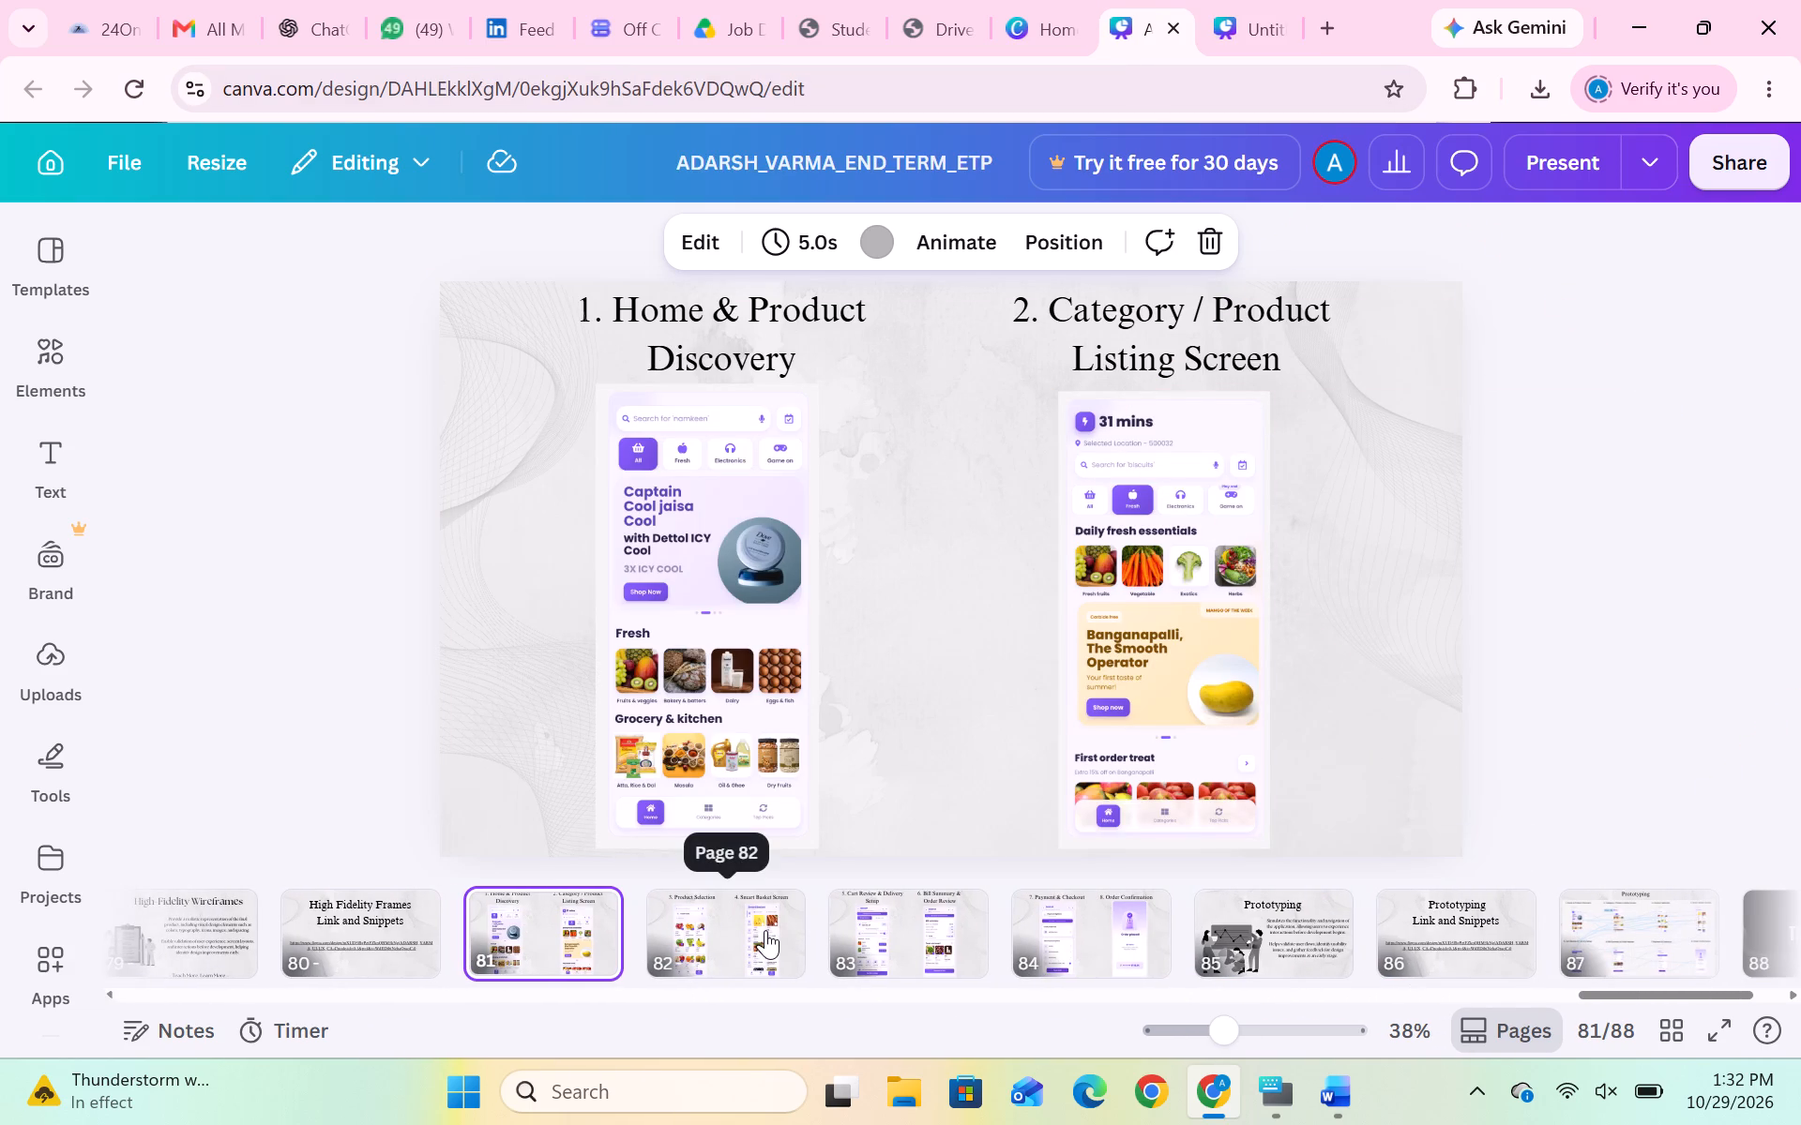
left_click(765, 930)
left_click(771, 902)
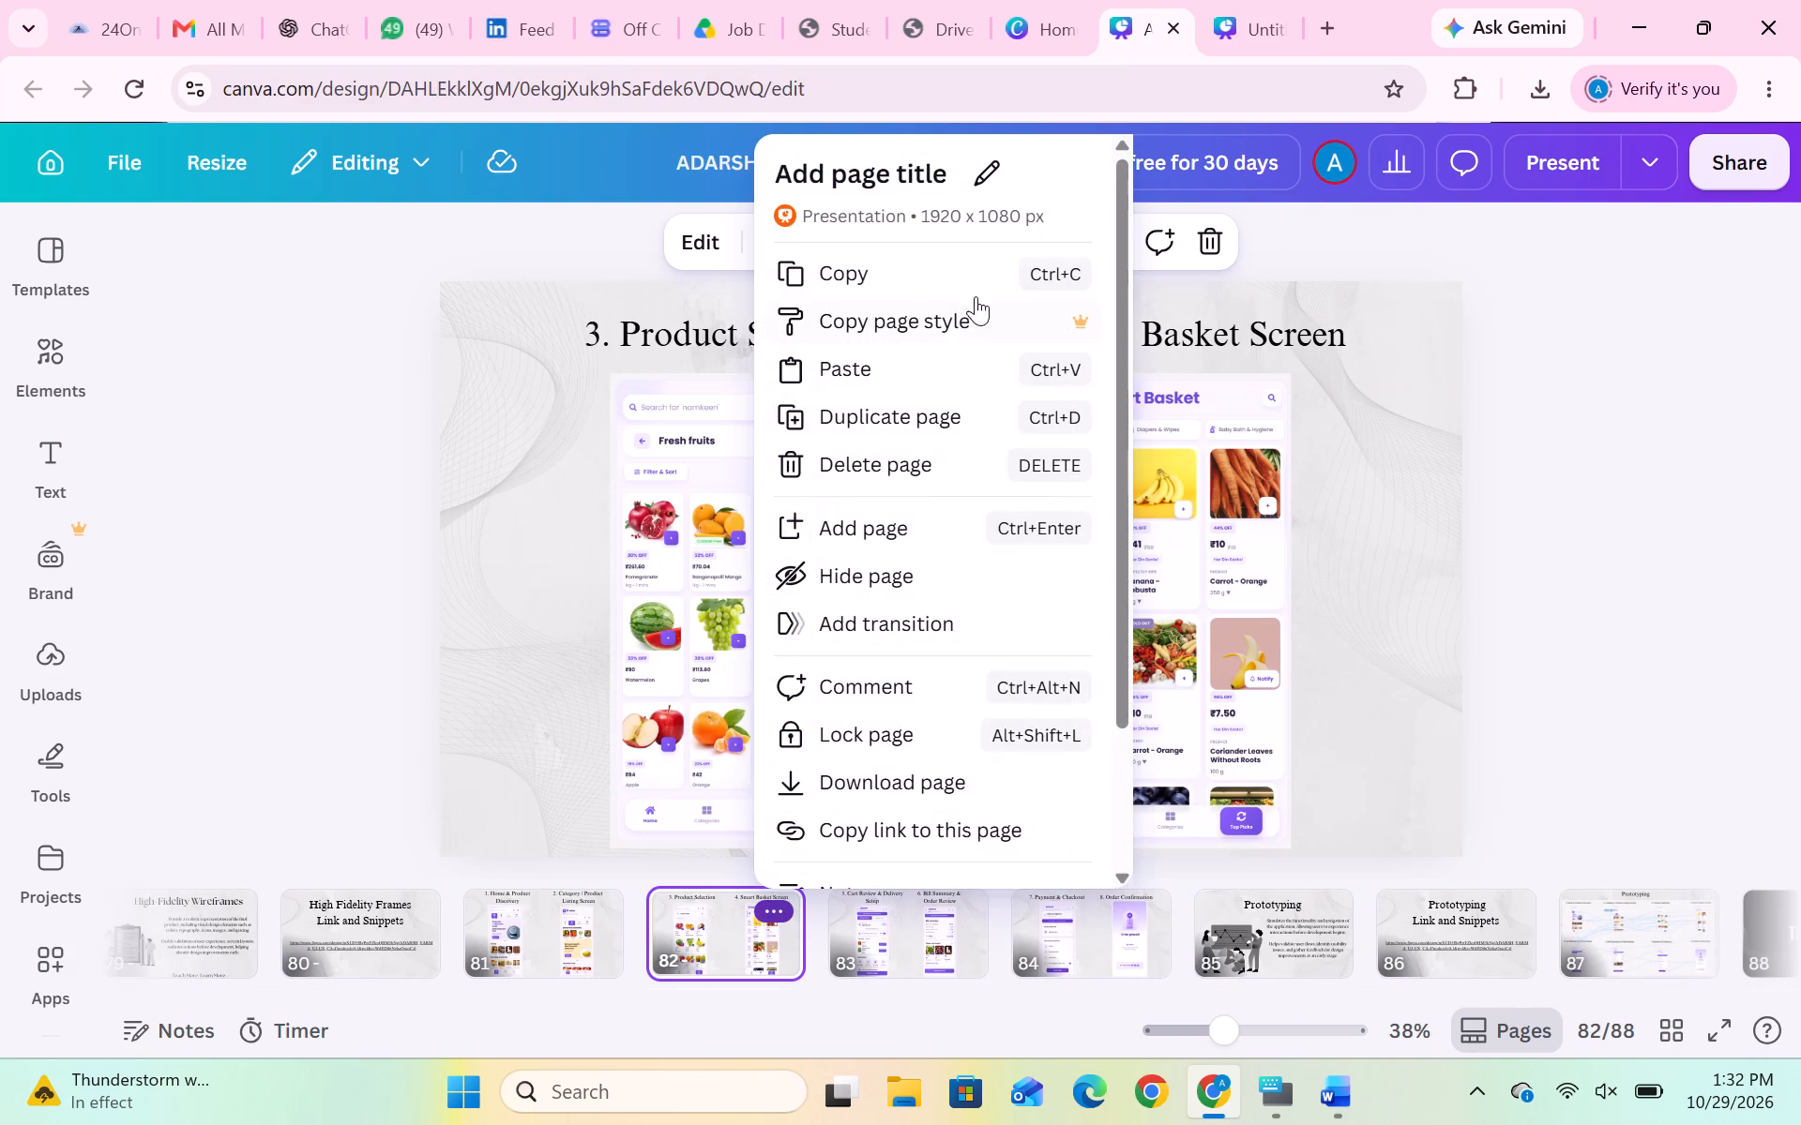
left_click(955, 263)
left_click(1229, 22)
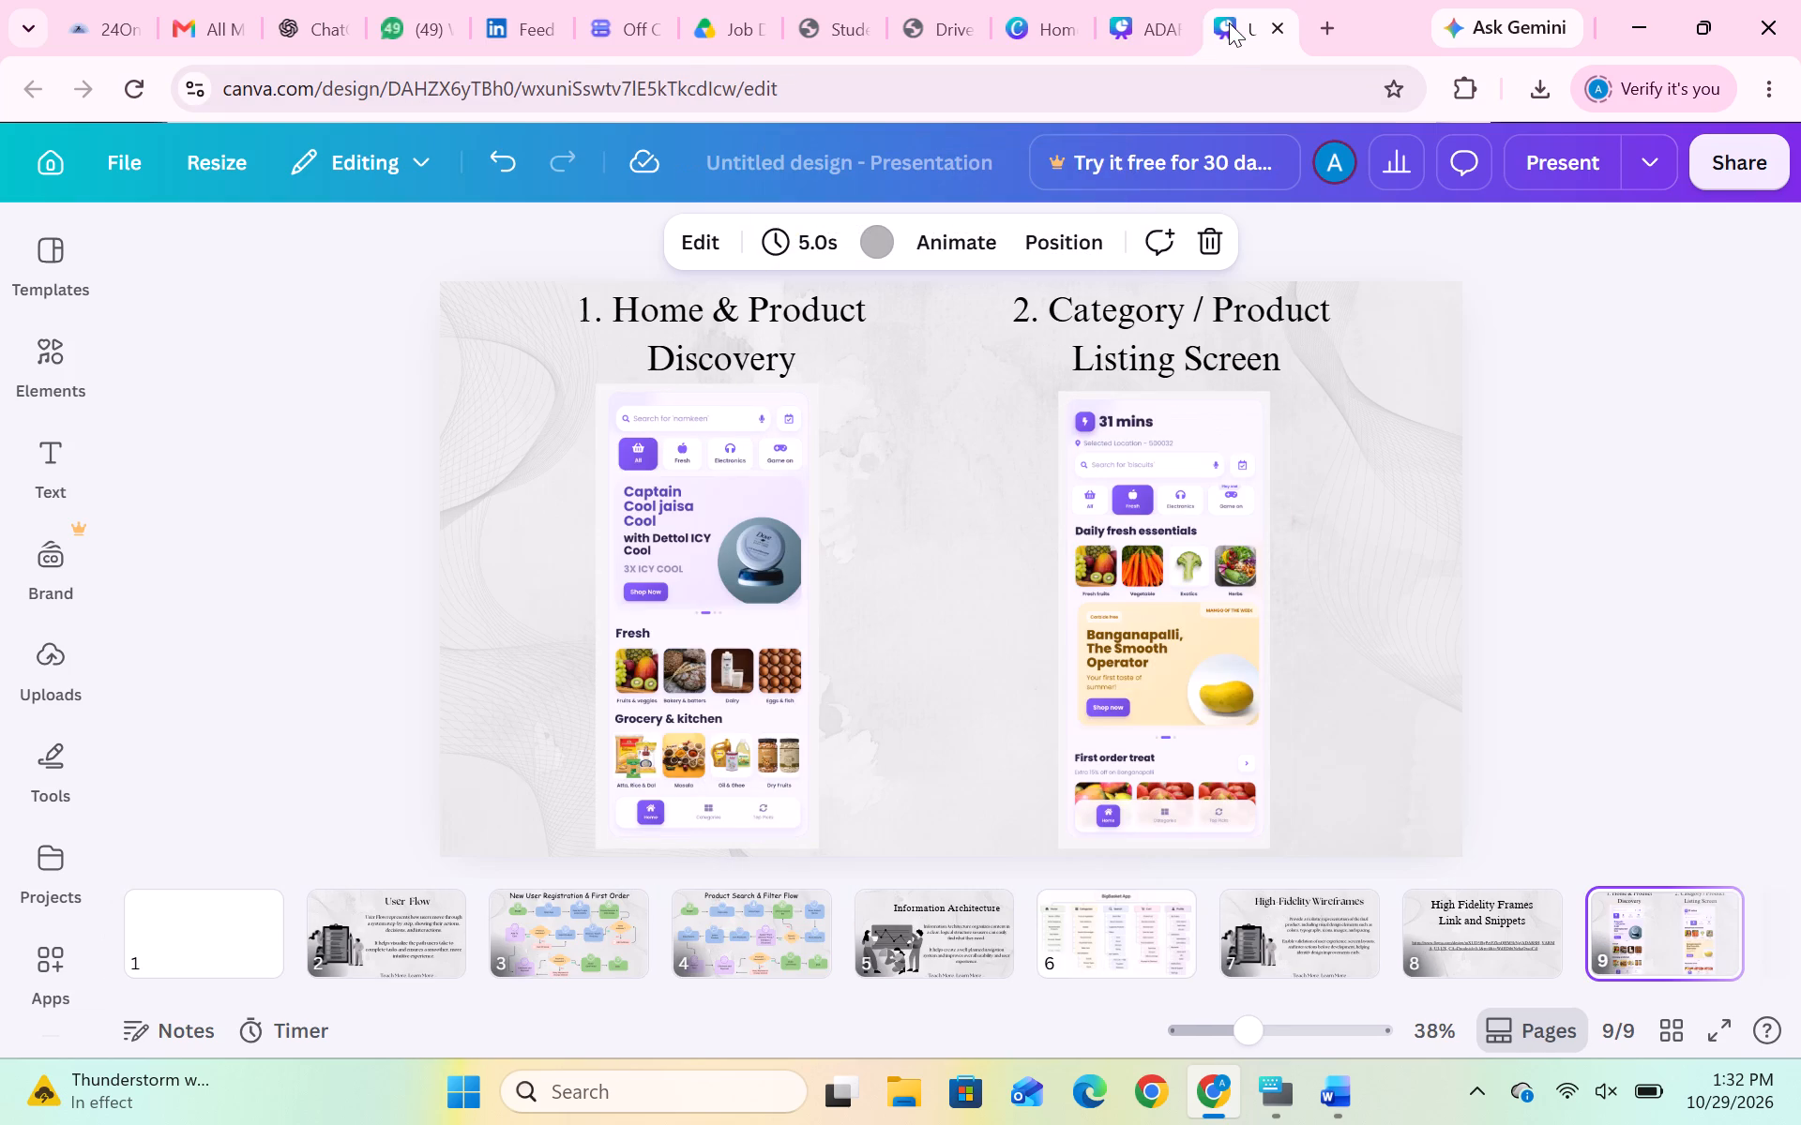
key("ctrl+v")
Copy the Cart Review & Delivery Setup and Bill Summary & Order Review page (page 83) from the end-term presentation into the new one.
left_click(1129, 17)
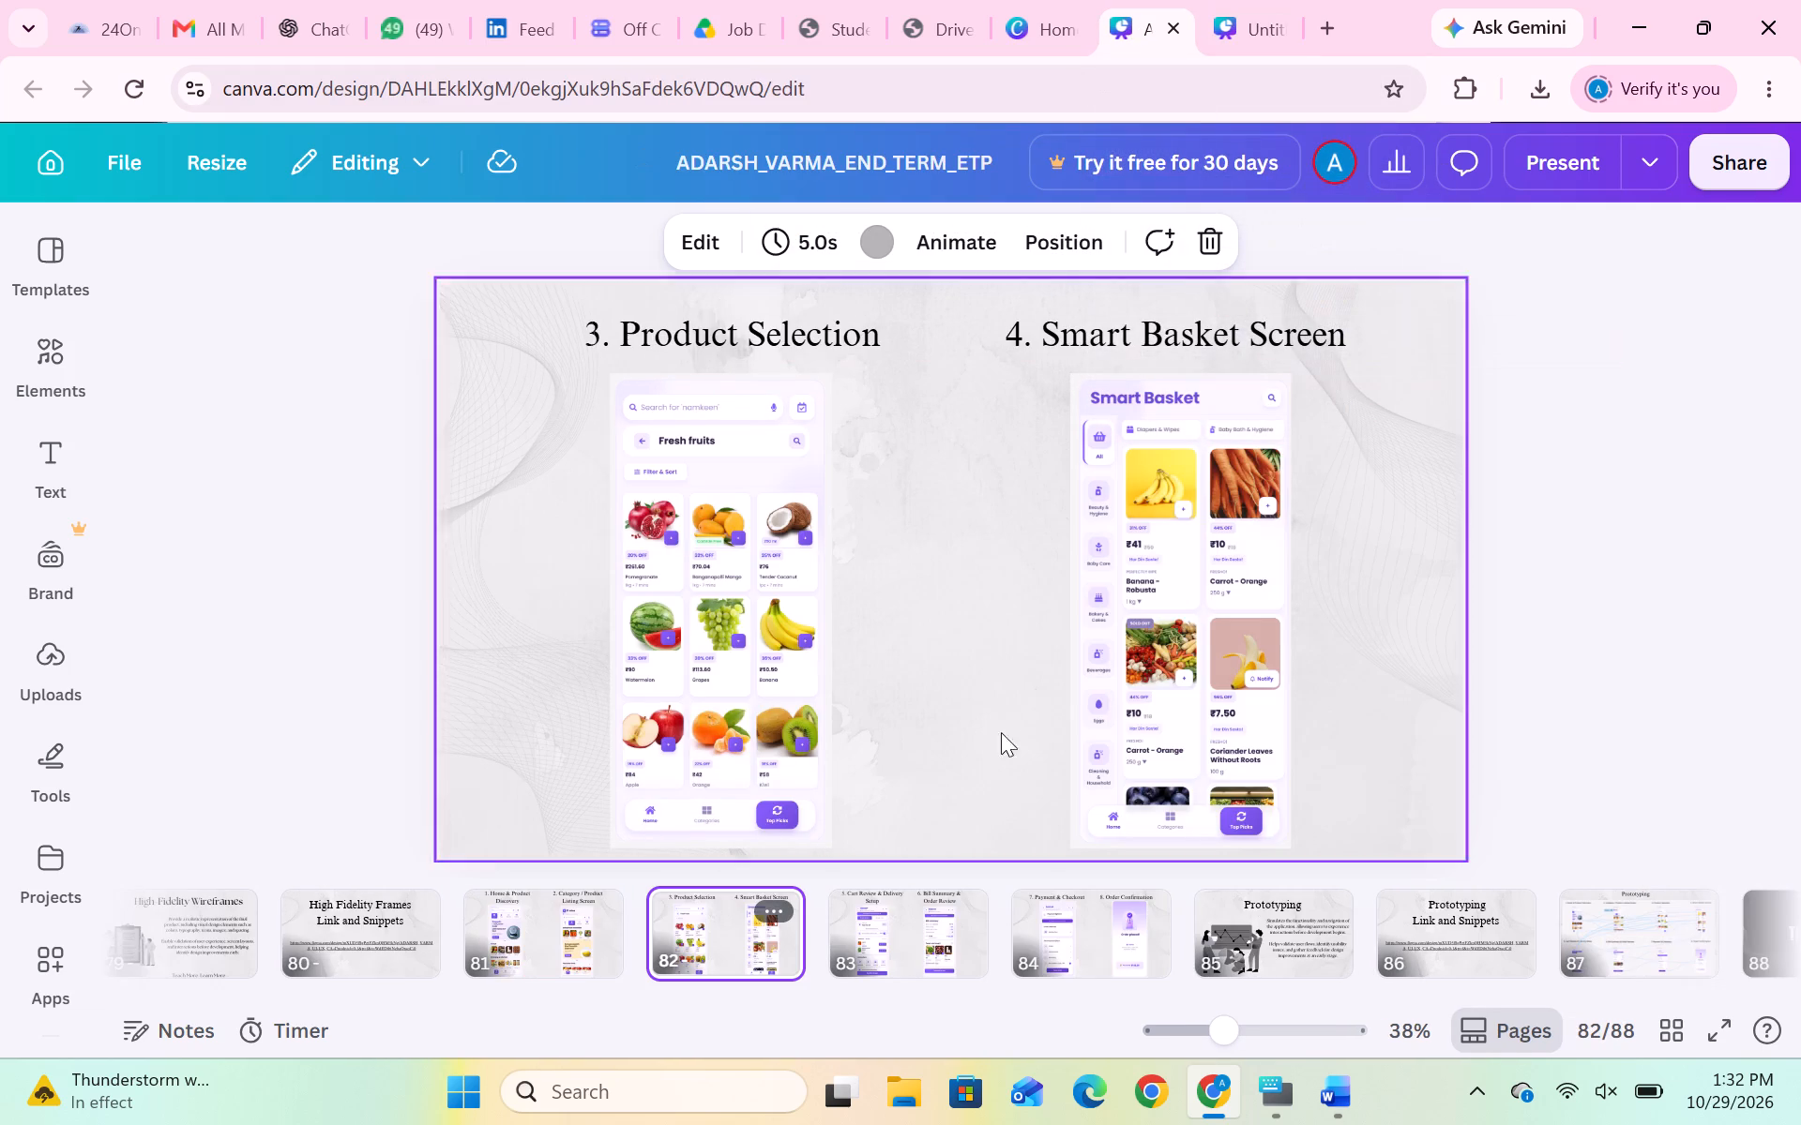
left_click(950, 932)
left_click(964, 917)
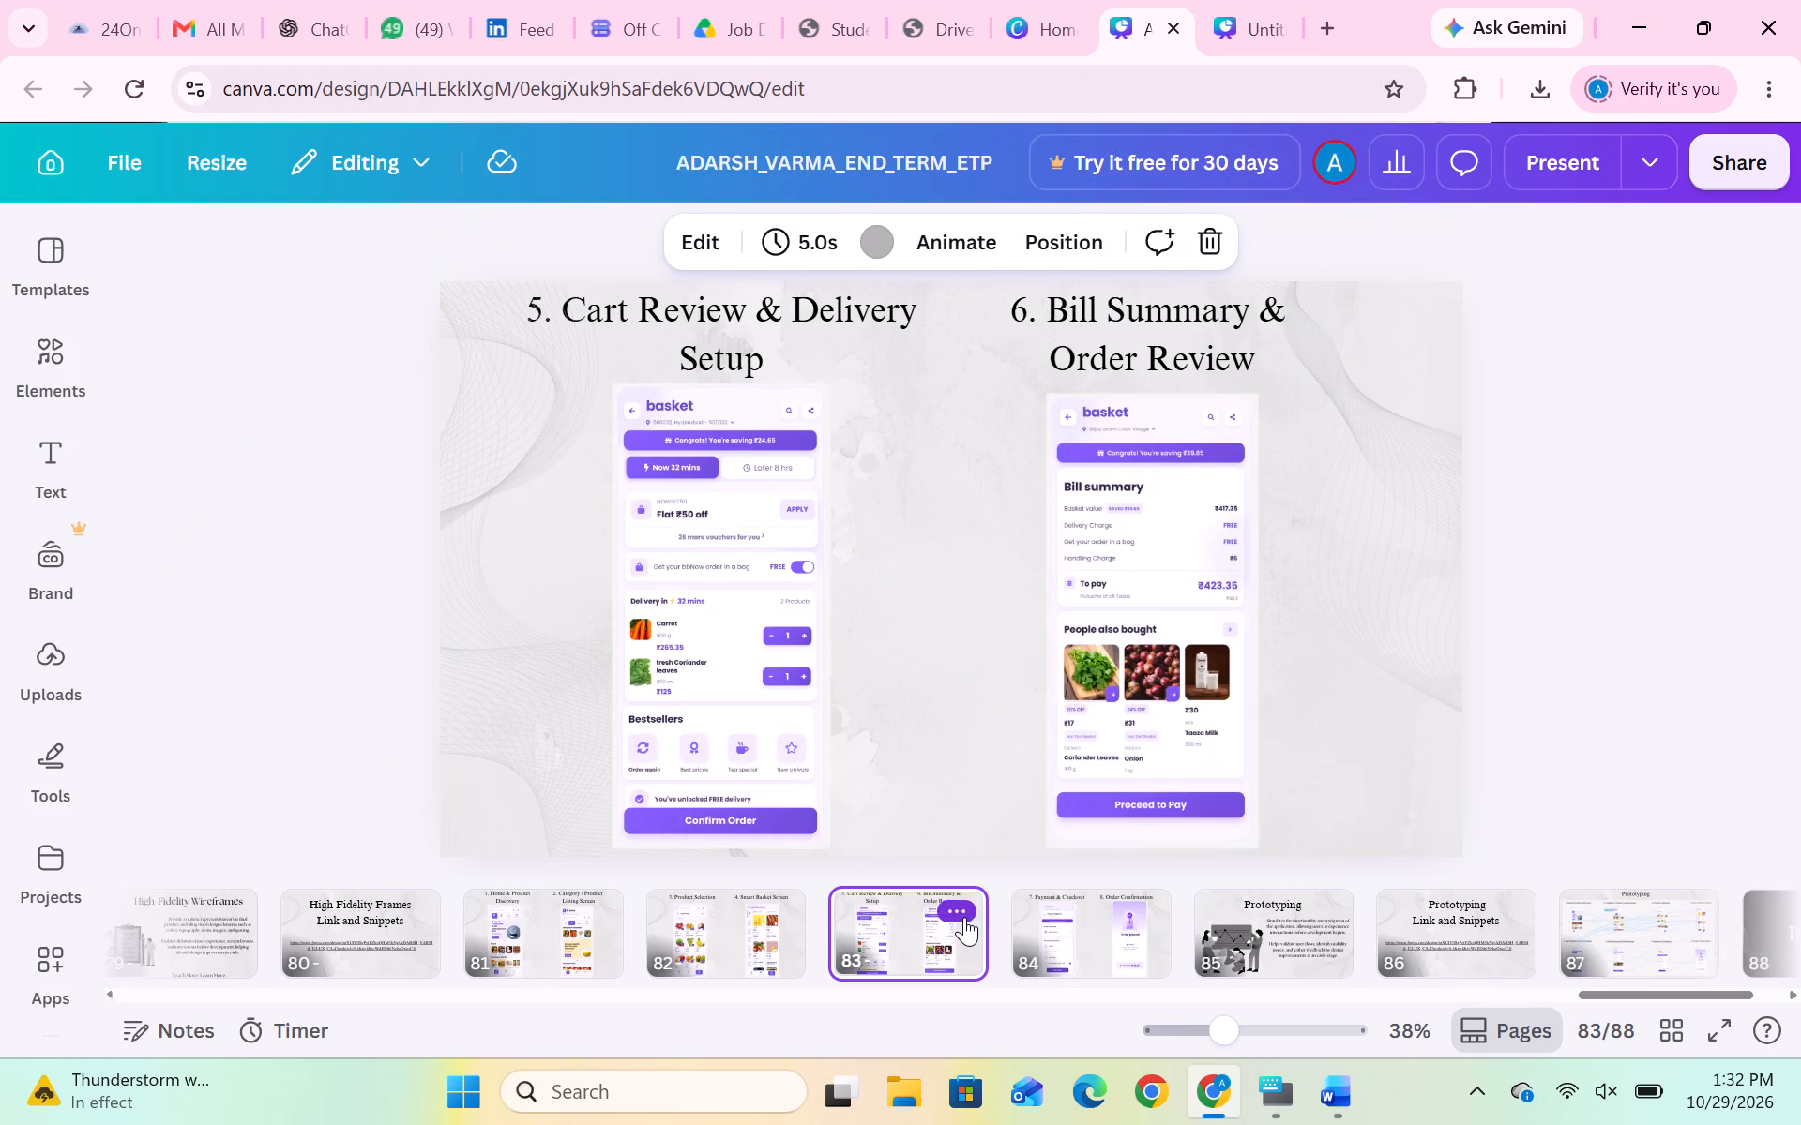
left_click(1048, 257)
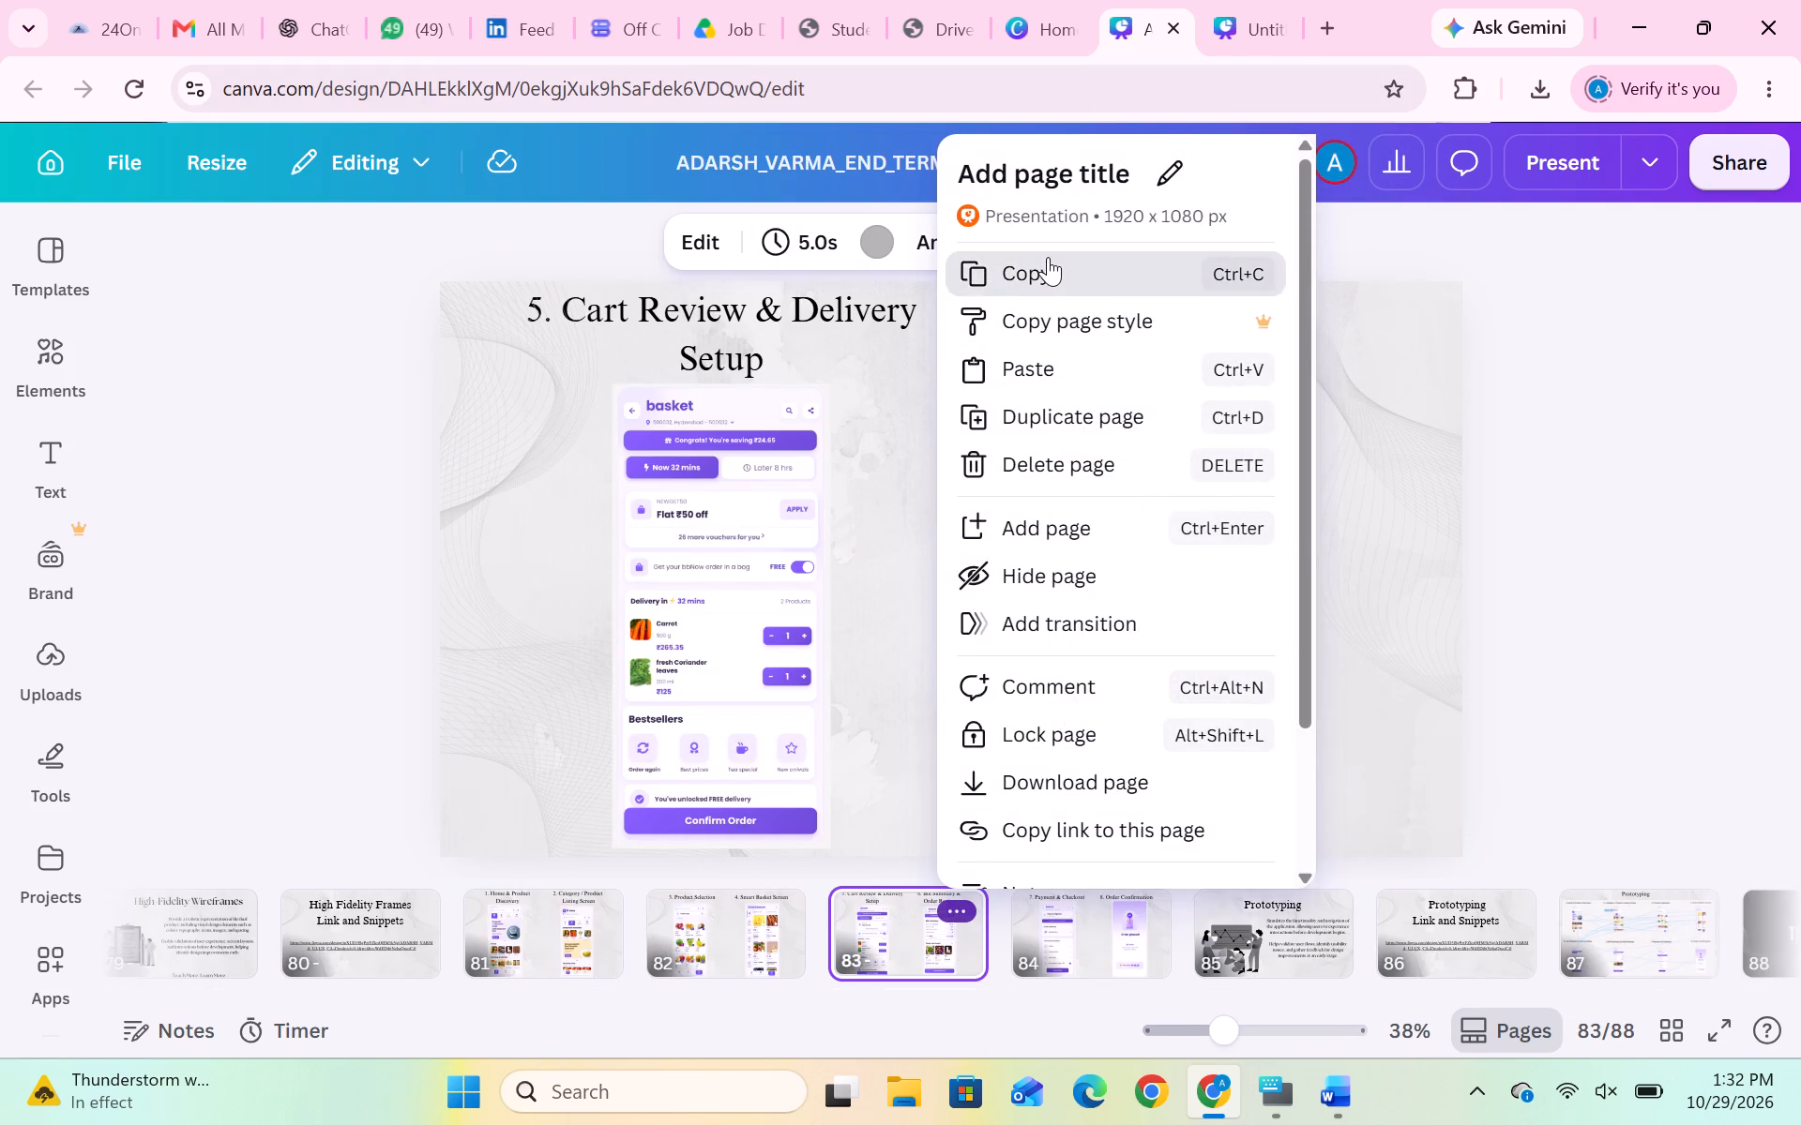
left_click(1239, 8)
key("ctrl+v")
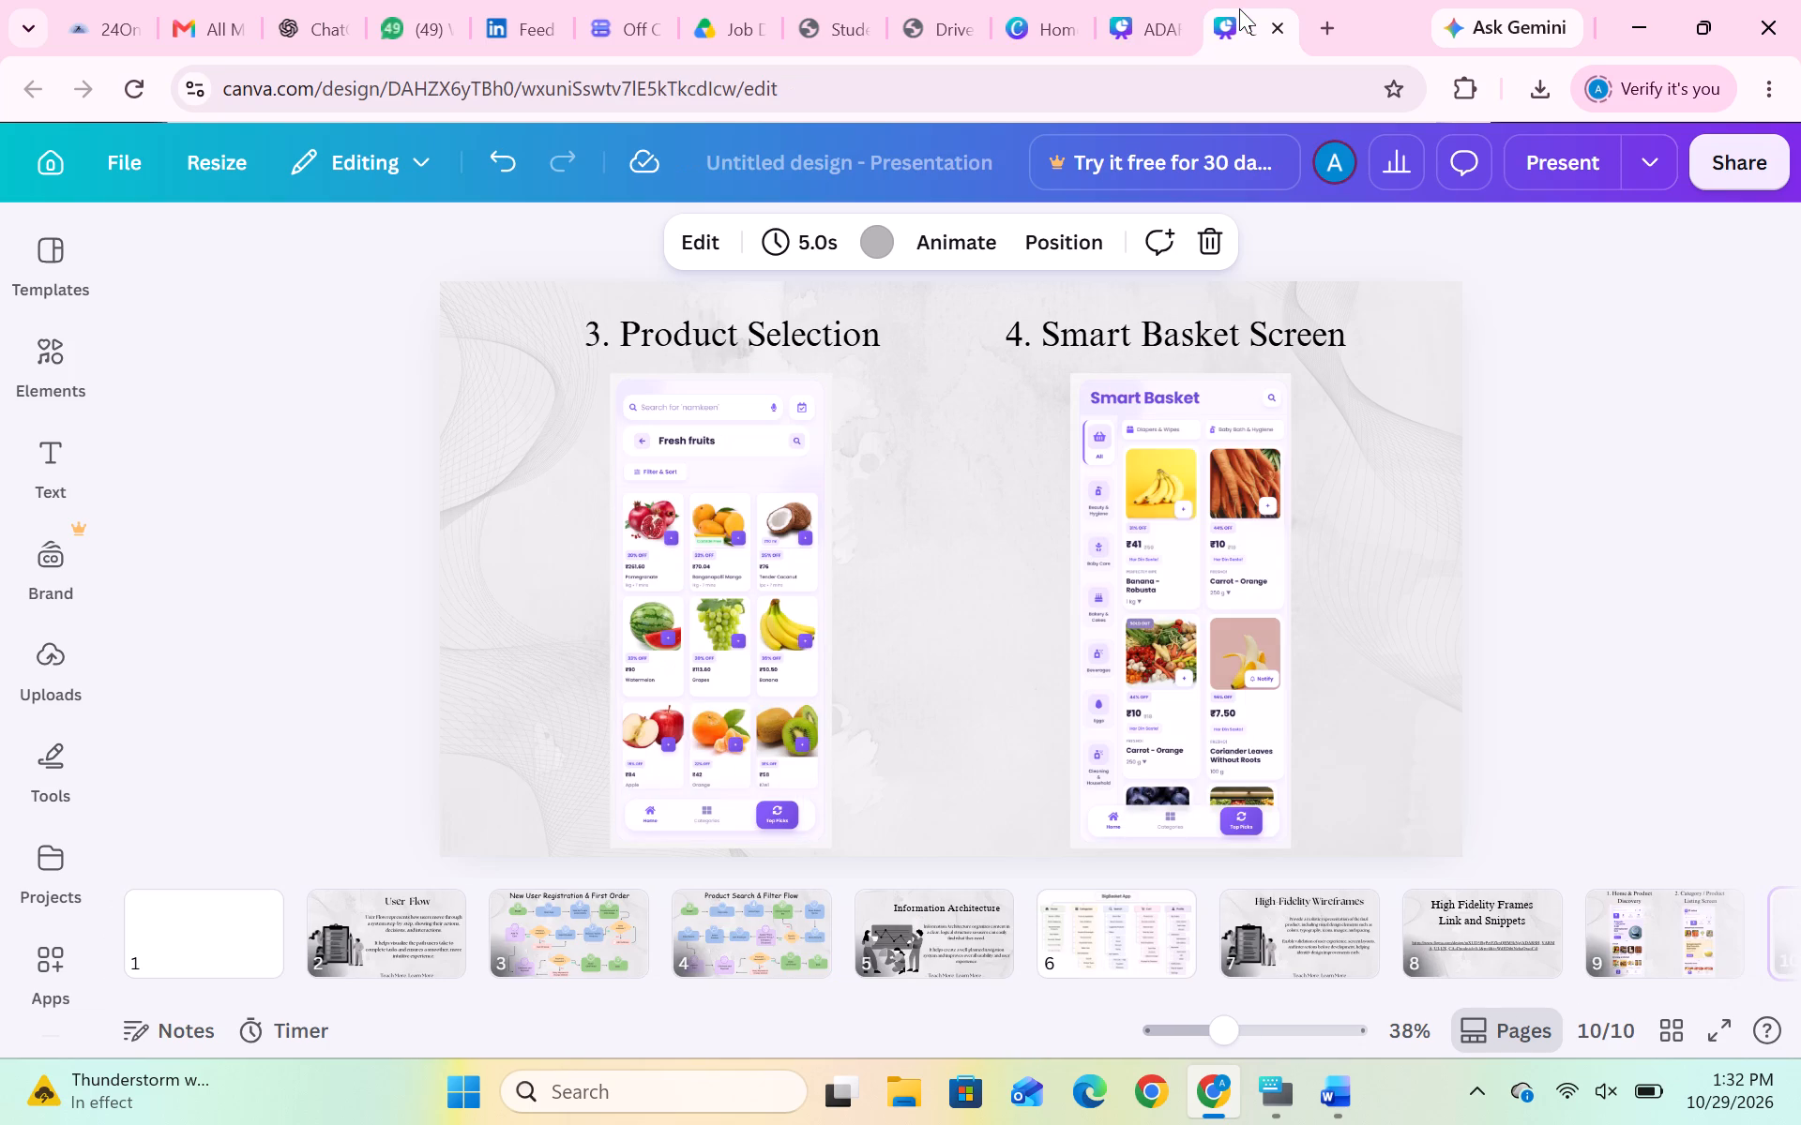
Copy the Payment & Checkout and Order Confirmation page (page 84) from the end-term presentation into the new presentation.
left_click(1158, 11)
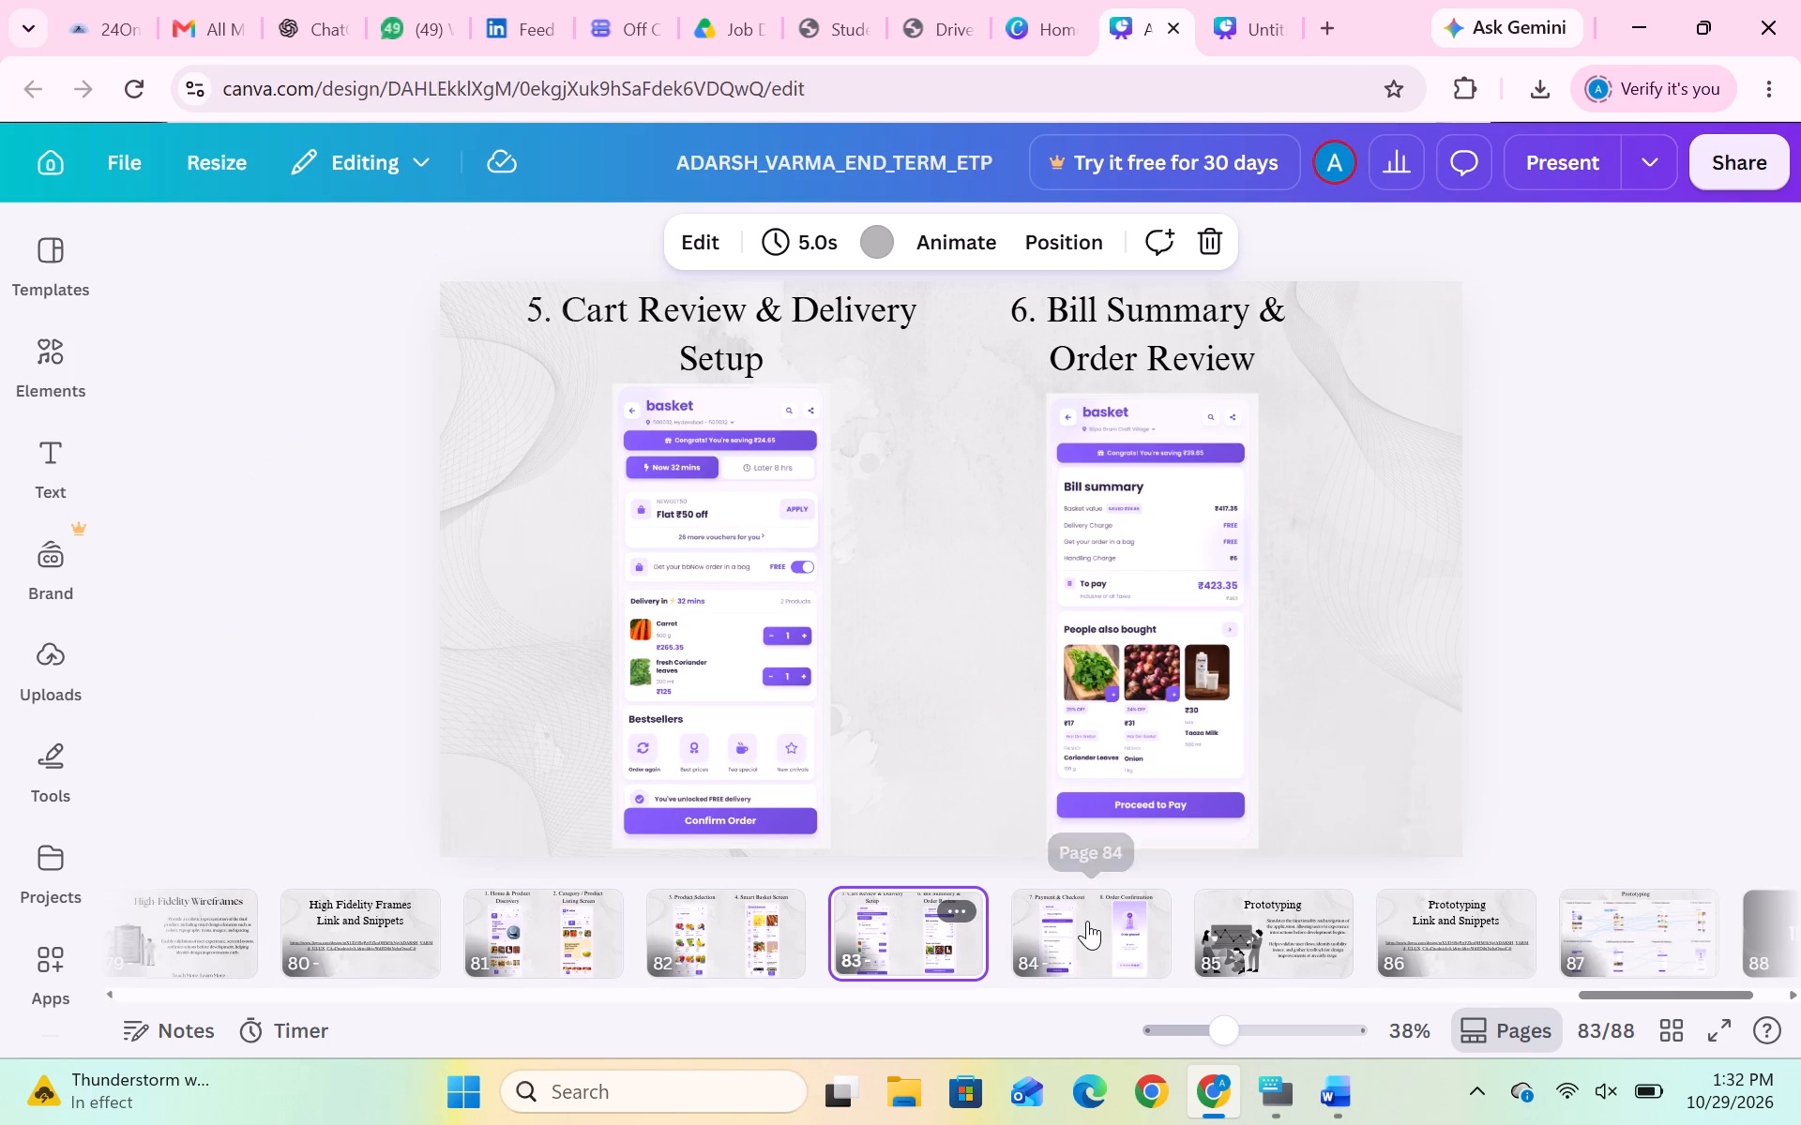
left_click(1087, 921)
left_click(1143, 914)
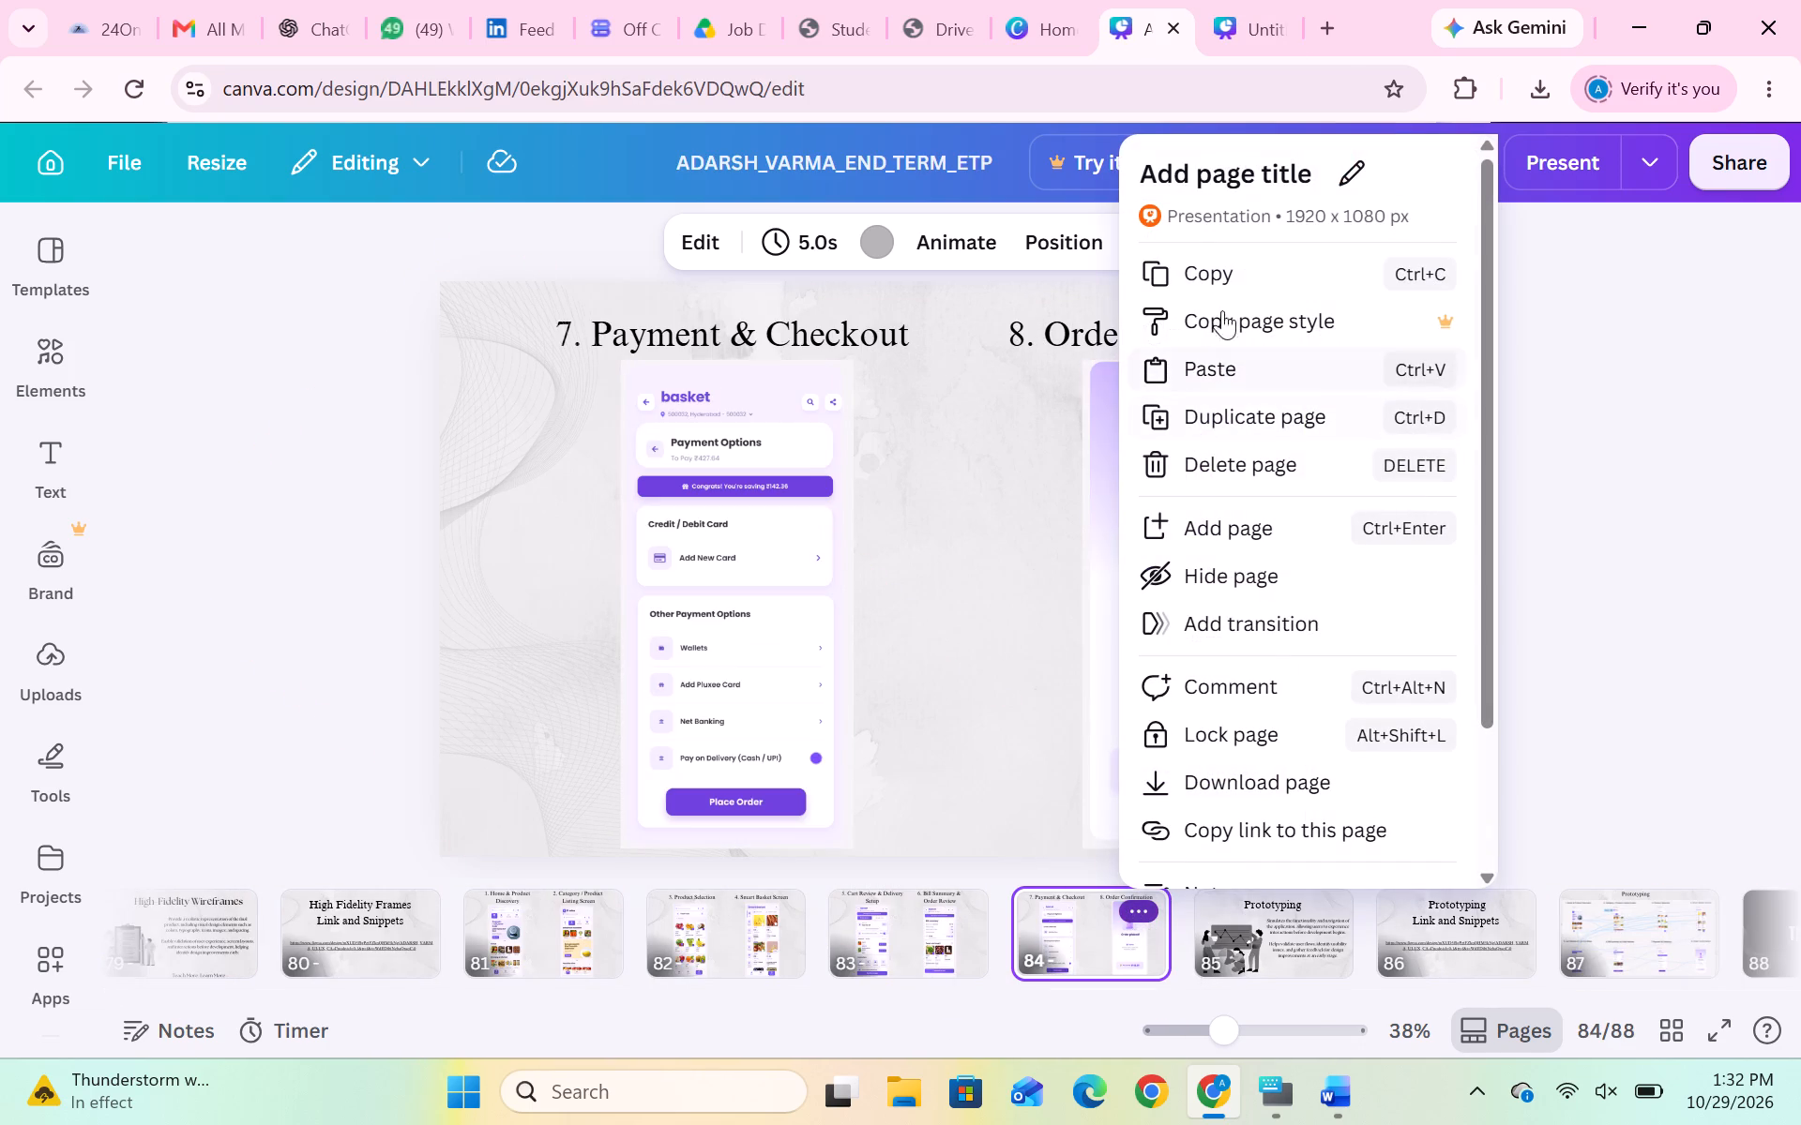
left_click(1213, 278)
left_click(1233, 1)
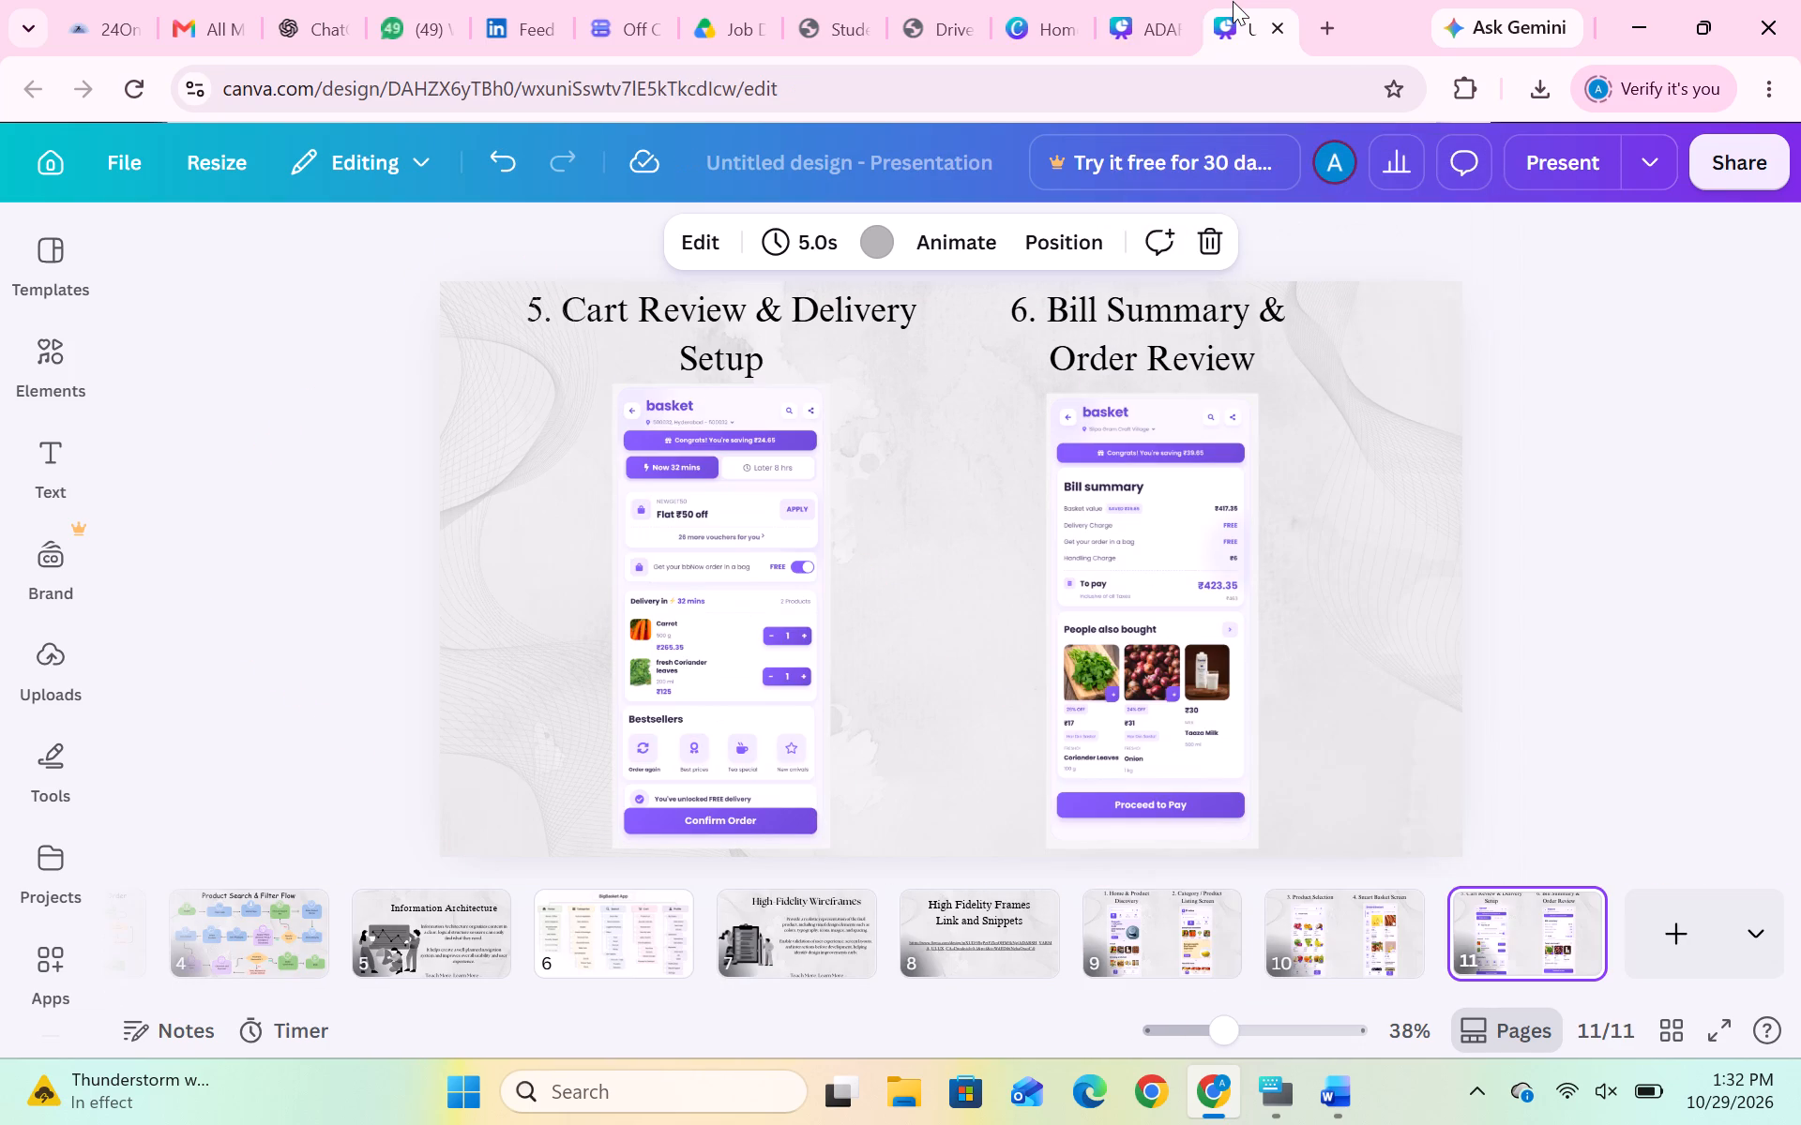
key("ctrl+v")
Copy the Prototyping Link and Snippets page (page 86) from the end-term presentation into the new presentation.
left_click(1158, 5)
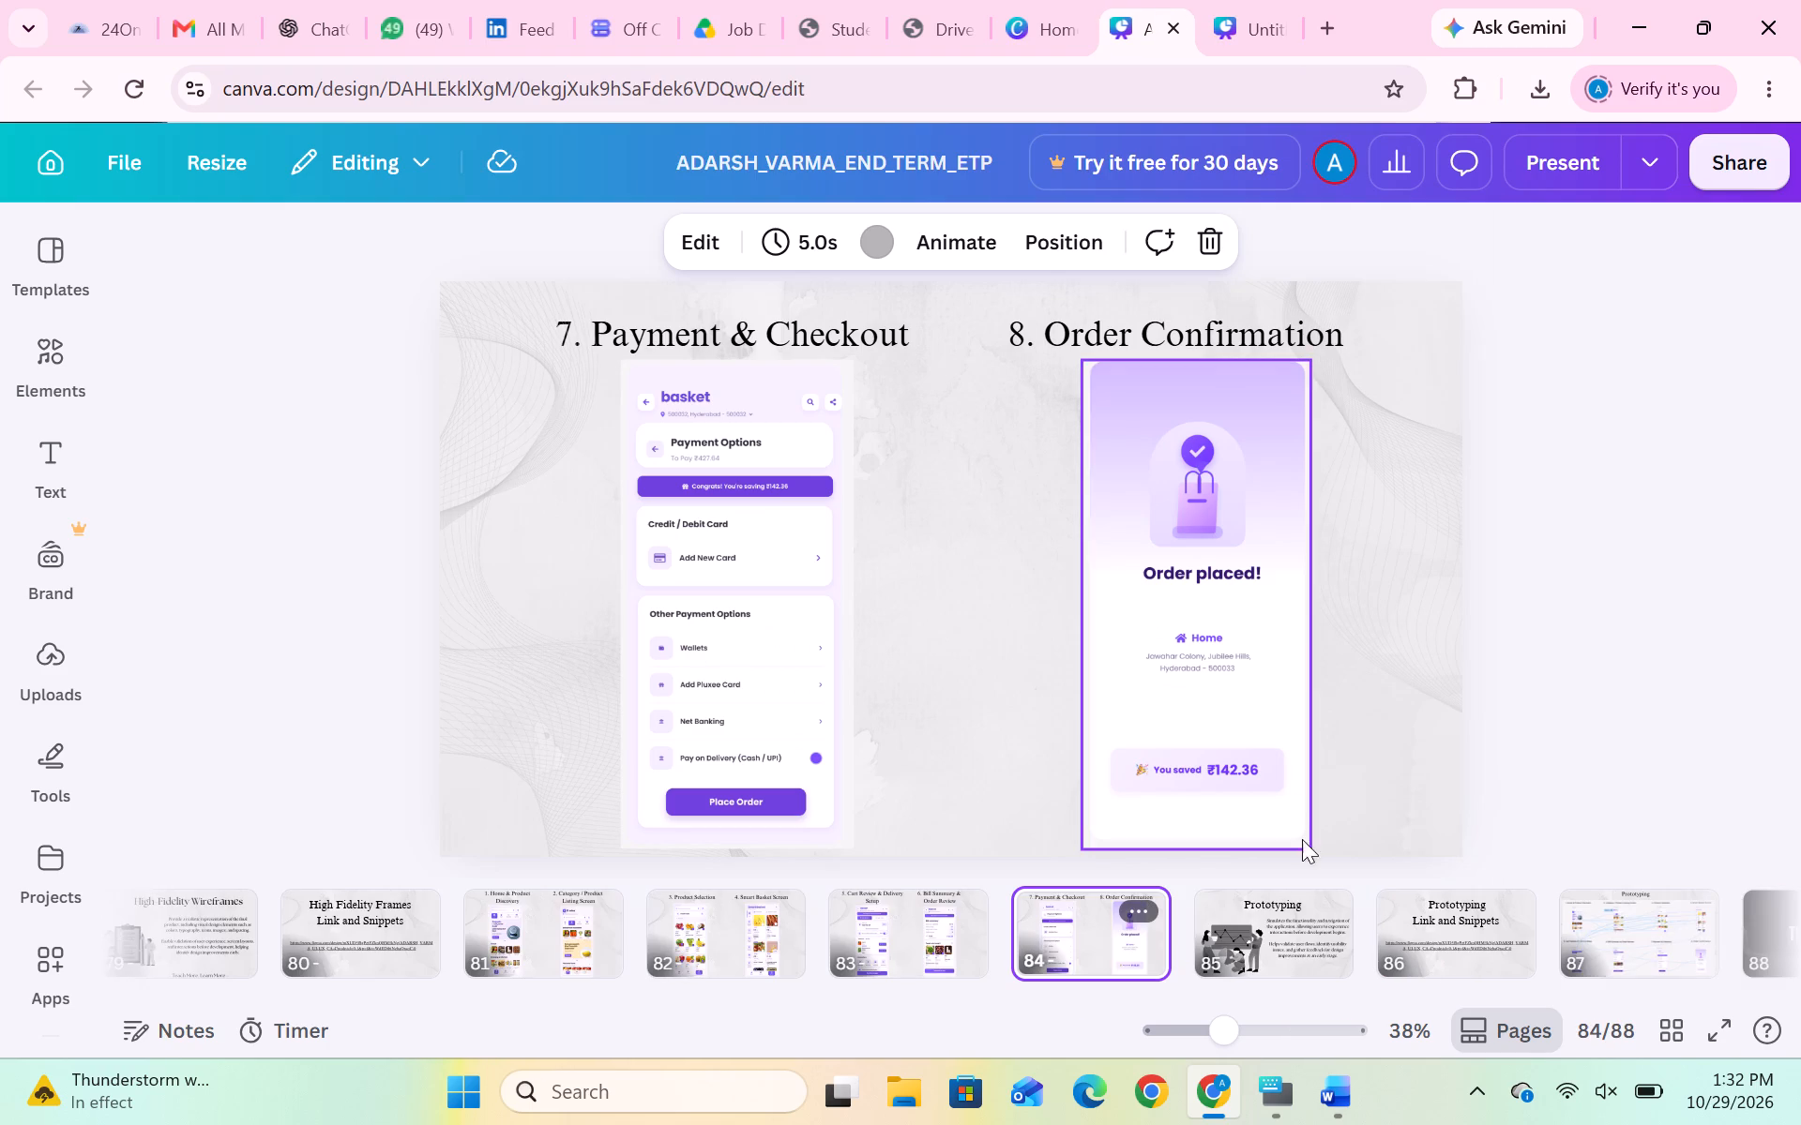
left_click(1281, 940)
scroll(1281, 940, "left", 2)
left_click(1281, 940)
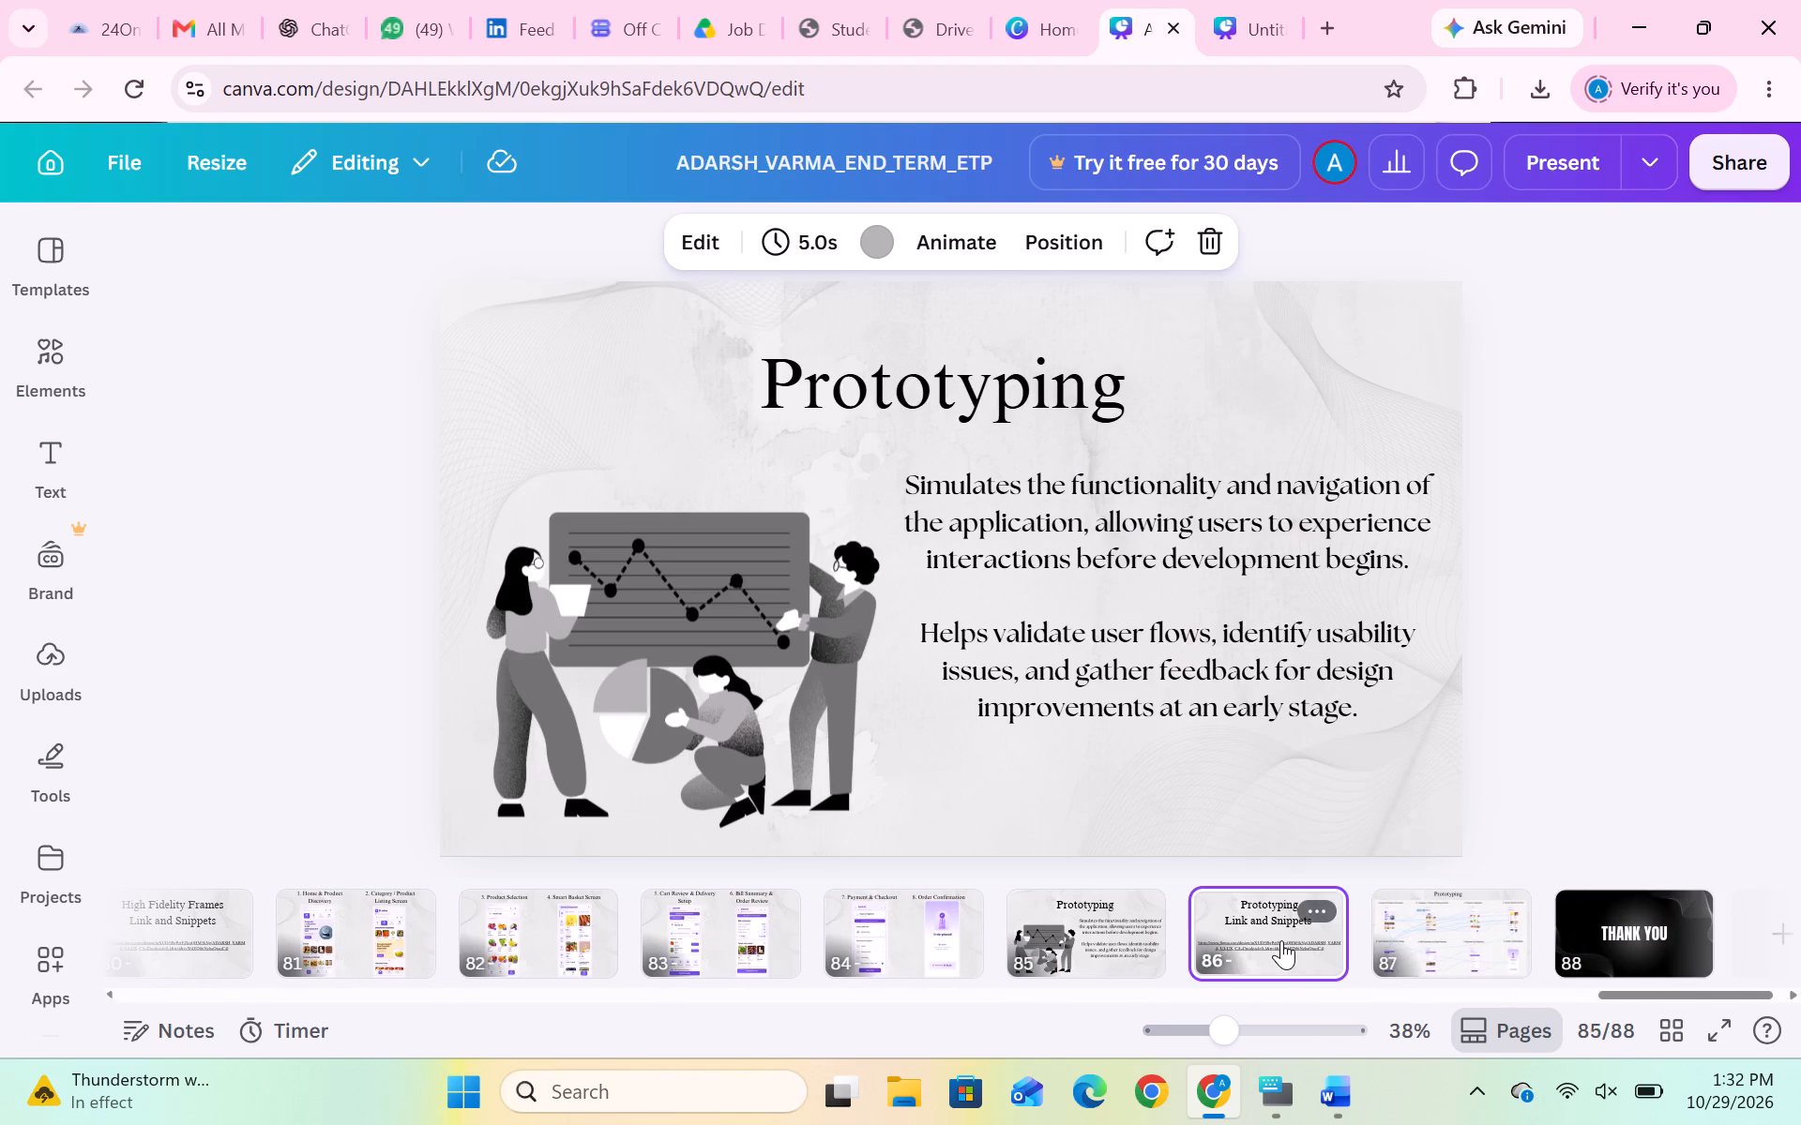
left_click(1307, 900)
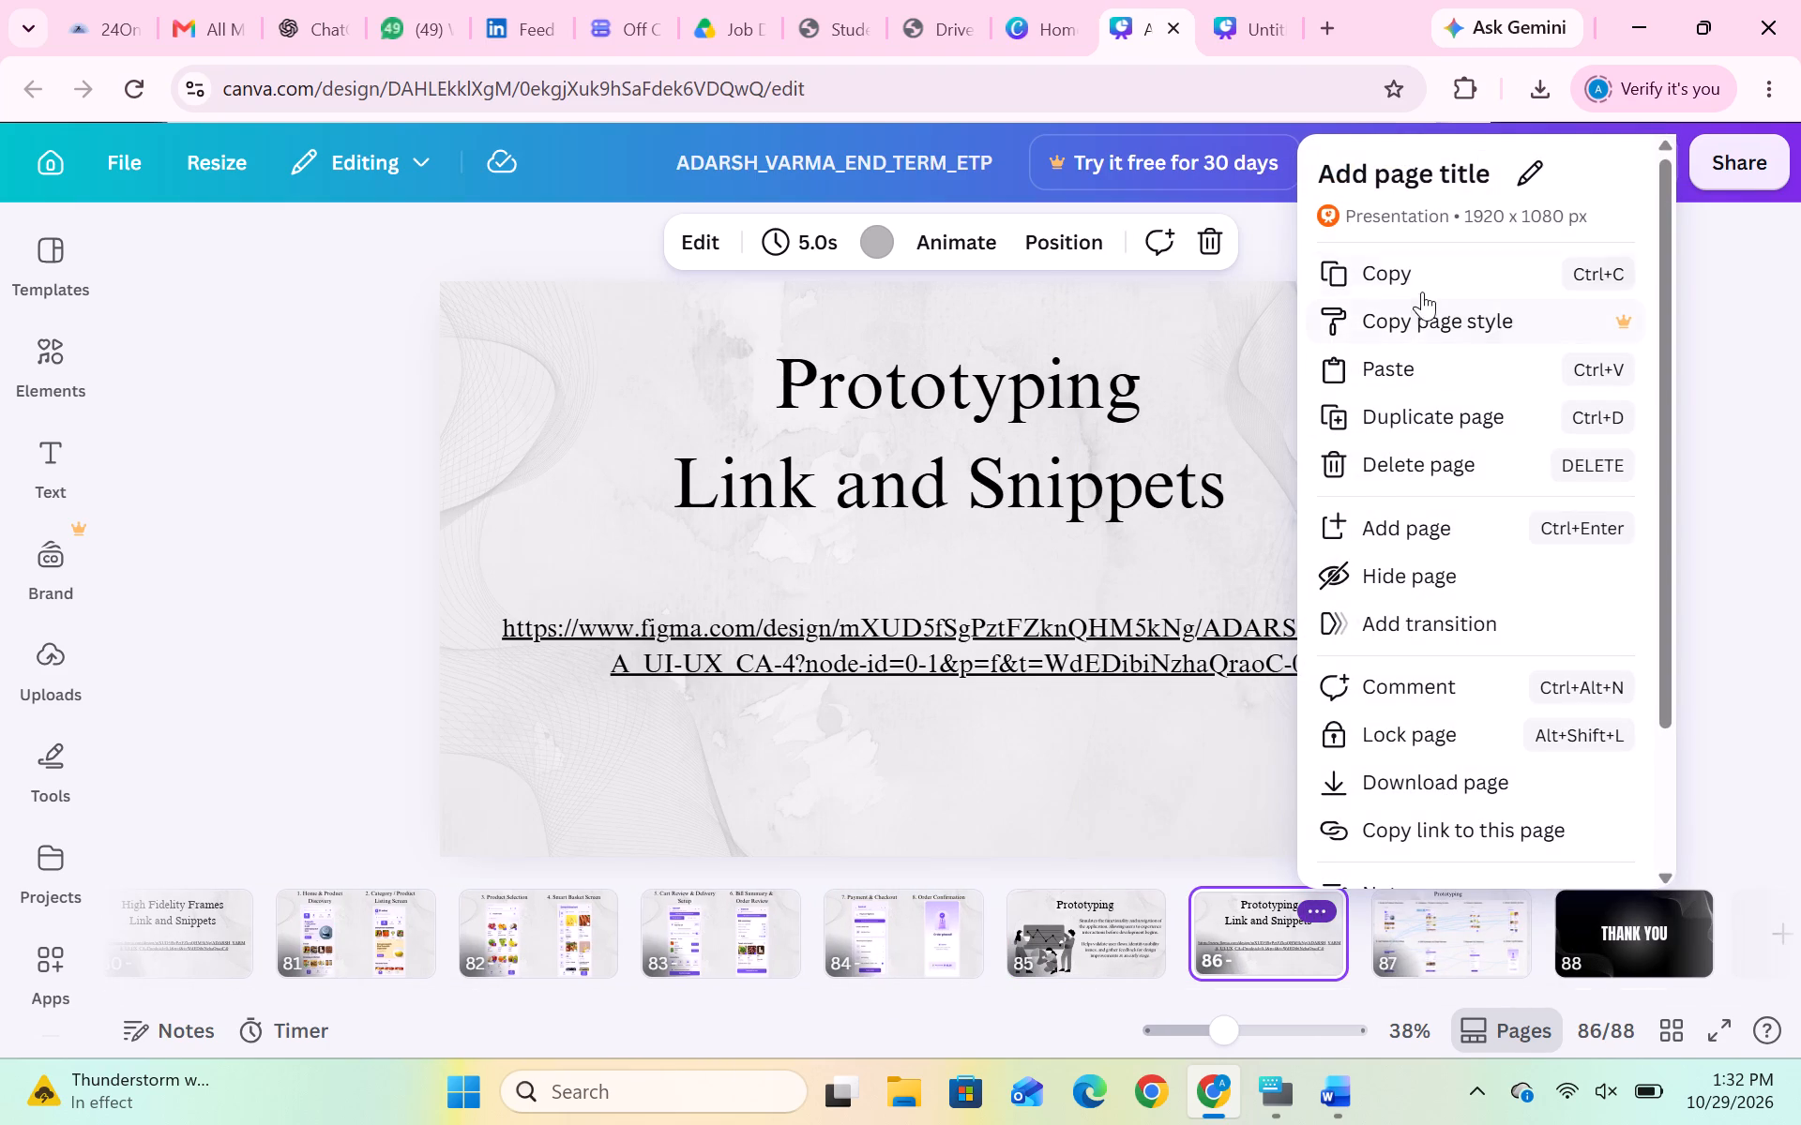
left_click(1422, 272)
left_click(1233, 0)
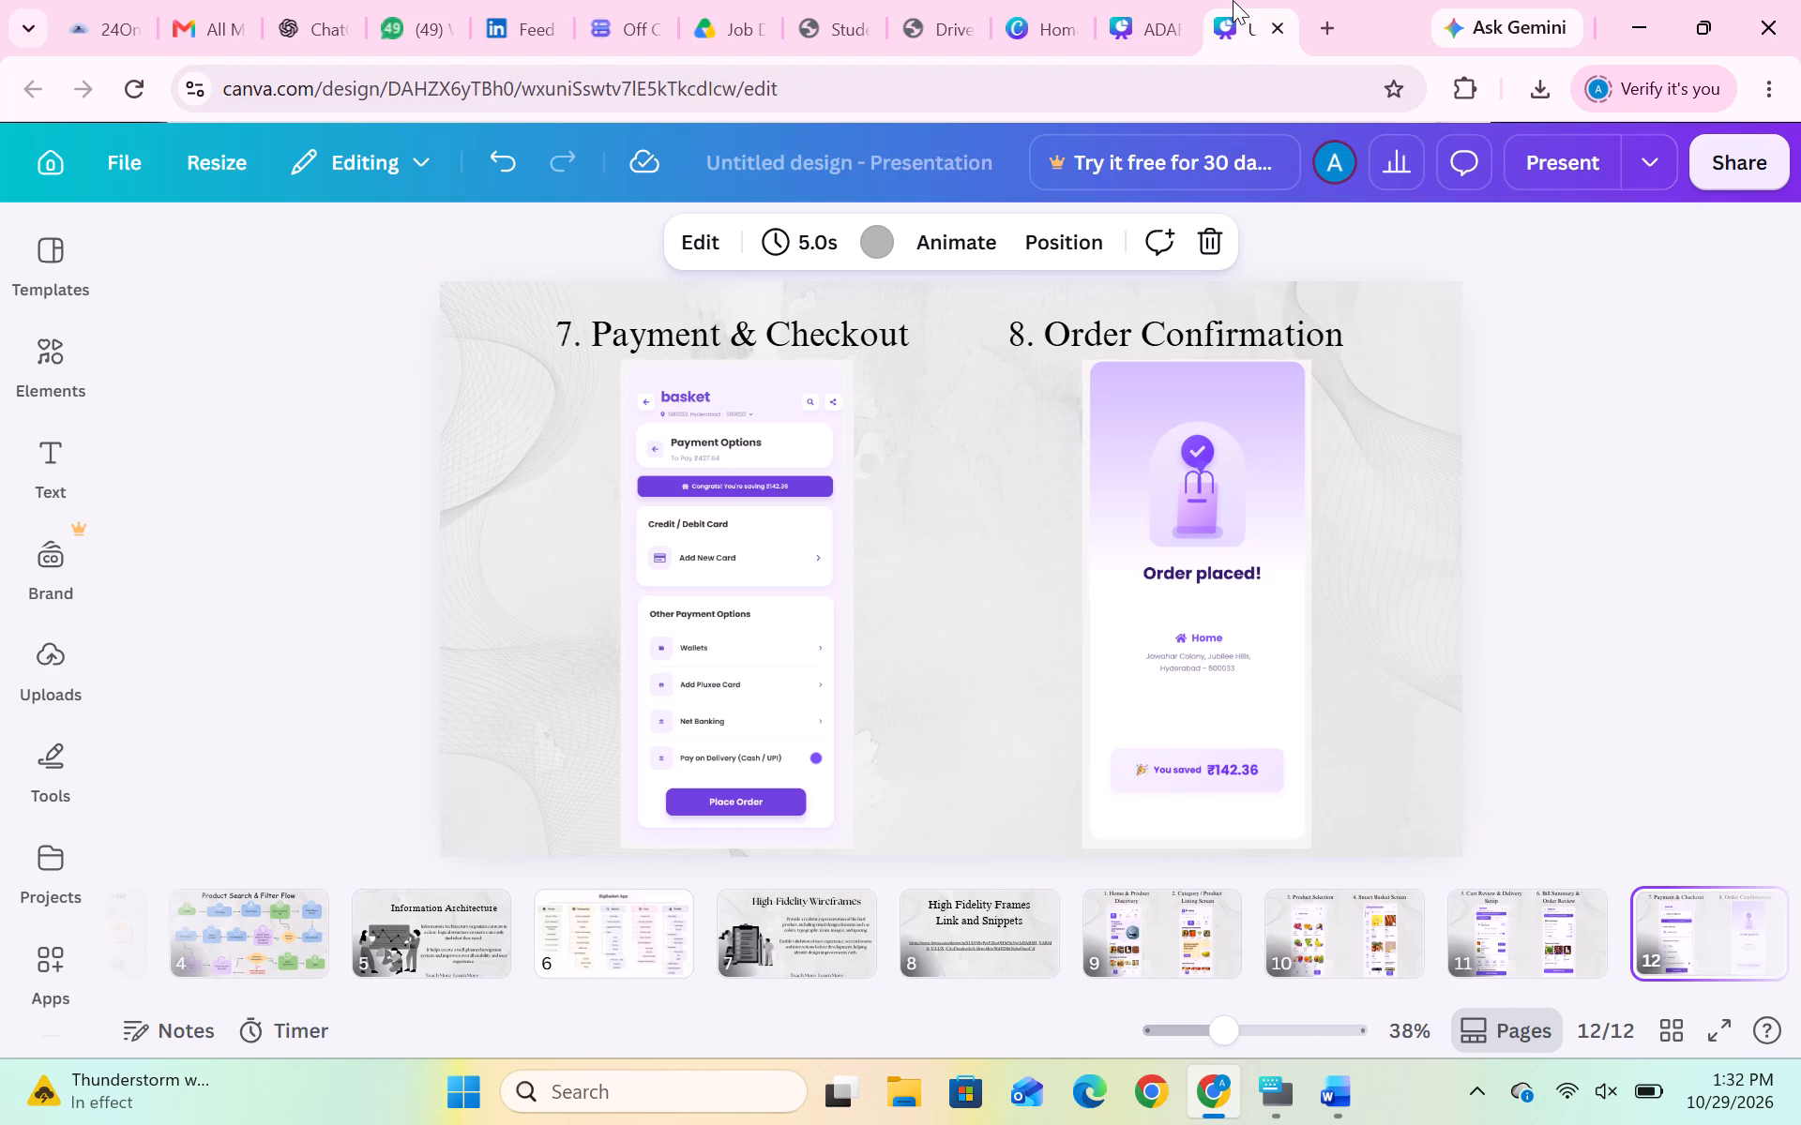
key("ctrl+v")
Copy the Prototyping flow diagram page (page 87) from the end-term presentation into the new presentation.
left_click(1162, 0)
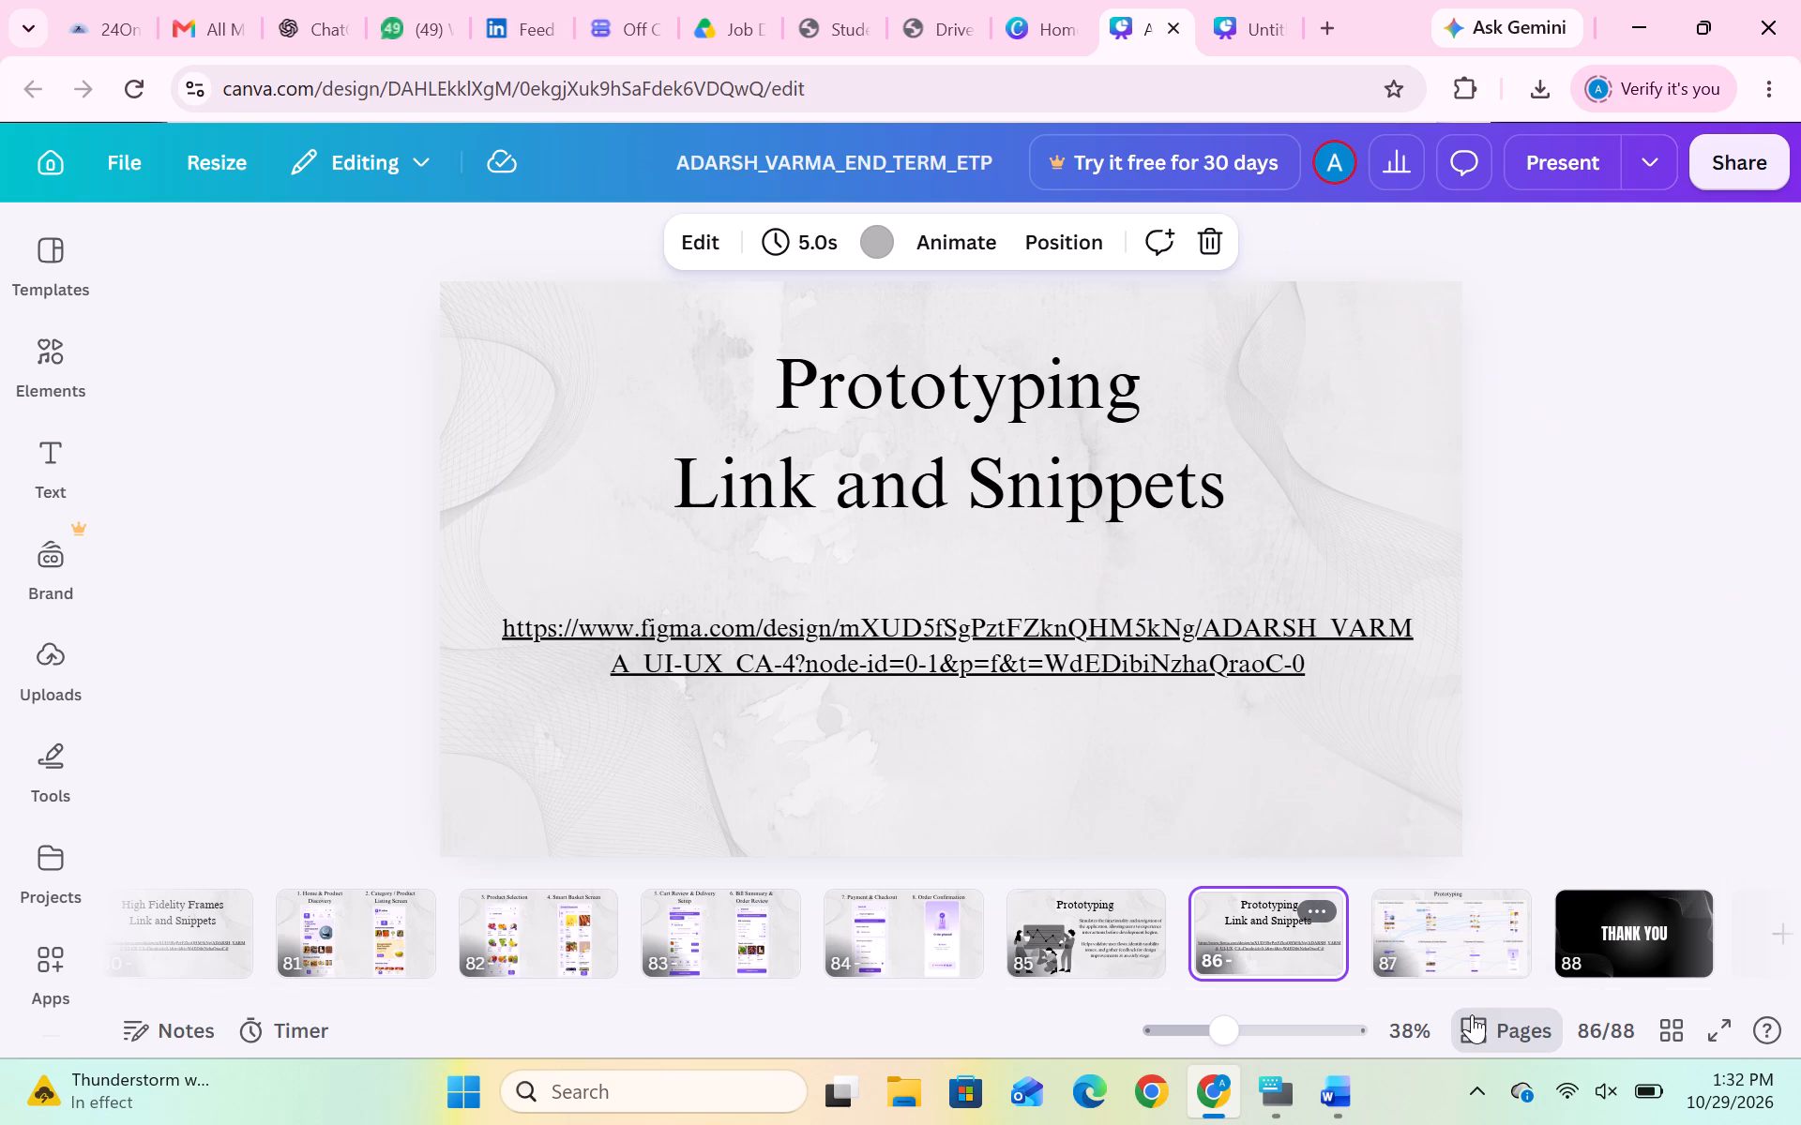
left_click(1461, 964)
left_click(1484, 916)
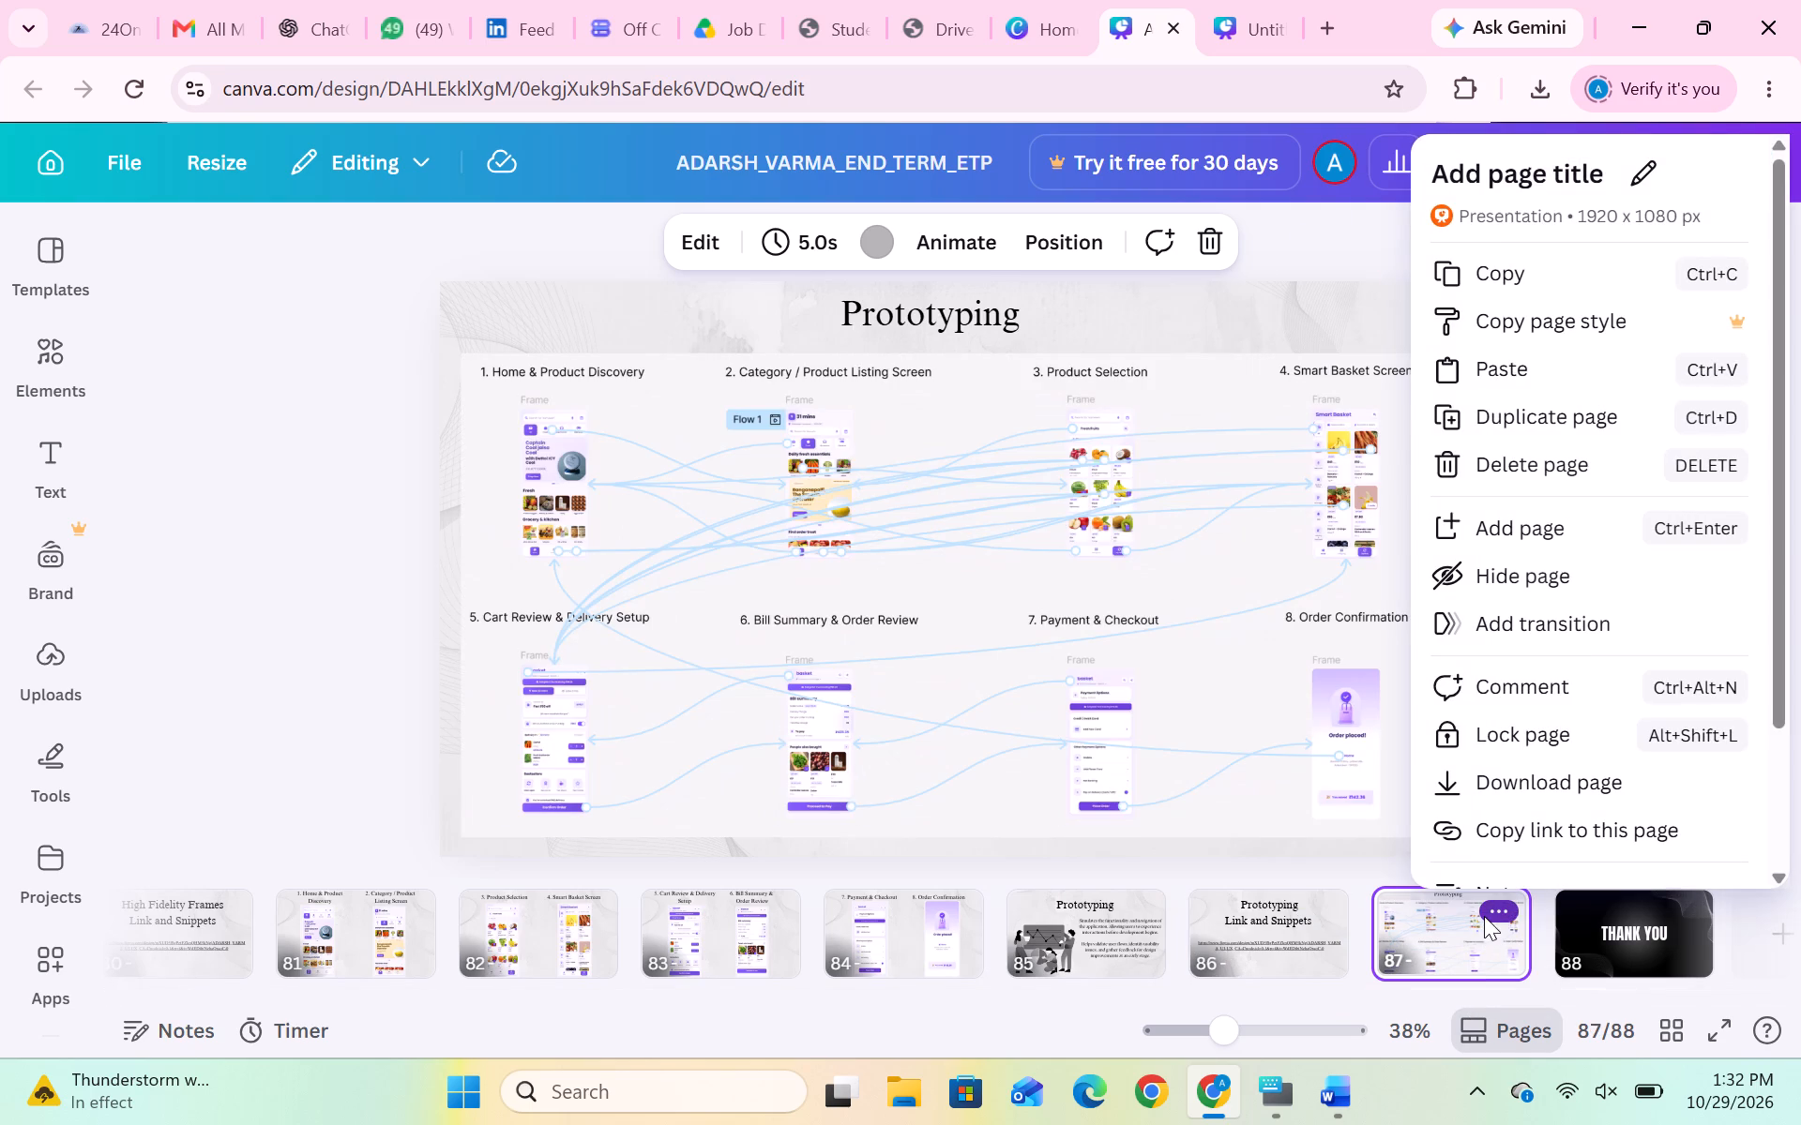
left_click(1498, 272)
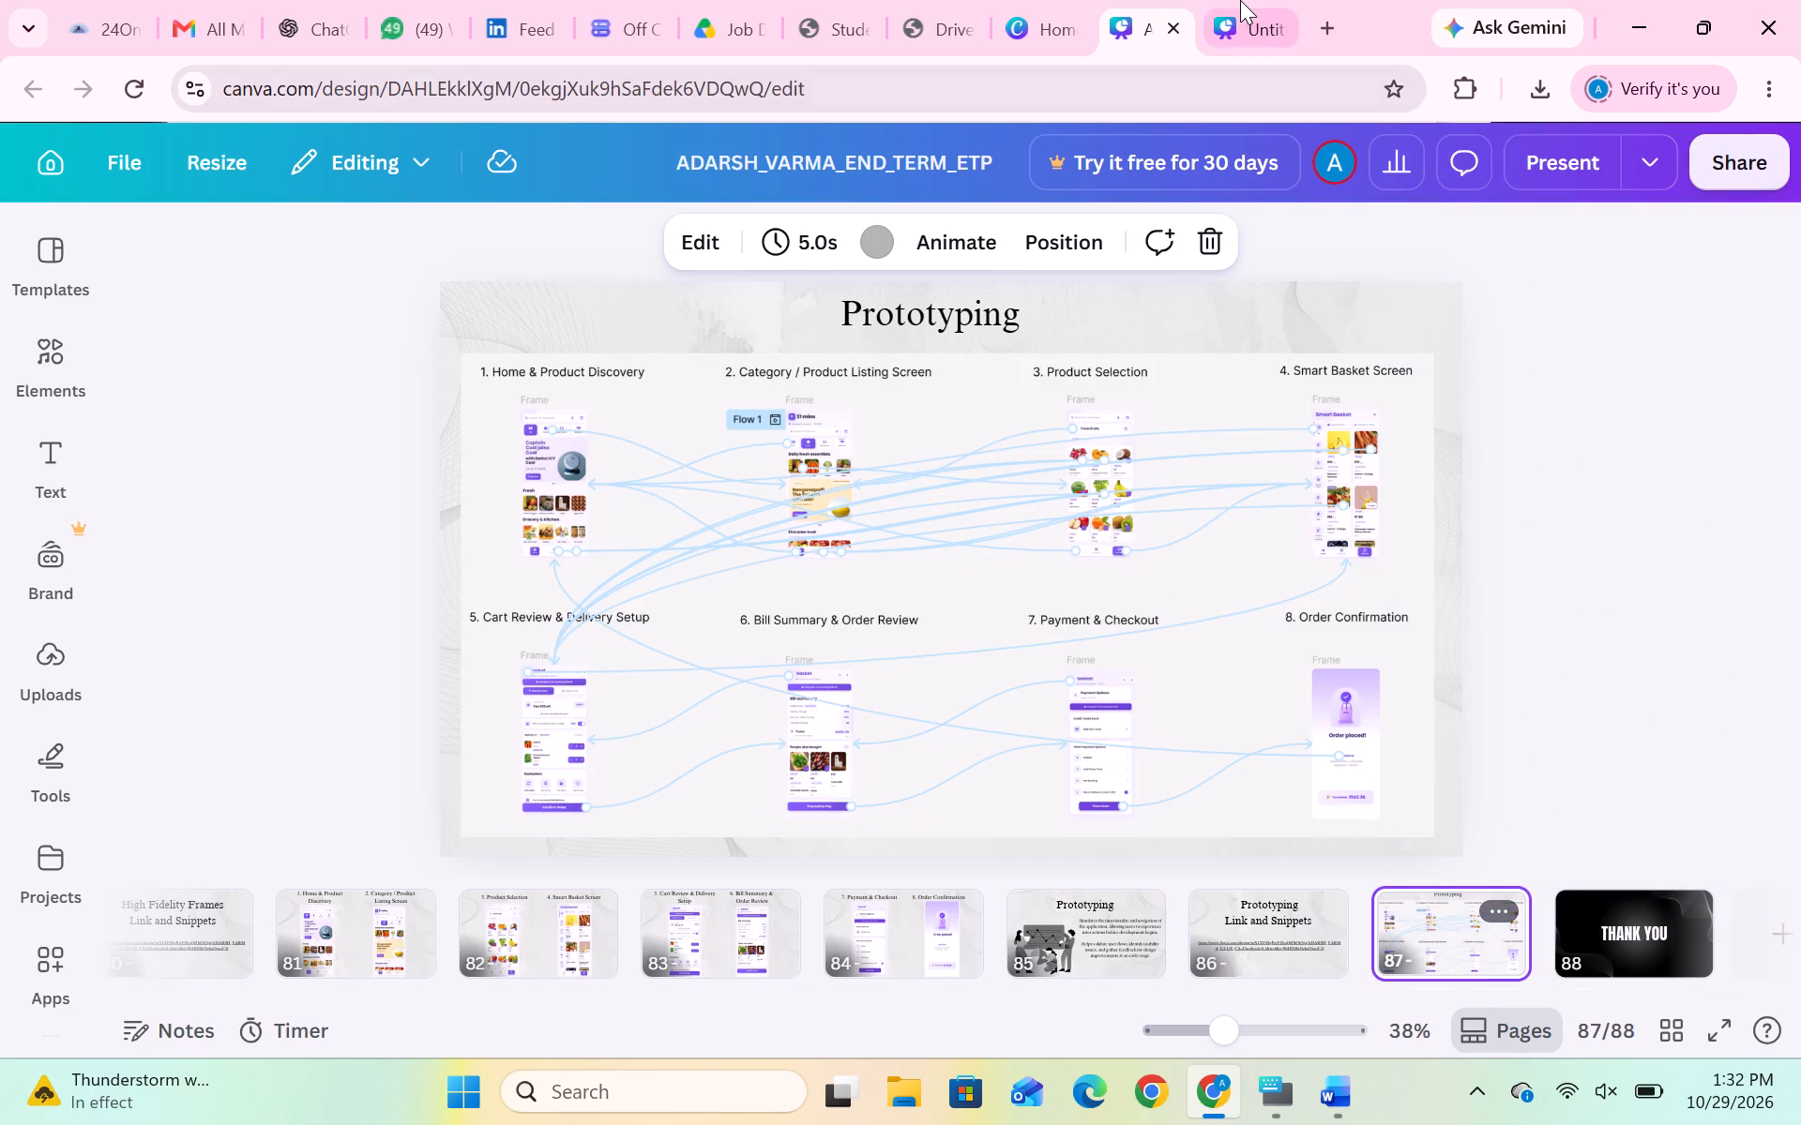
left_click(1240, 0)
key("ctrl+v")
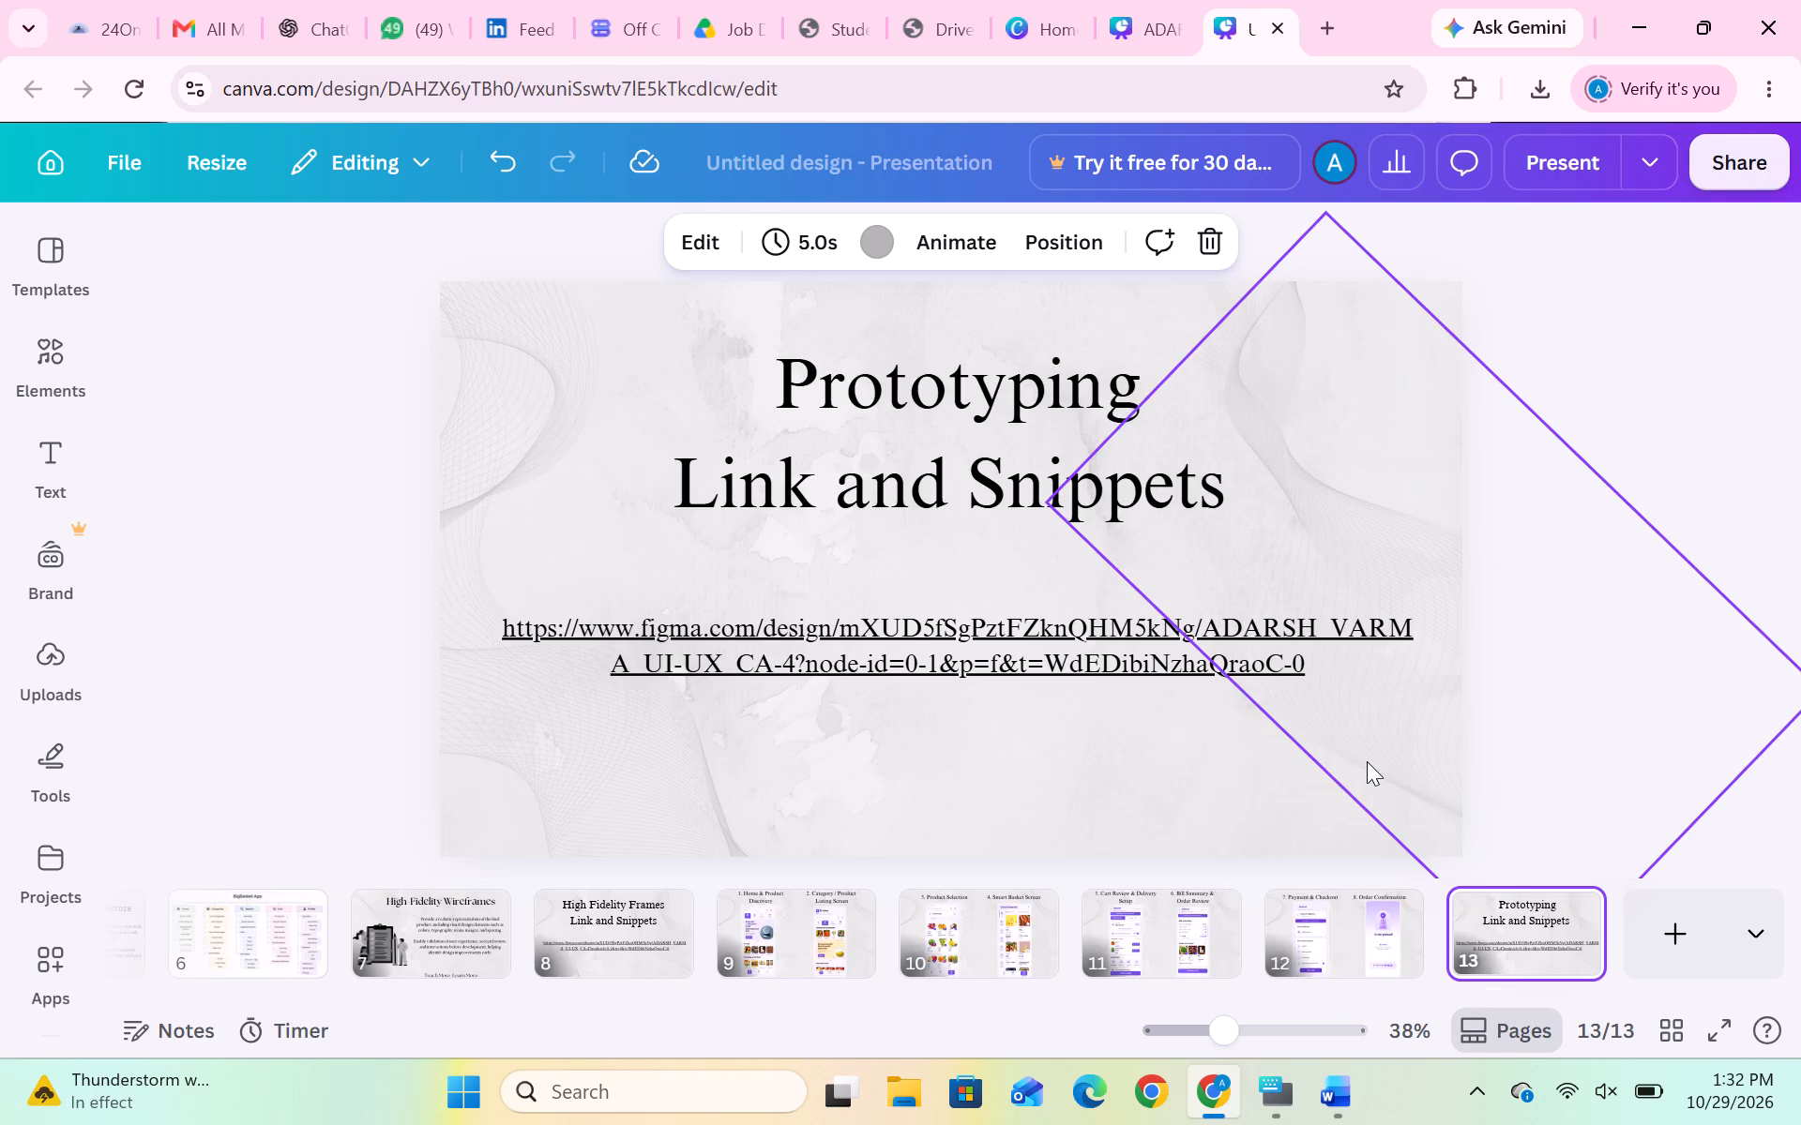
scroll(1491, 918, "left", 3)
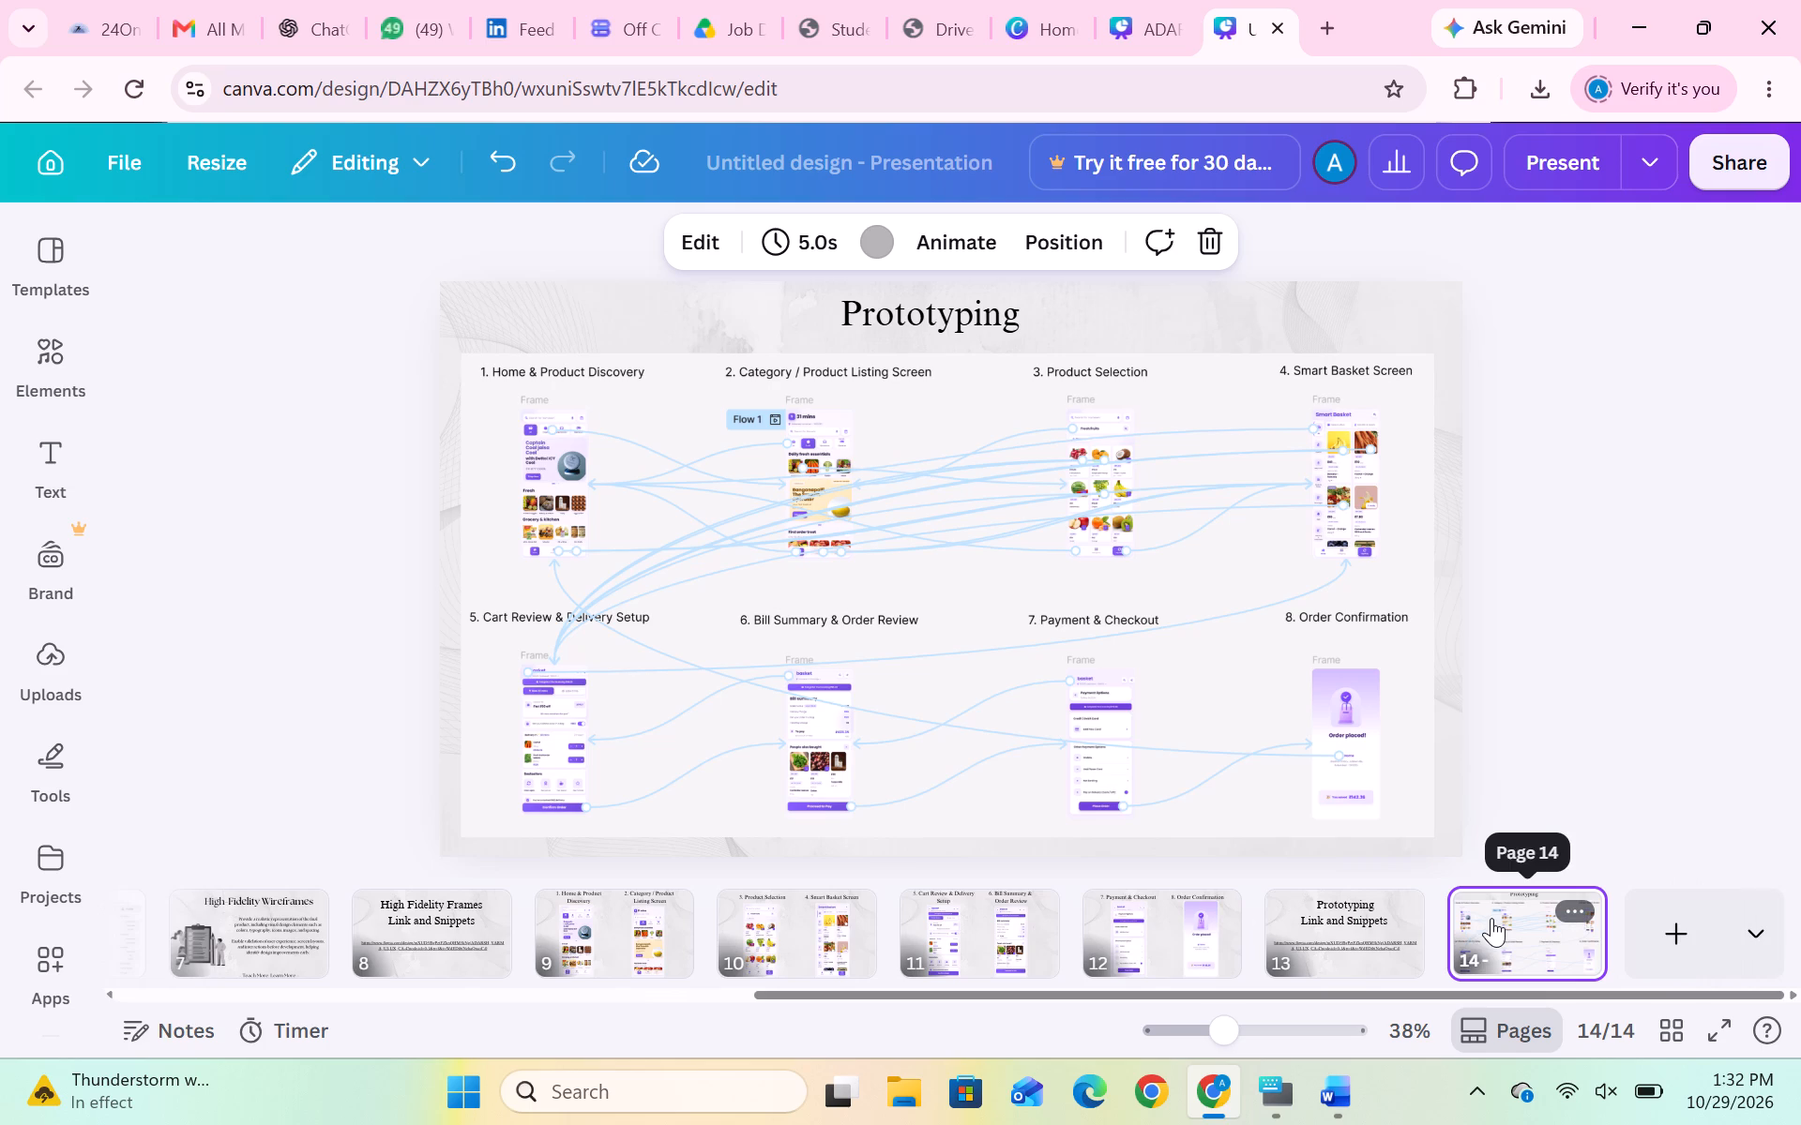
Close the end-term presentation, keeping the new untitled presentation open.
left_click(1160, 33)
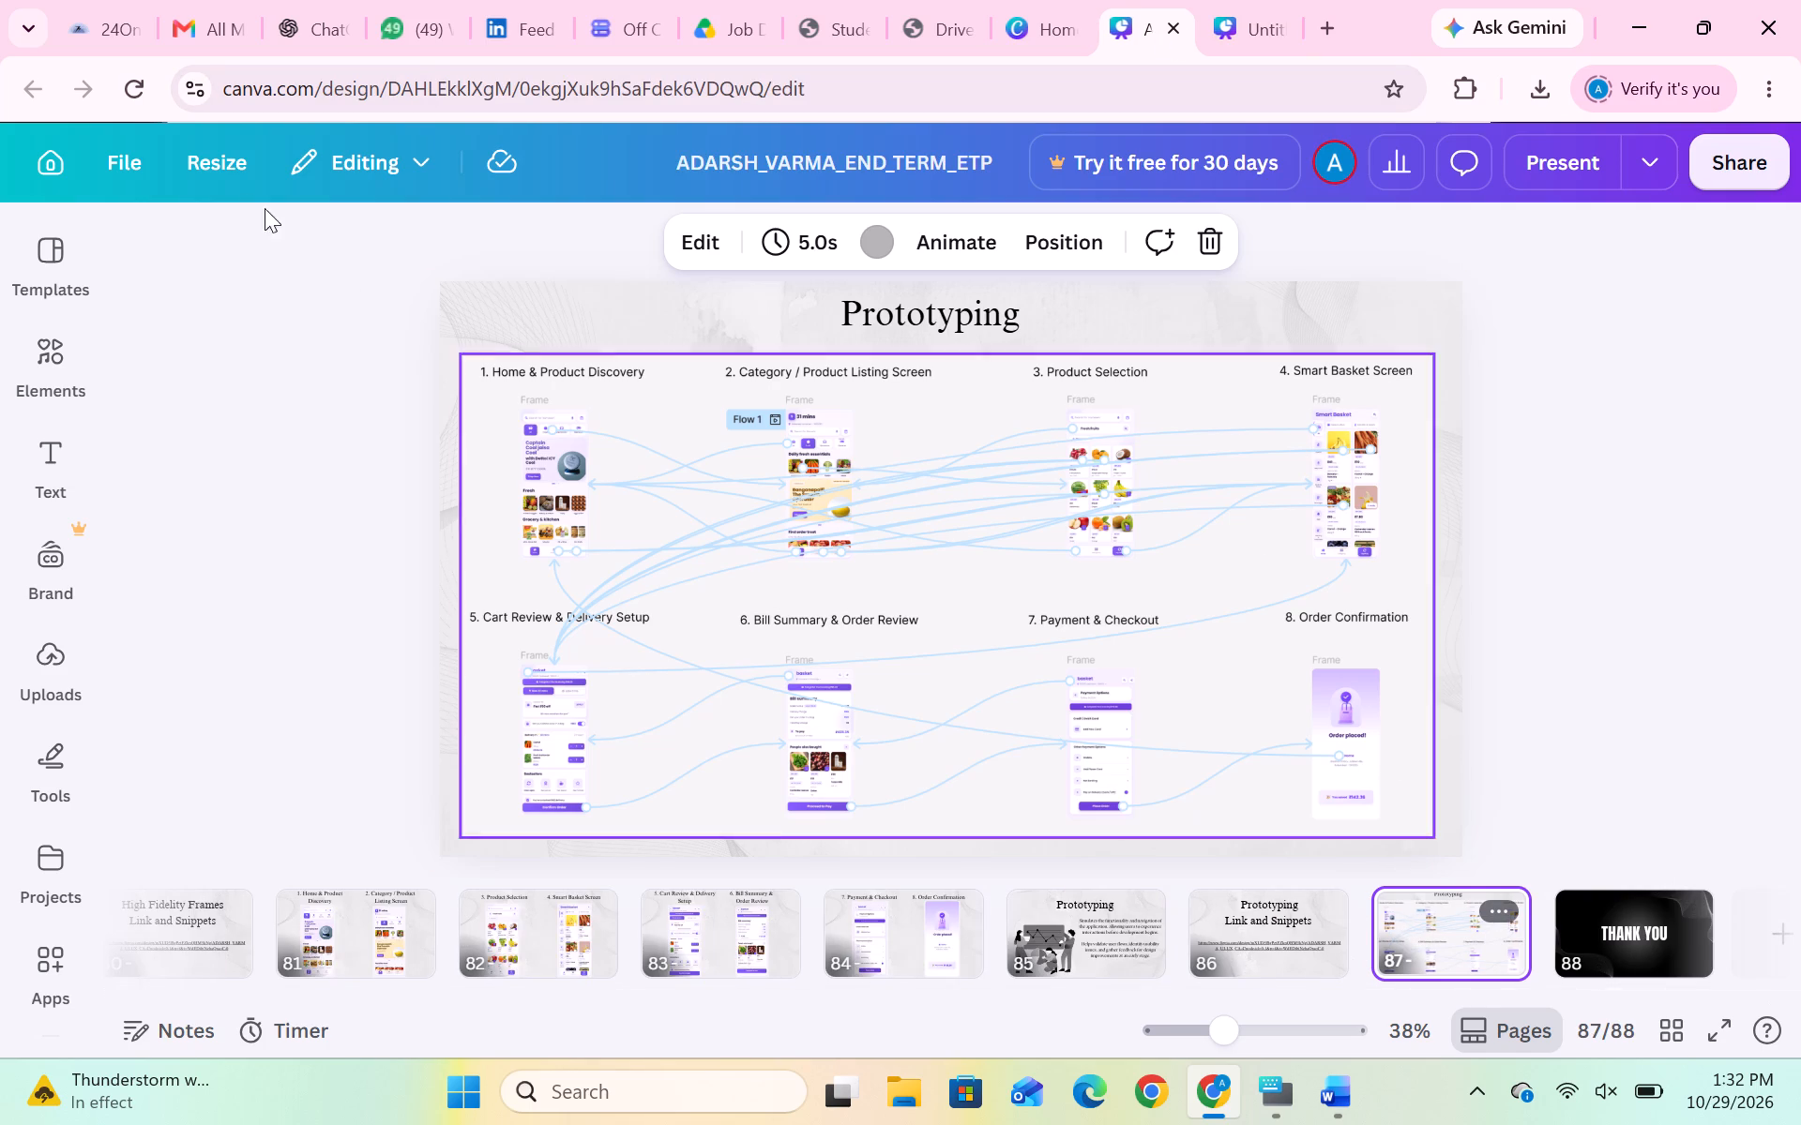
left_click(1030, 17)
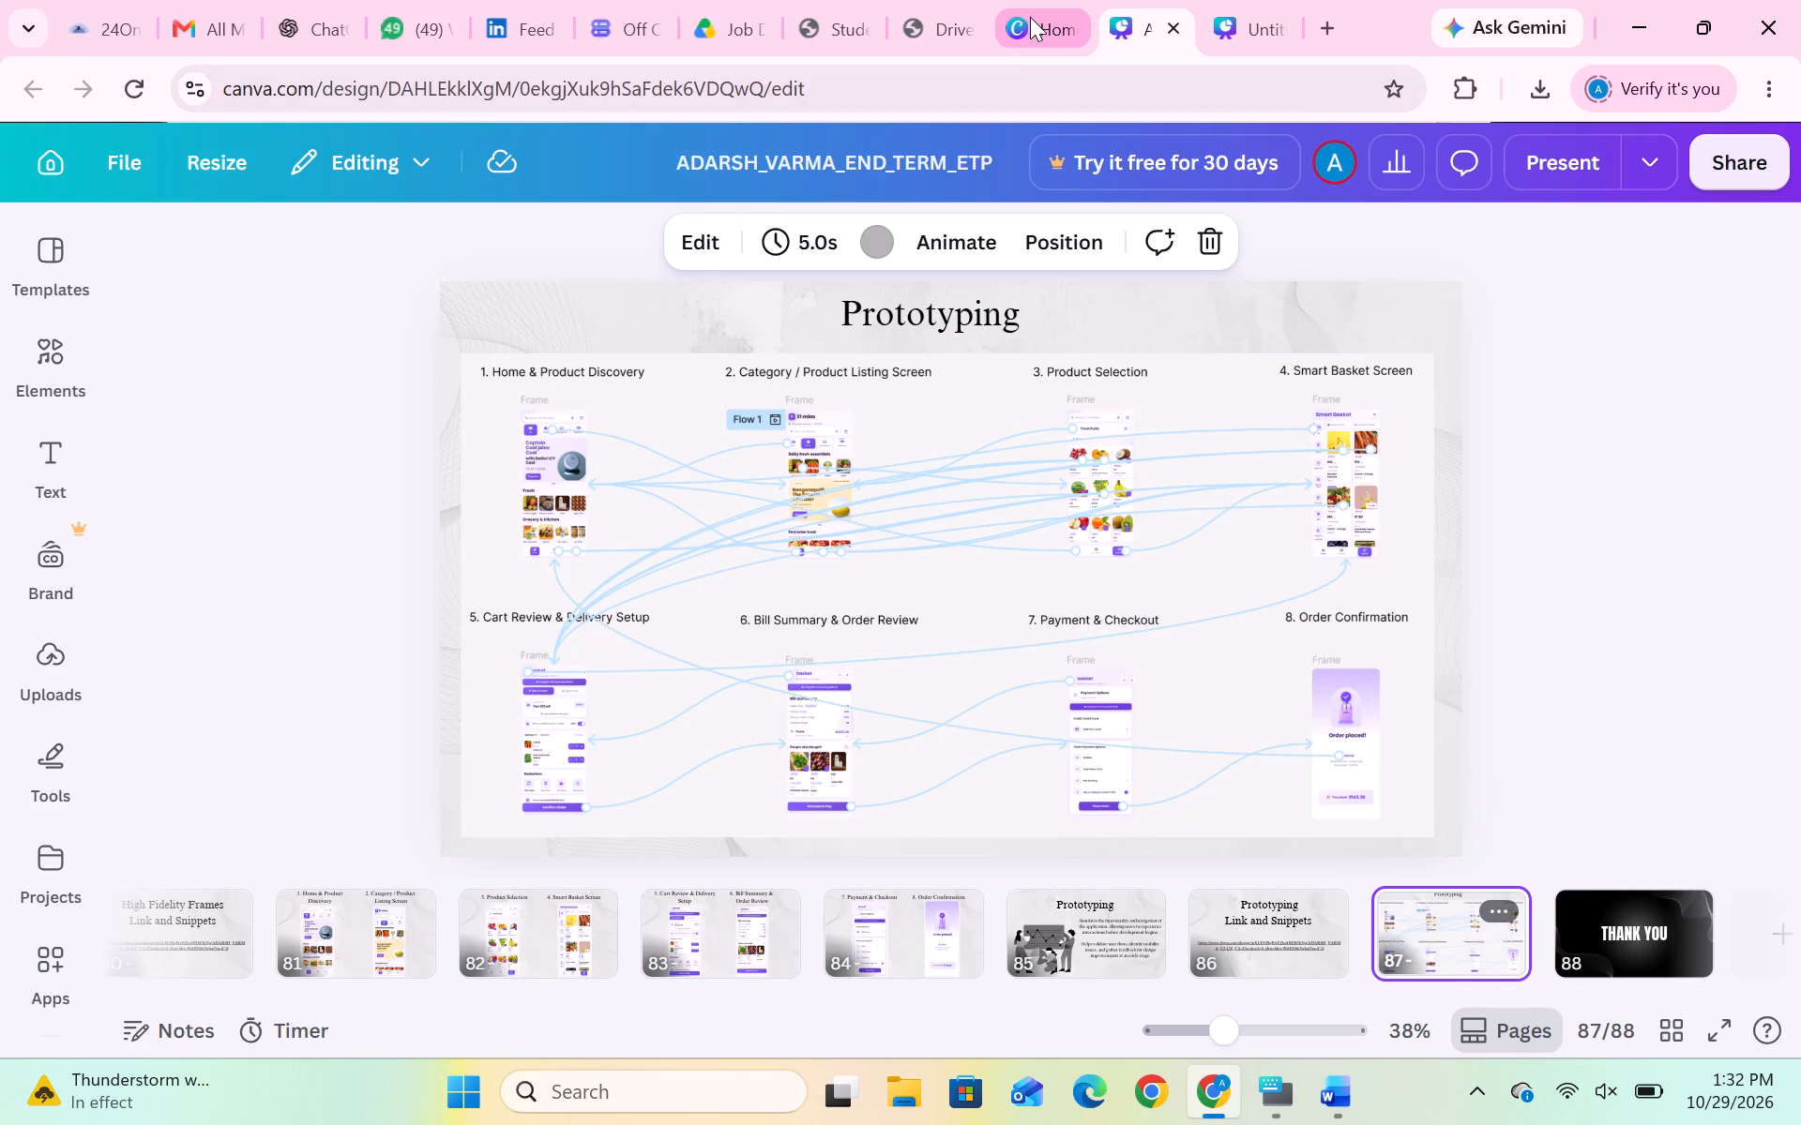
left_click(1178, 22)
left_click(1178, 22)
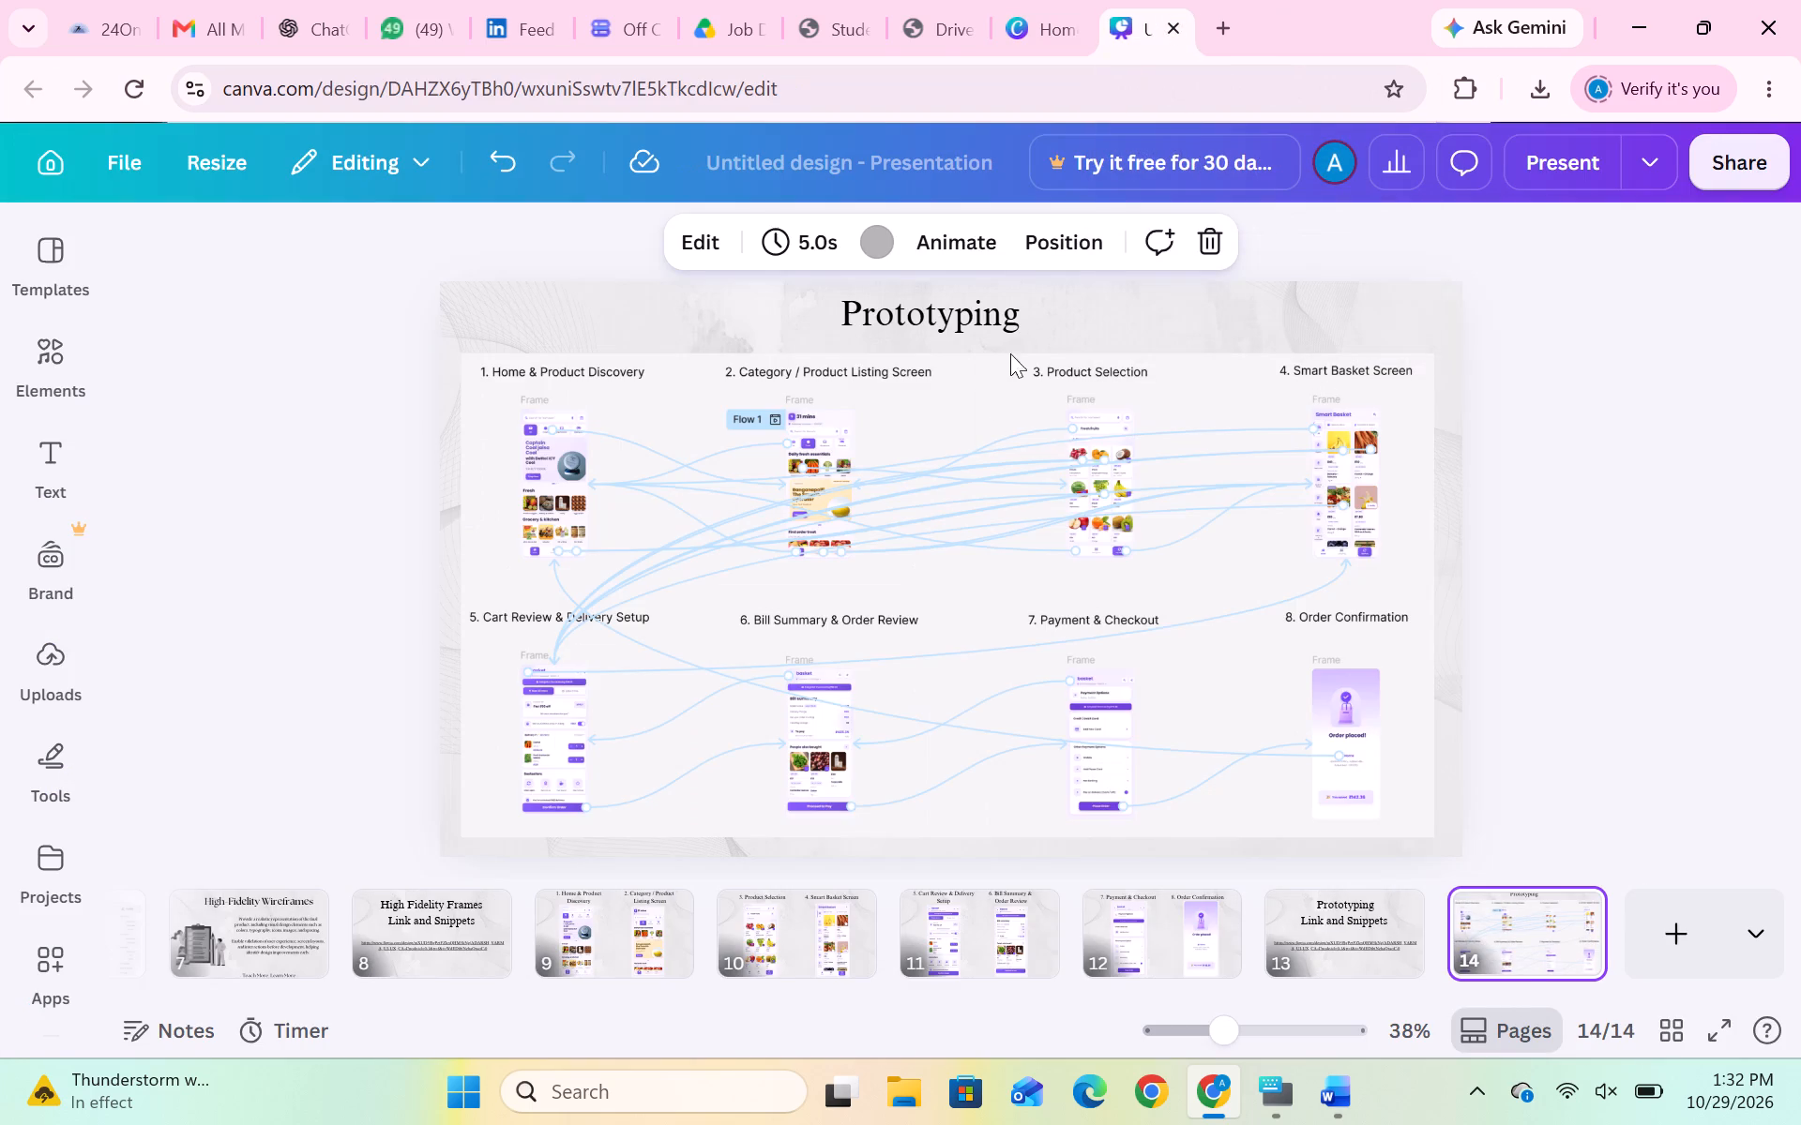
Open the IXD803 Design of User Interface and Experience presentation from the recent designs on the Canva home page.
left_click(1162, 1)
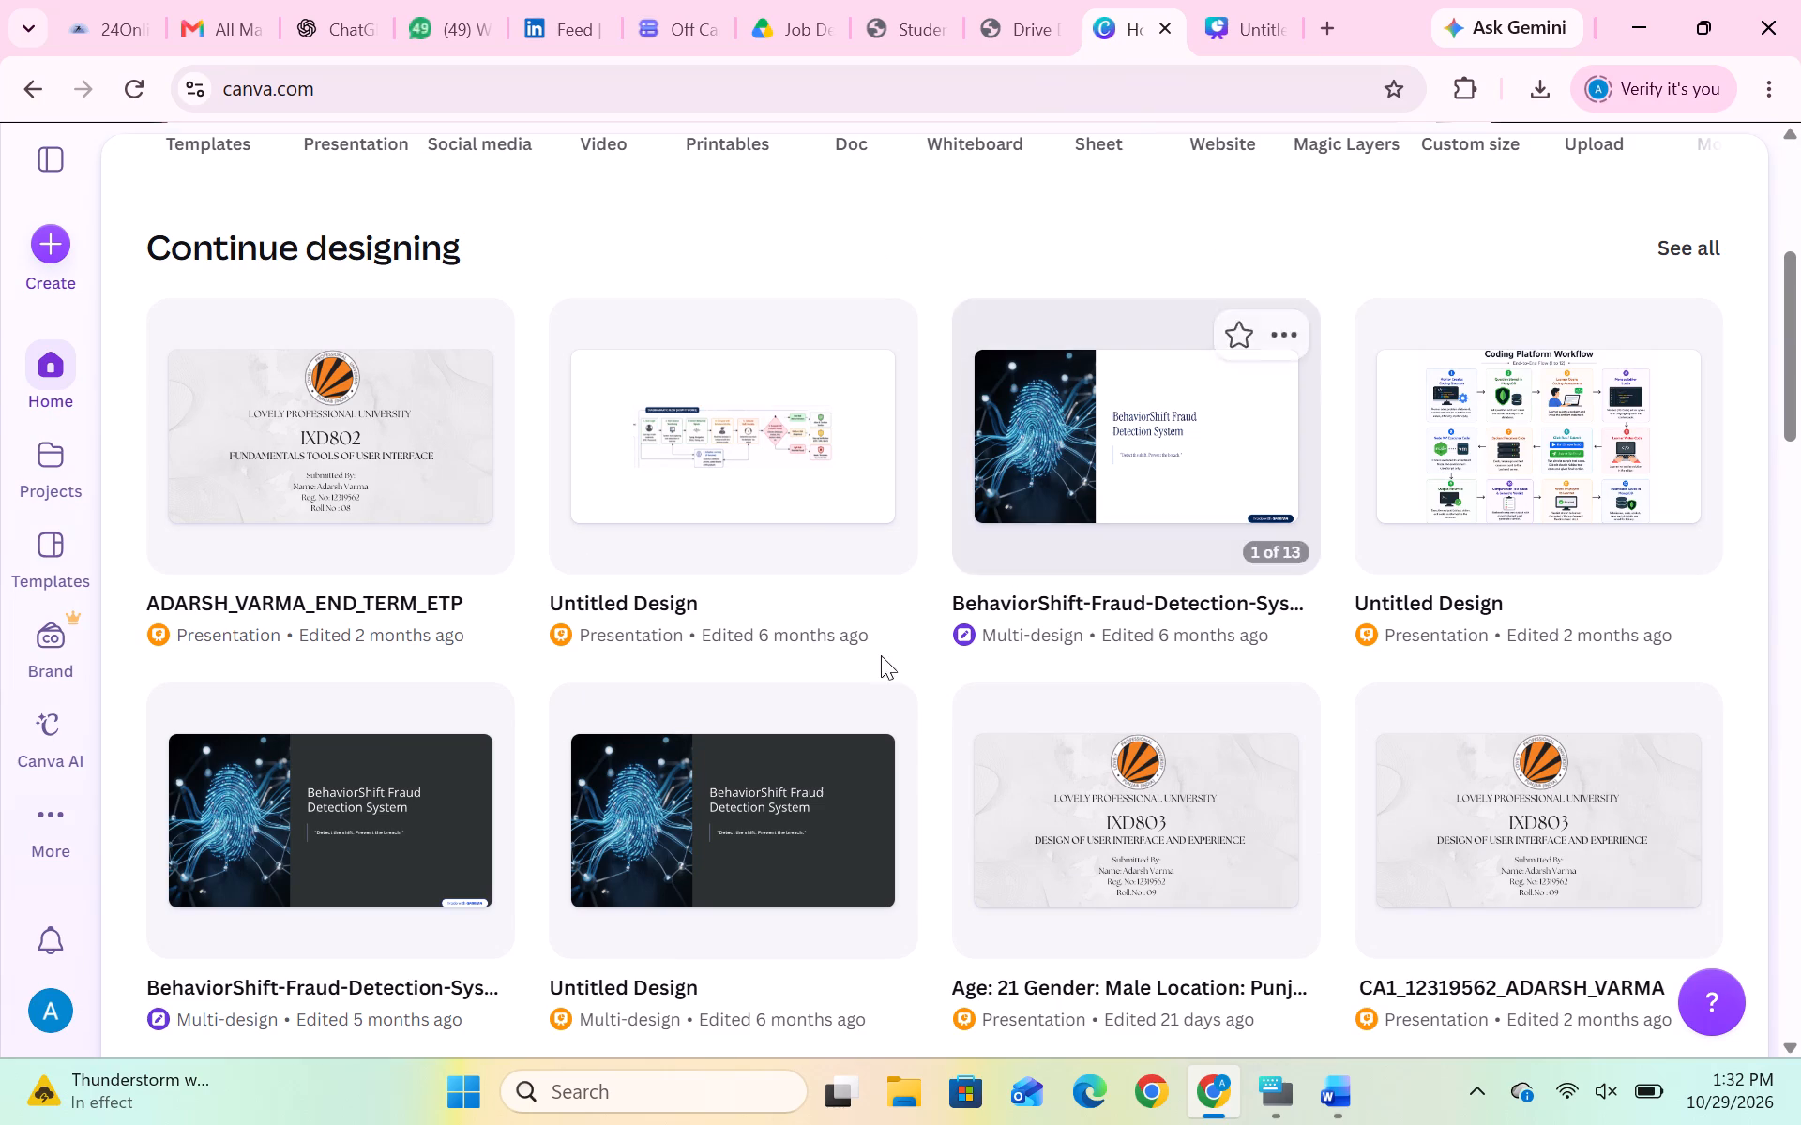
scroll(1120, 812, "down", 1)
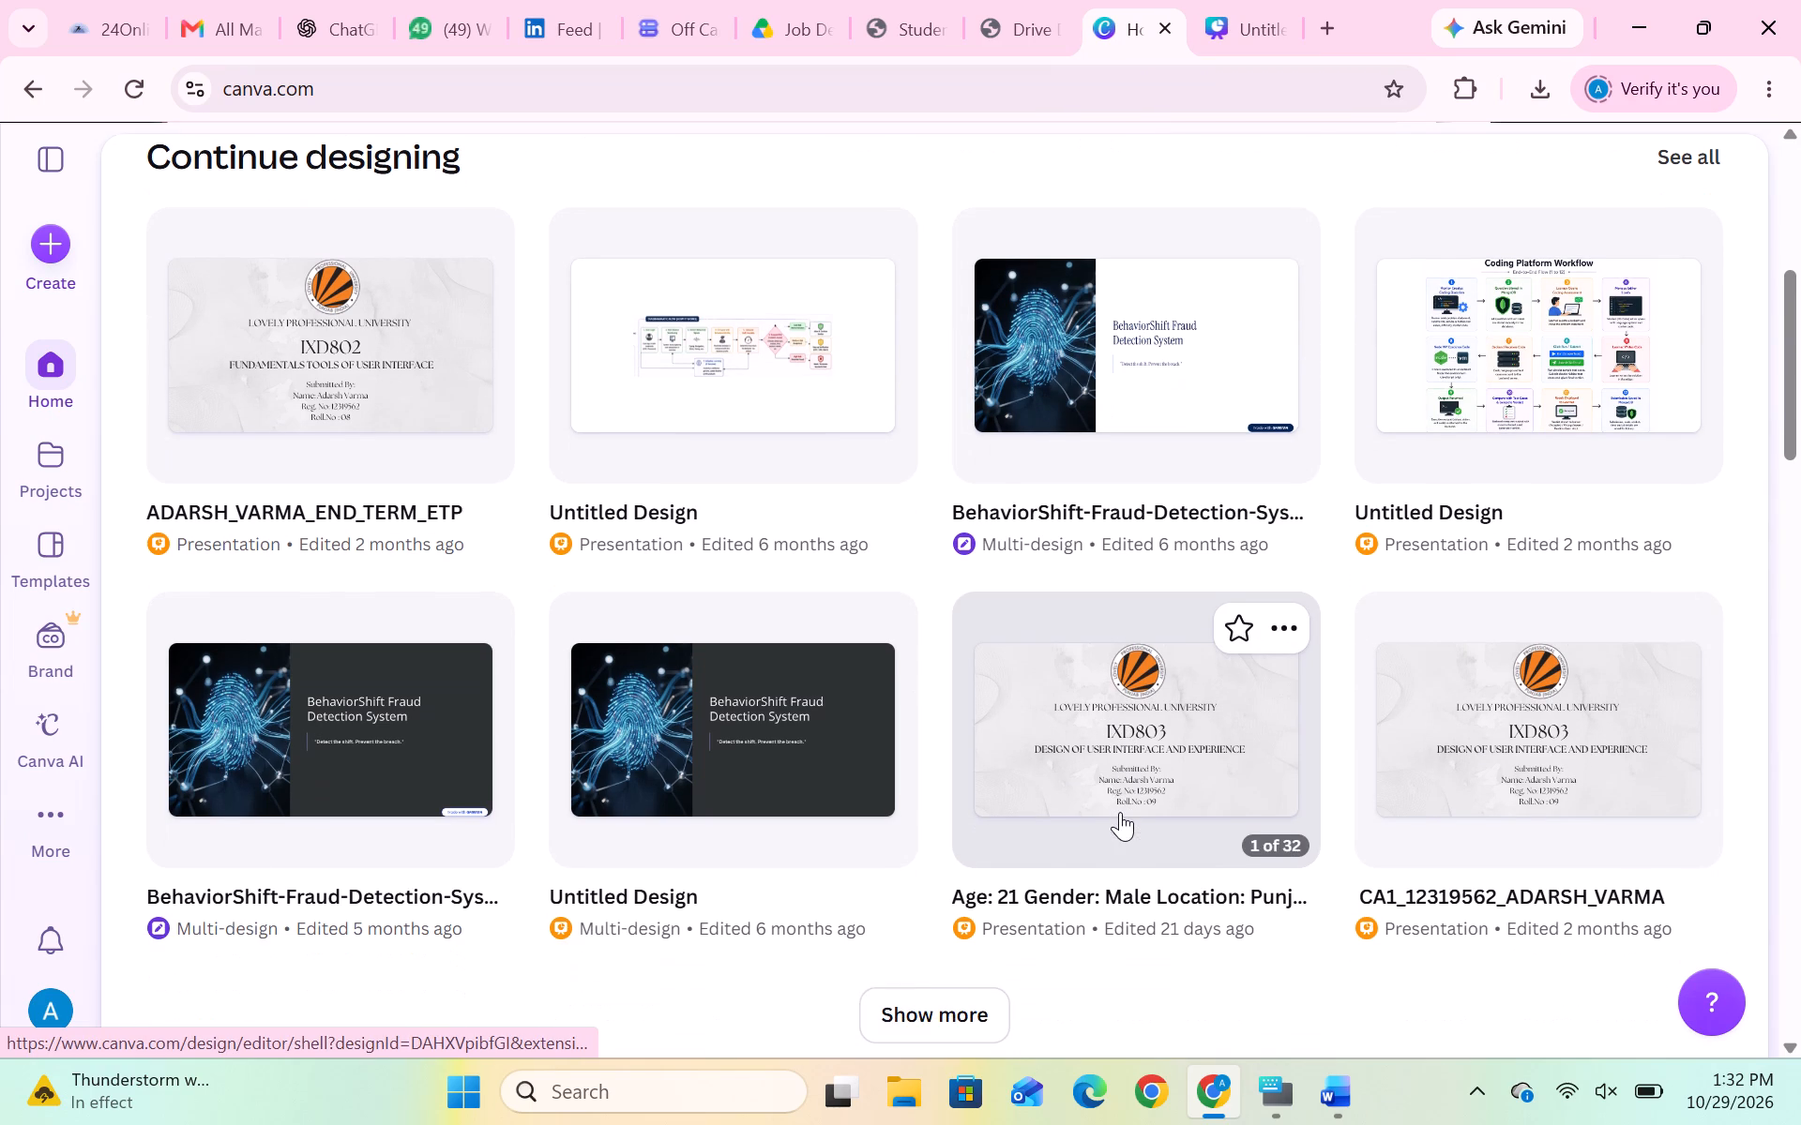
left_click(1120, 812)
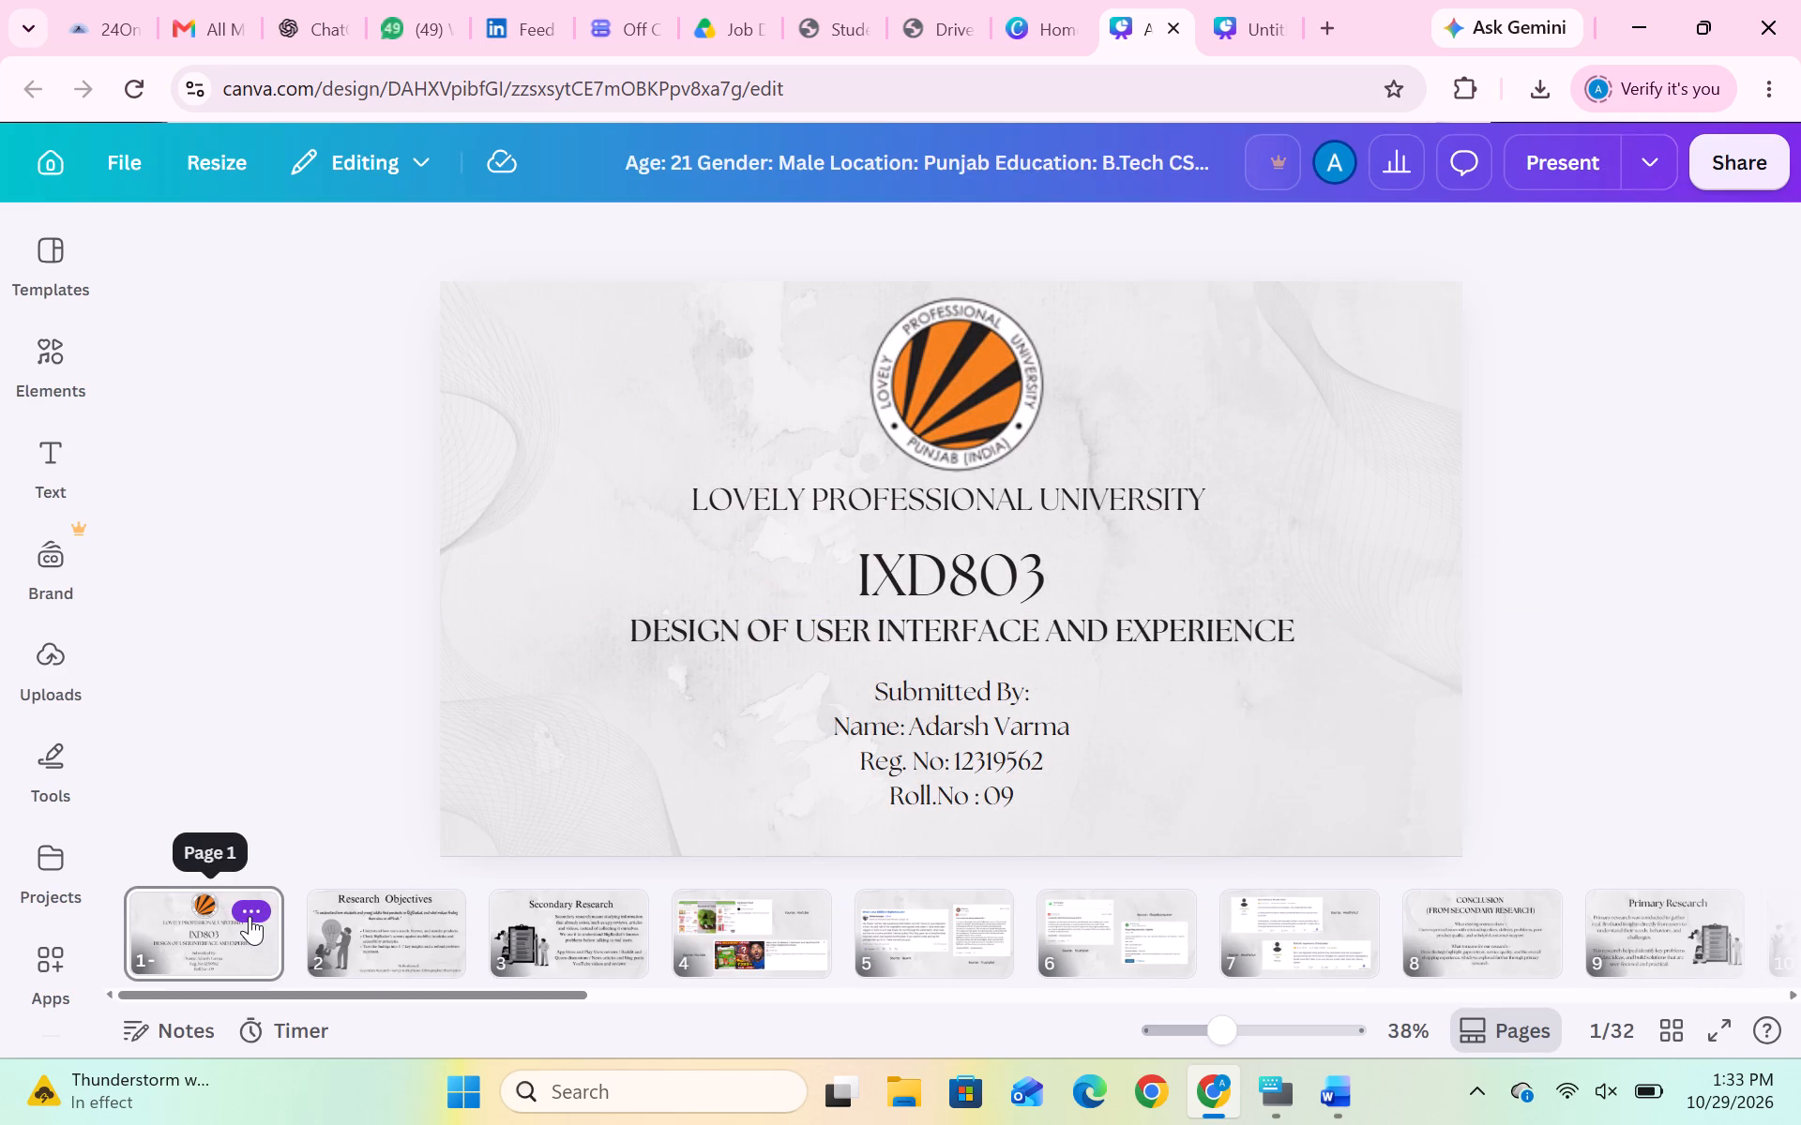
Copy the IXD803 title page (page 1) into the new presentation, directly after its blank first page.
left_click(250, 916)
left_click(426, 277)
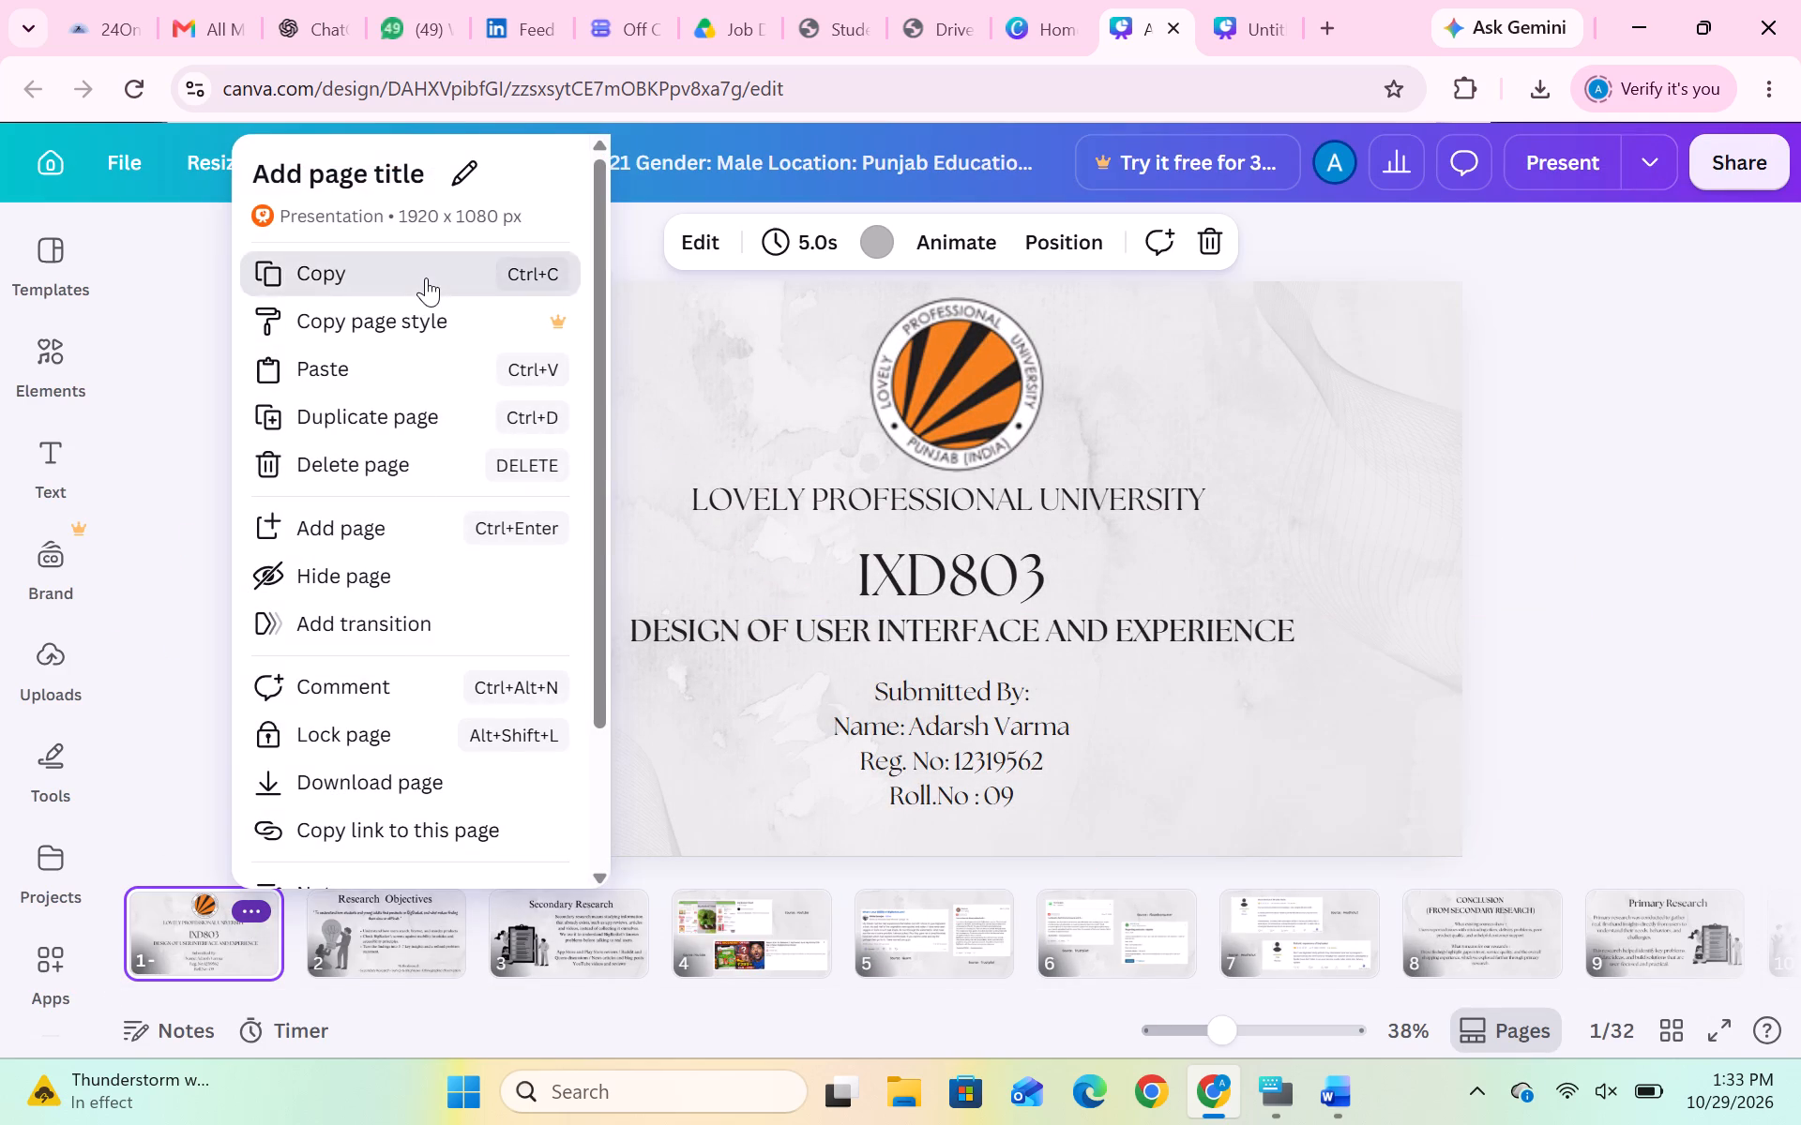
left_click(1264, 3)
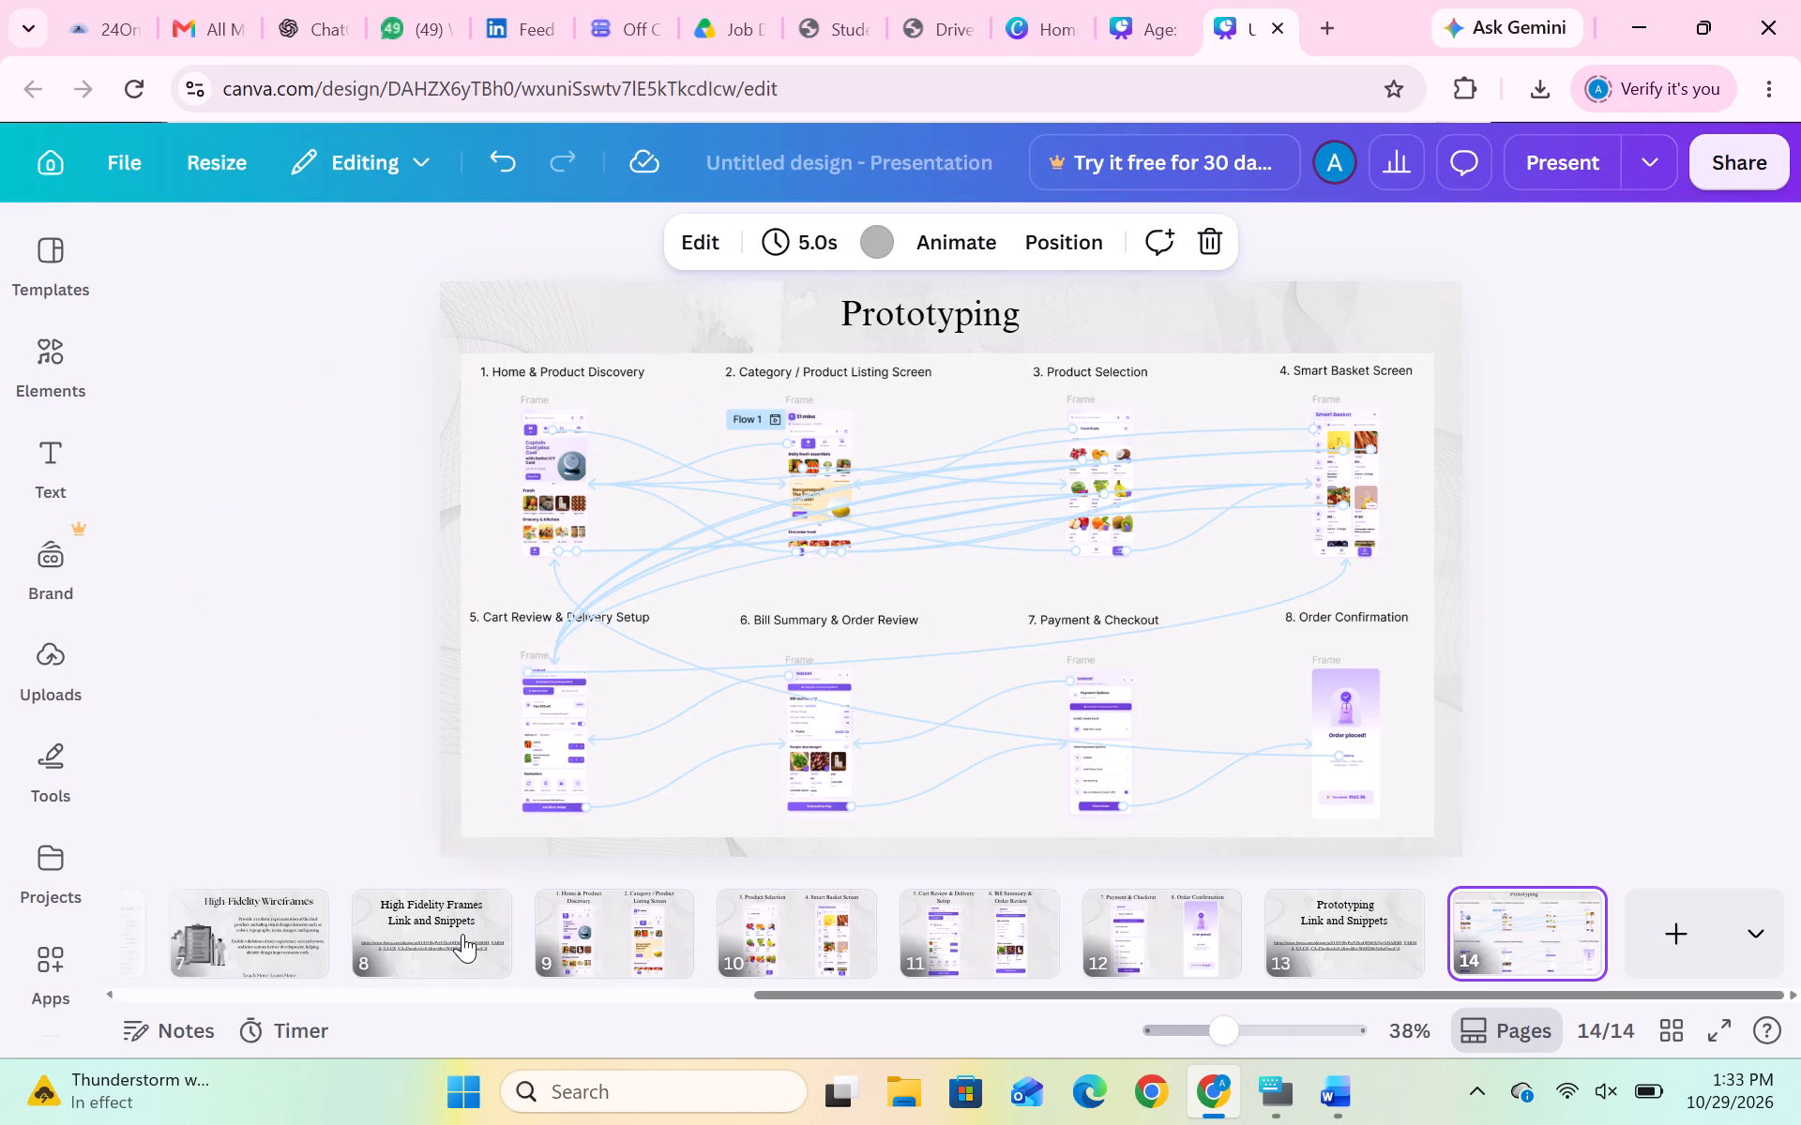
scroll(462, 934, "right", 13)
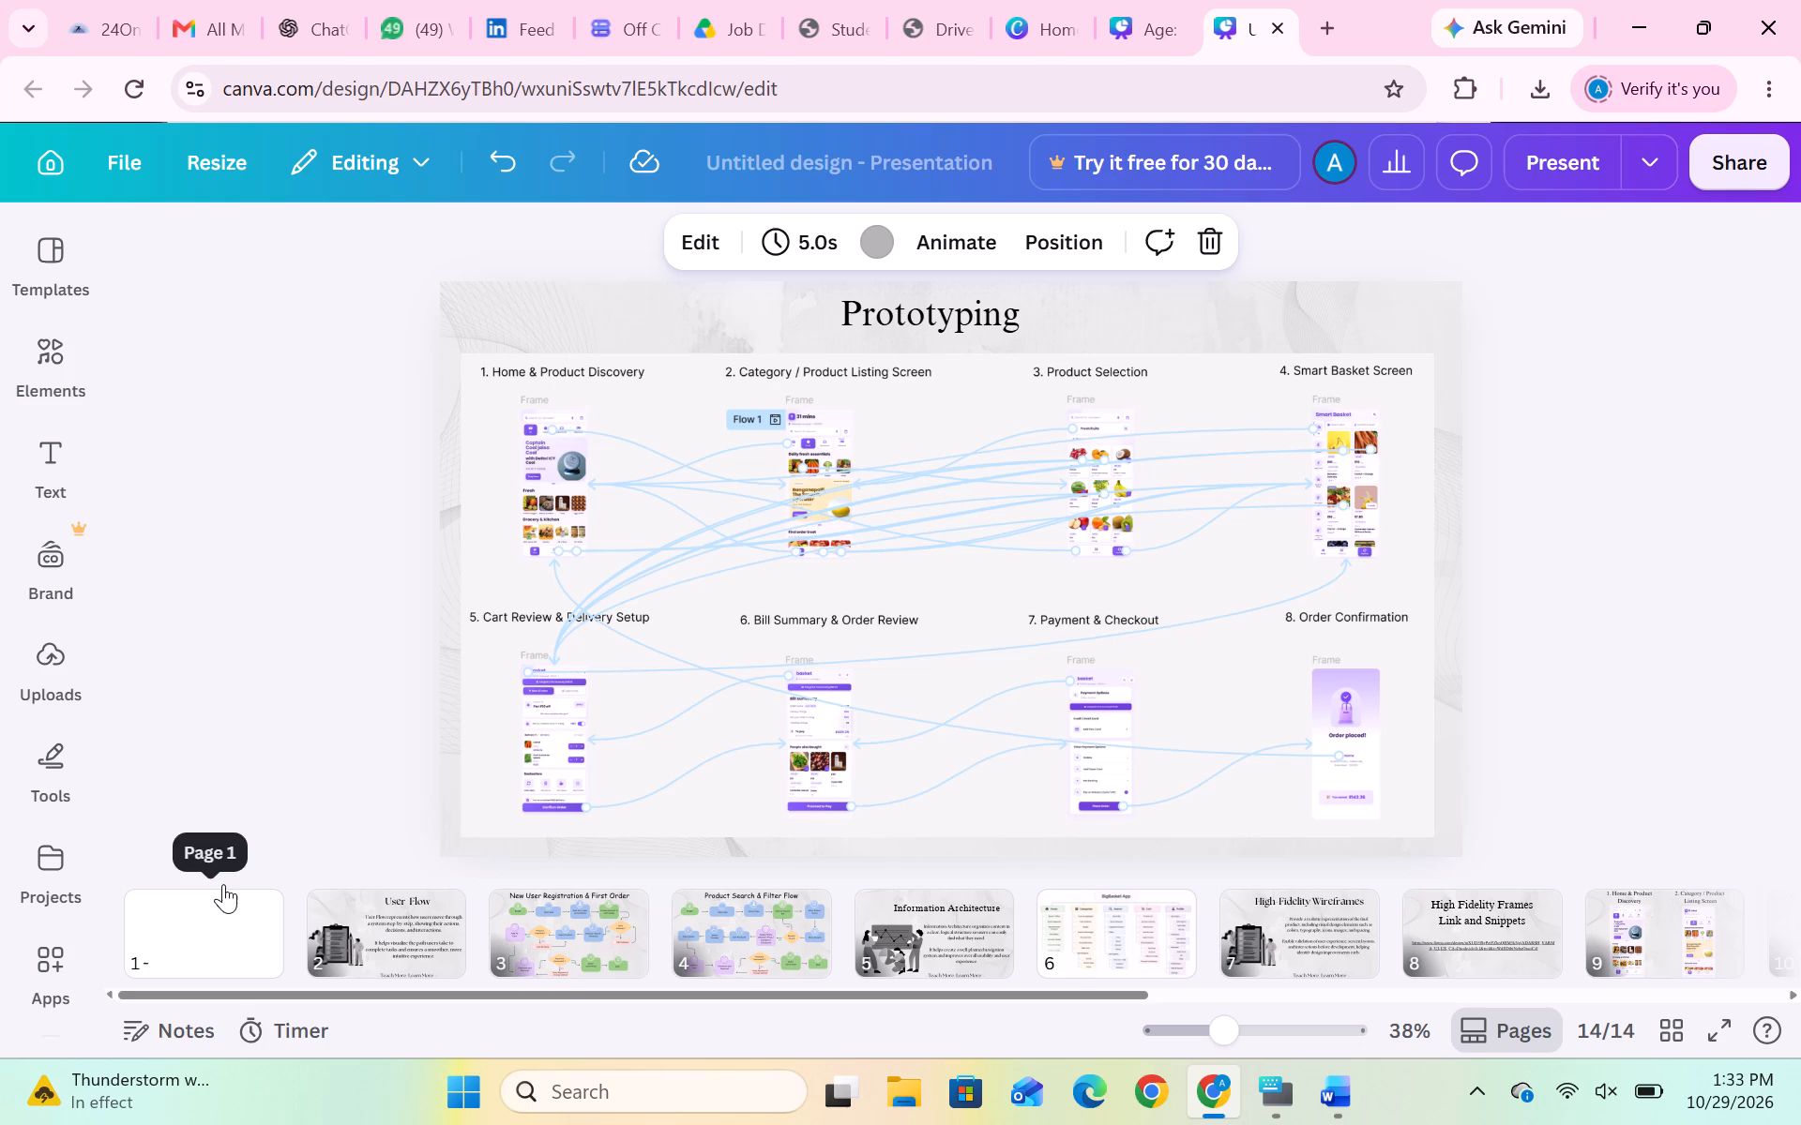
left_click(223, 884)
left_click(228, 920)
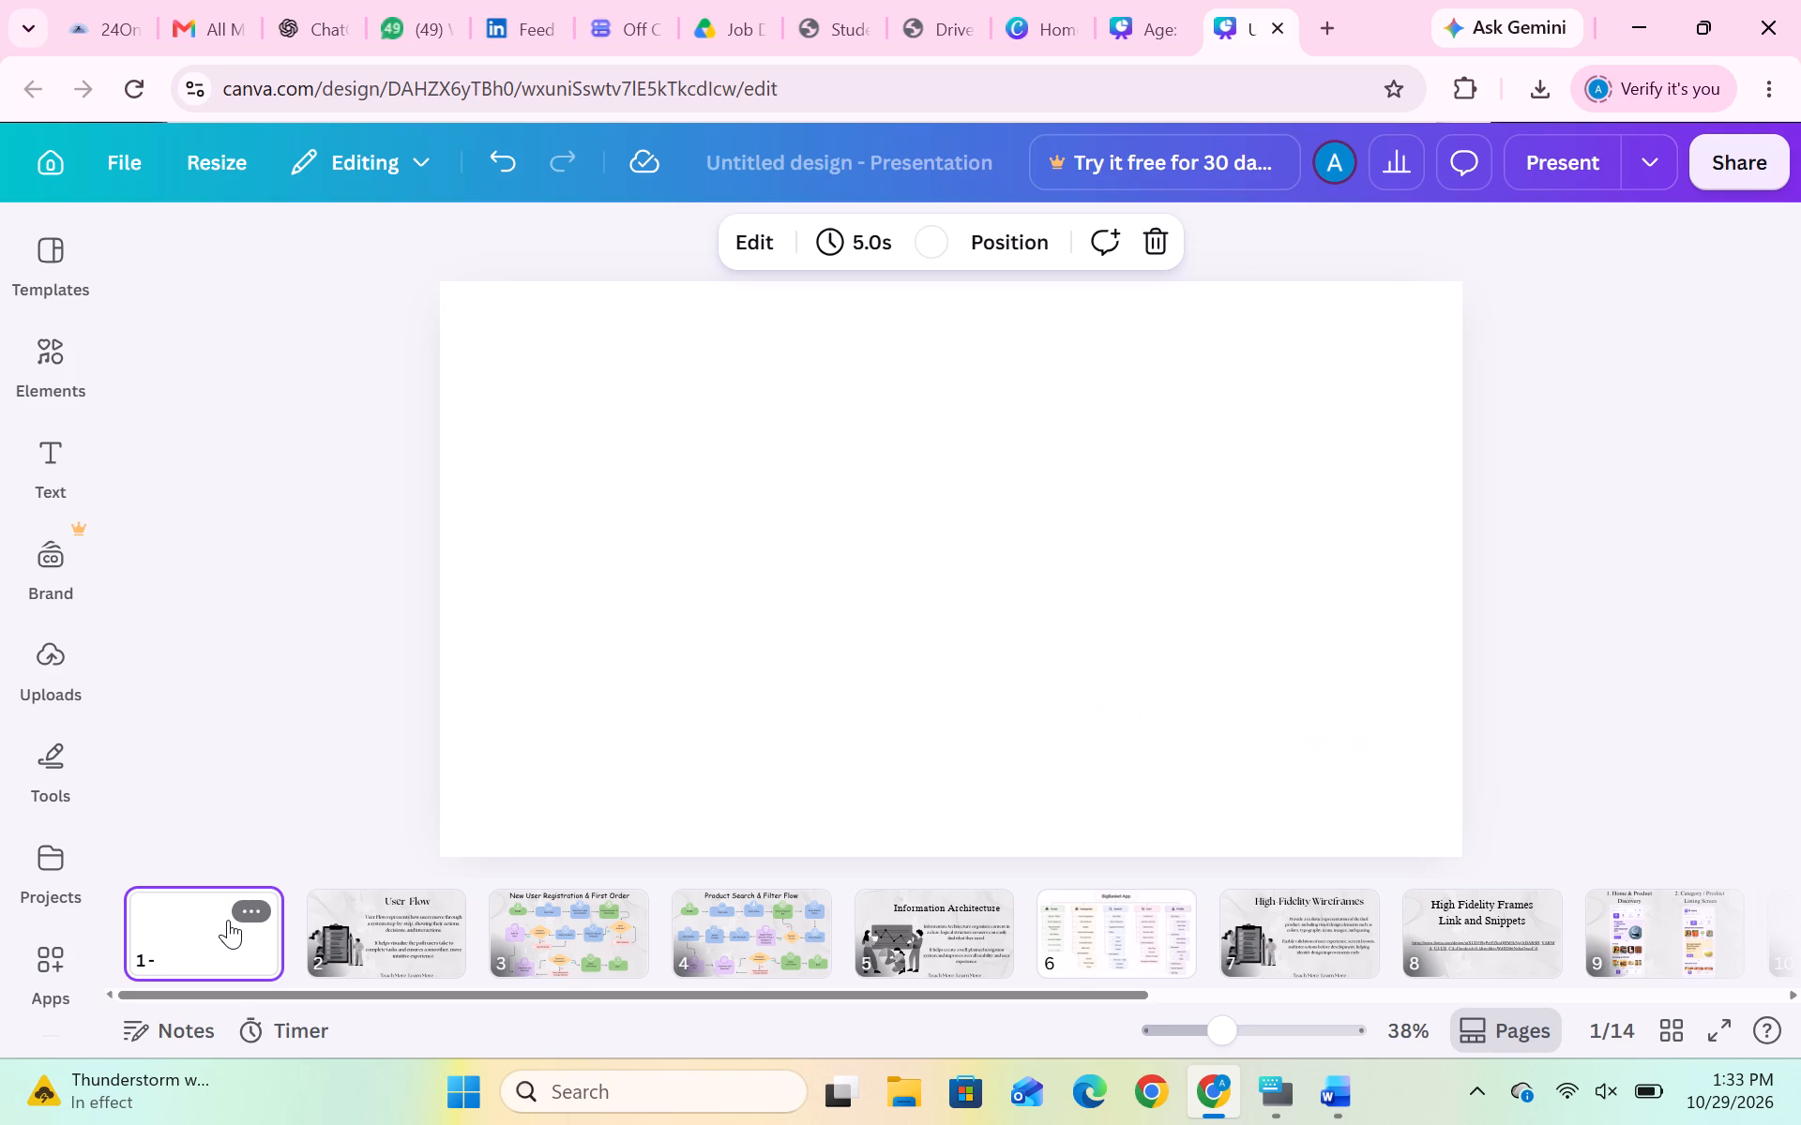
key("ctrl+v")
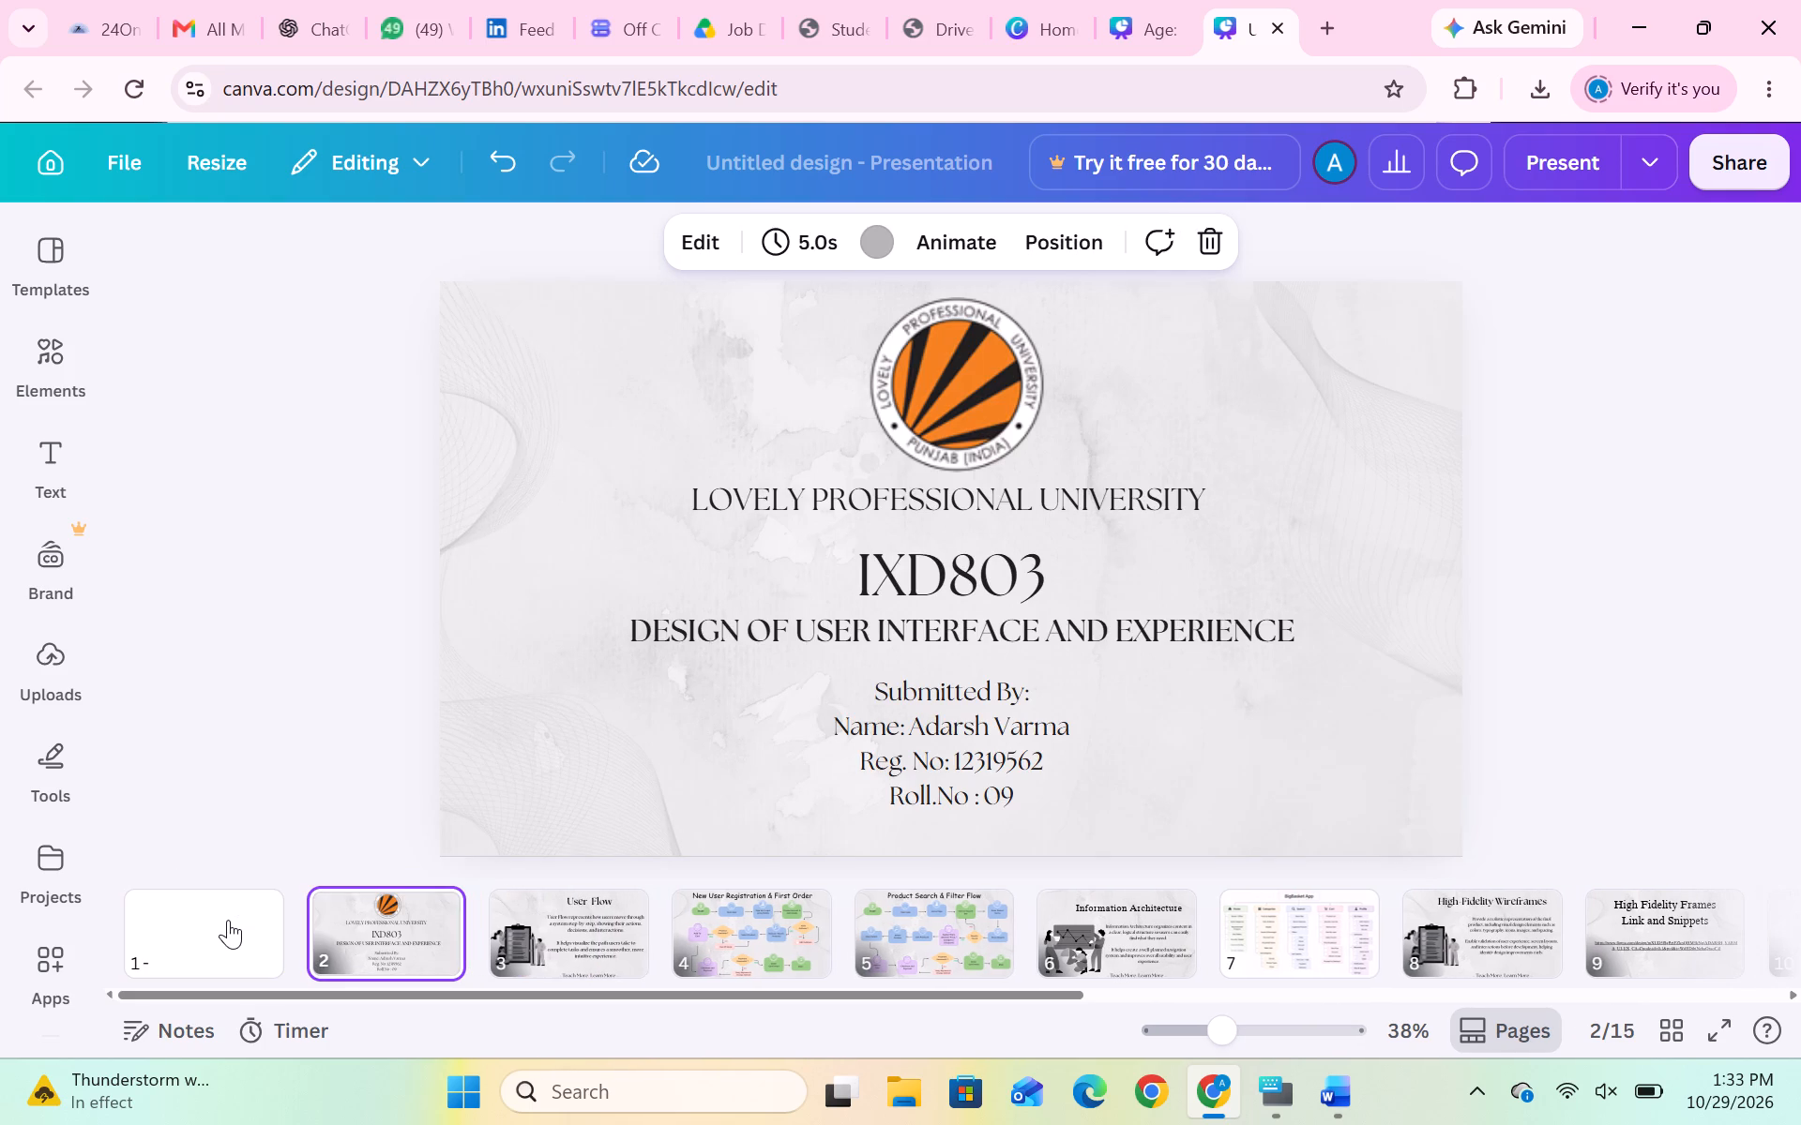
Delete the blank first page of the new presentation.
left_click(259, 905)
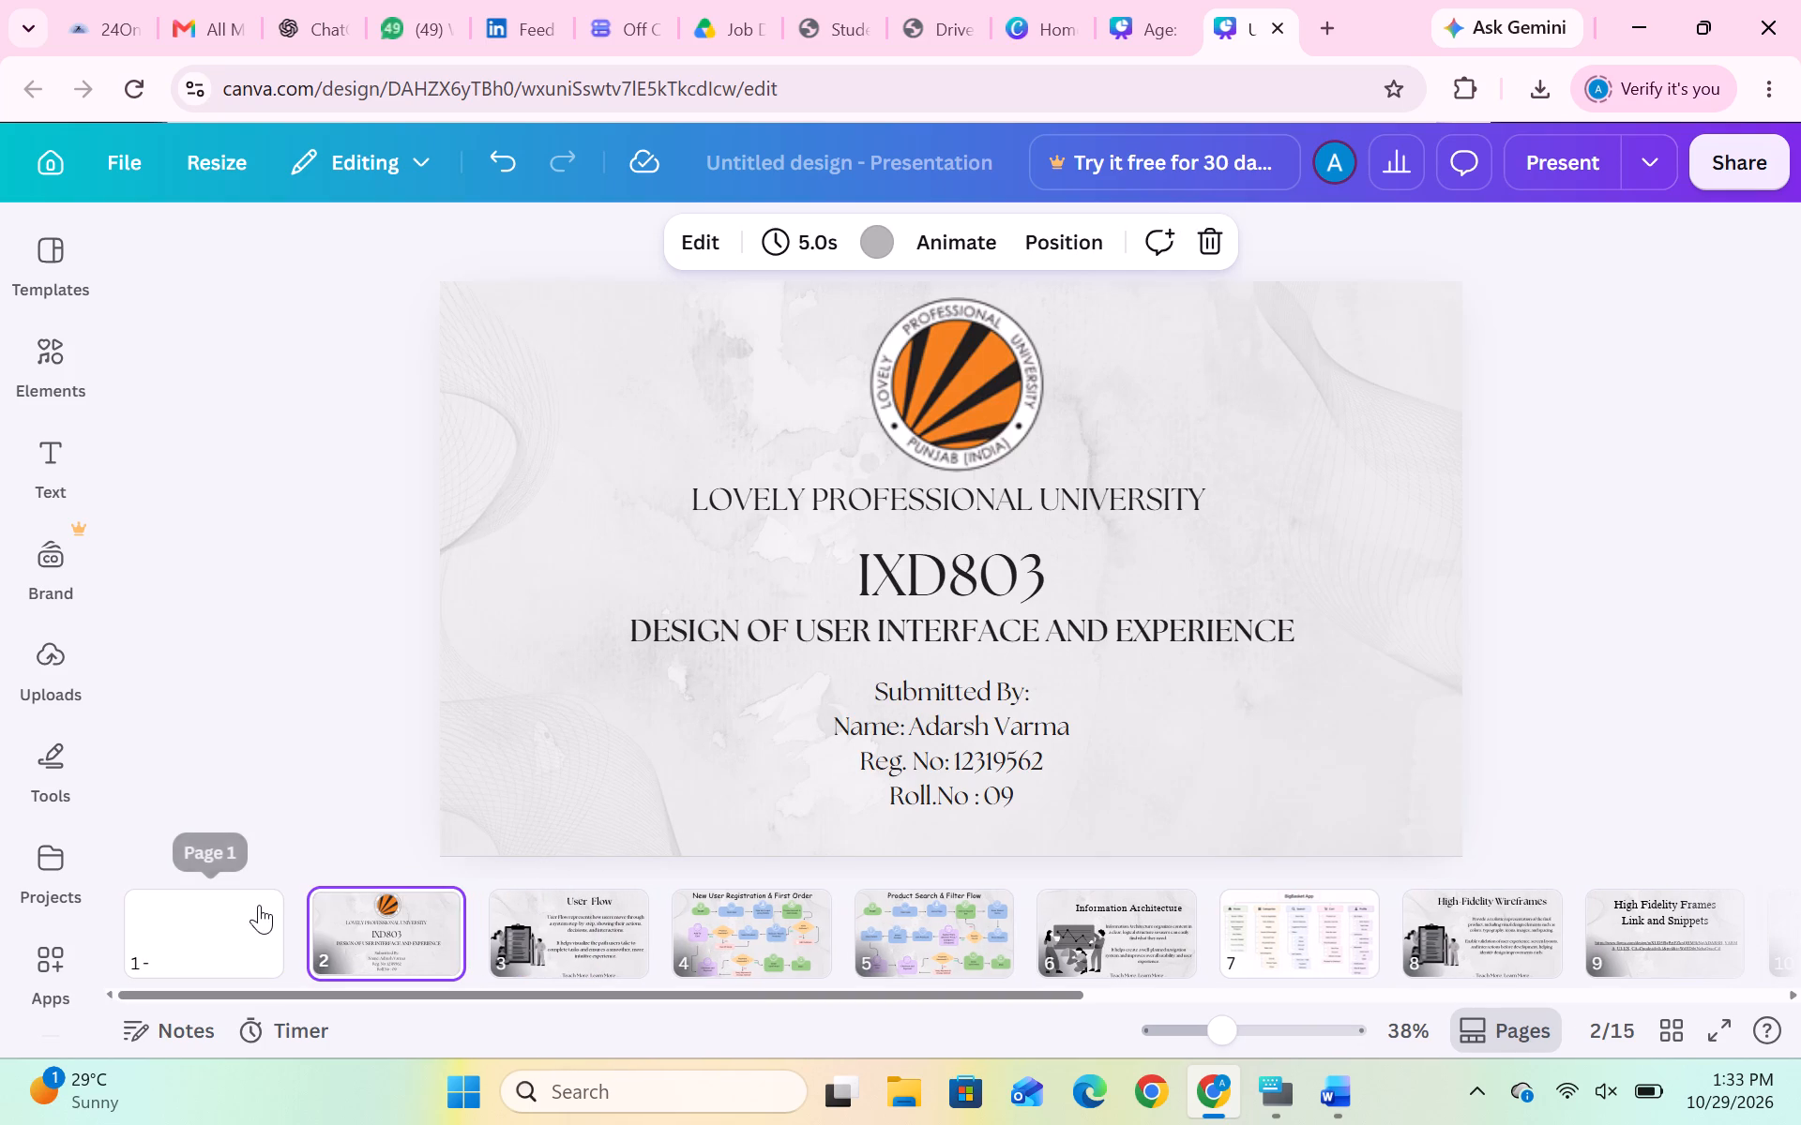
left_click(259, 905)
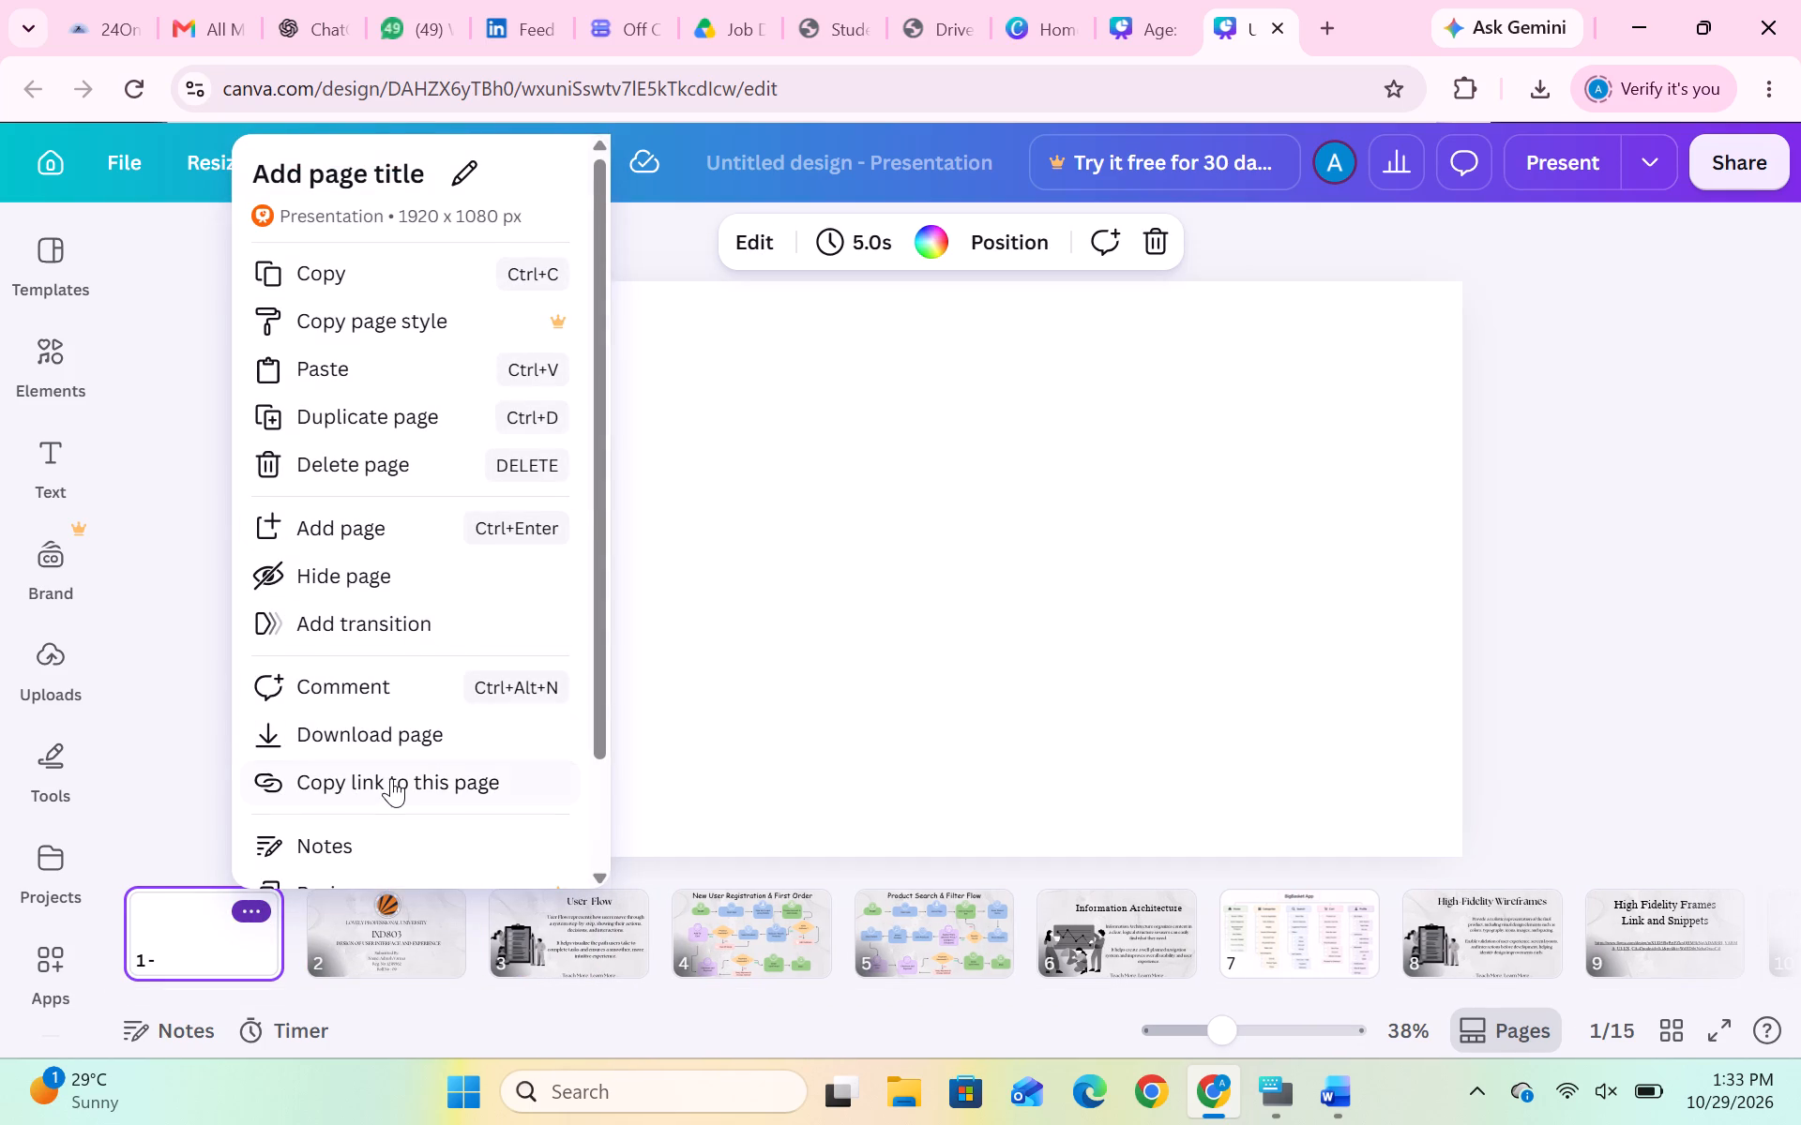
scroll(391, 778, "down", 1)
left_click(401, 434)
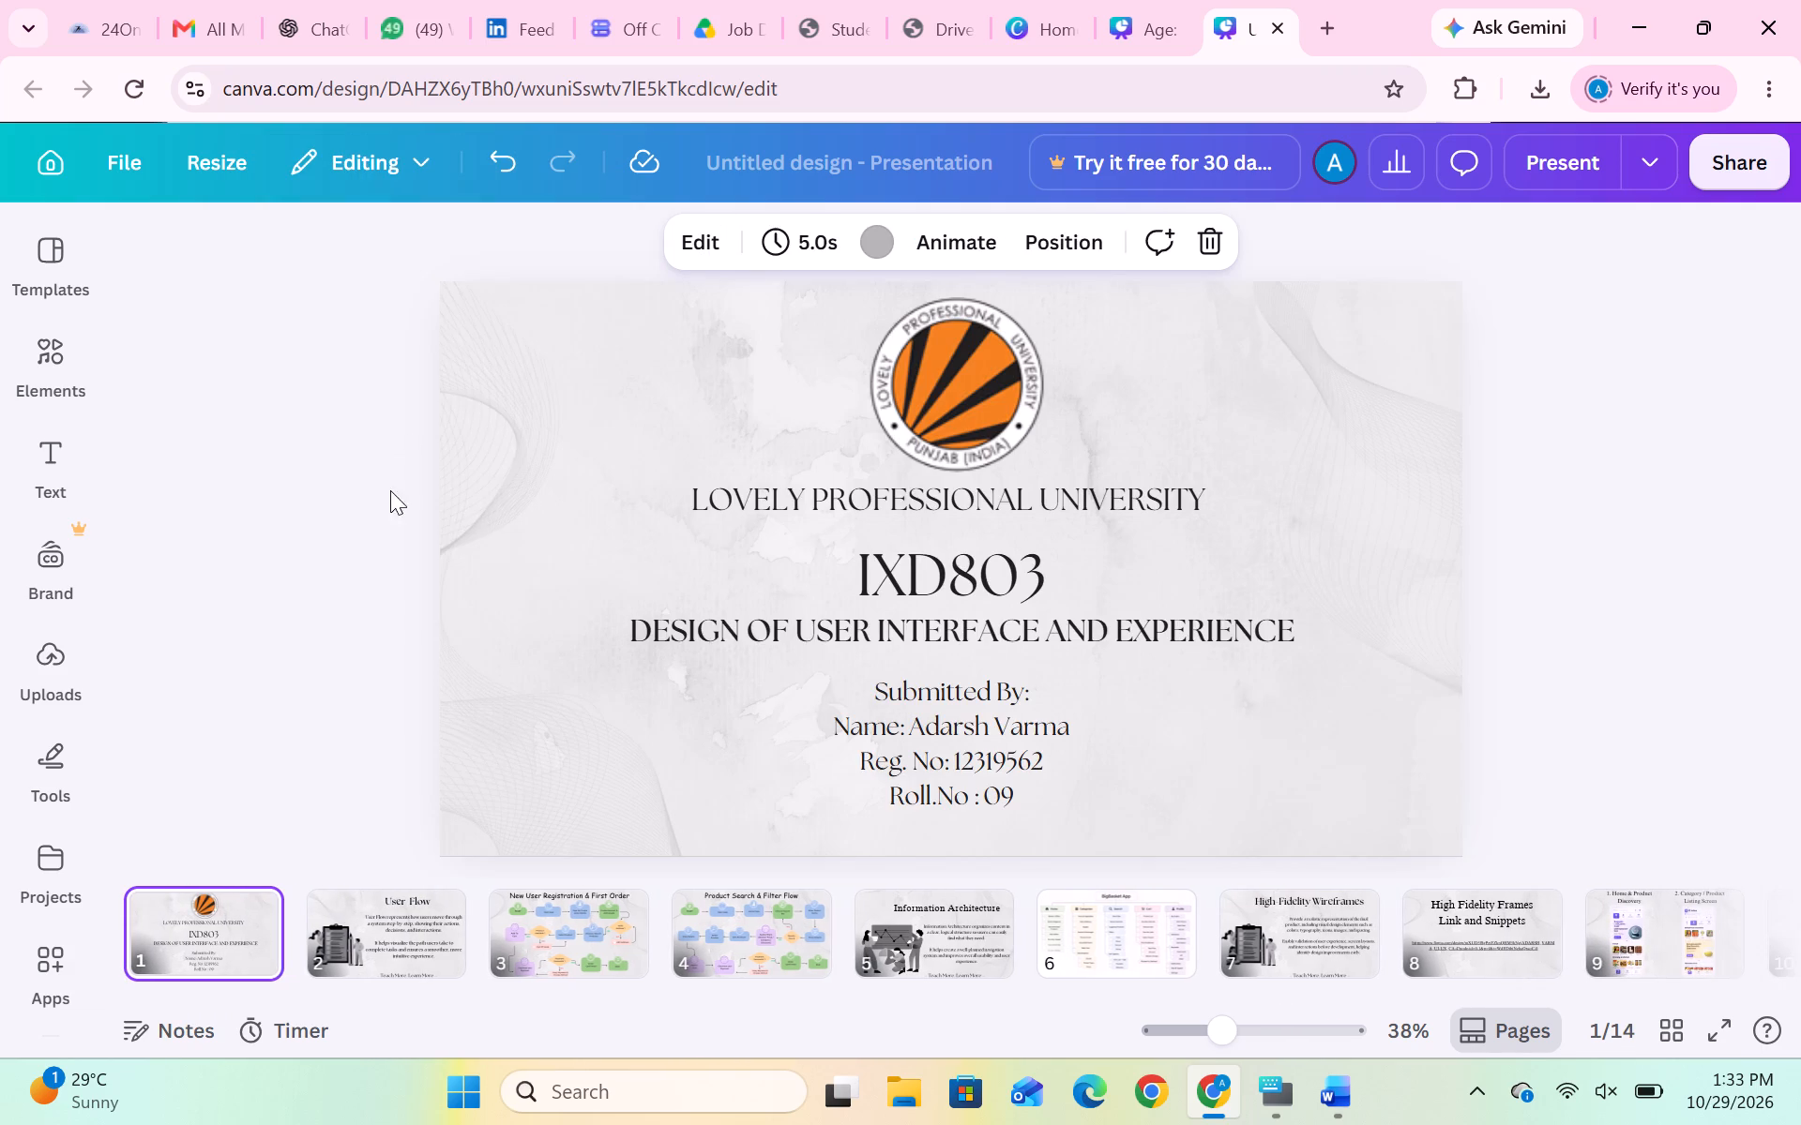
Review the new presentation's pages from the title page through user flow and information architecture to High Fidelity Frames Link and Snippets.
left_click(399, 942)
scroll(399, 942, "left", 1)
scroll(399, 942, "right", 2)
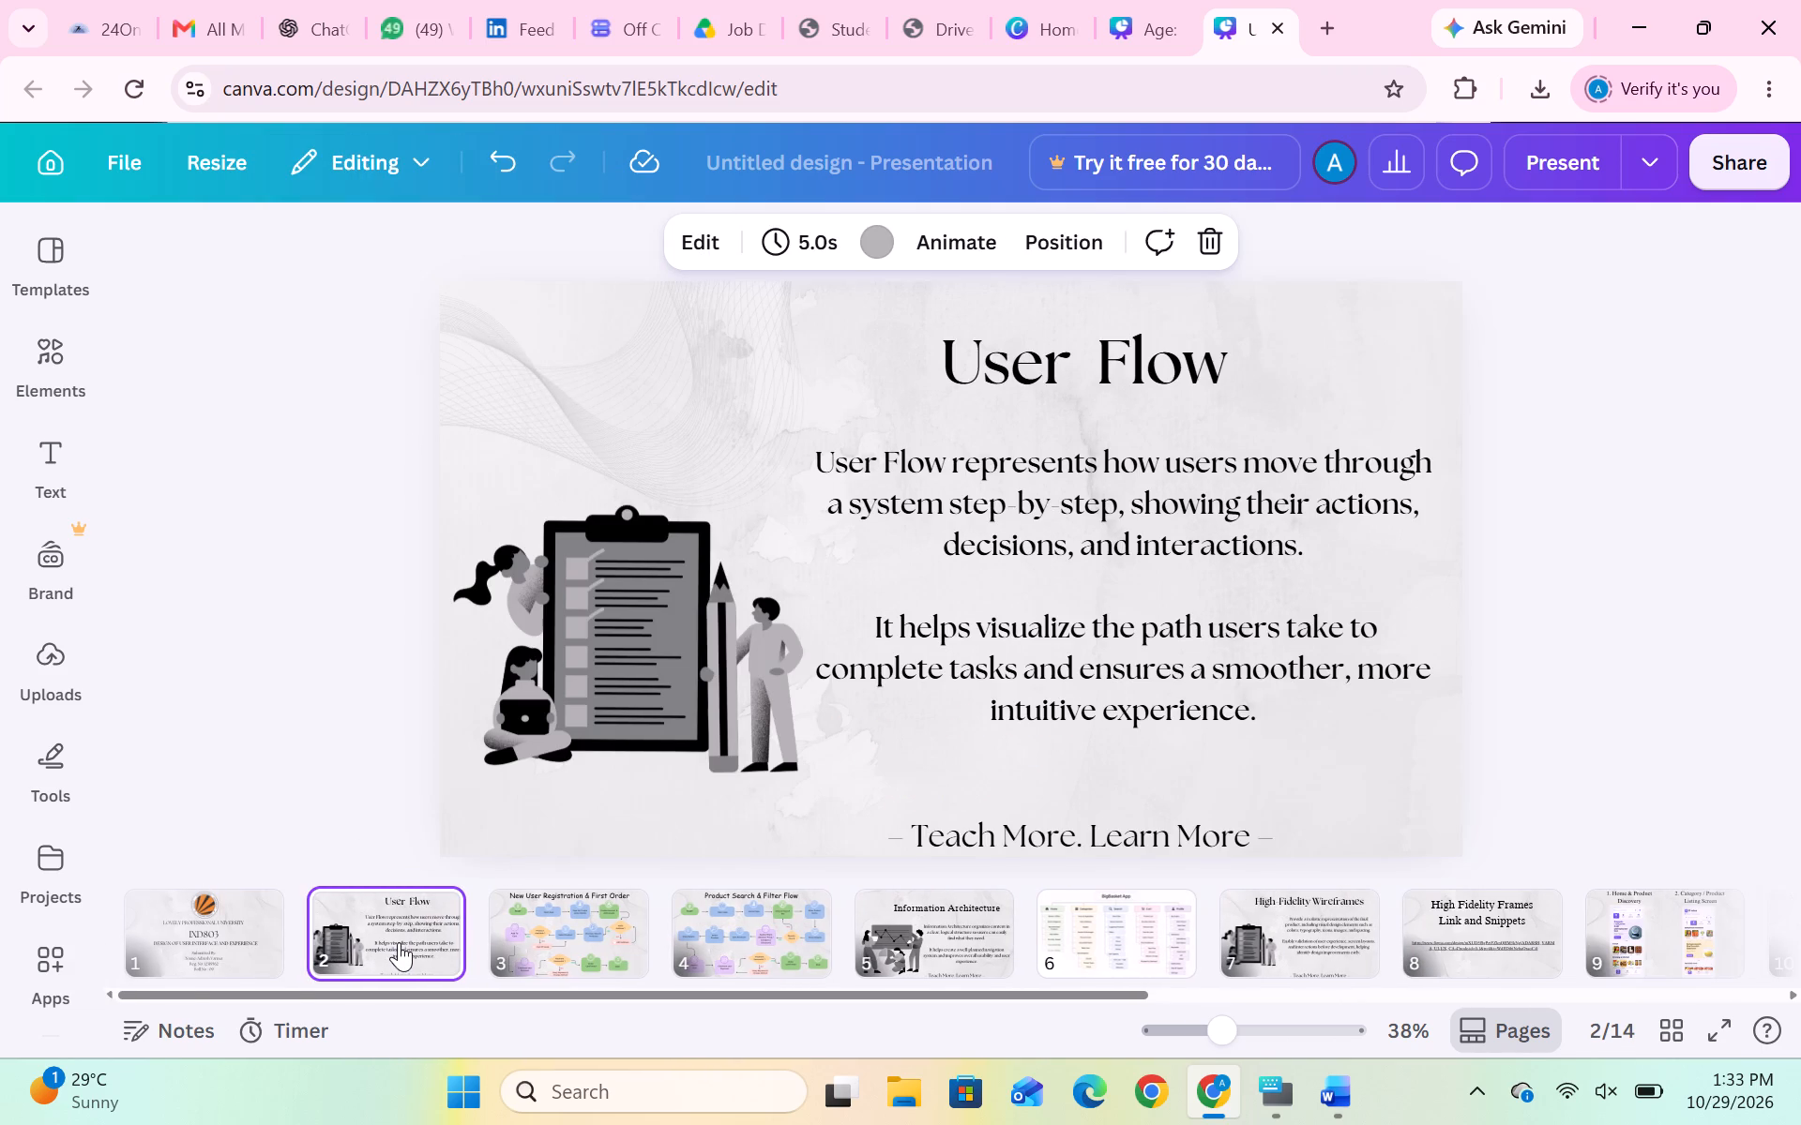
left_click(262, 930)
left_click(378, 943)
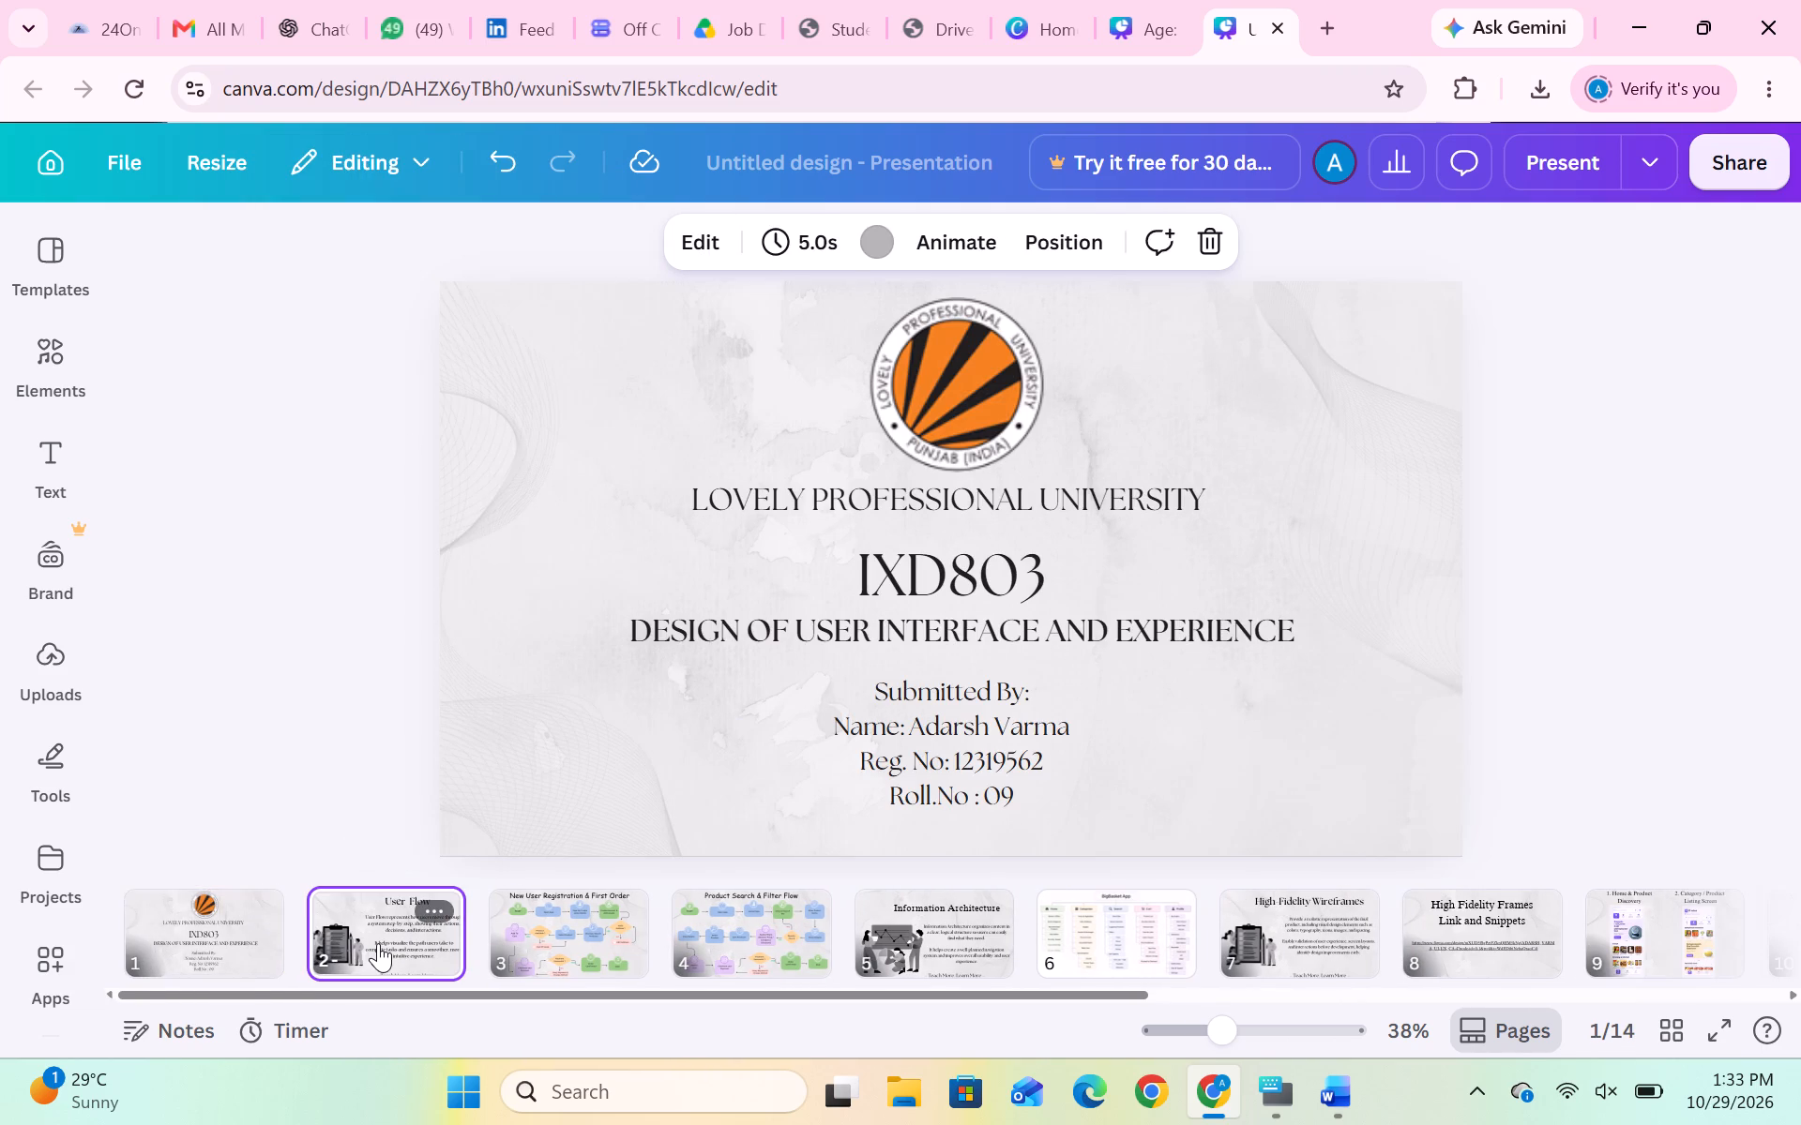
scroll(378, 943, "left", 1)
left_click(490, 943)
scroll(490, 943, "left", 1)
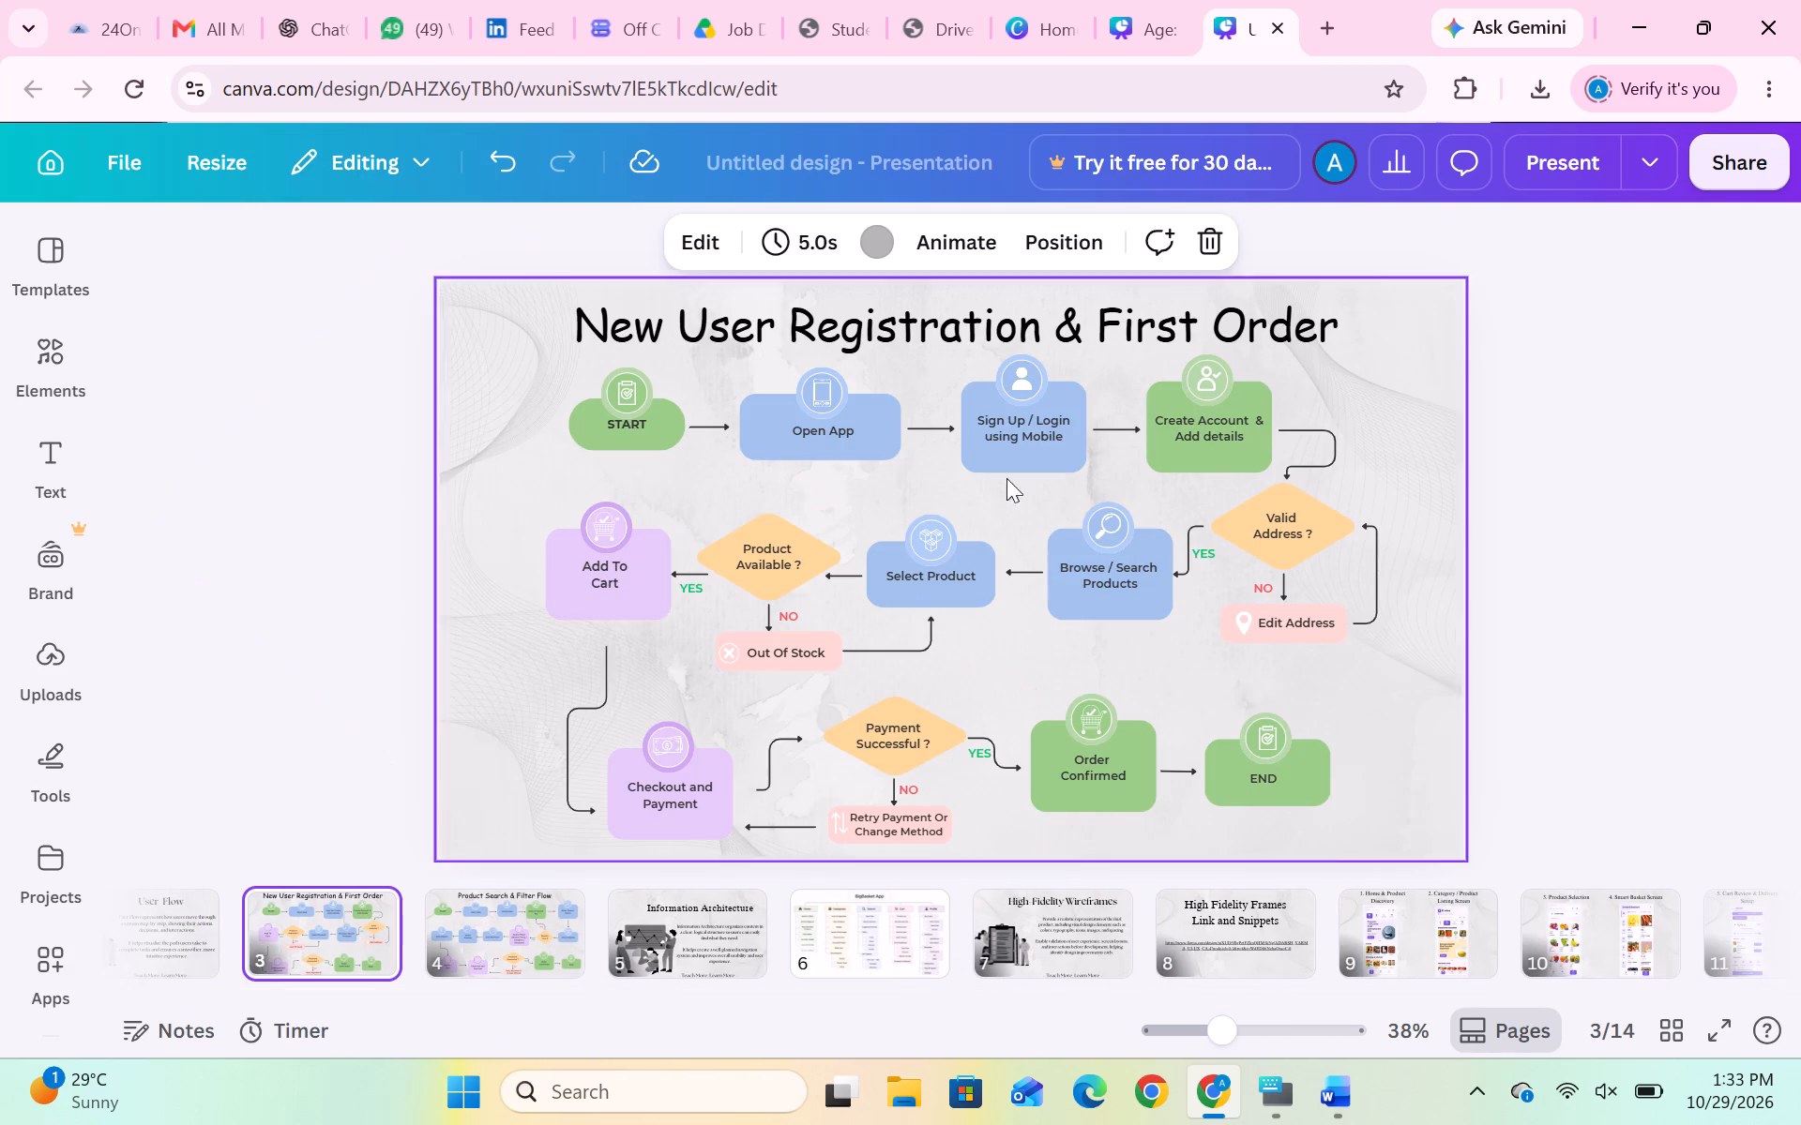
left_click(552, 929)
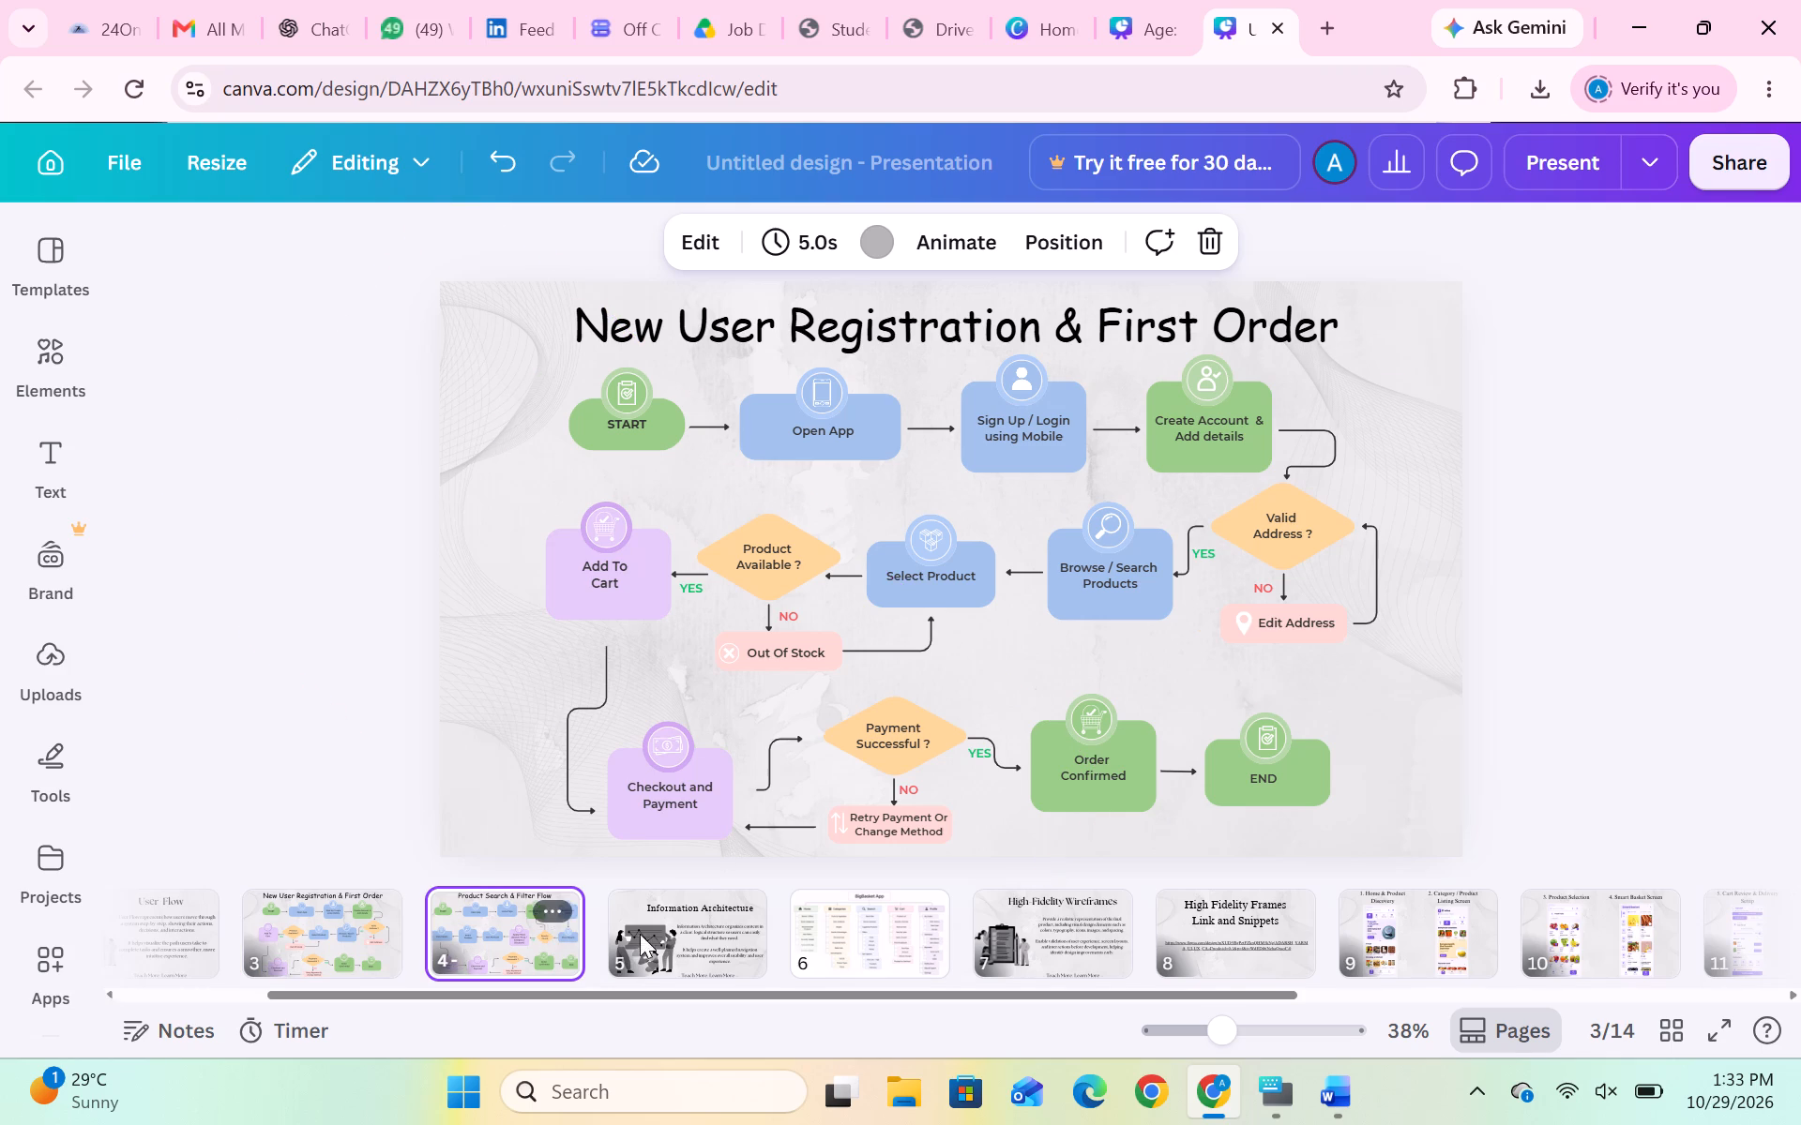
left_click(668, 940)
left_click(850, 935)
scroll(850, 935, "left", 1)
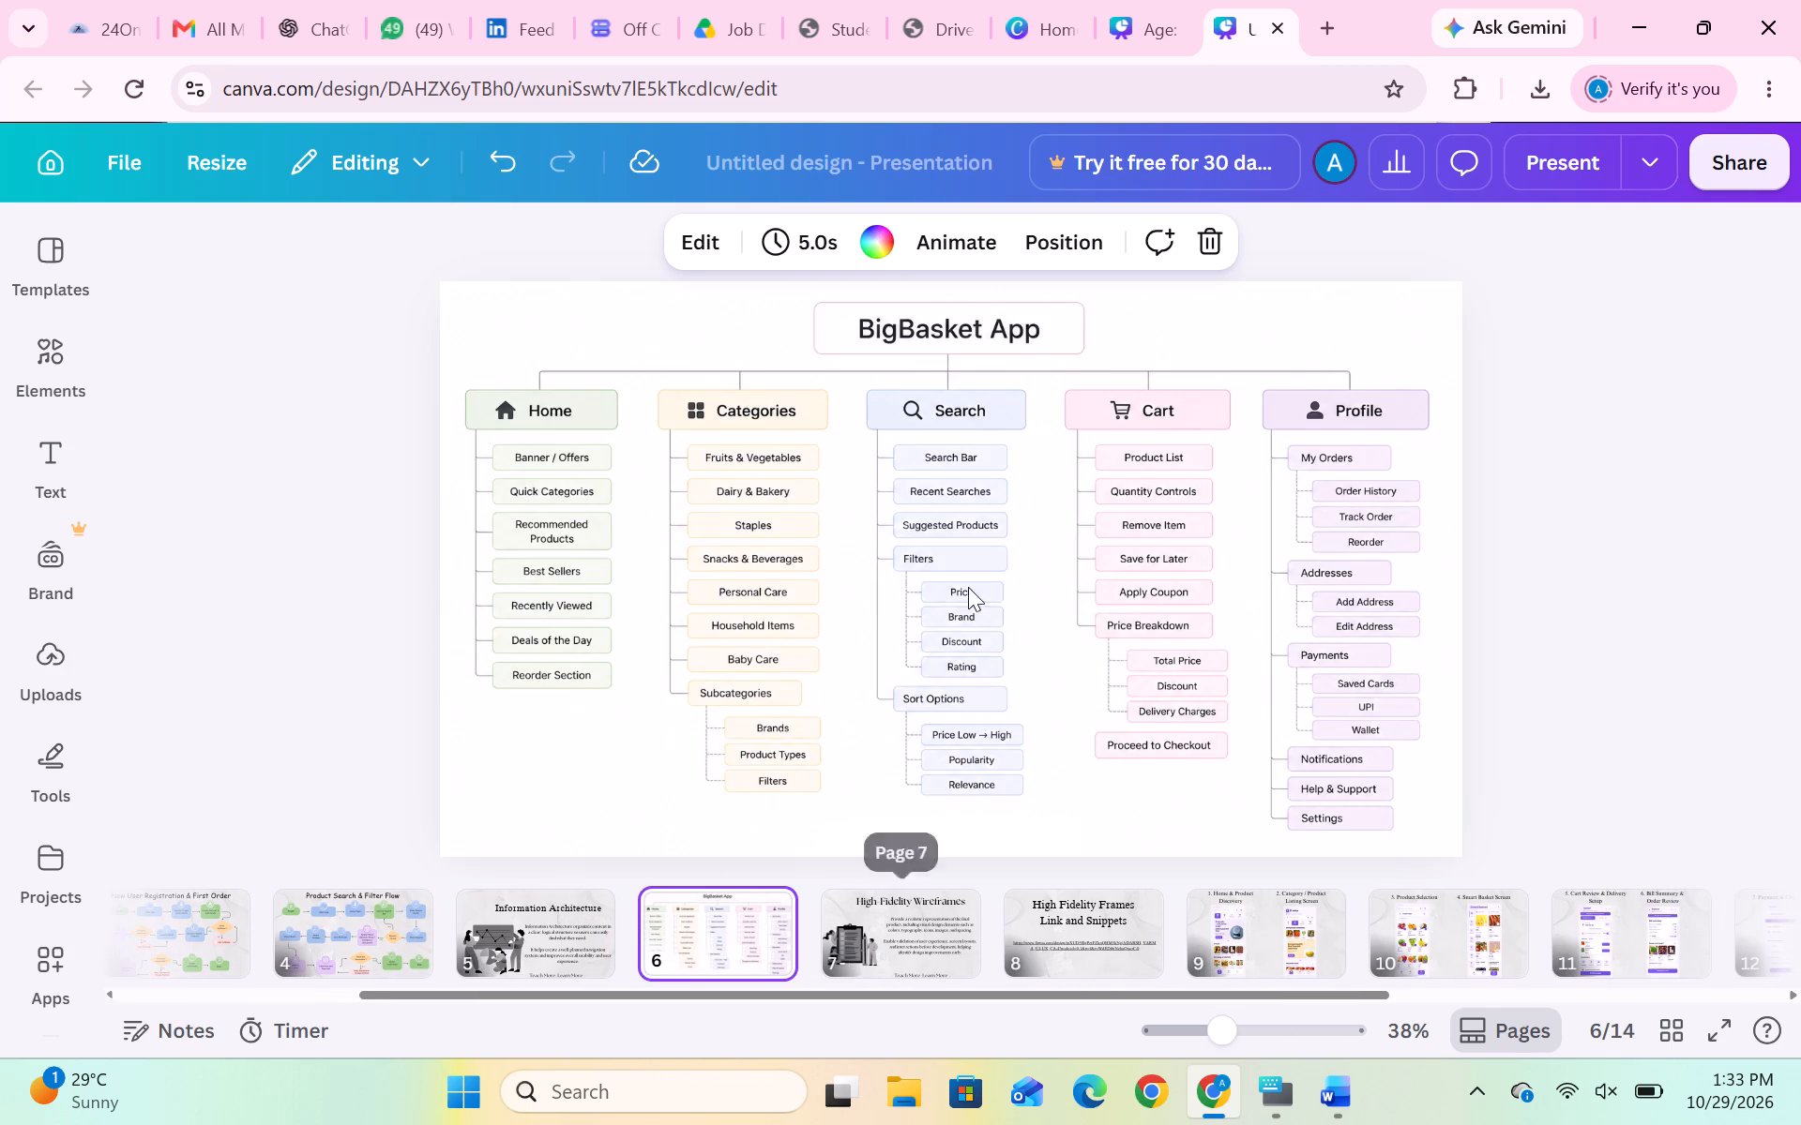
left_click(930, 939)
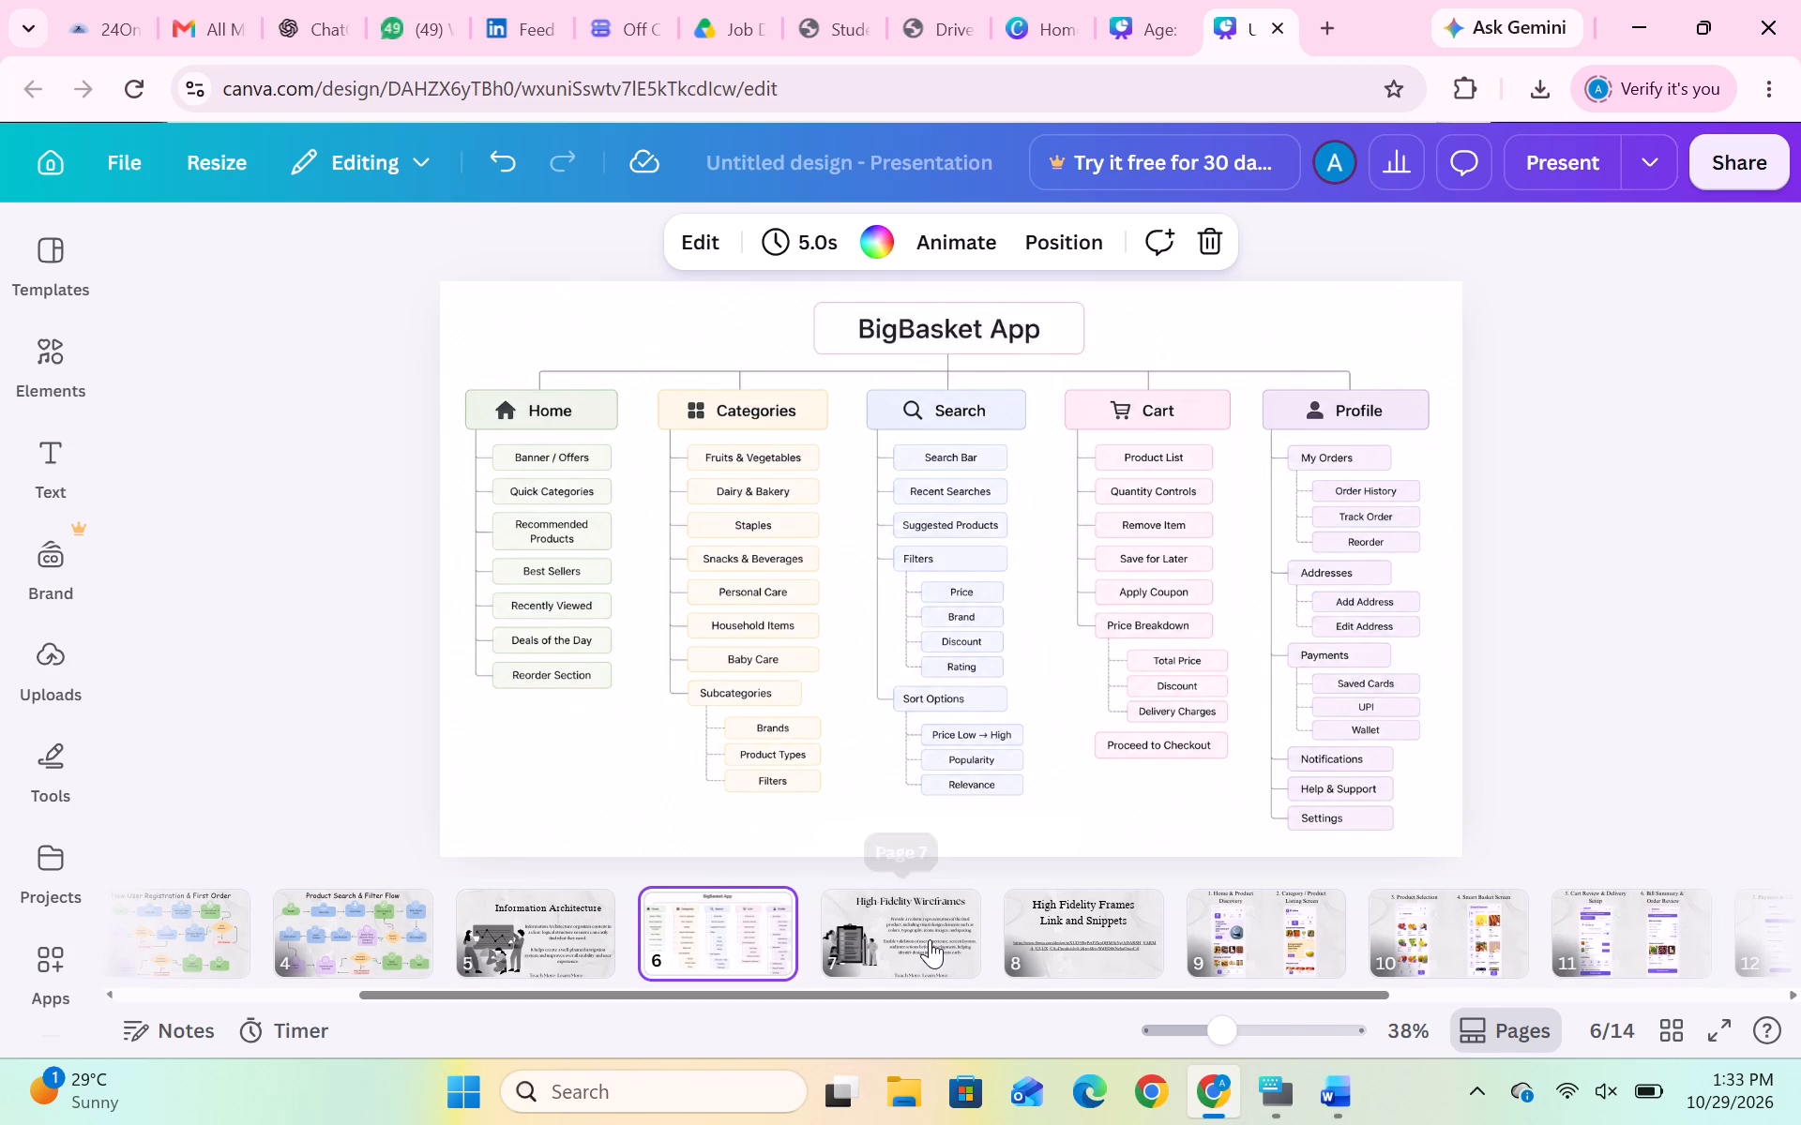
scroll(930, 939, "left", 1)
left_click(983, 950)
scroll(983, 950, "left", 1)
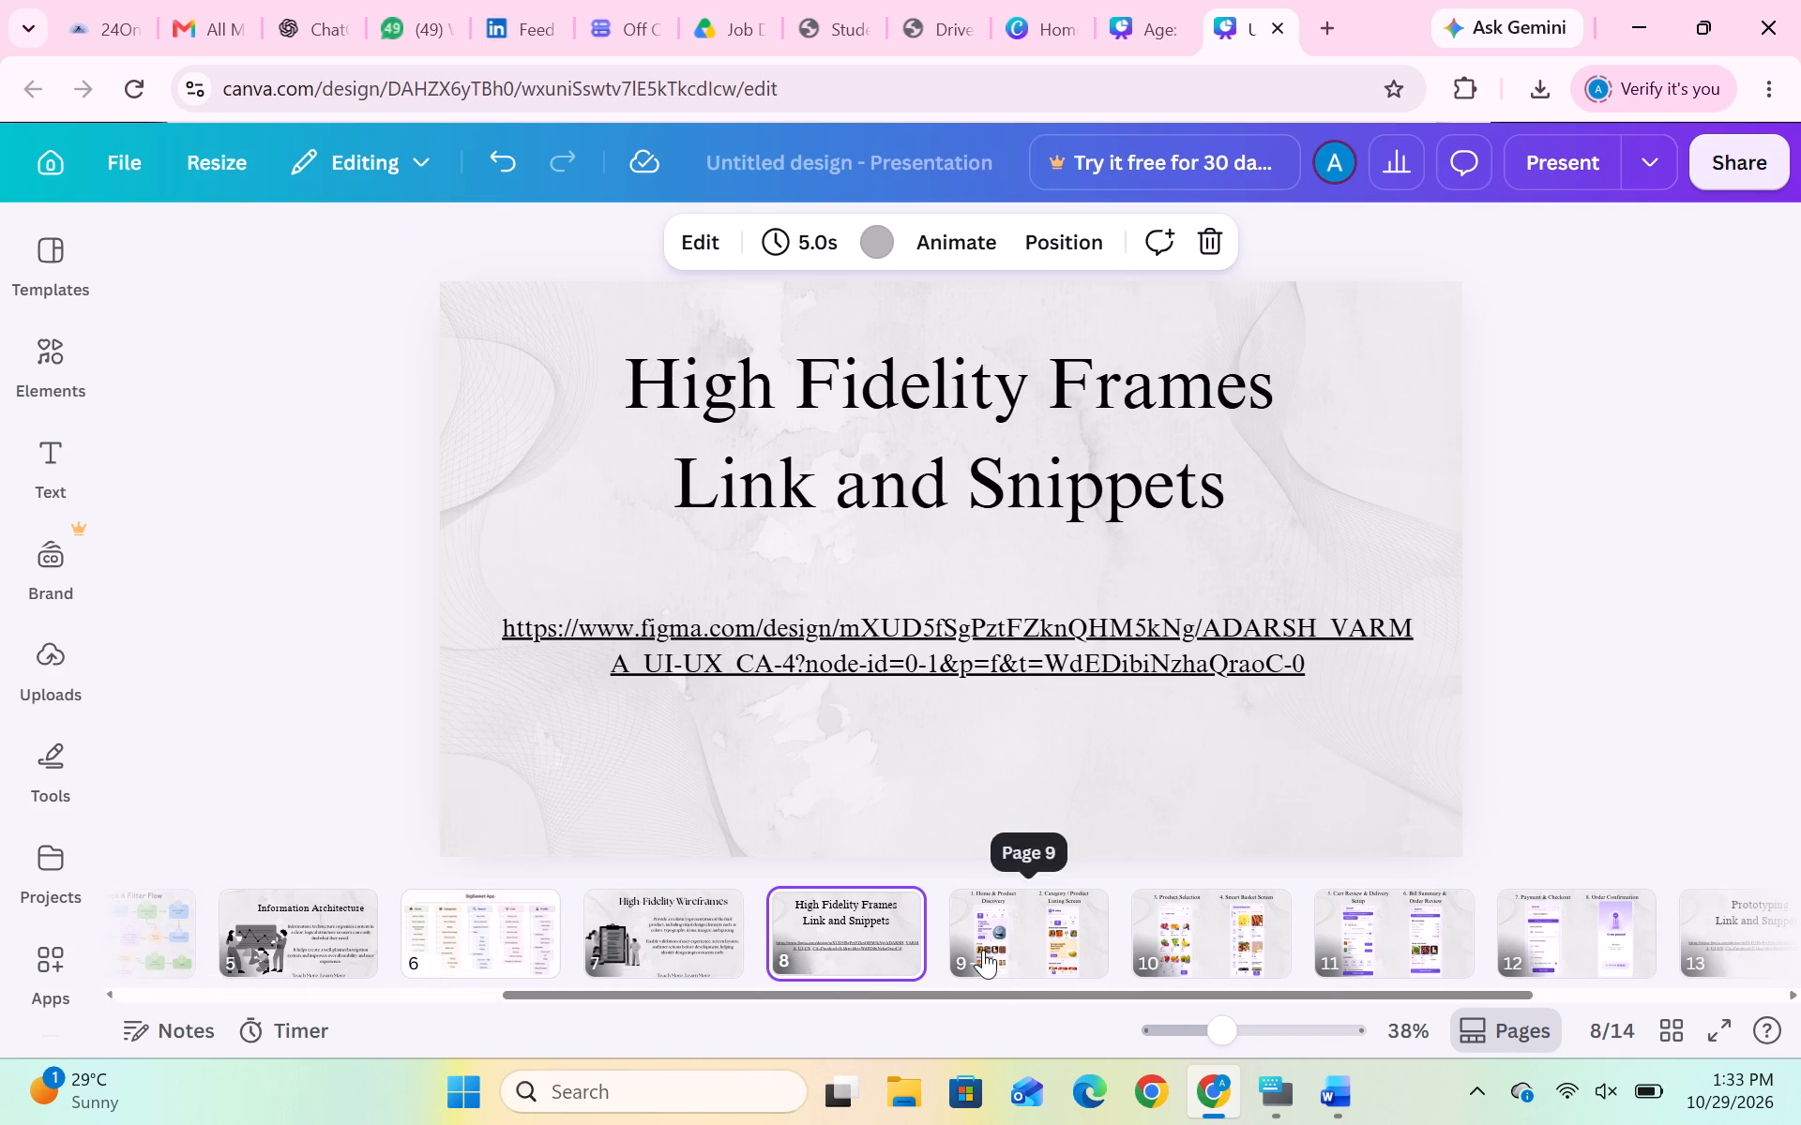
Open the Figma design link on the High Fidelity Frames Link and Snippets page and return to the new presentation.
left_click(1014, 637)
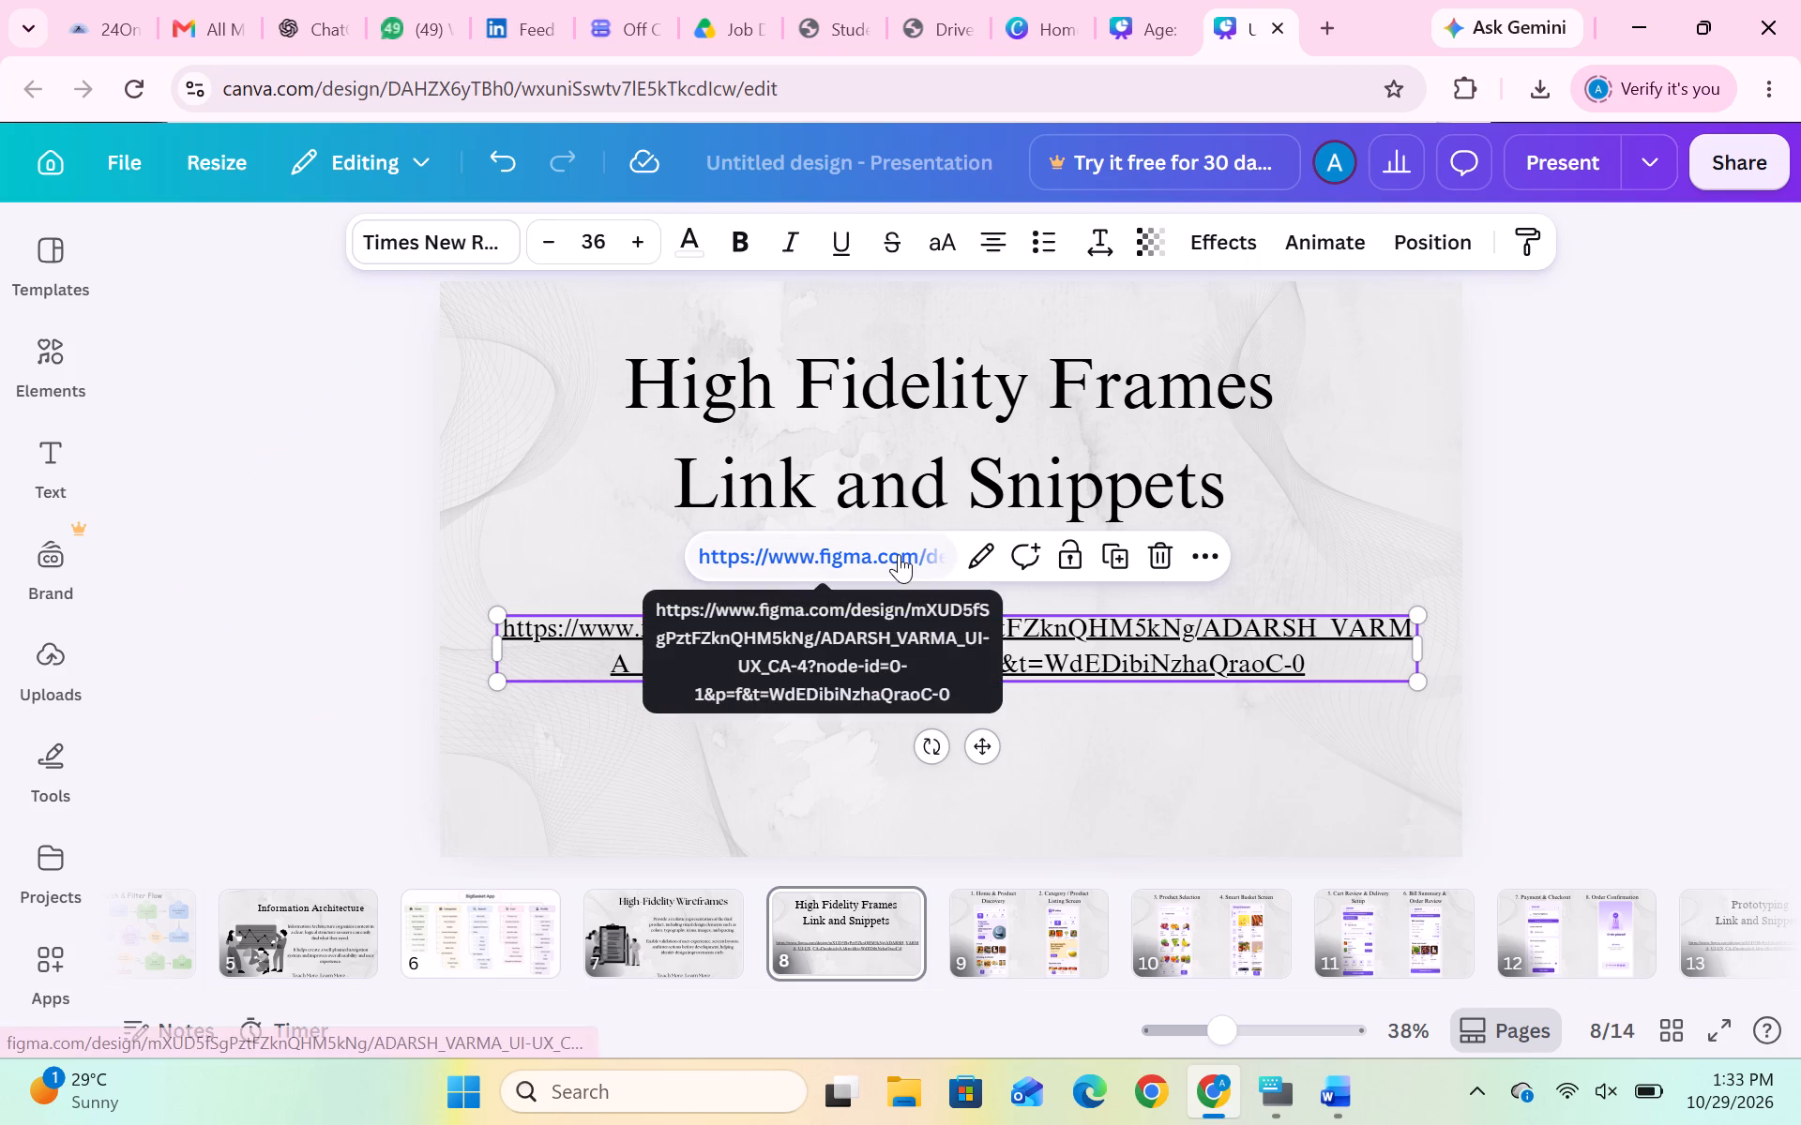
left_click(899, 554)
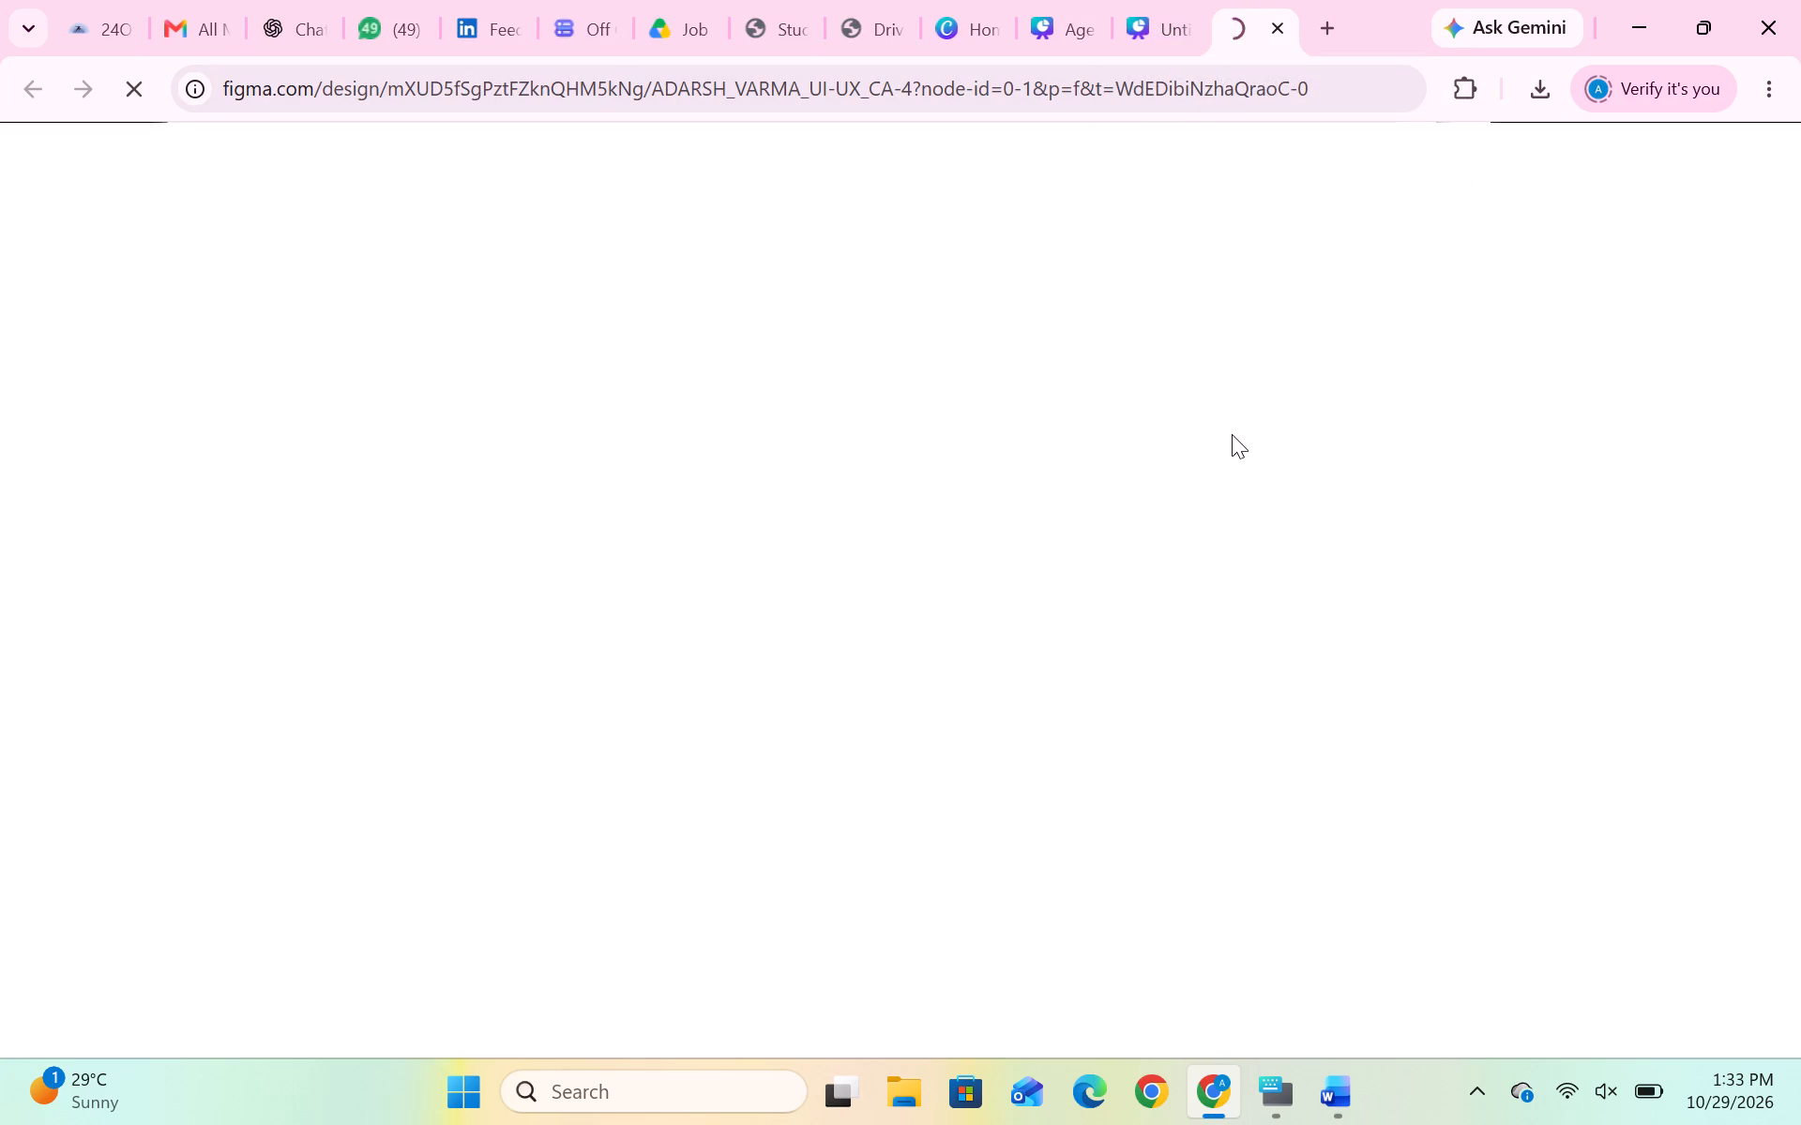
left_click(1160, 33)
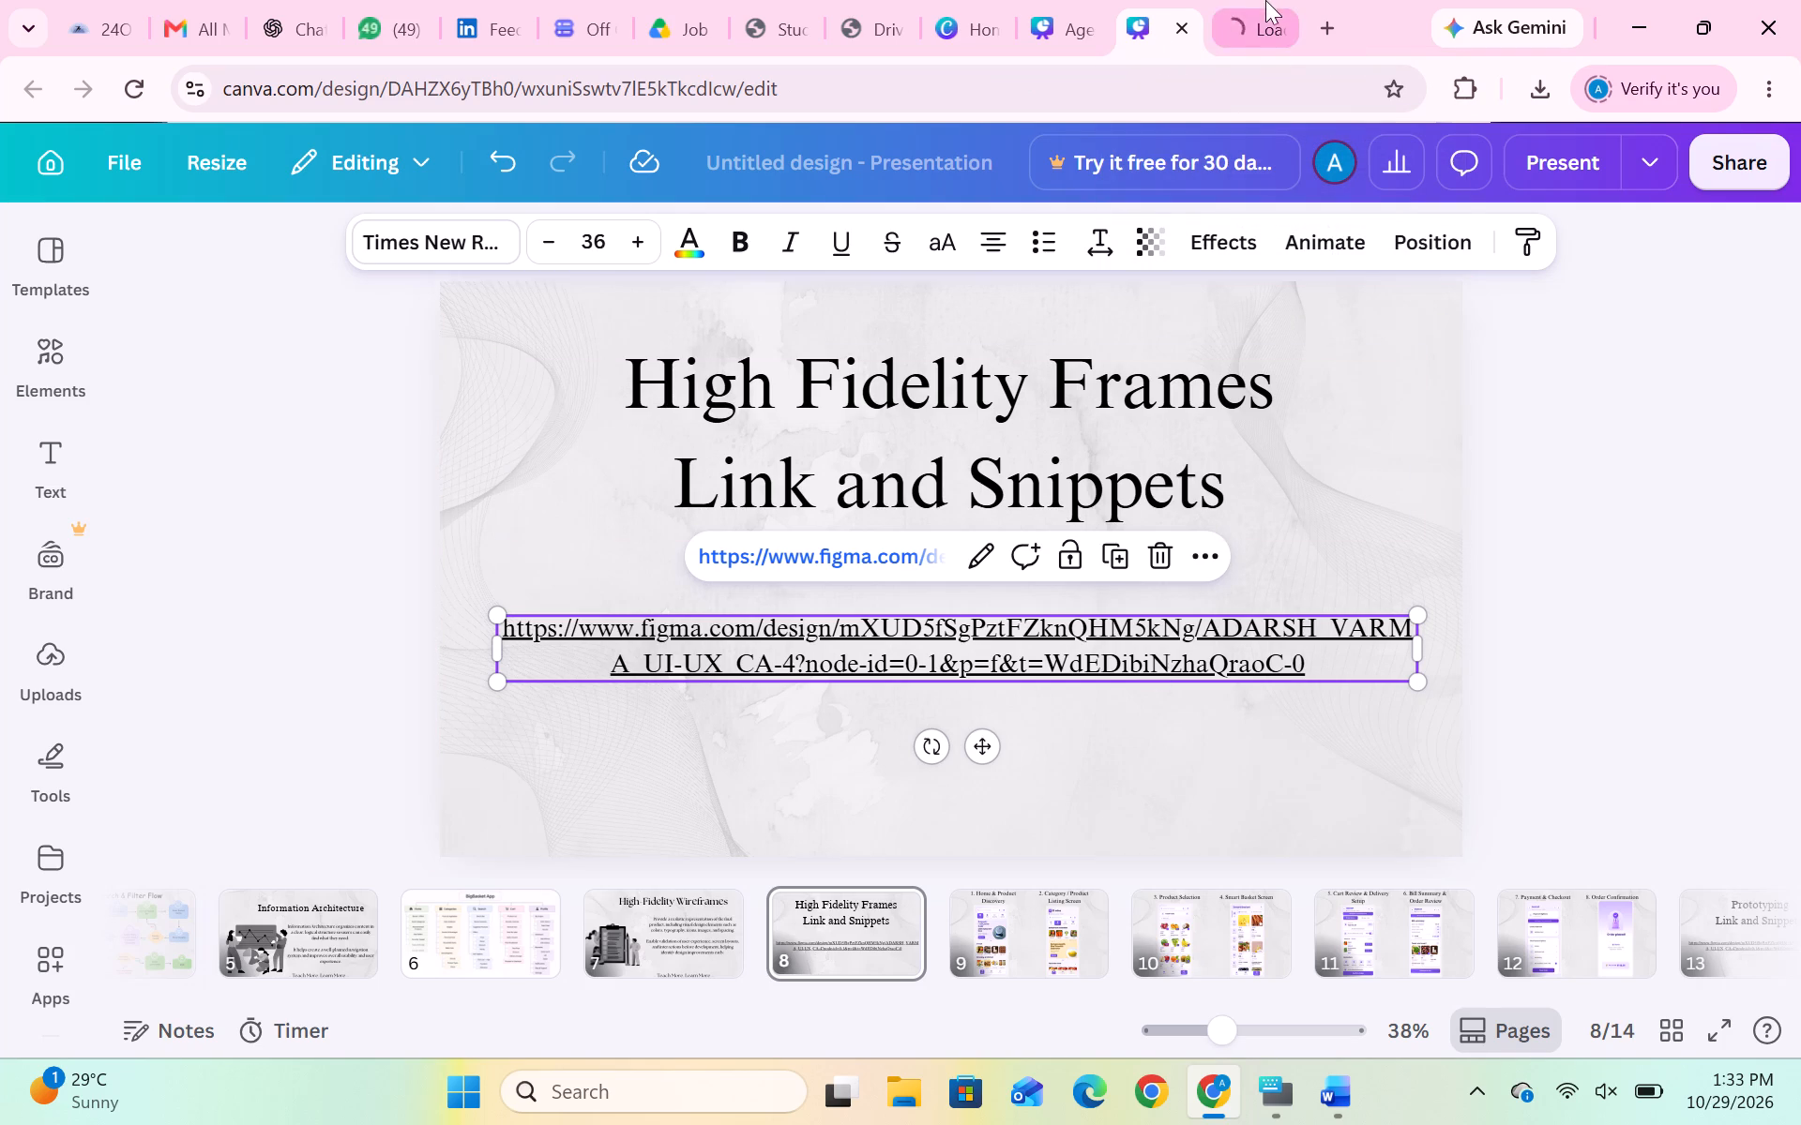
left_click(1249, 5)
left_click(1164, 7)
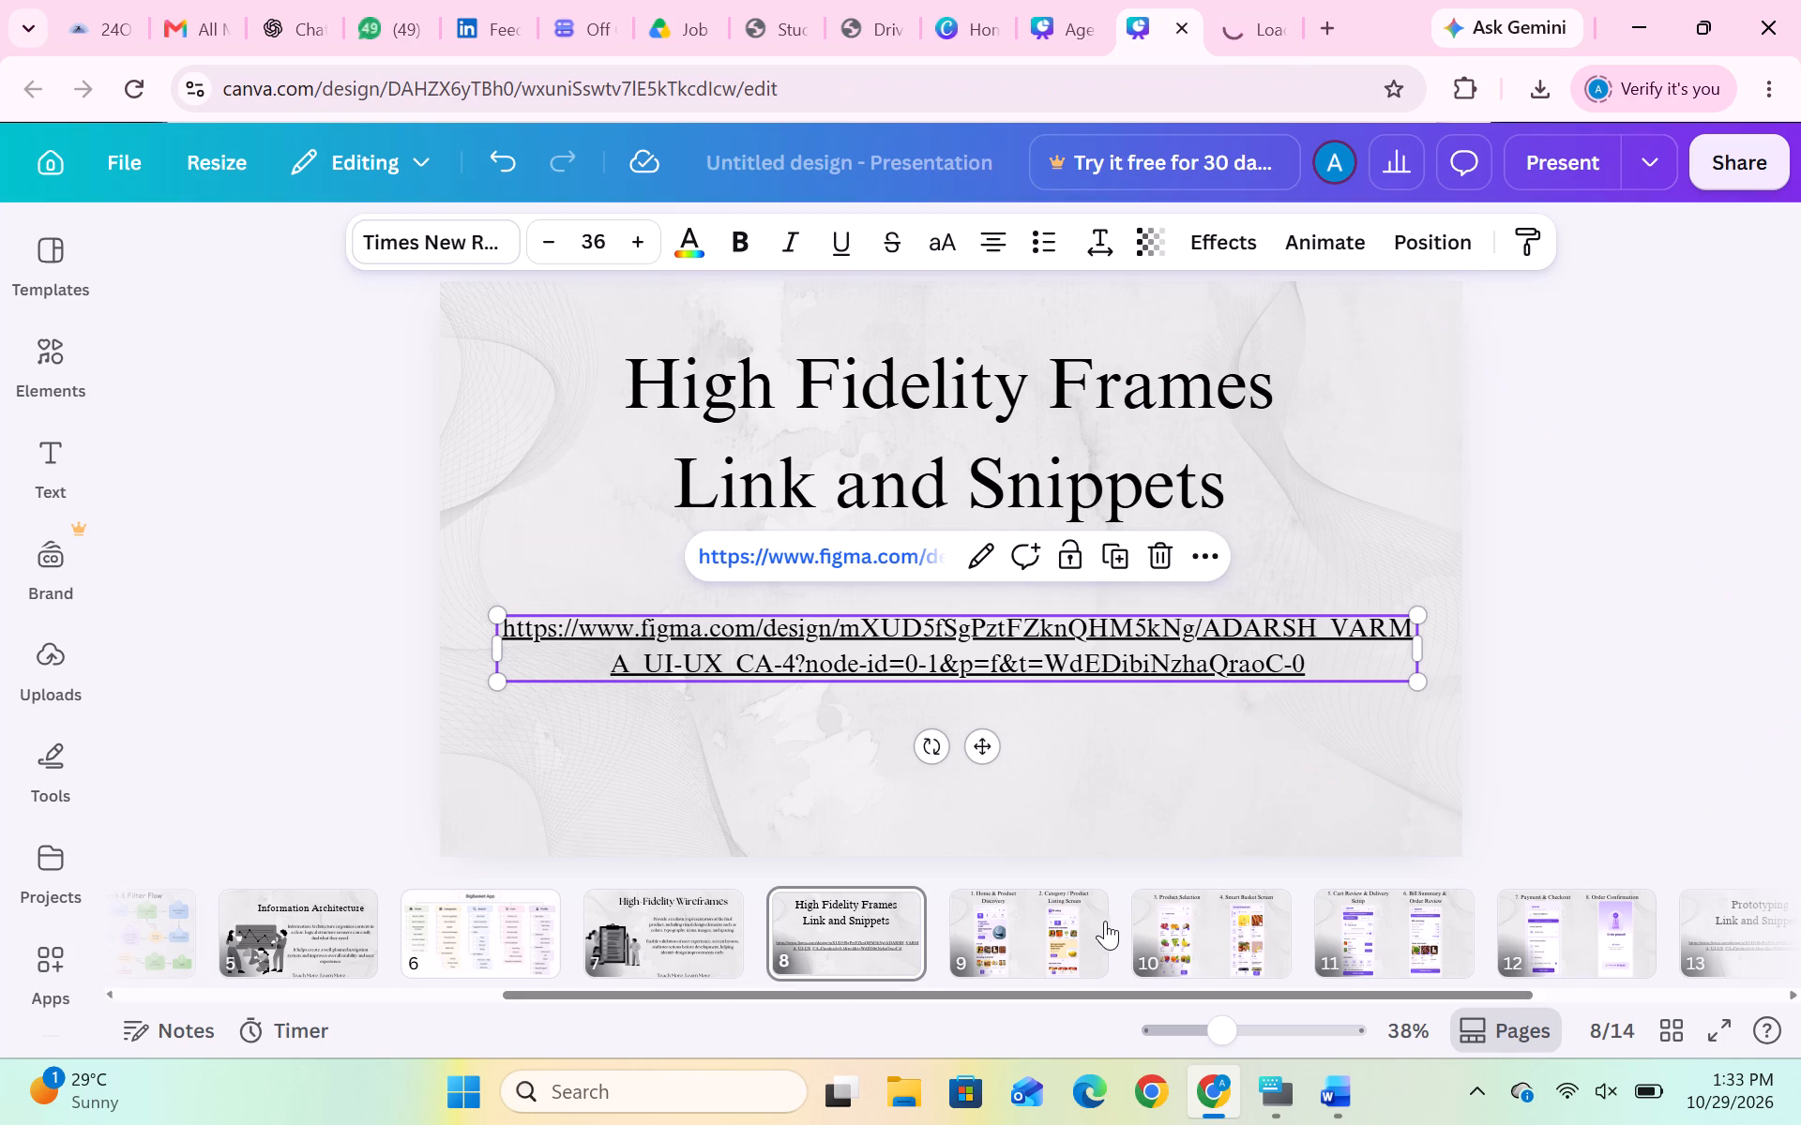
Review pages 9 to 14 of the new presentation, from the high-fidelity screens to the Prototyping flow diagram.
left_click(1101, 919)
scroll(1101, 919, "left", 1)
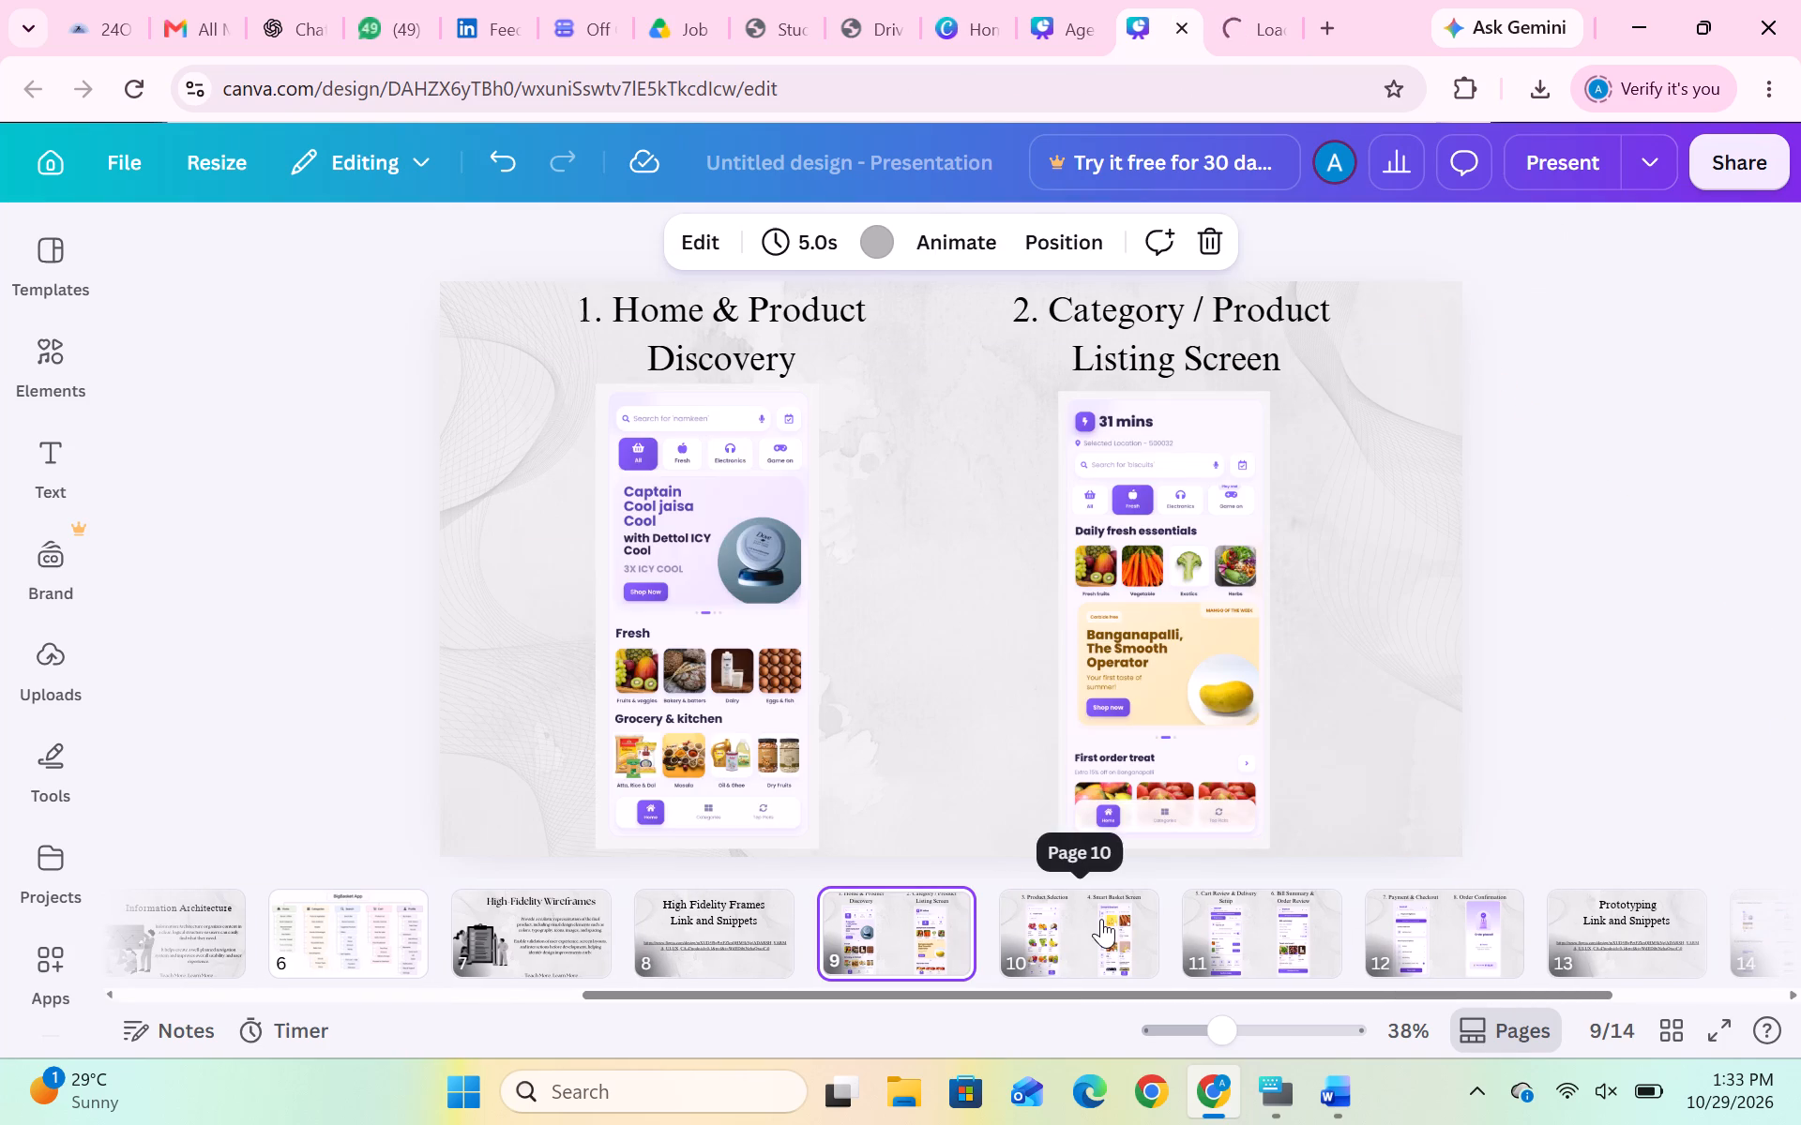
left_click(1101, 919)
scroll(1101, 919, "left", 1)
left_click(1101, 919)
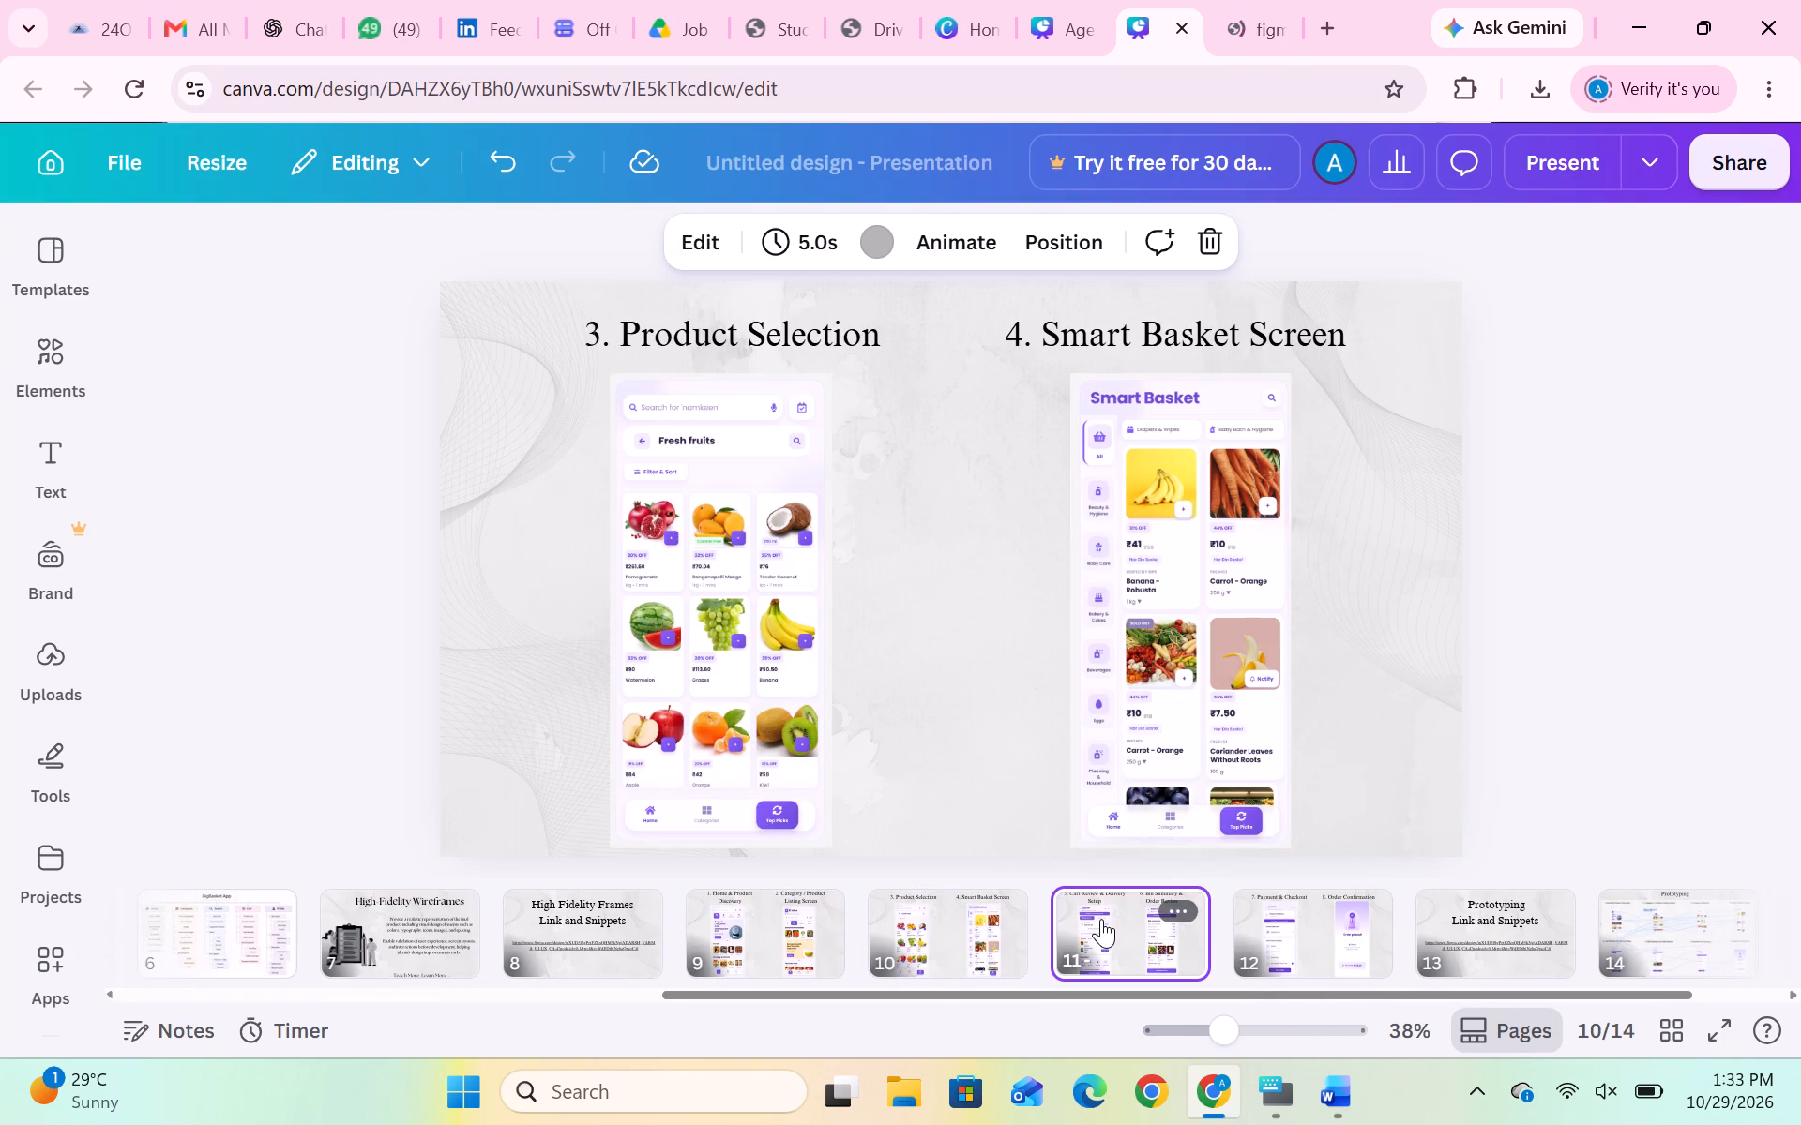
scroll(1101, 919, "left", 1)
left_click(1183, 937)
scroll(1183, 937, "left", 1)
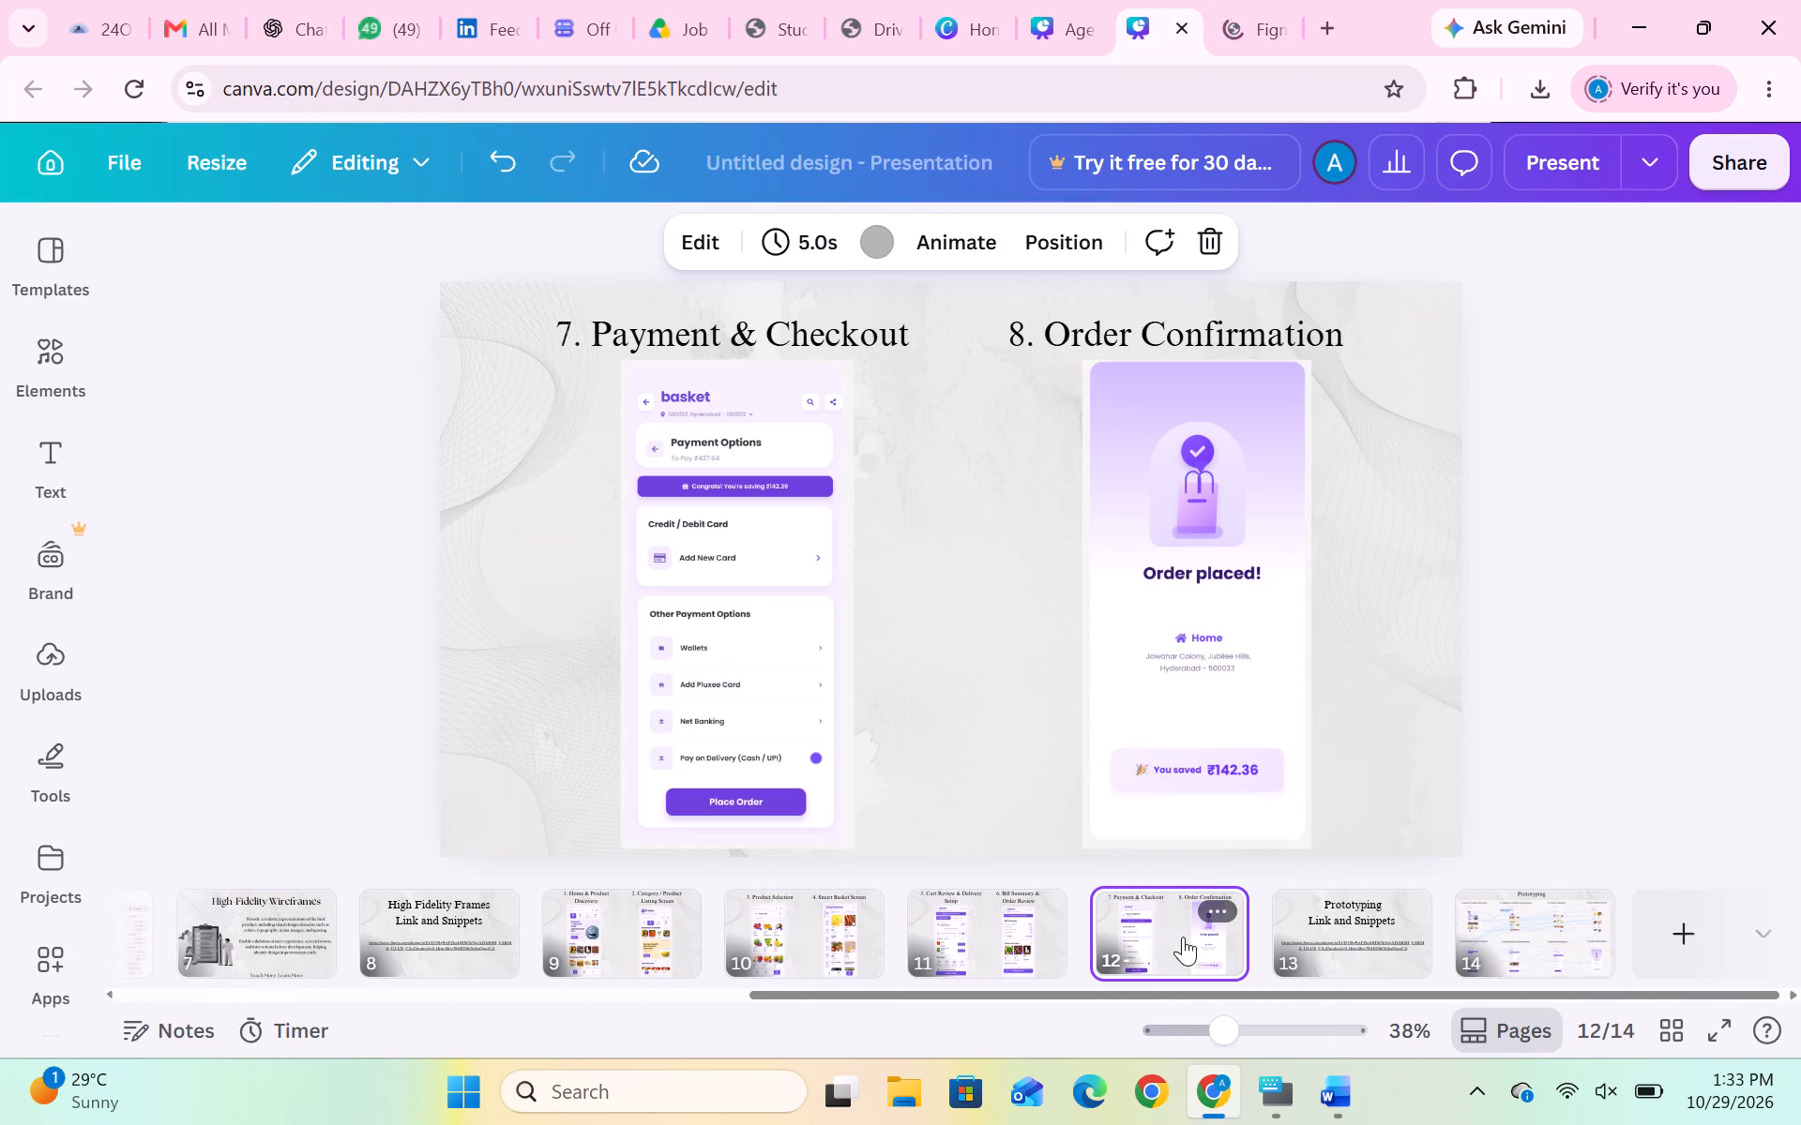
scroll(1183, 937, "left", 1)
left_click(1331, 940)
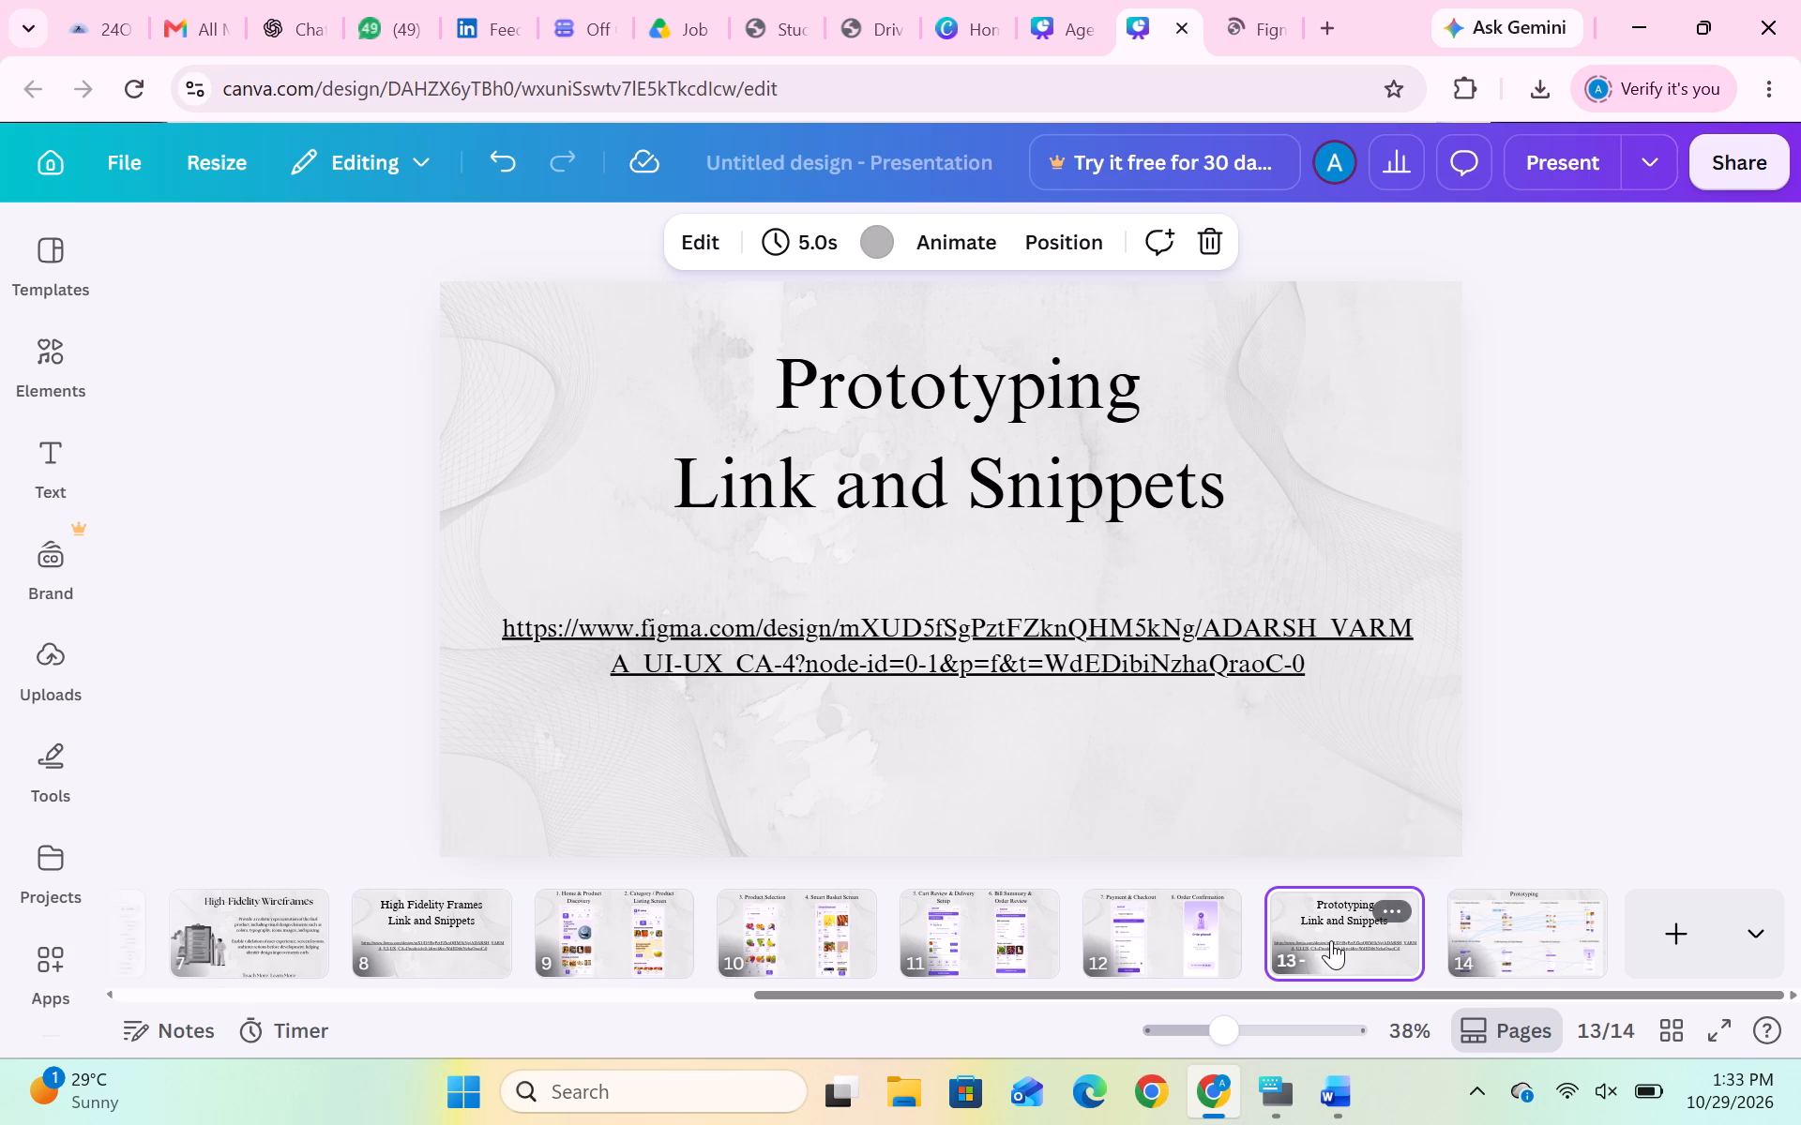
scroll(1331, 940, "left", 1)
left_click(1499, 923)
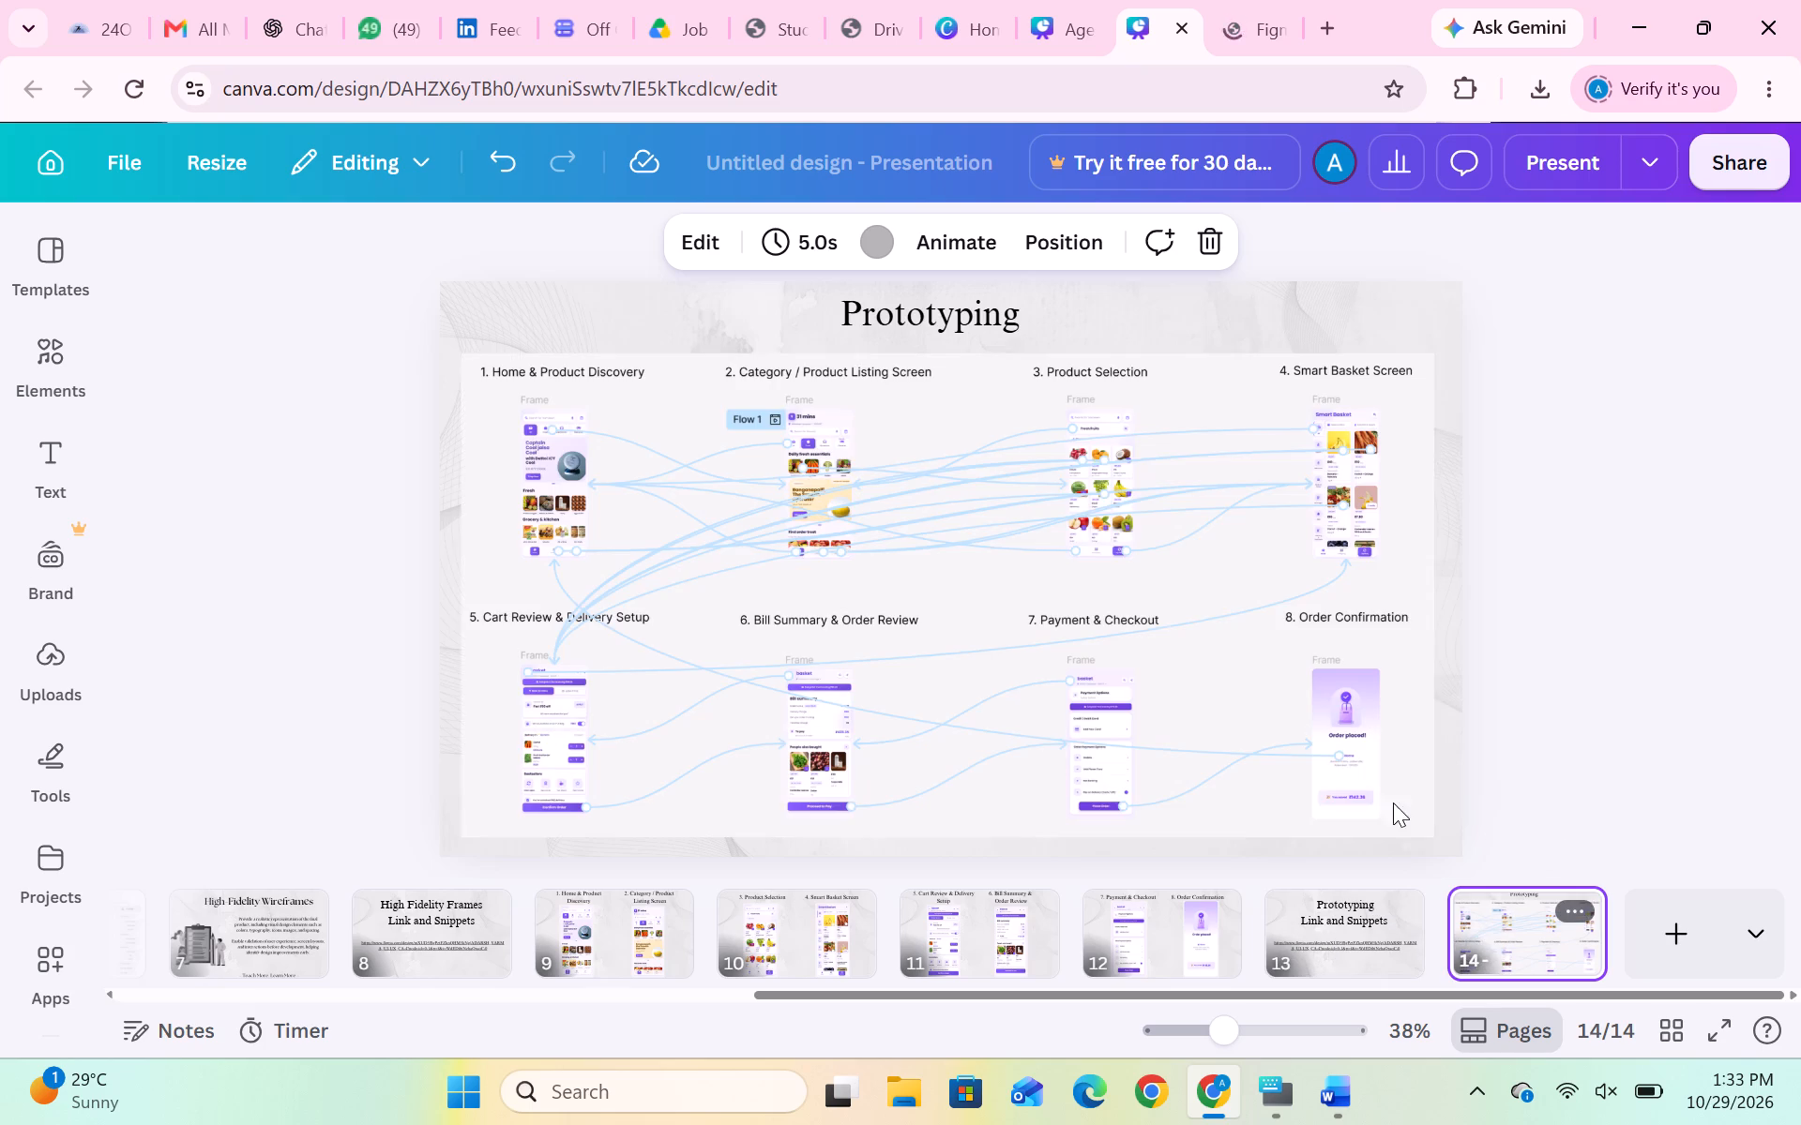
Check the opened Figma design page and return to the new presentation.
left_click(1278, 1)
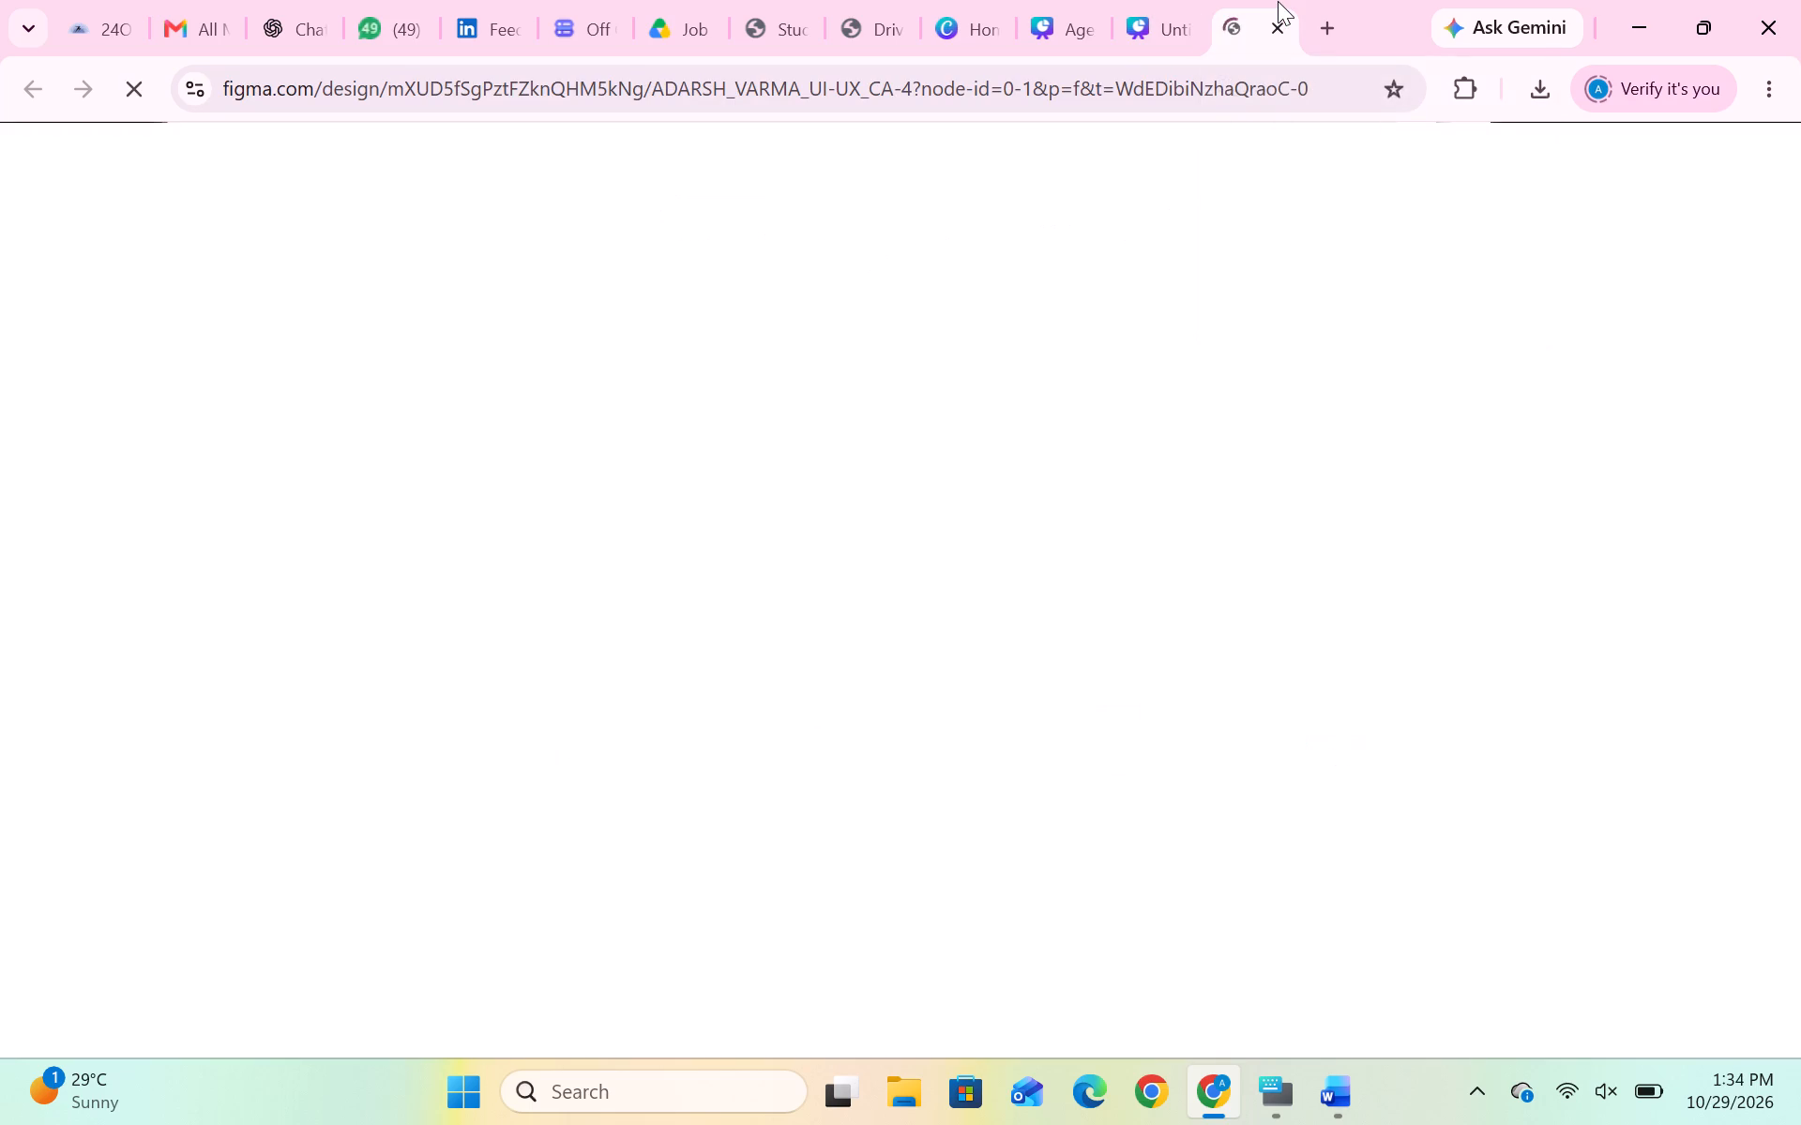
left_click(1134, 27)
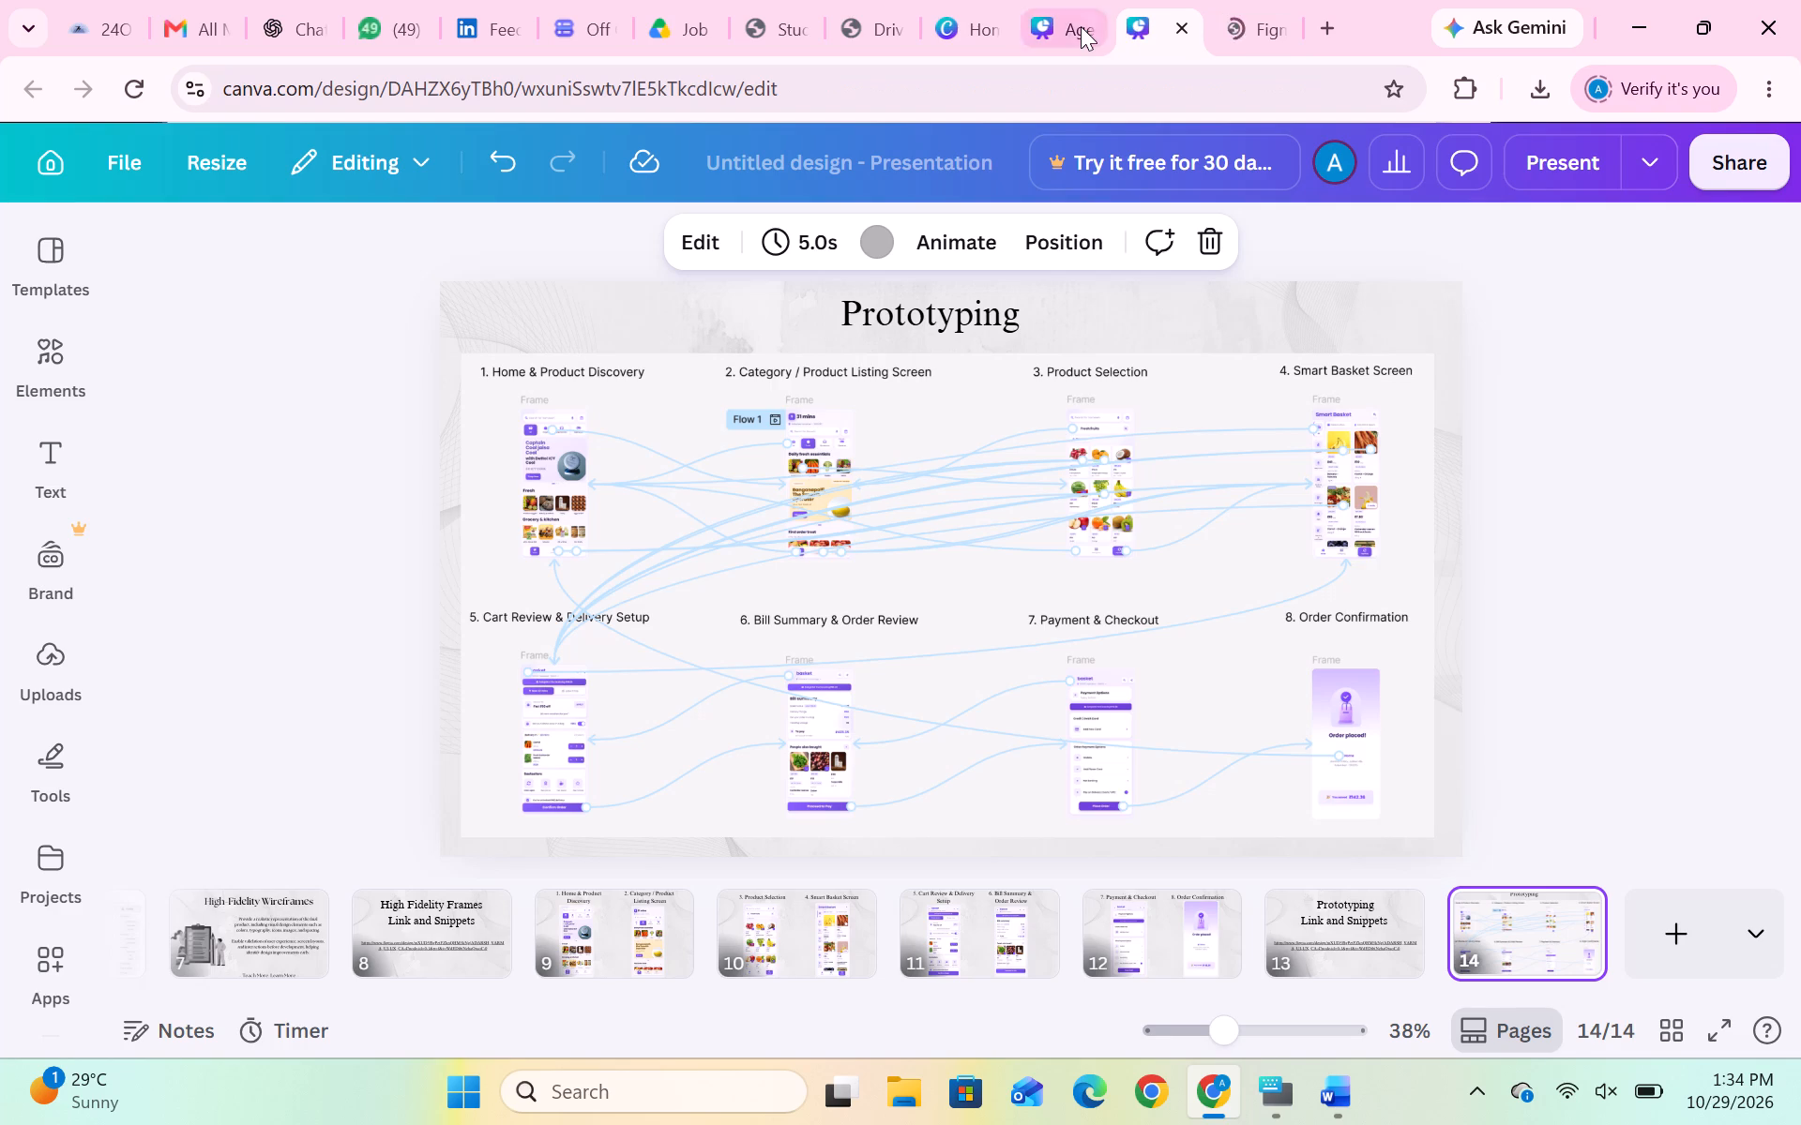
Copy the THANK YOU page from the earlier IXD803 presentation to the end of the new presentation, after the Prototyping page.
left_click(1081, 26)
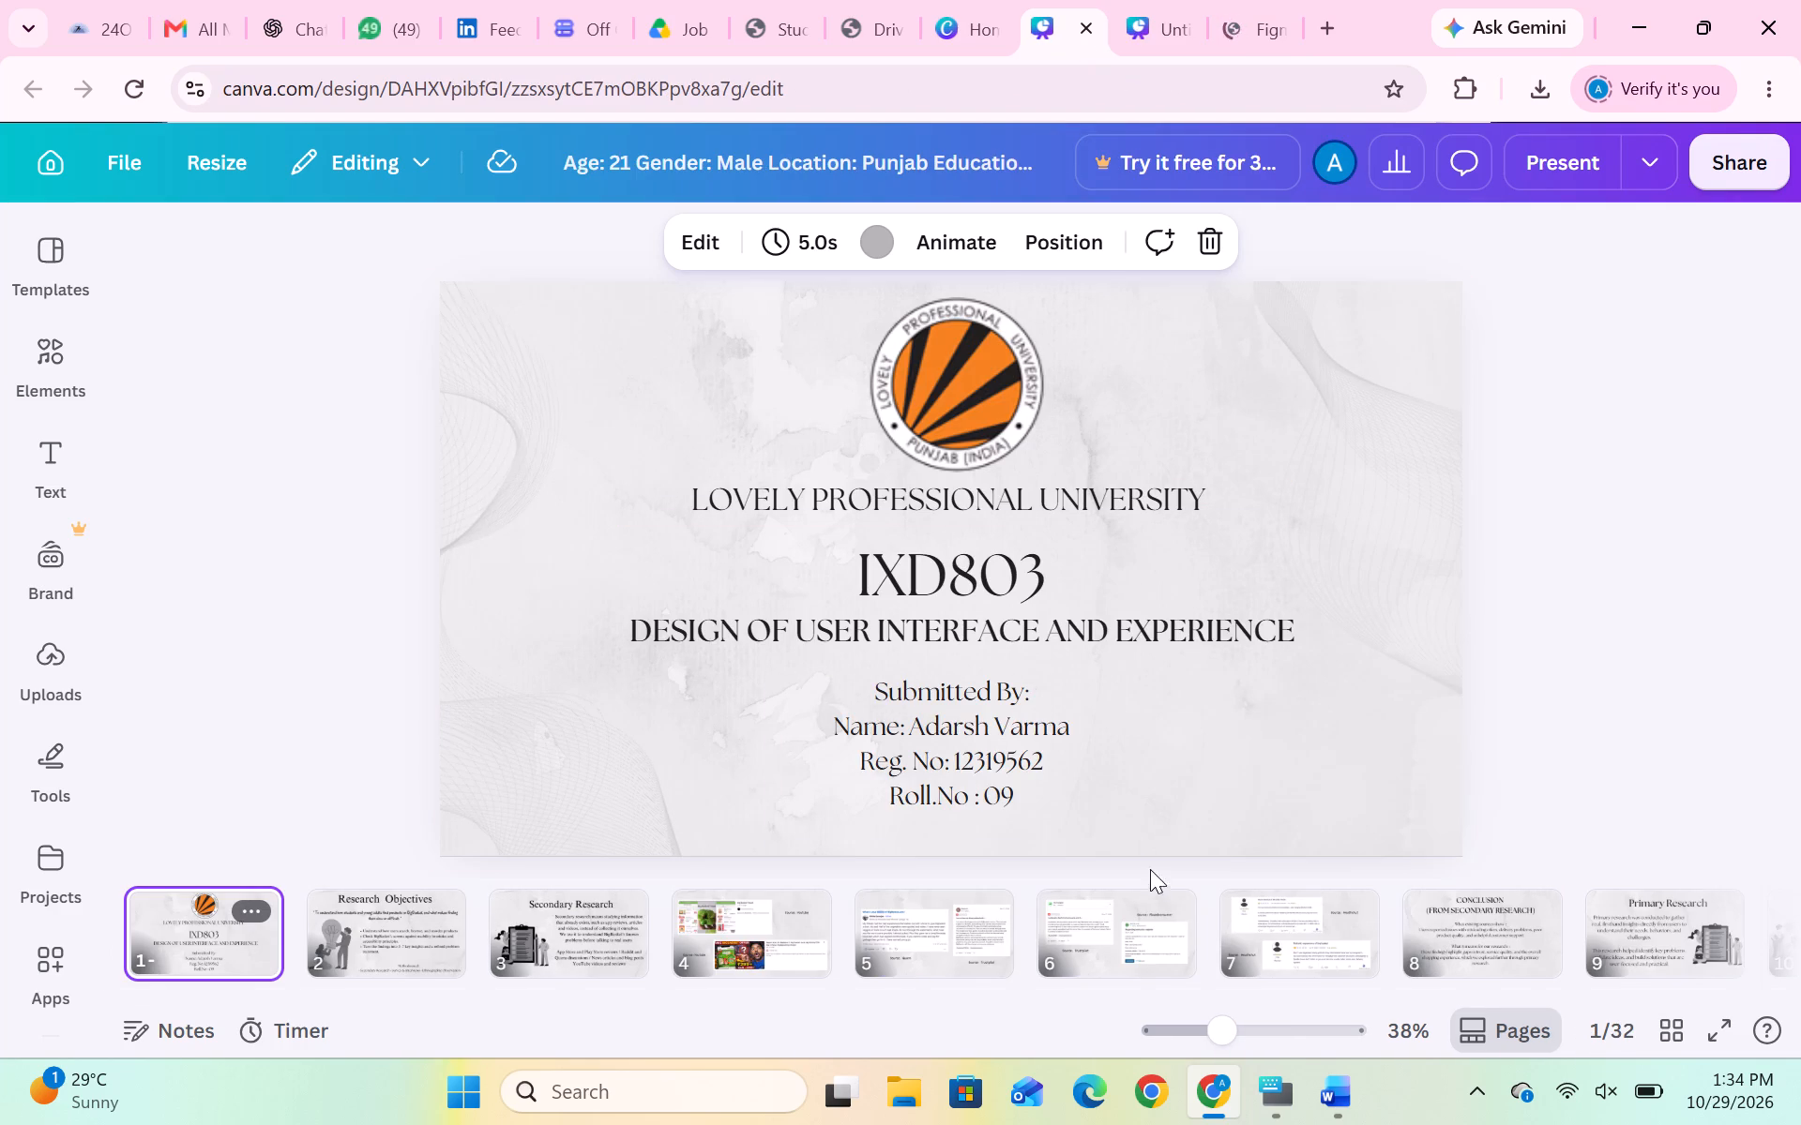
scroll(1171, 937, "left", 20)
scroll(1171, 937, "left", 2)
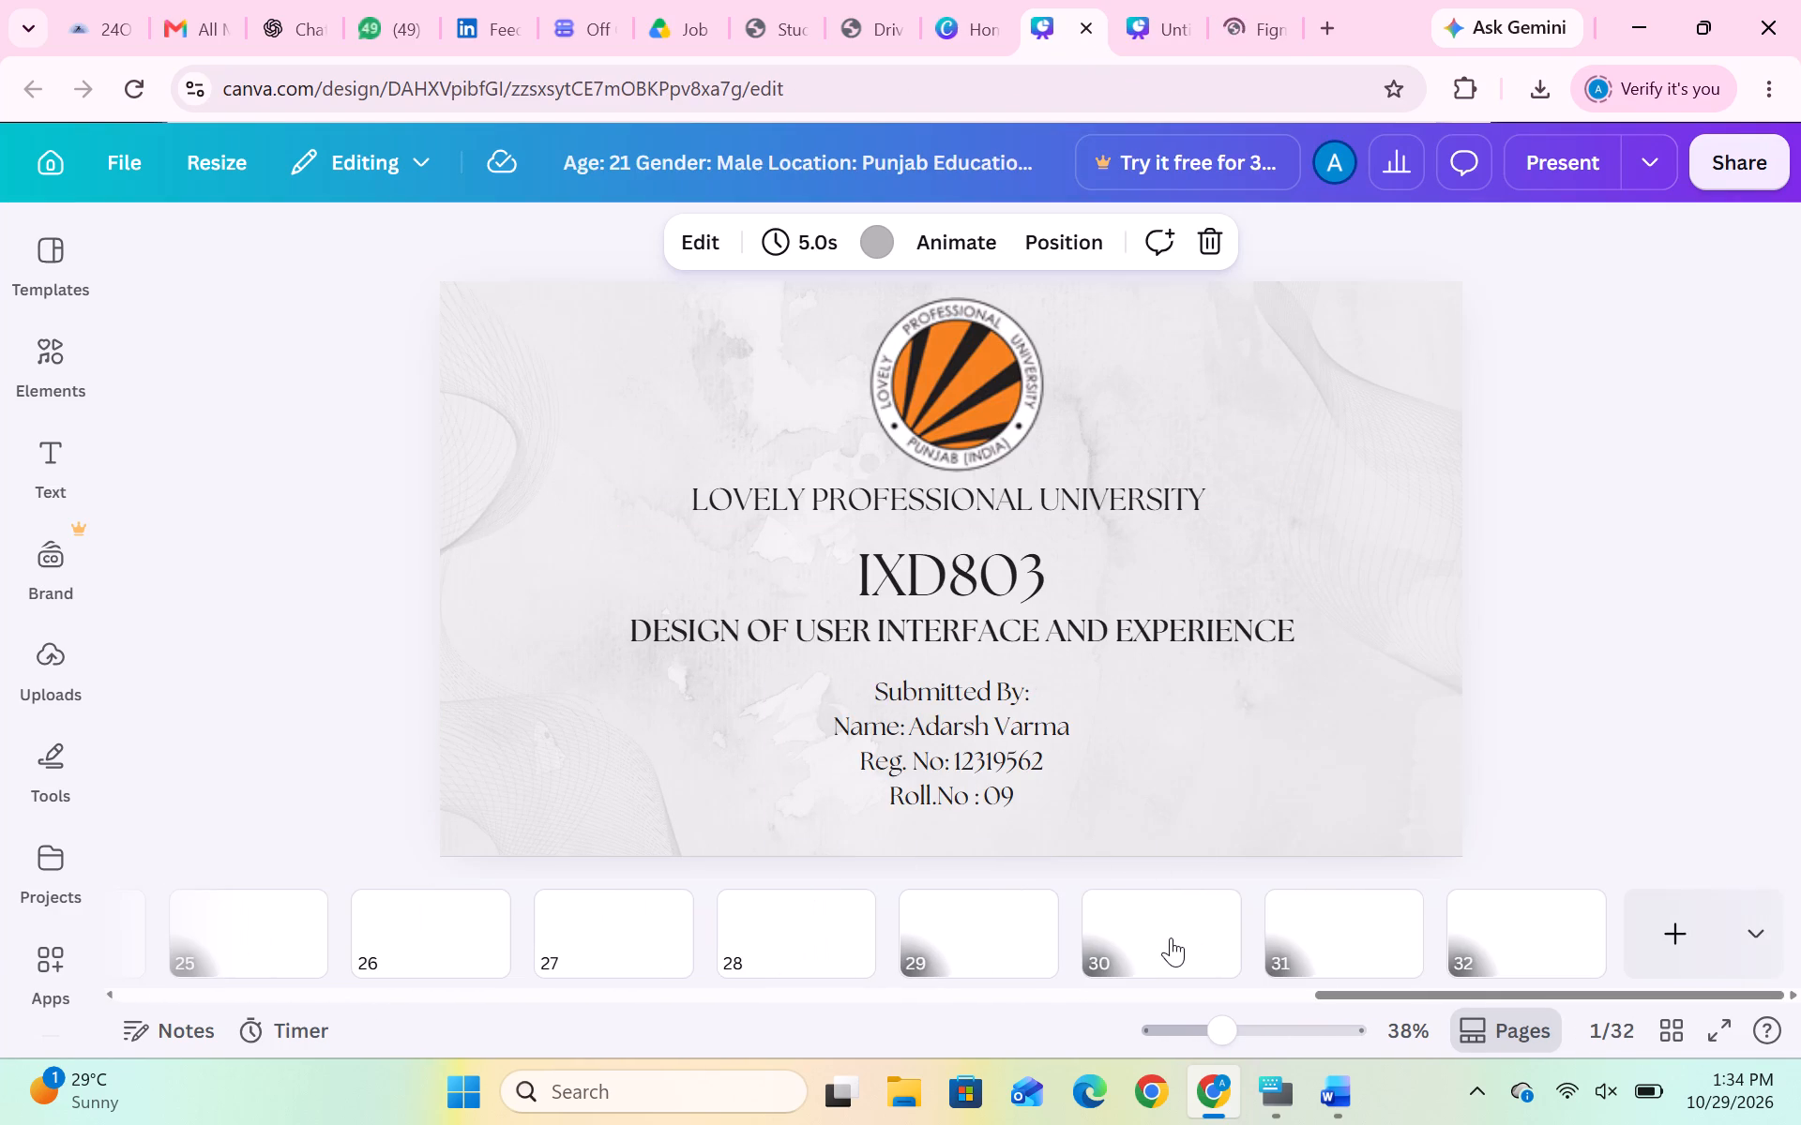
scroll(1171, 937, "left", 3)
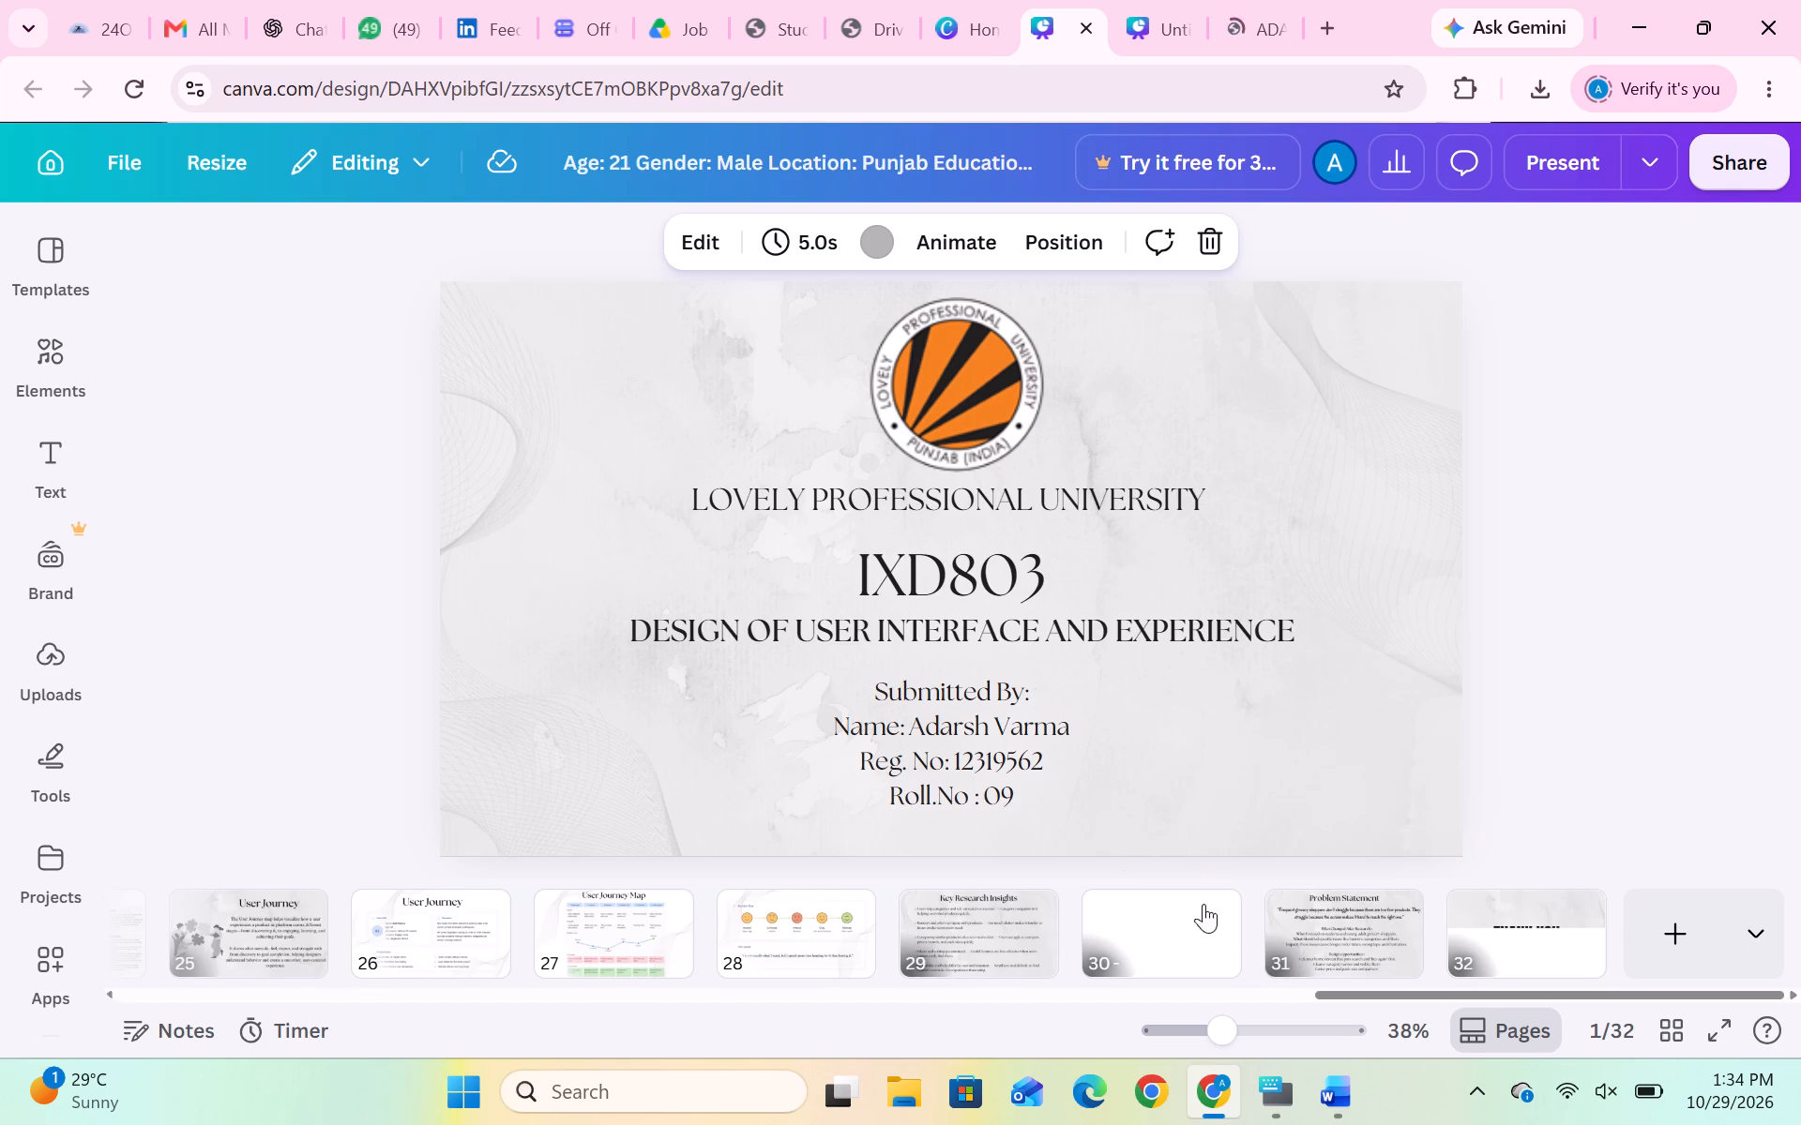
left_click(1588, 906)
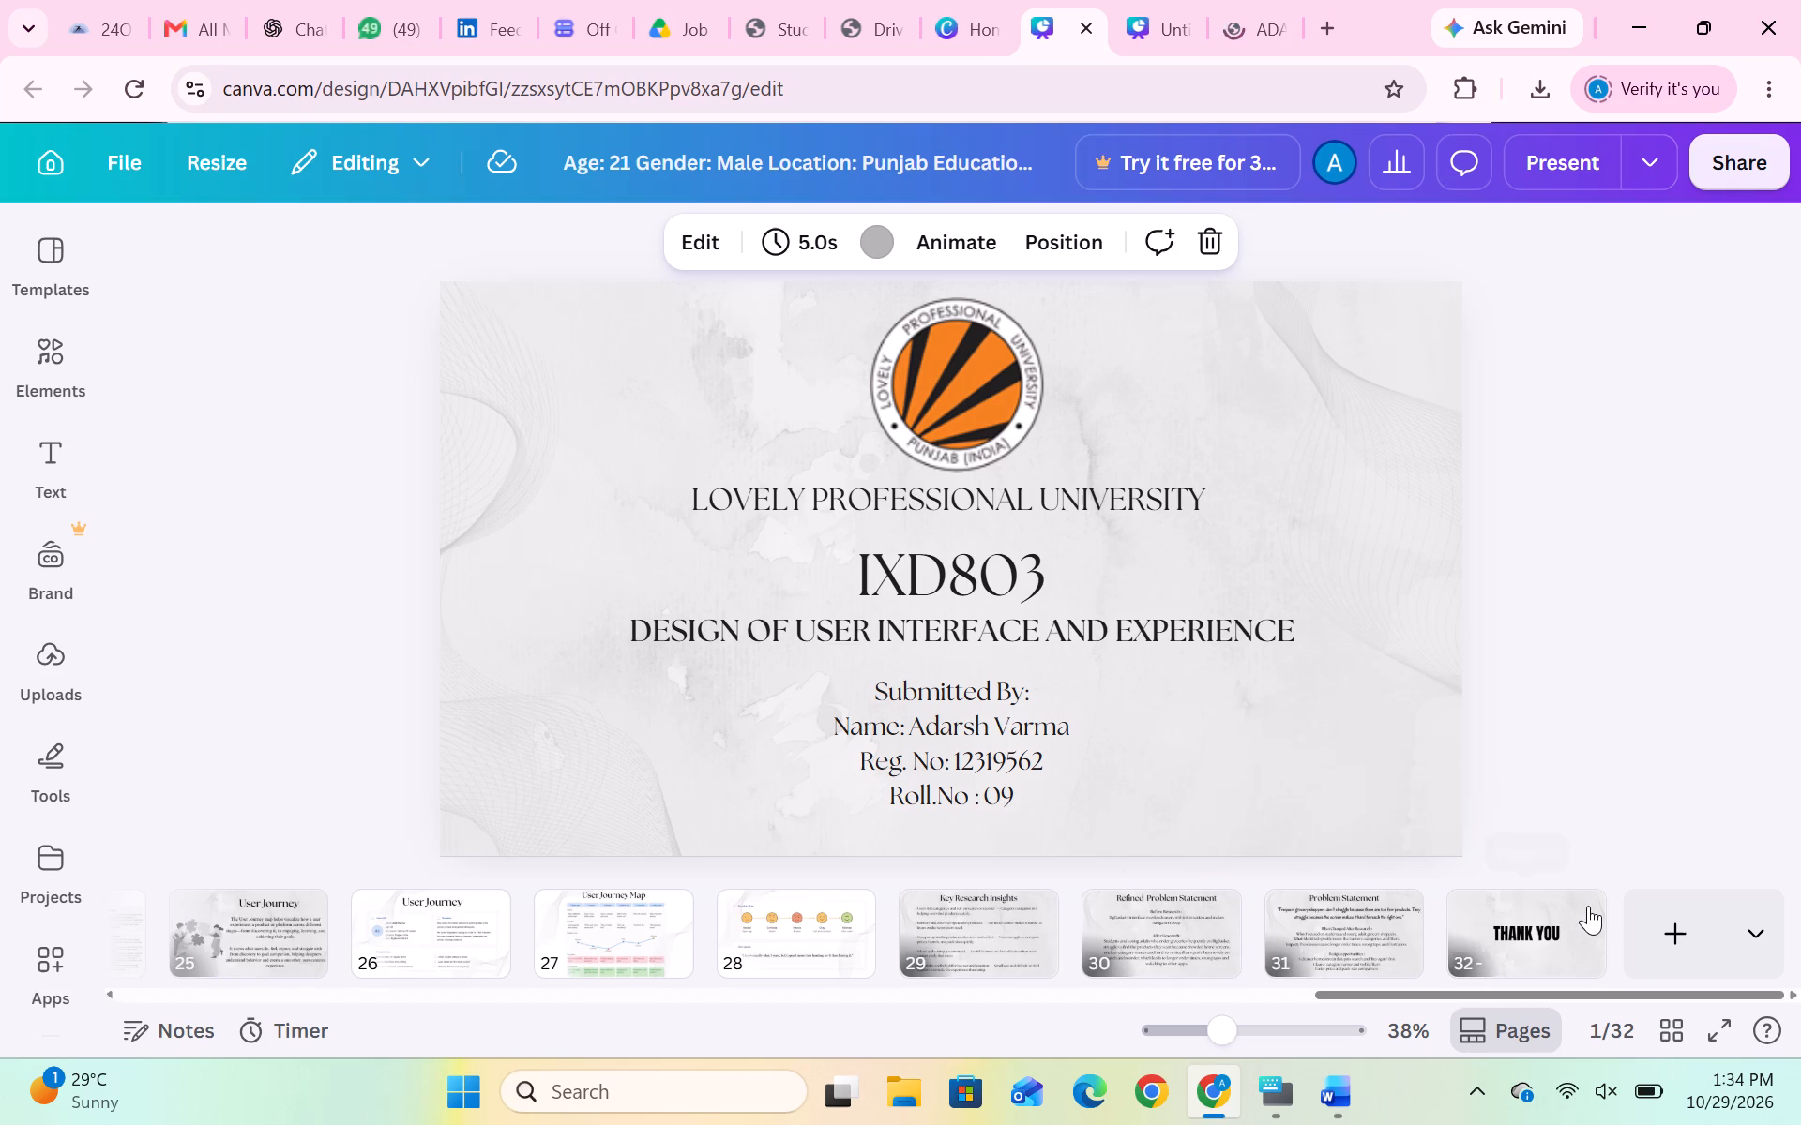
left_click(1588, 906)
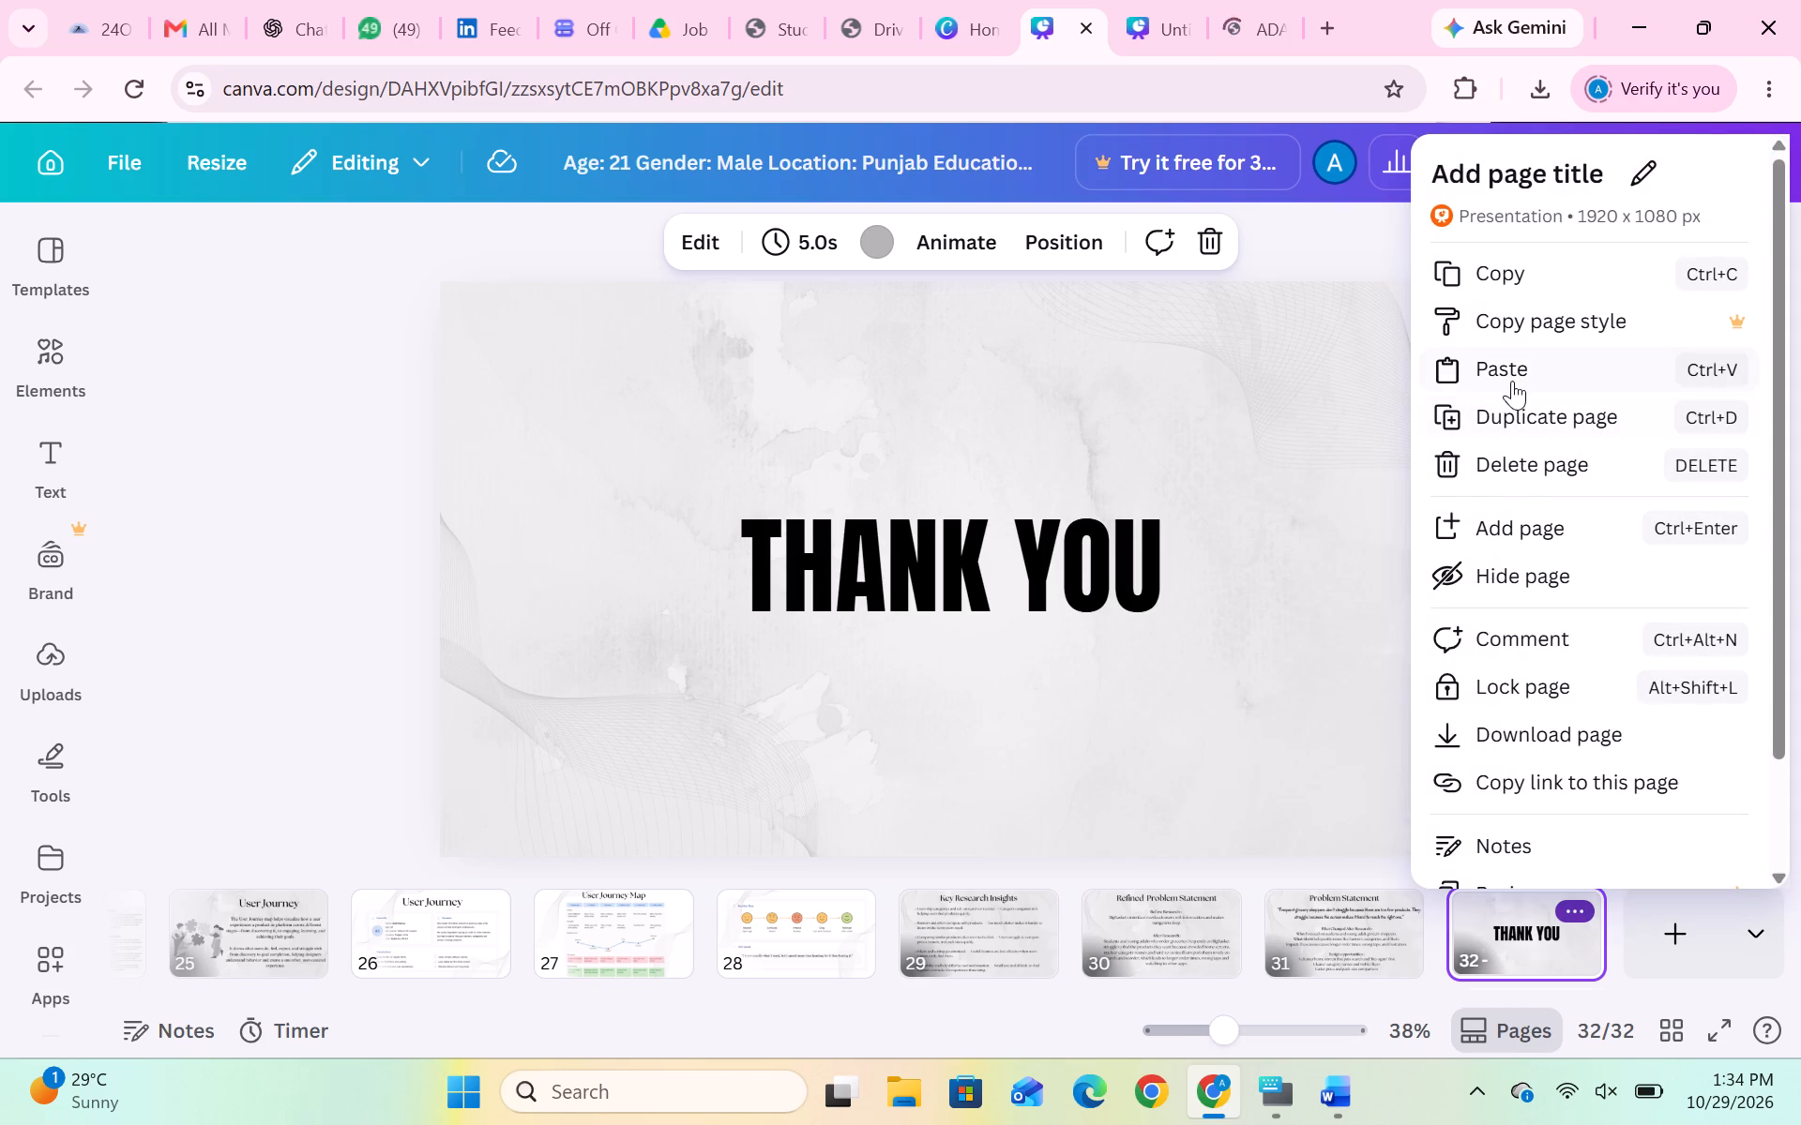
left_click(1511, 273)
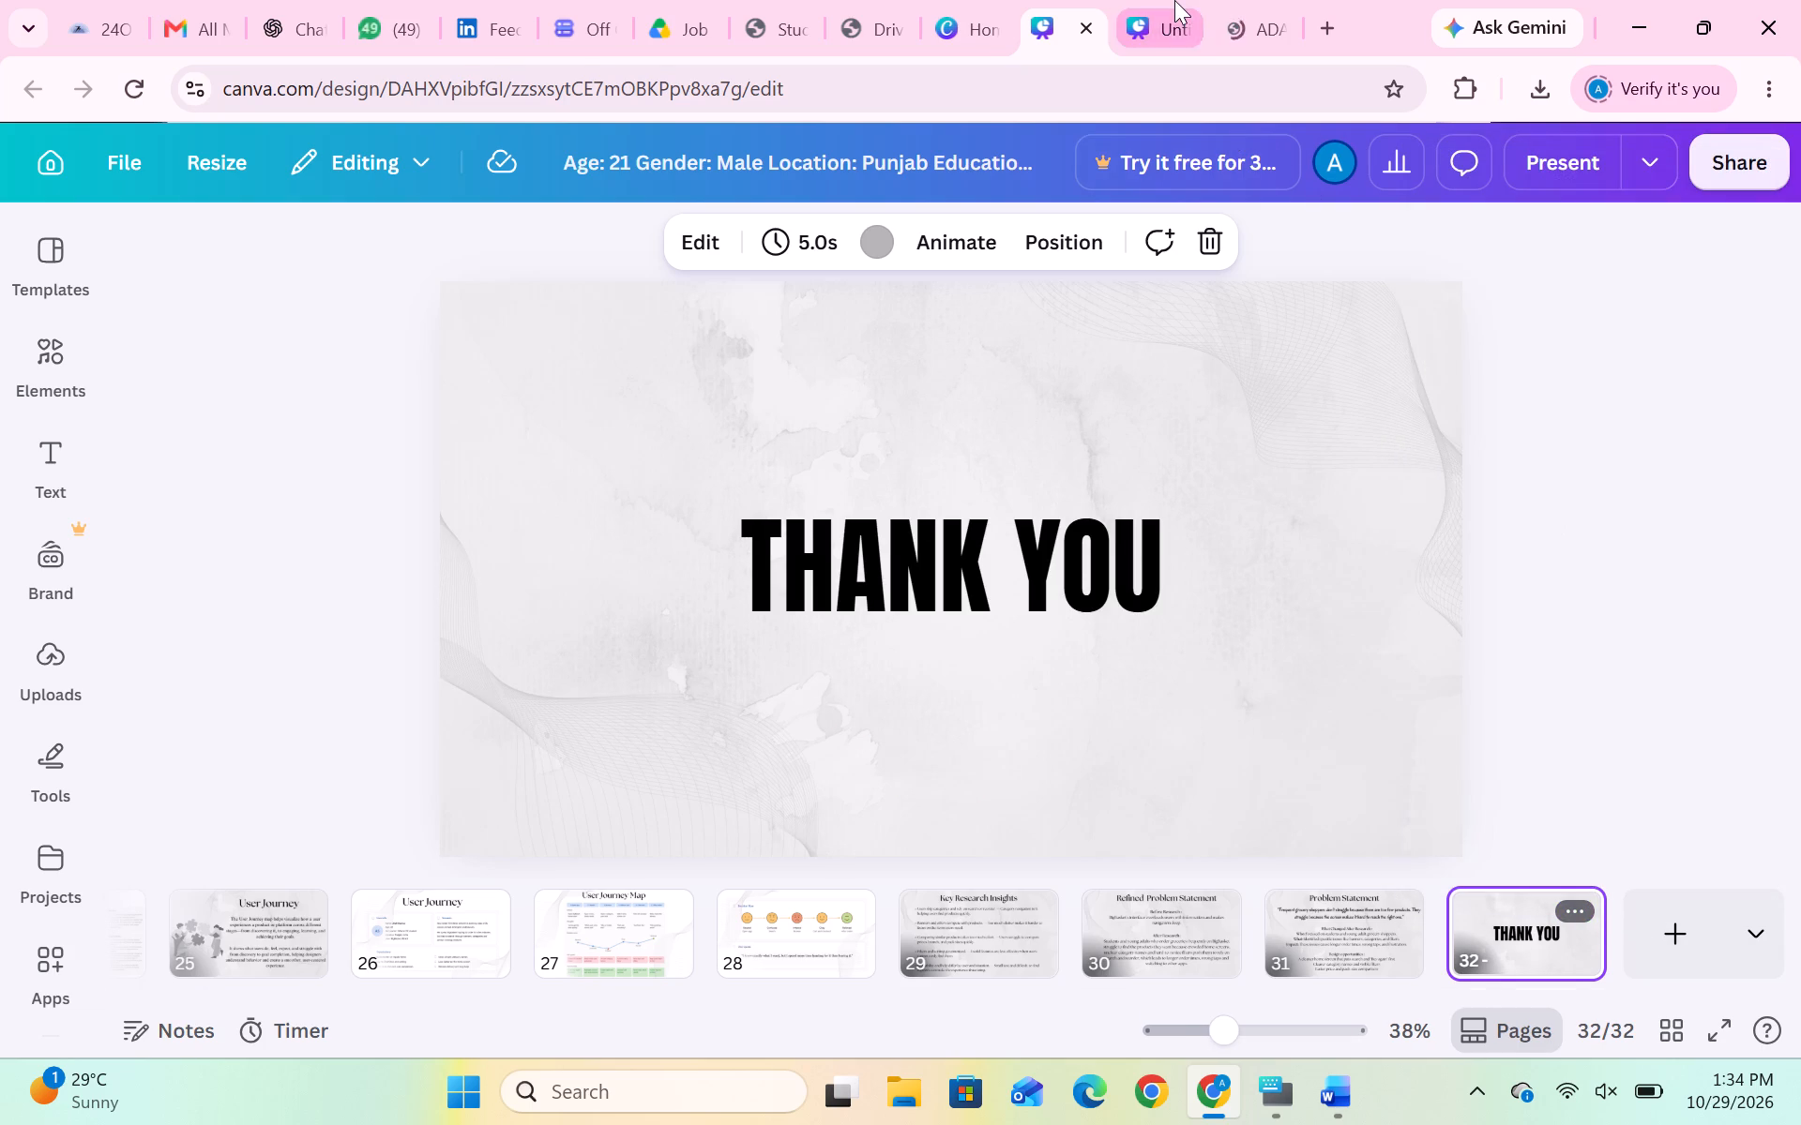
left_click(1174, 0)
key("ctrl+v")
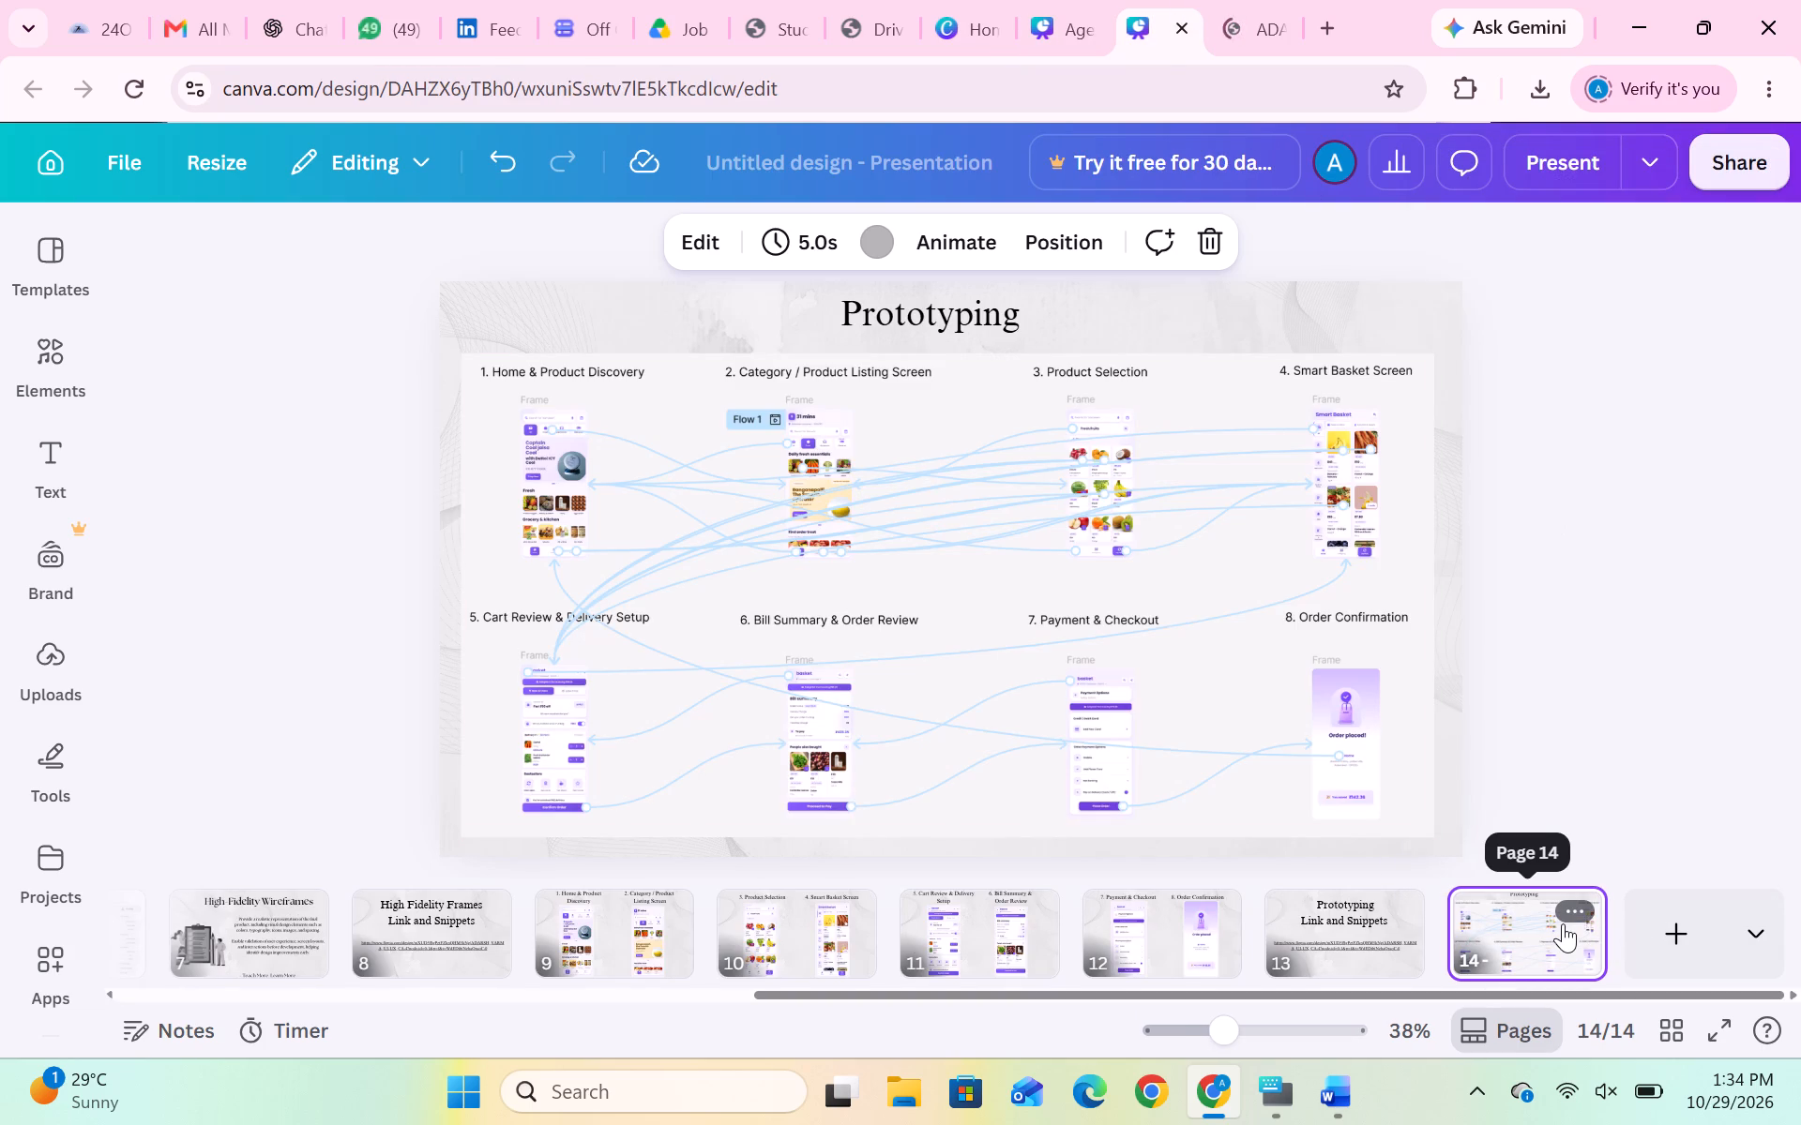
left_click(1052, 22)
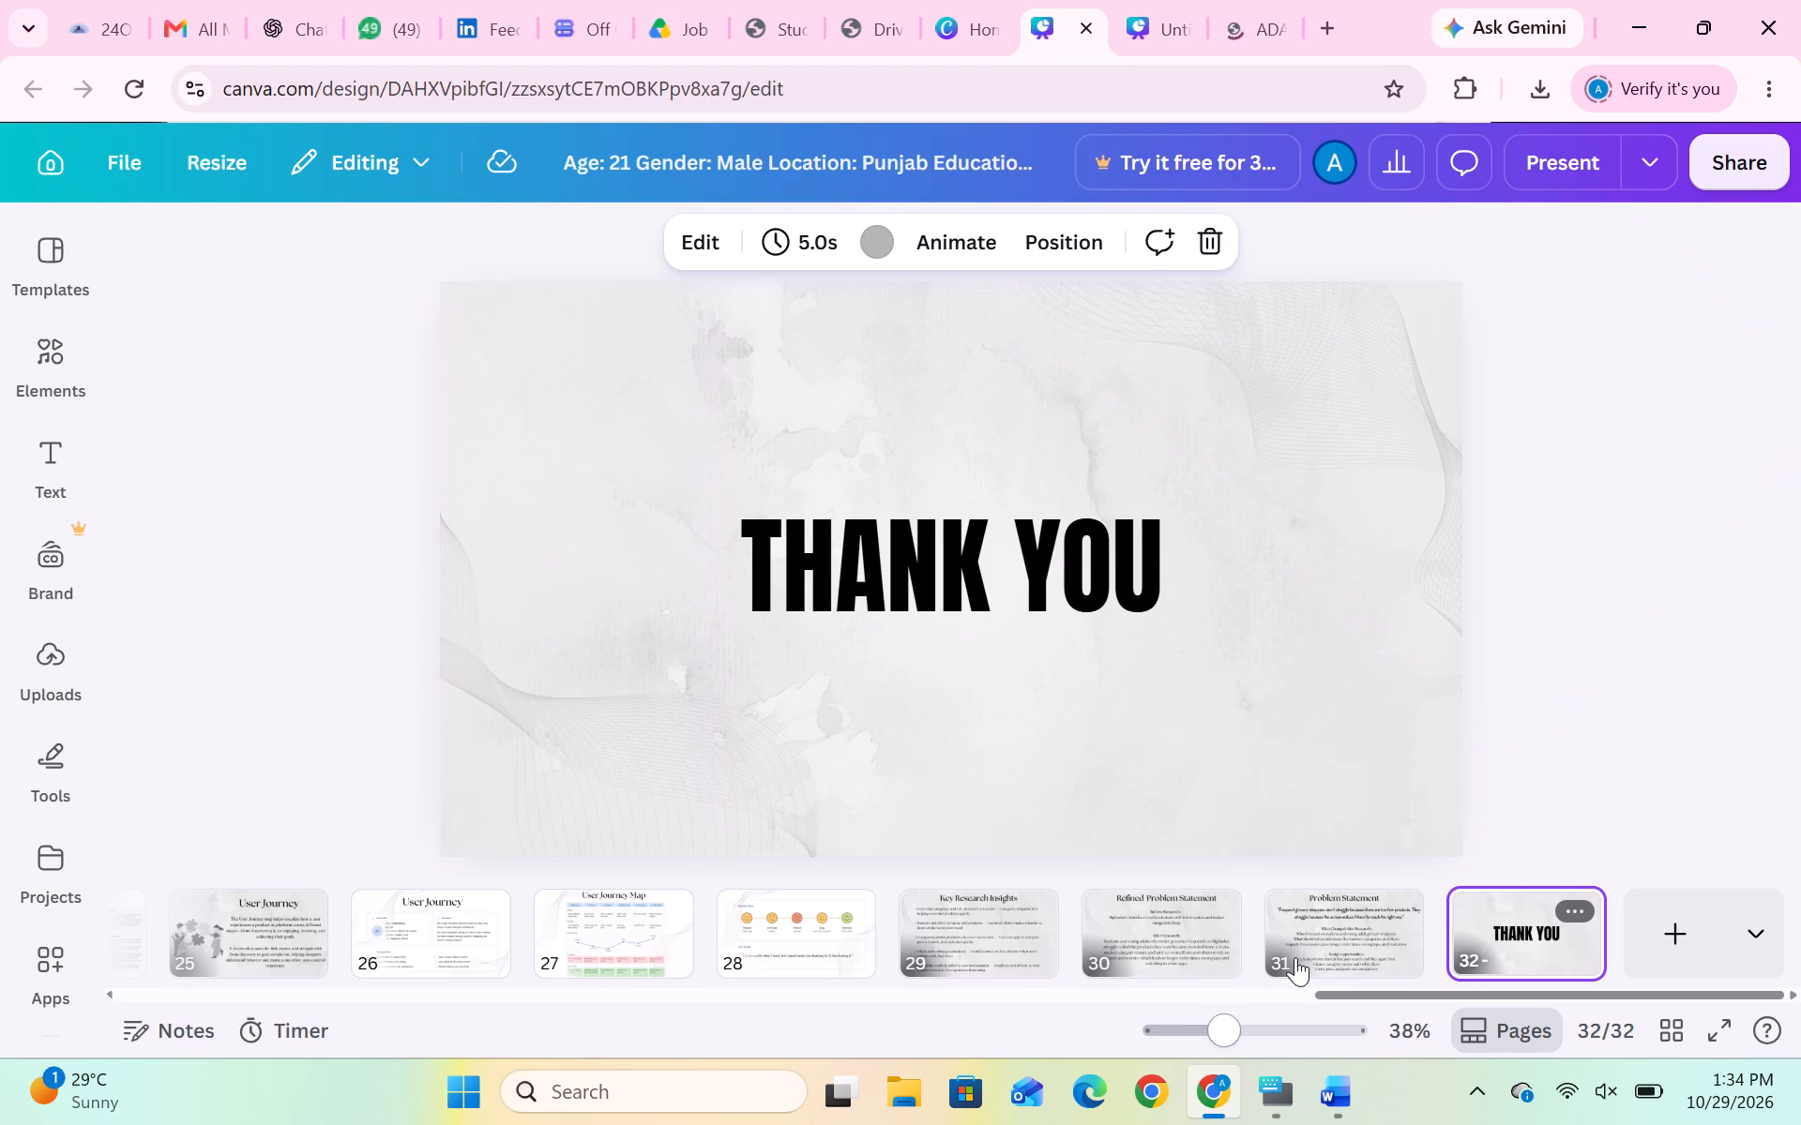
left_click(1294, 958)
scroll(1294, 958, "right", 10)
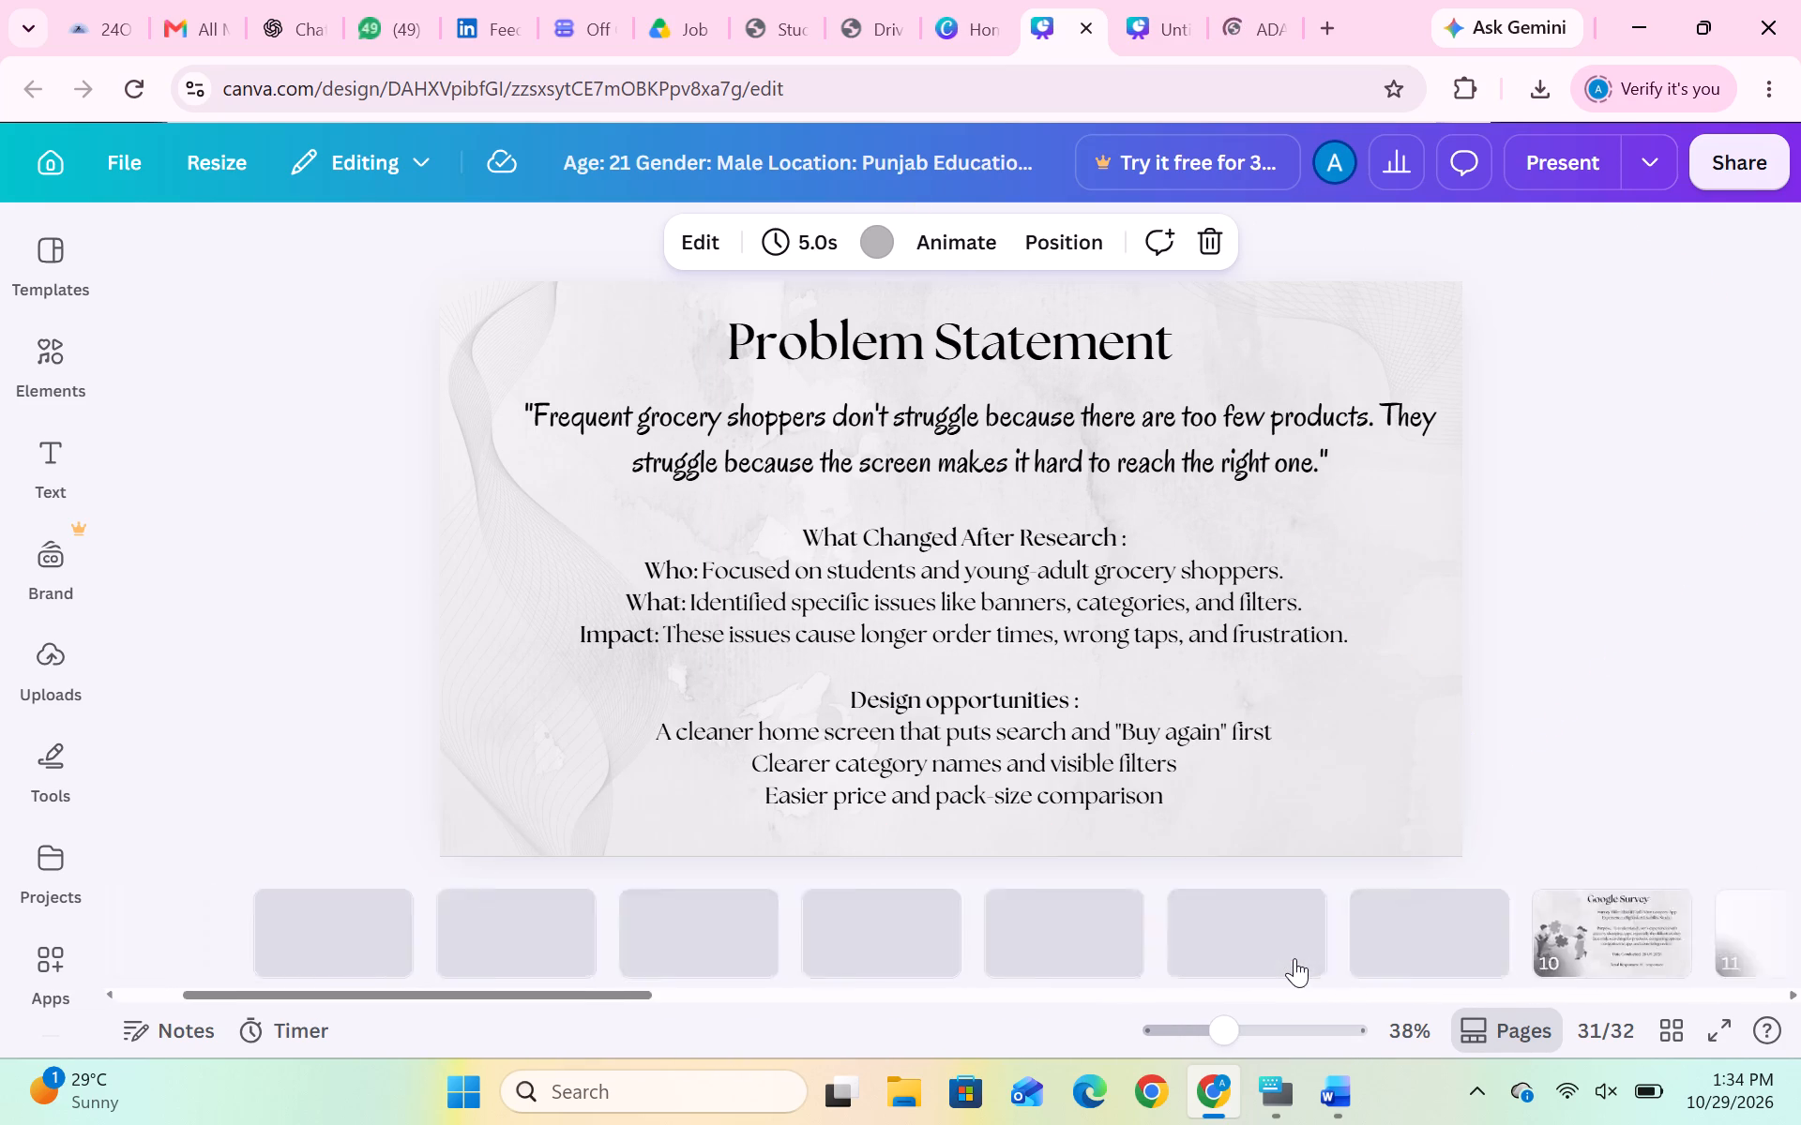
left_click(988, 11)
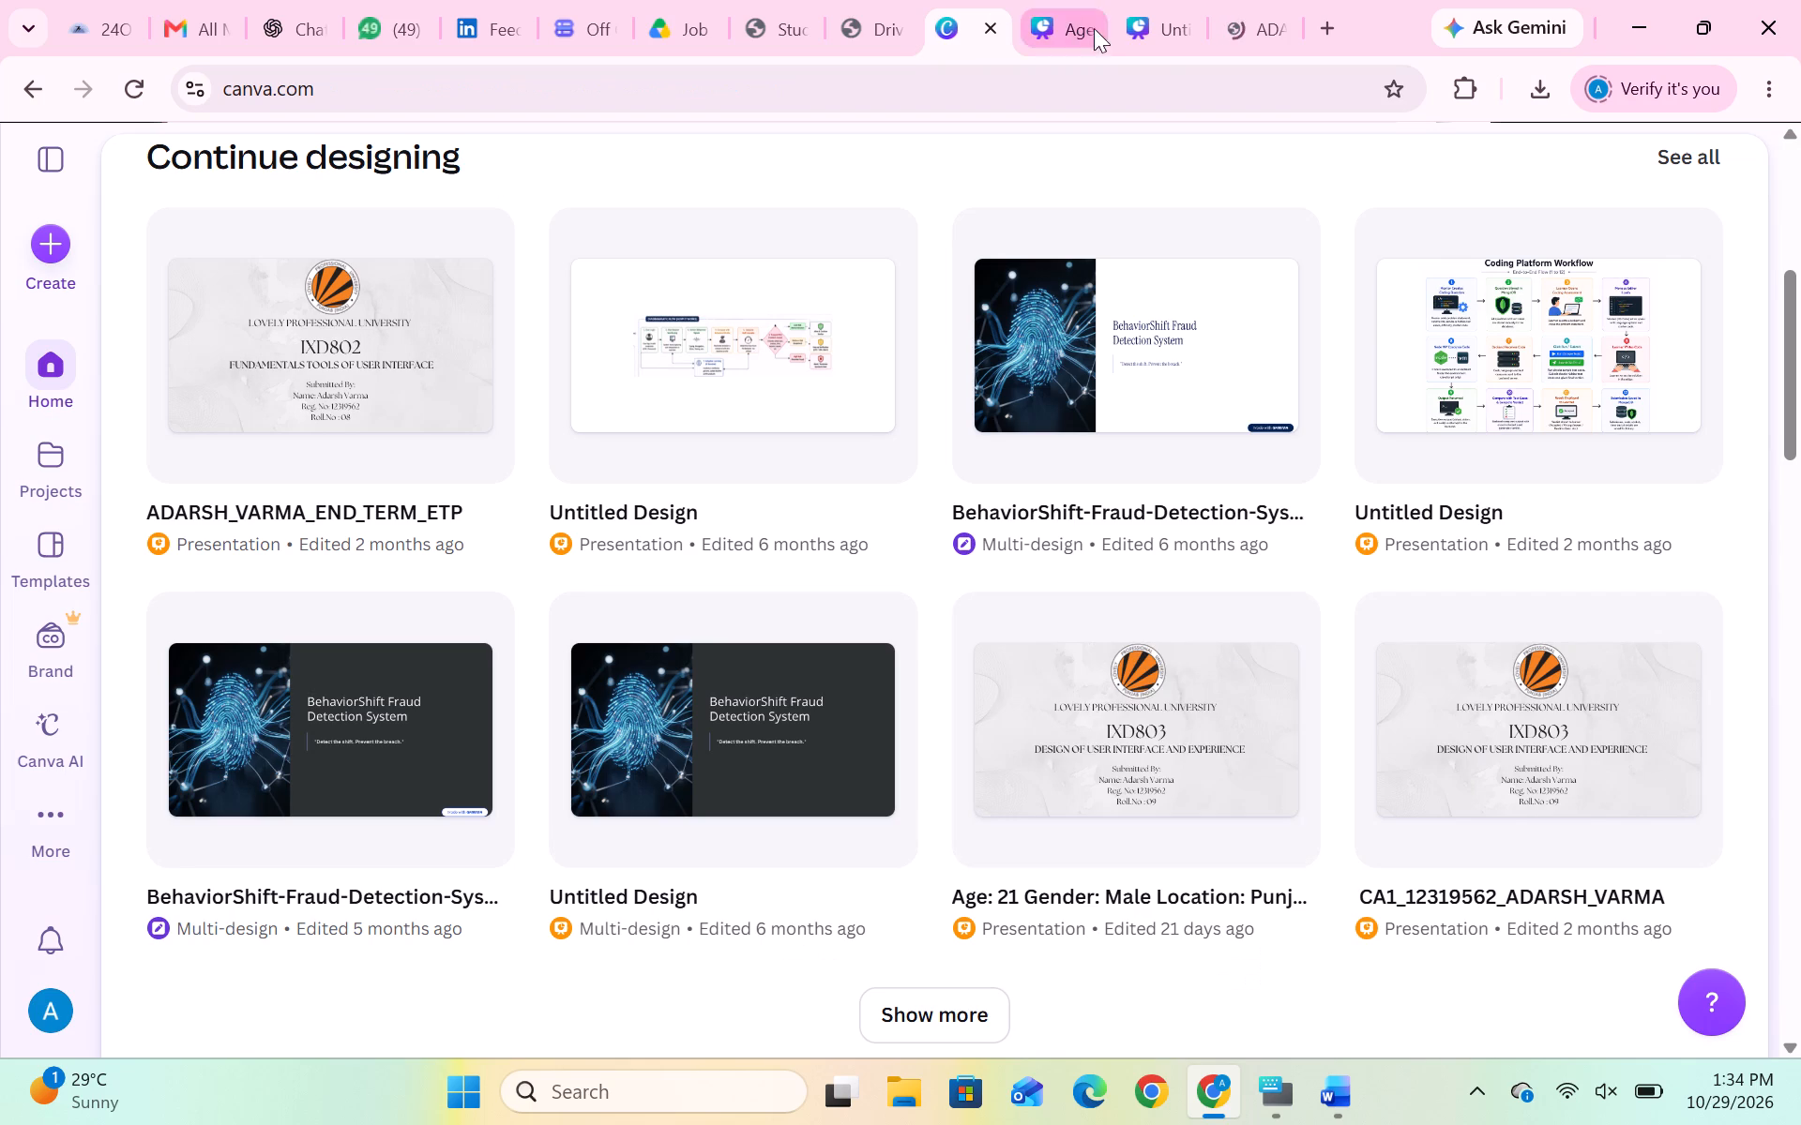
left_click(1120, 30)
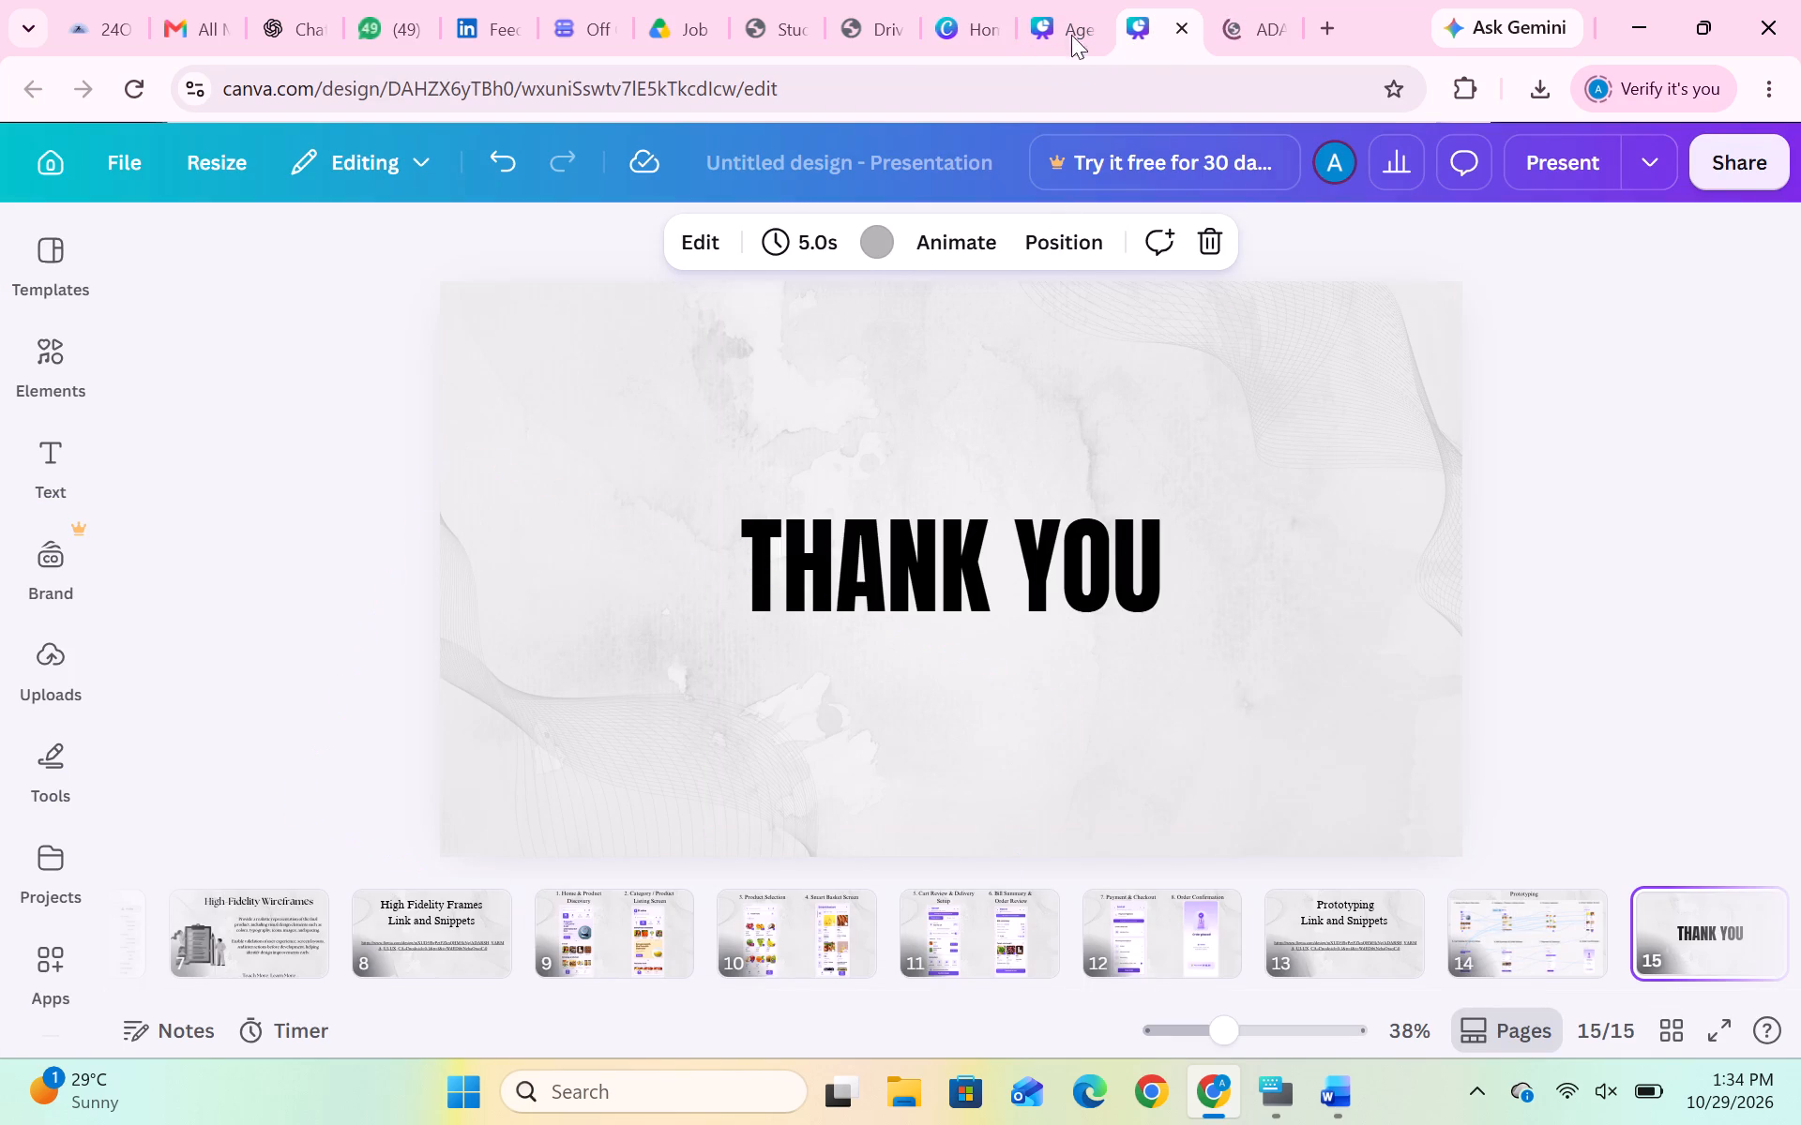
Examine the prototype connections in the Figma design and the interaction settings of the home screen's bottom bar.
left_click(1241, 13)
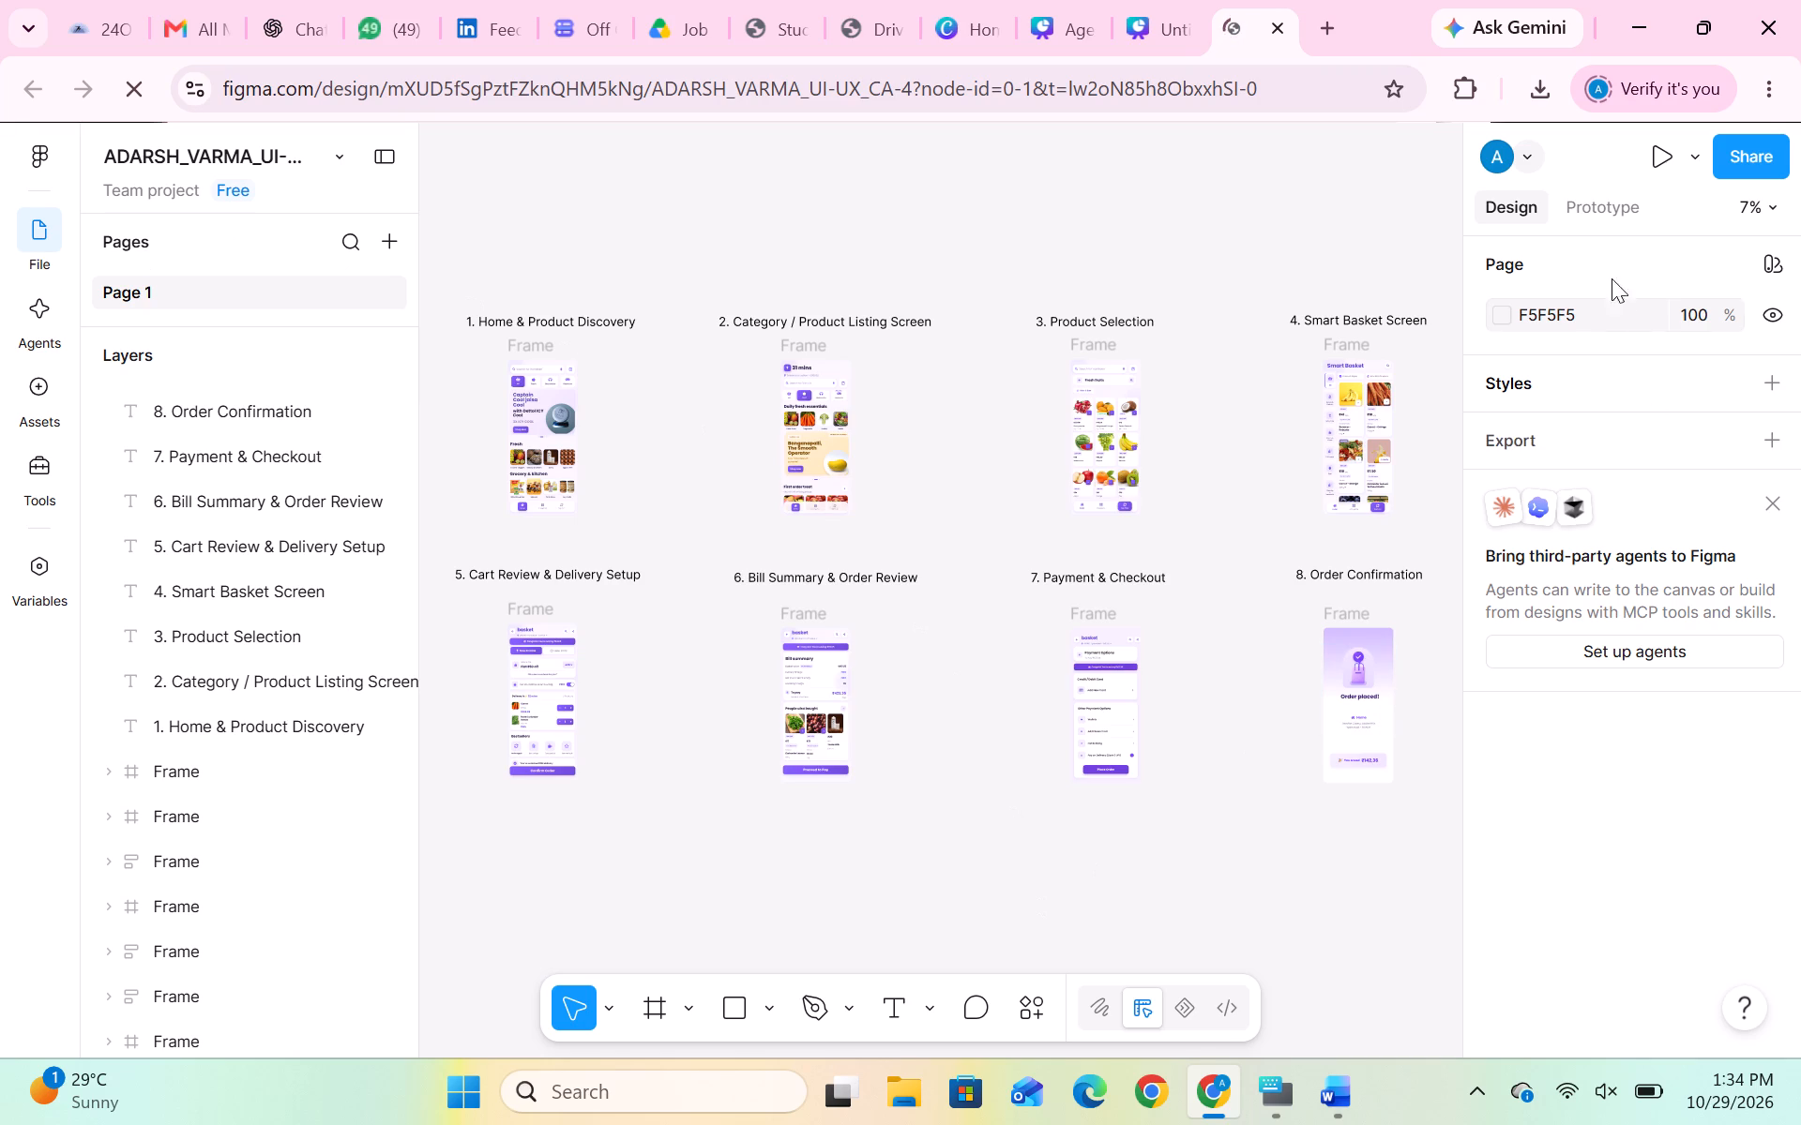
left_click(1585, 199)
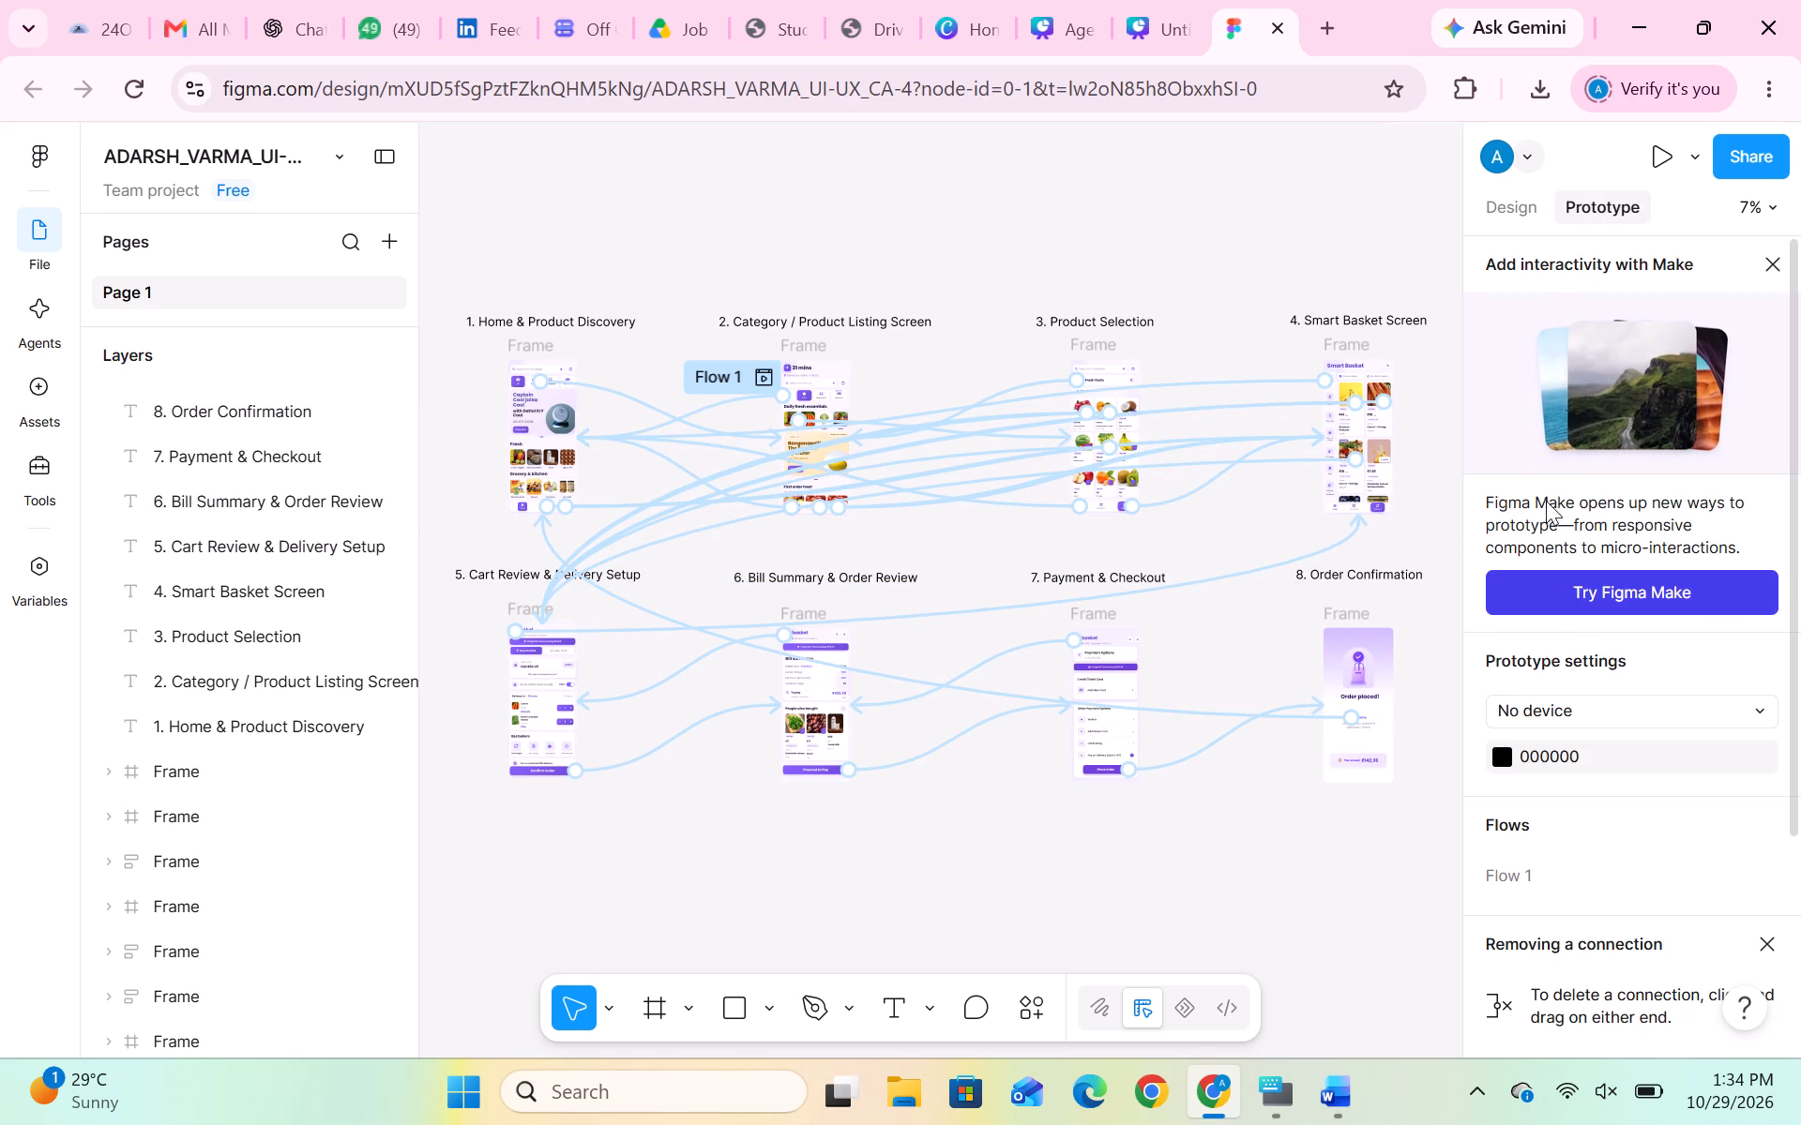
scroll(1627, 780, "down", 4)
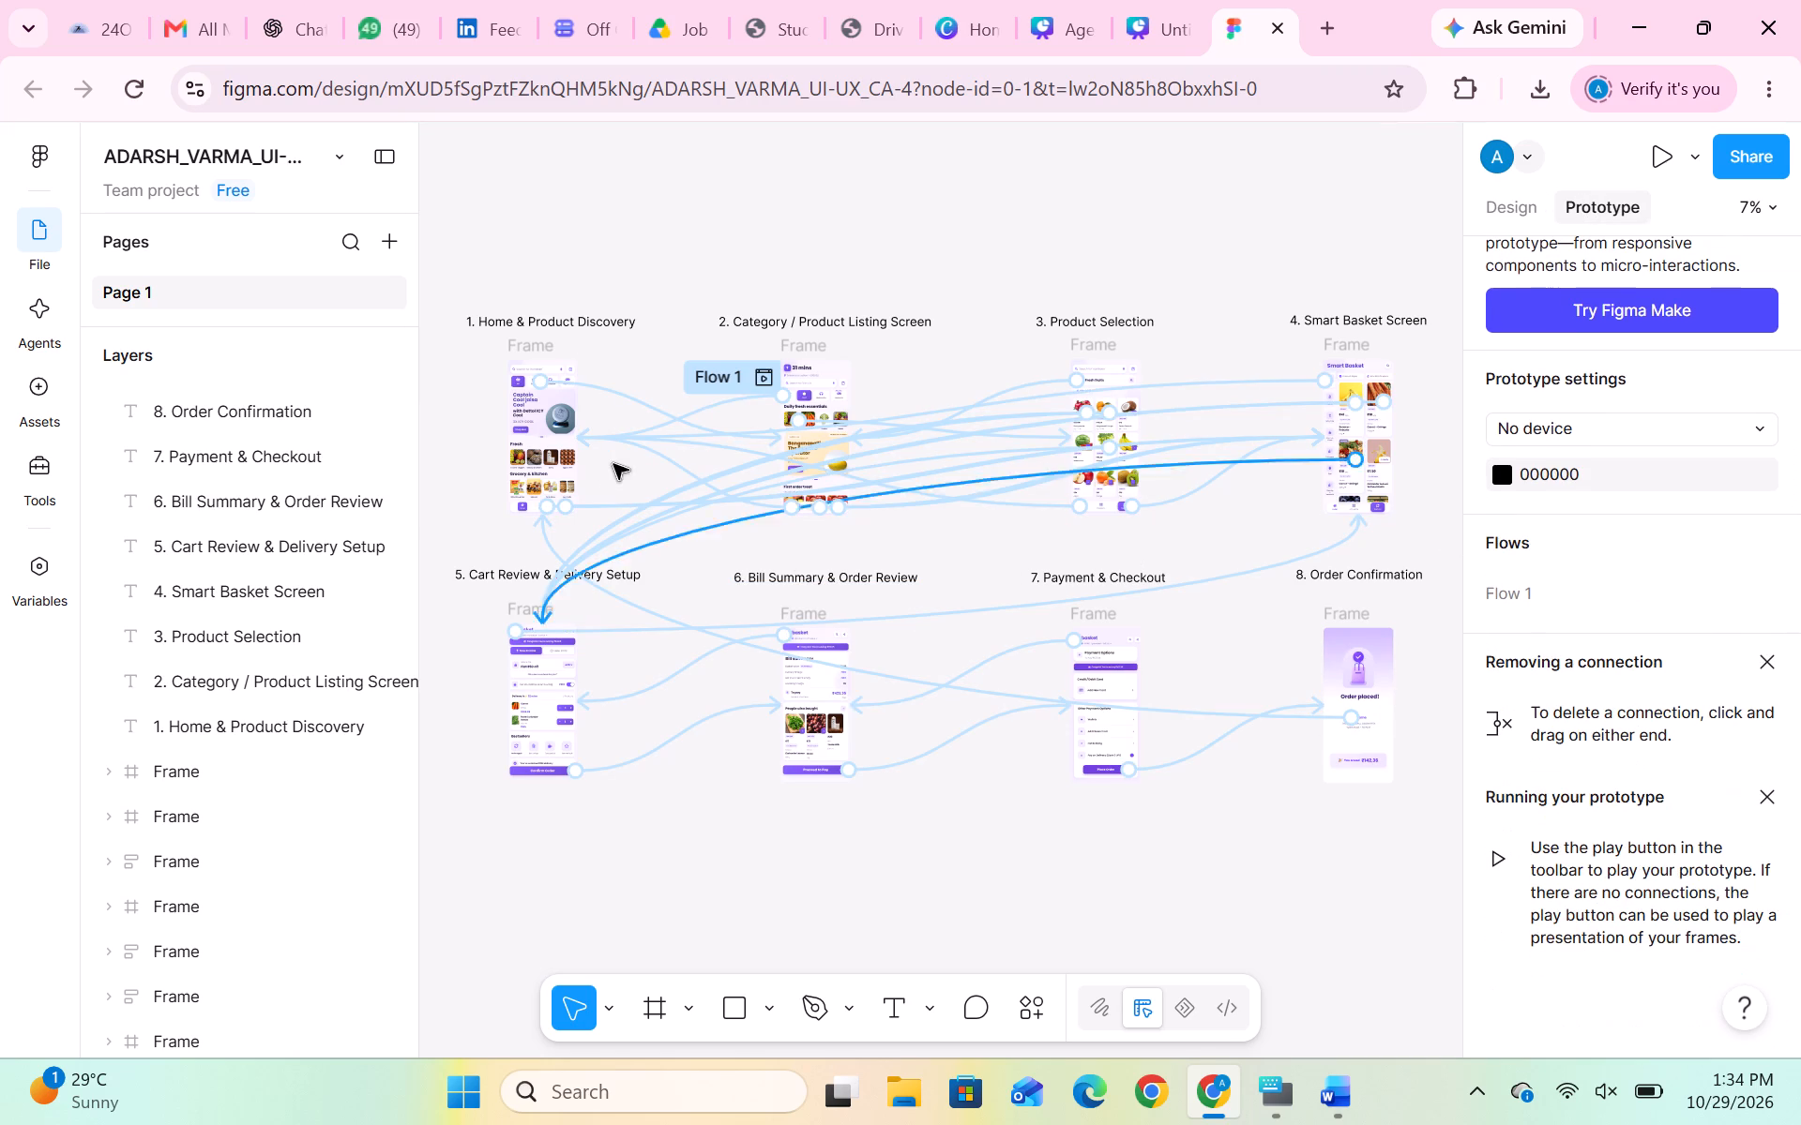
scroll(558, 416, "right", 1)
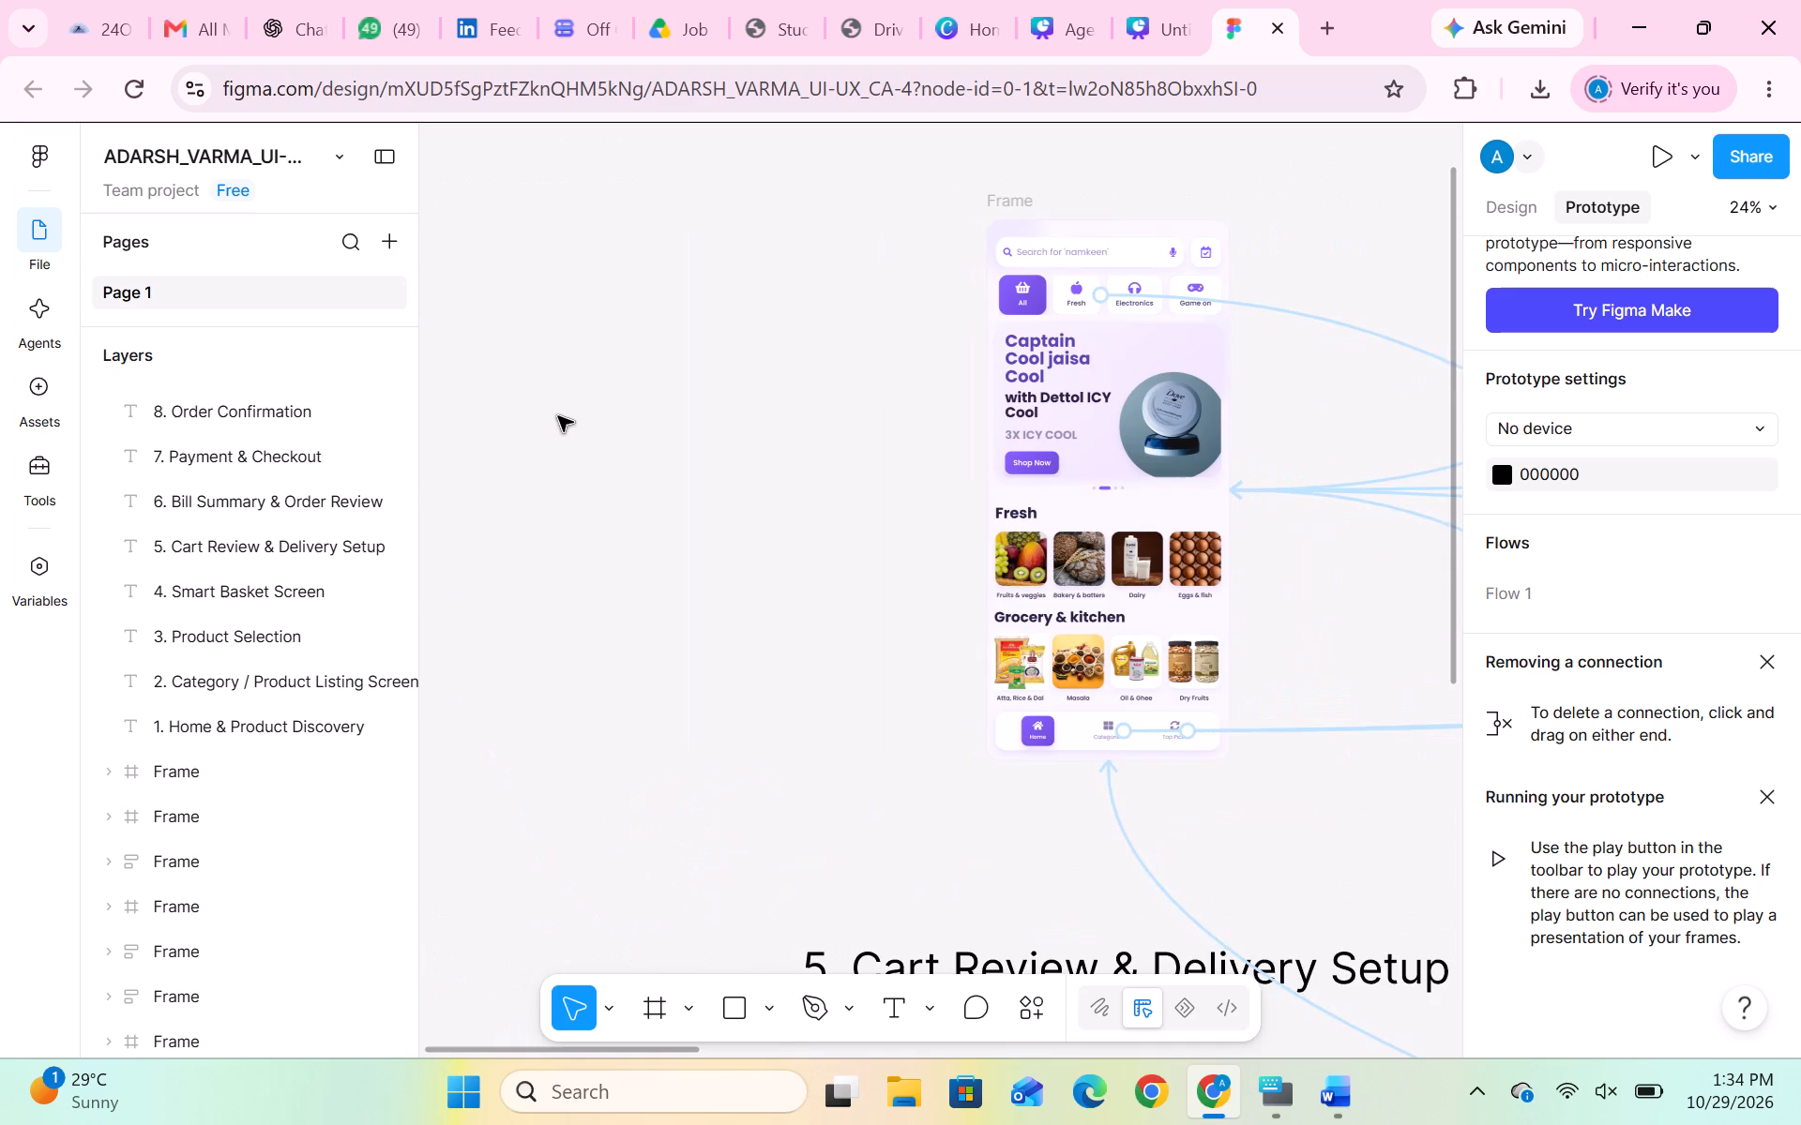
scroll(558, 416, "right", 1)
scroll(558, 416, "left", 1)
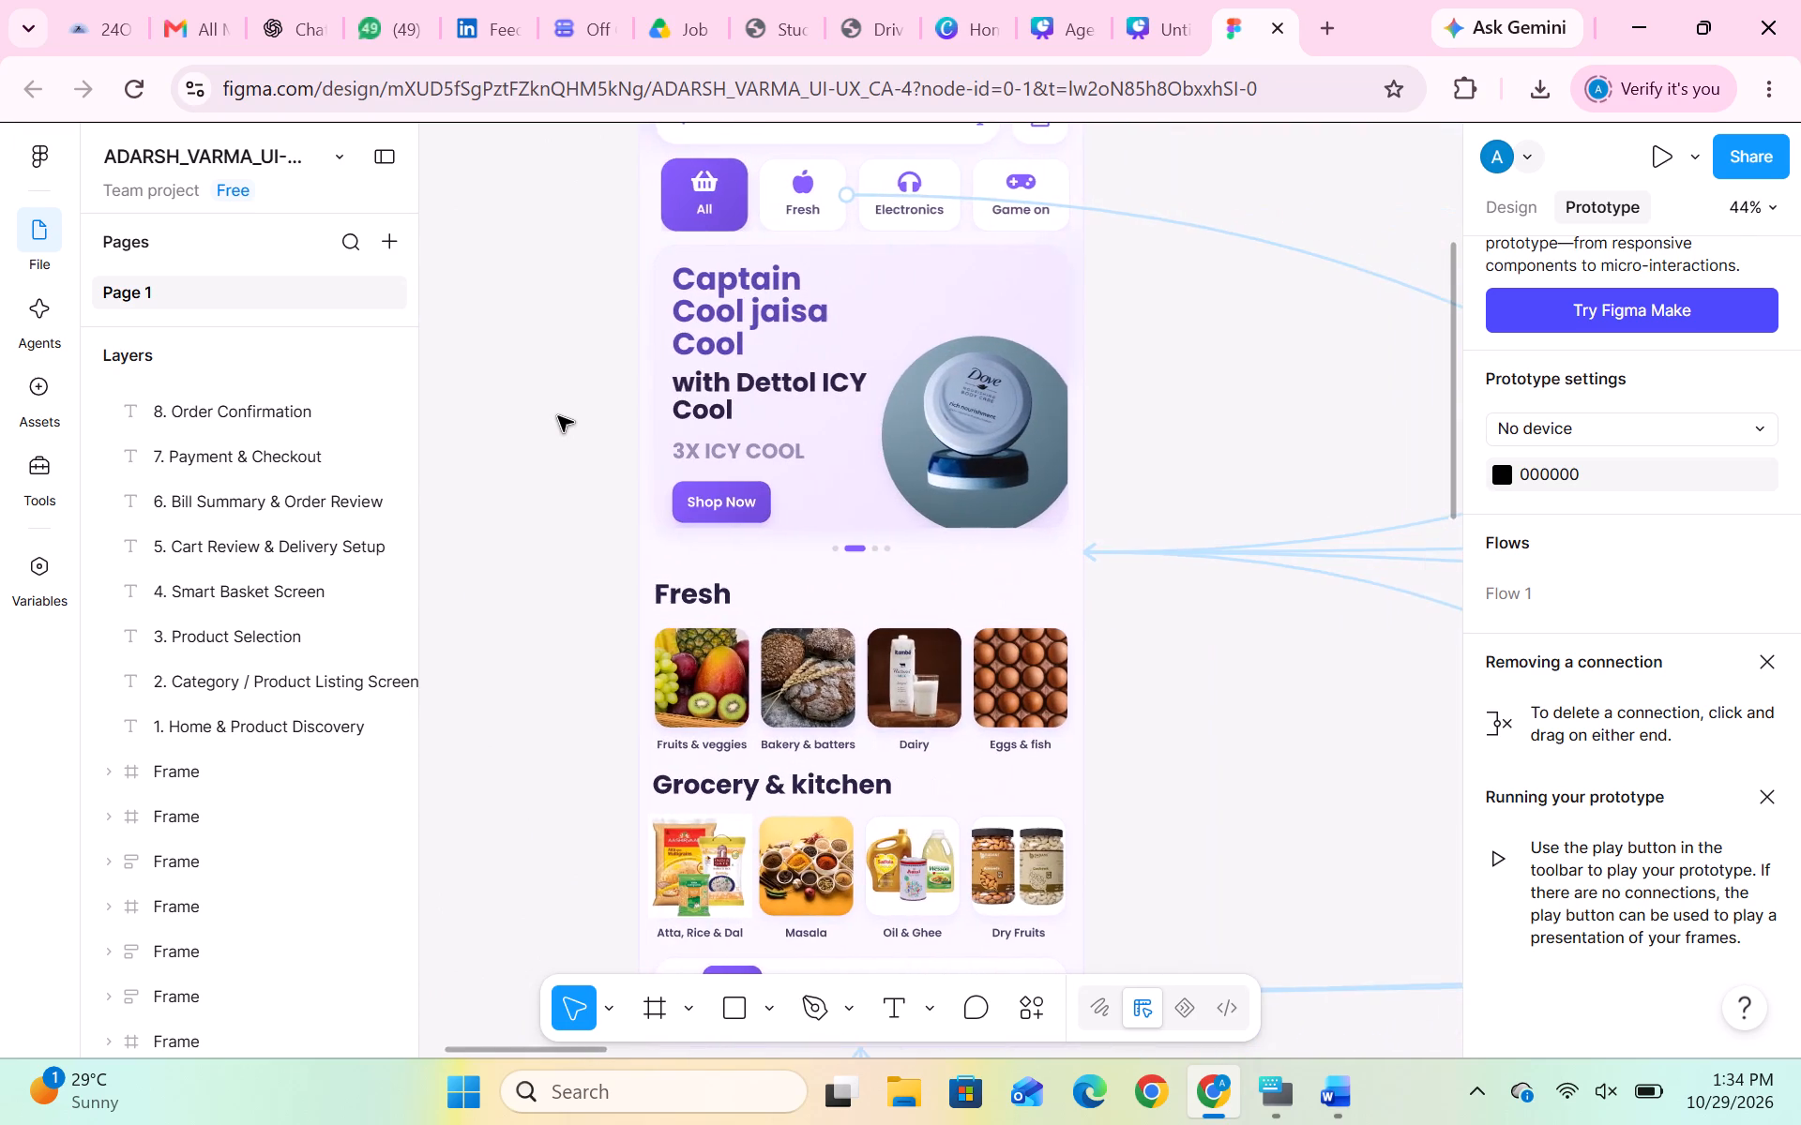
scroll(558, 416, "left", 1)
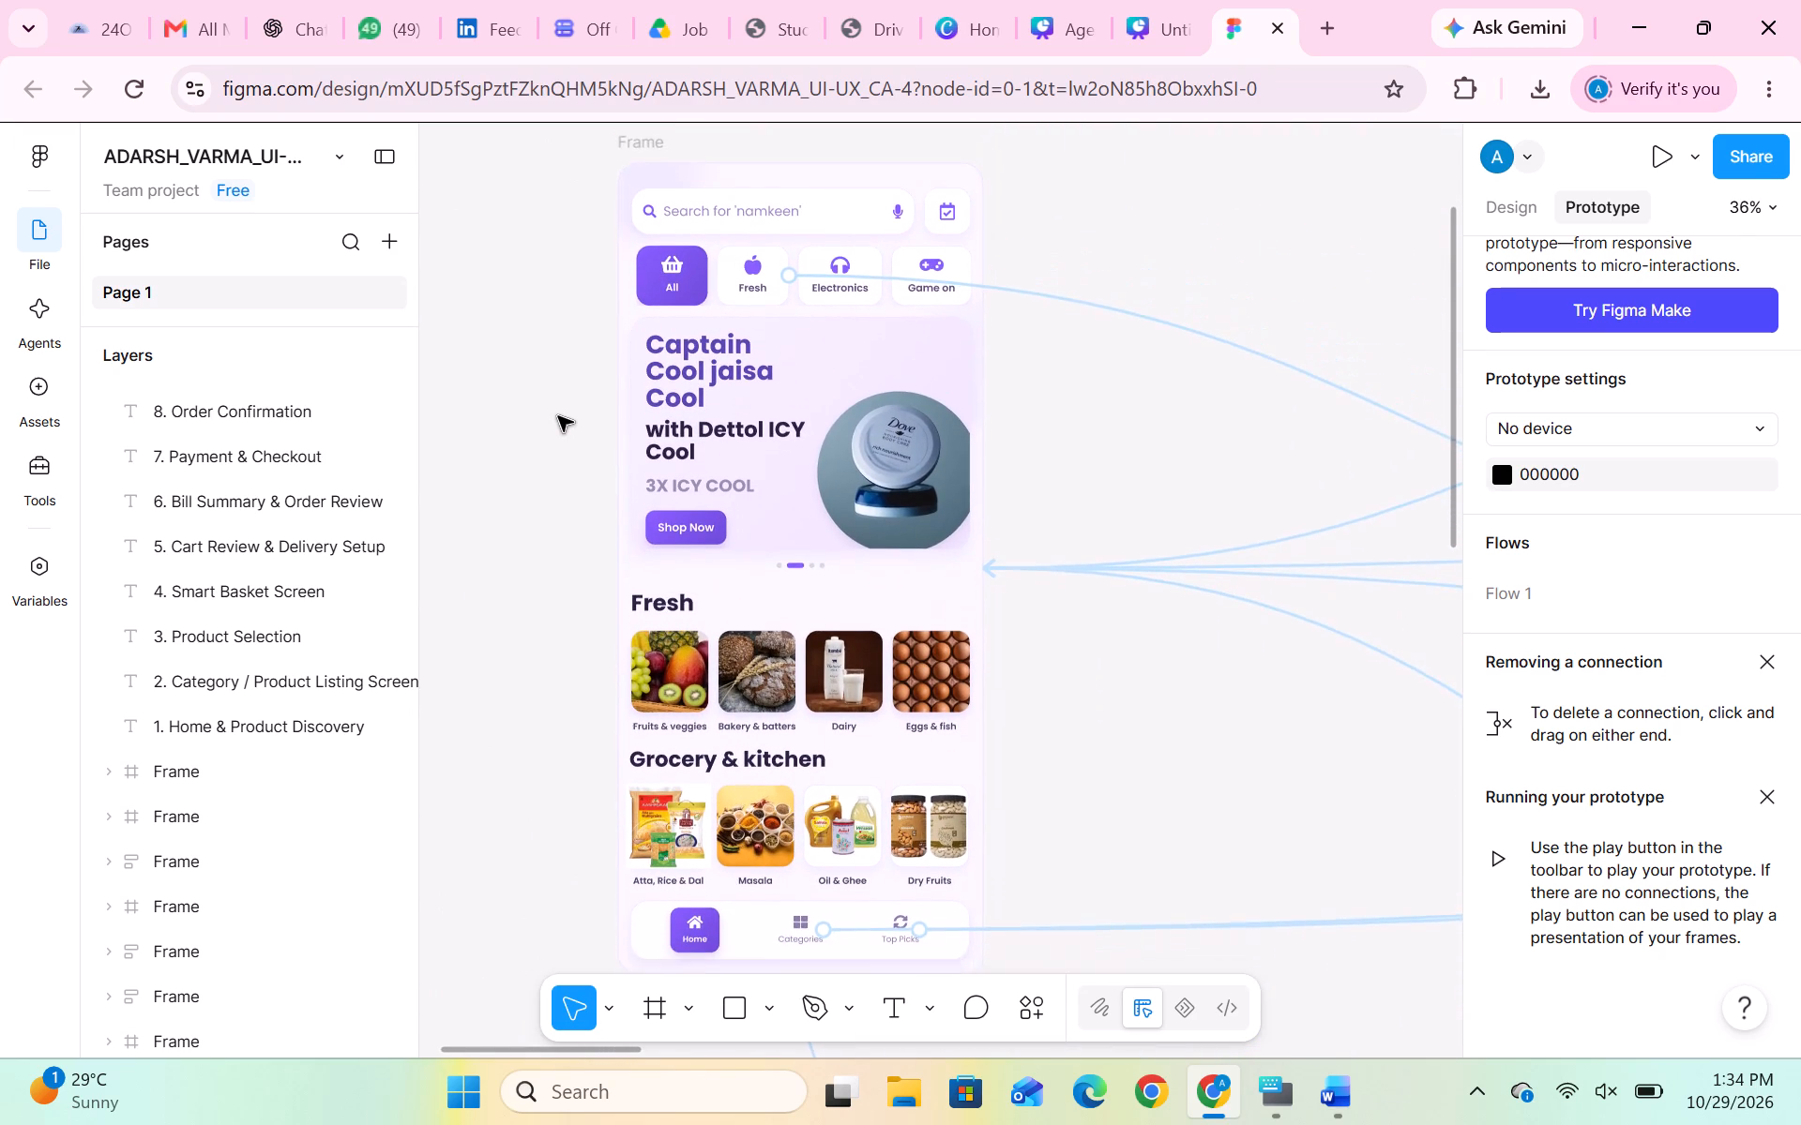
left_click(796, 919)
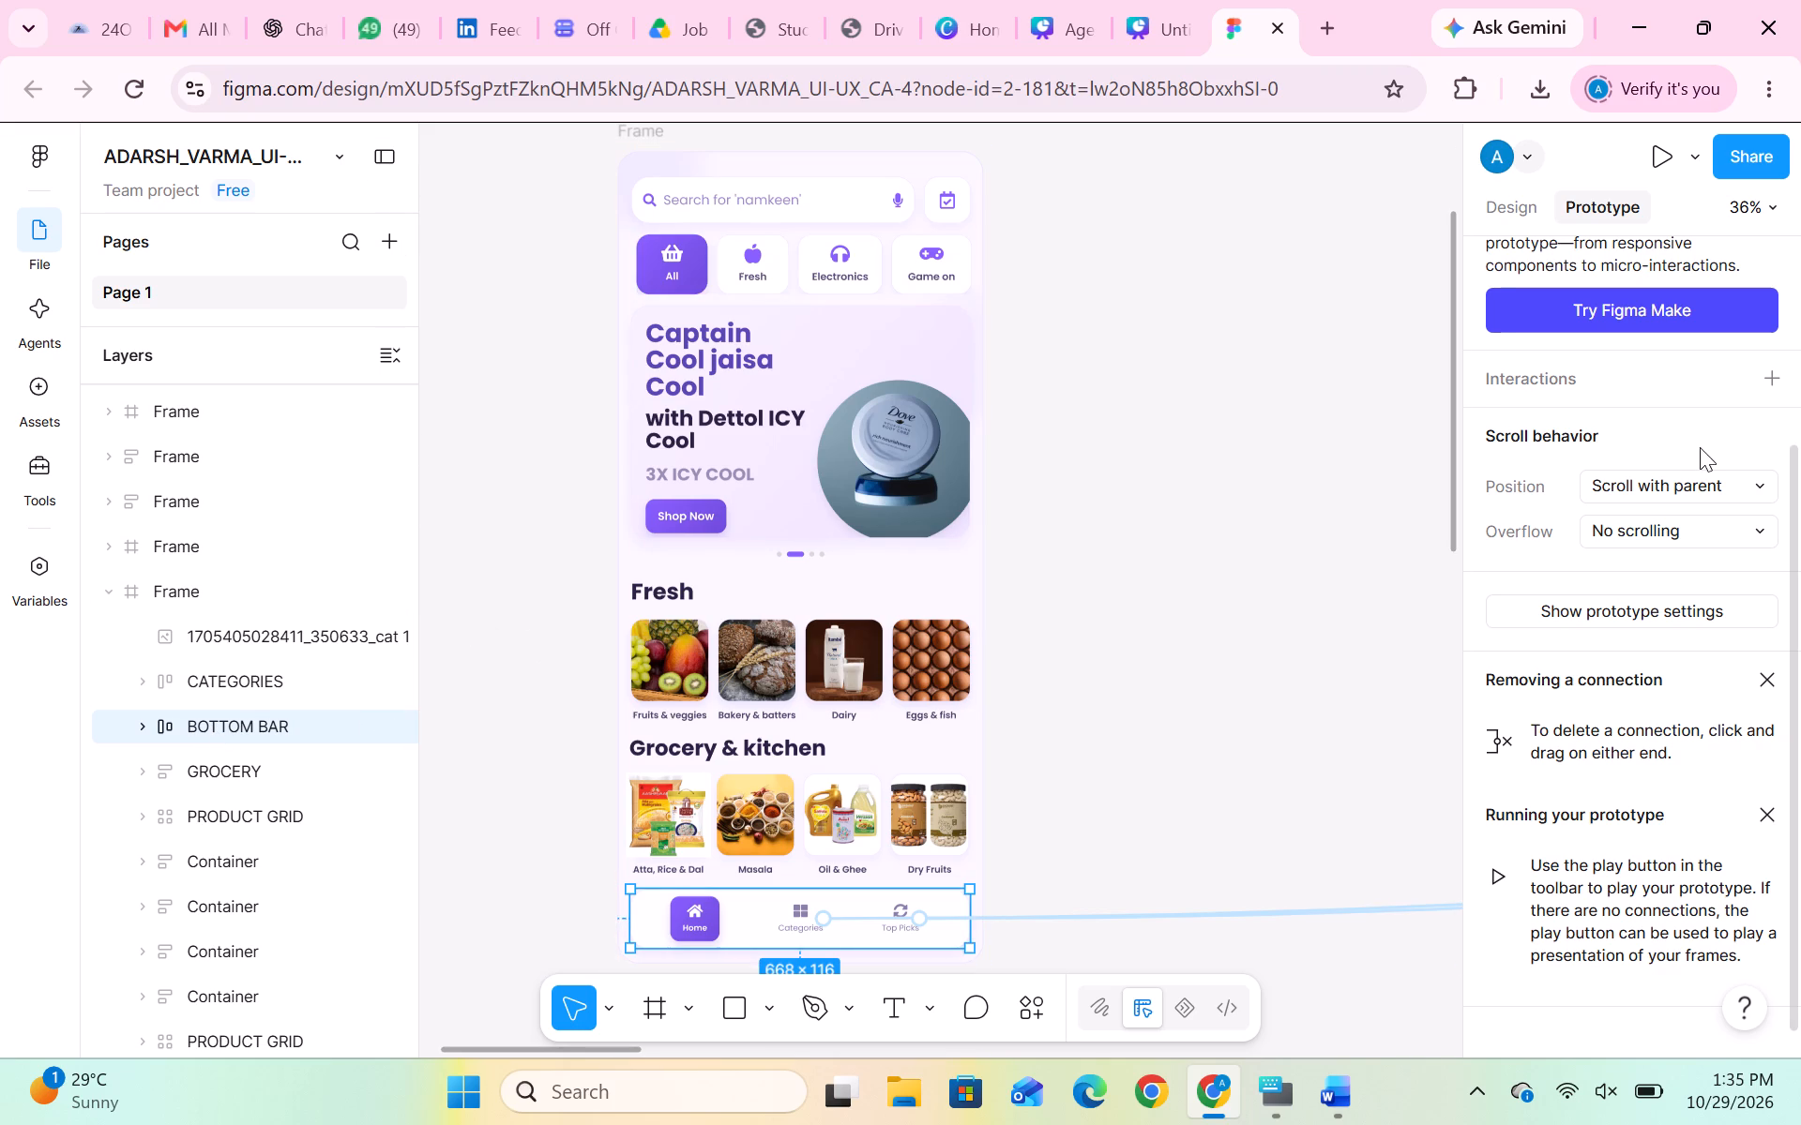
scroll(1629, 411, "up", 1)
scroll(1629, 411, "down", 1)
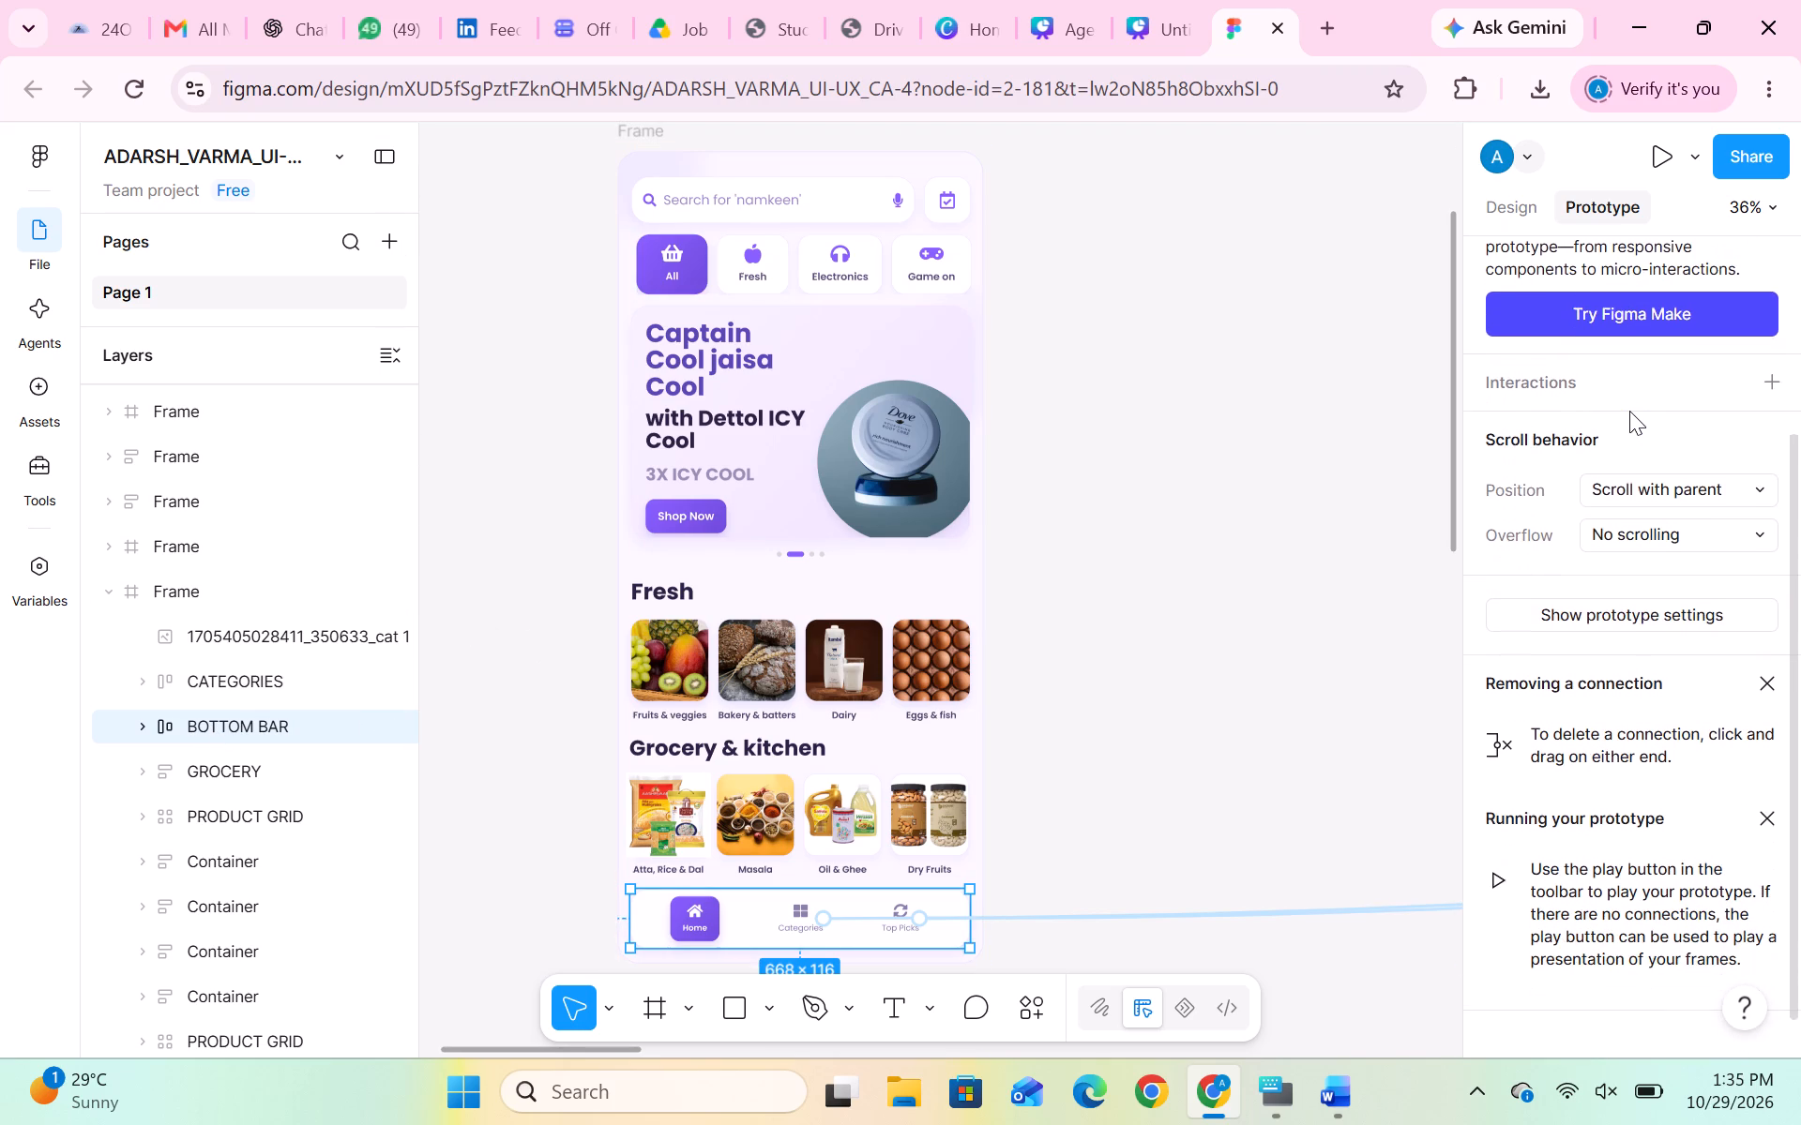
scroll(1629, 411, "down", 2)
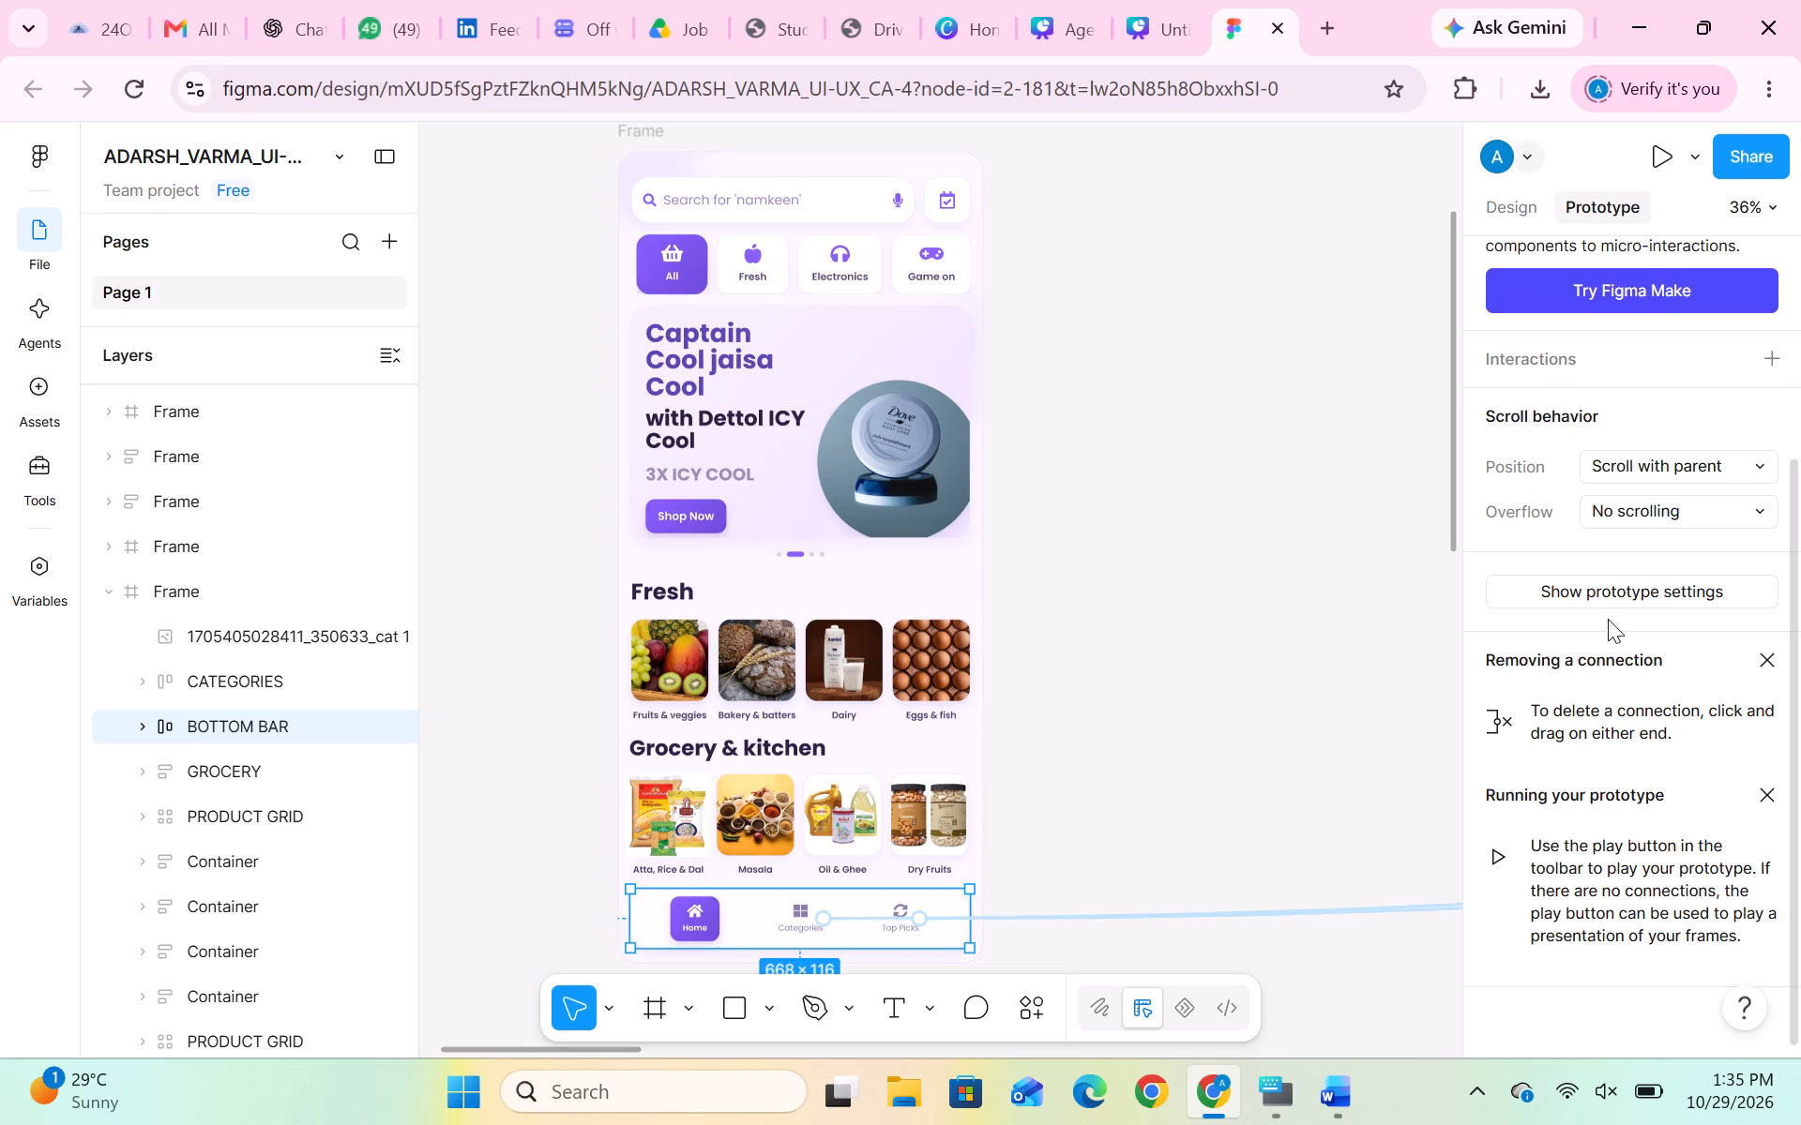
Run the Figma prototype and examine its home screen, trying the full-screen view as well.
left_click(1653, 168)
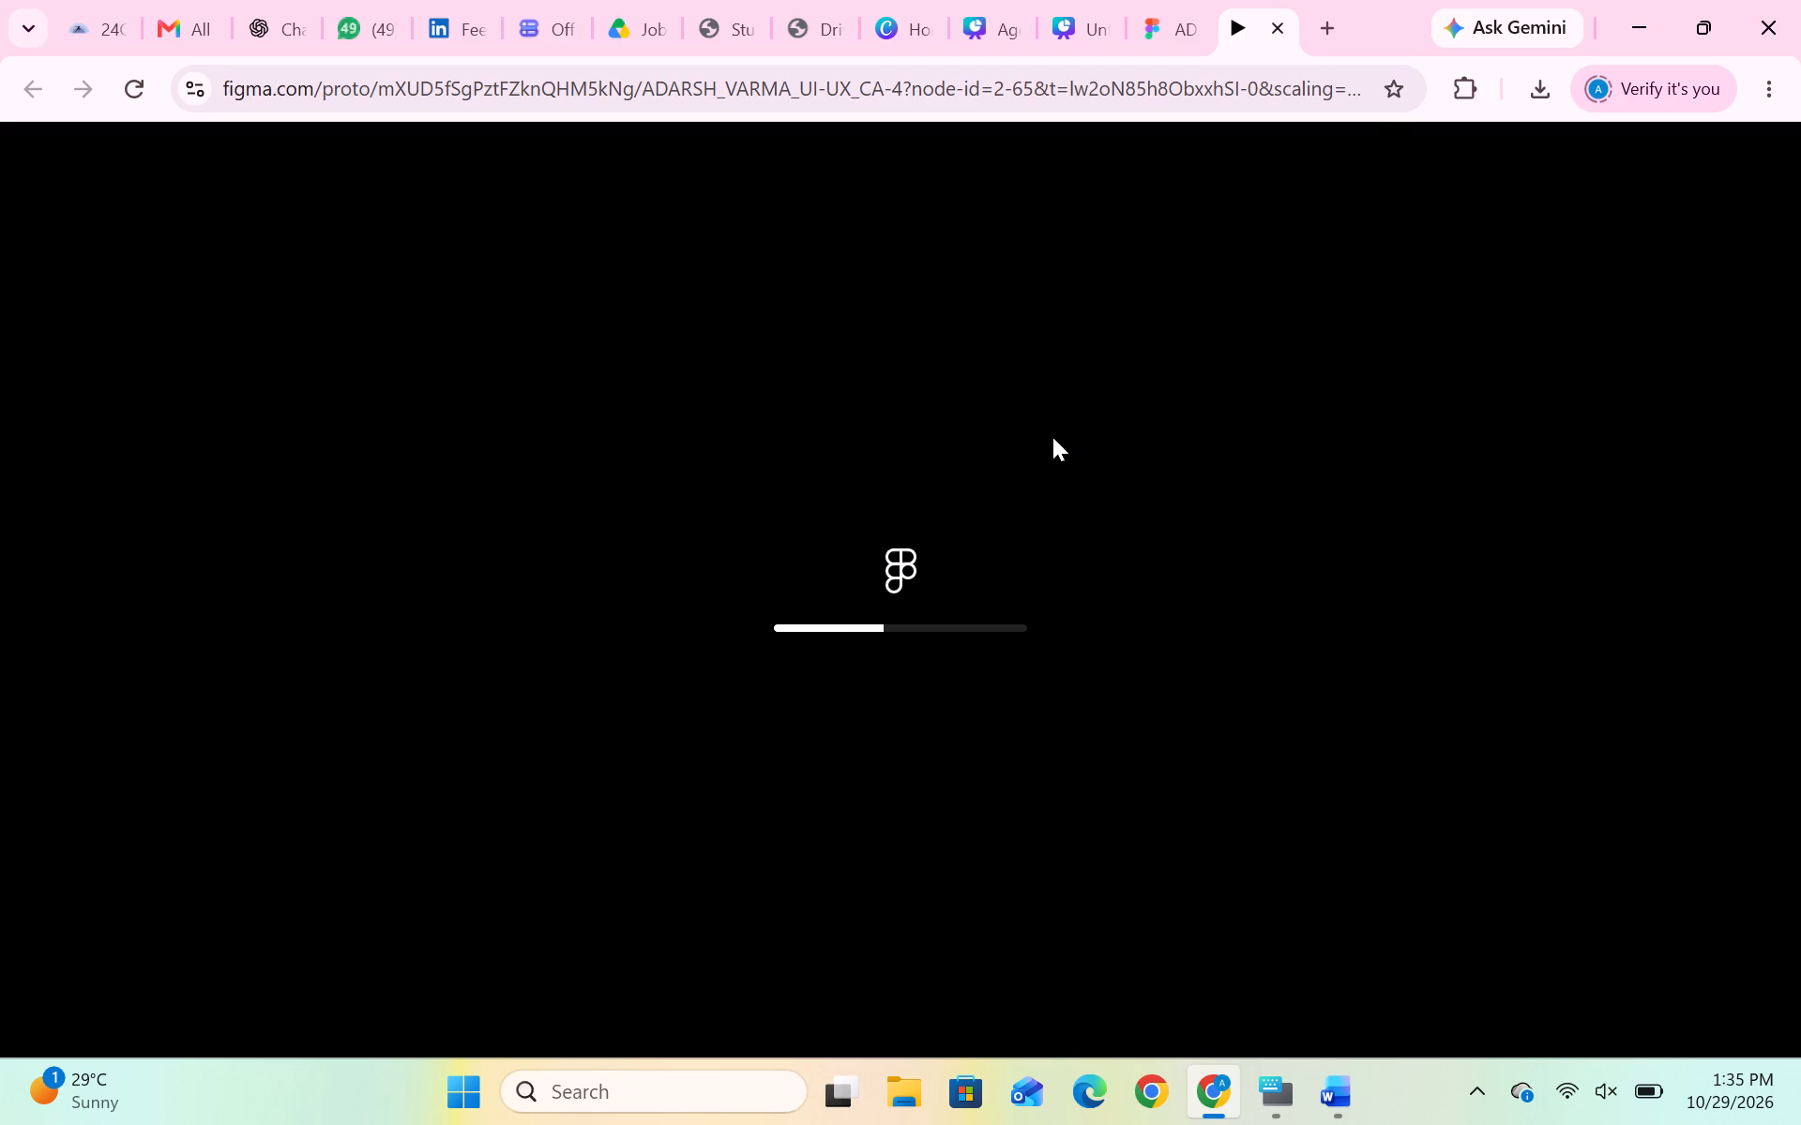
scroll(983, 595, "down", 2)
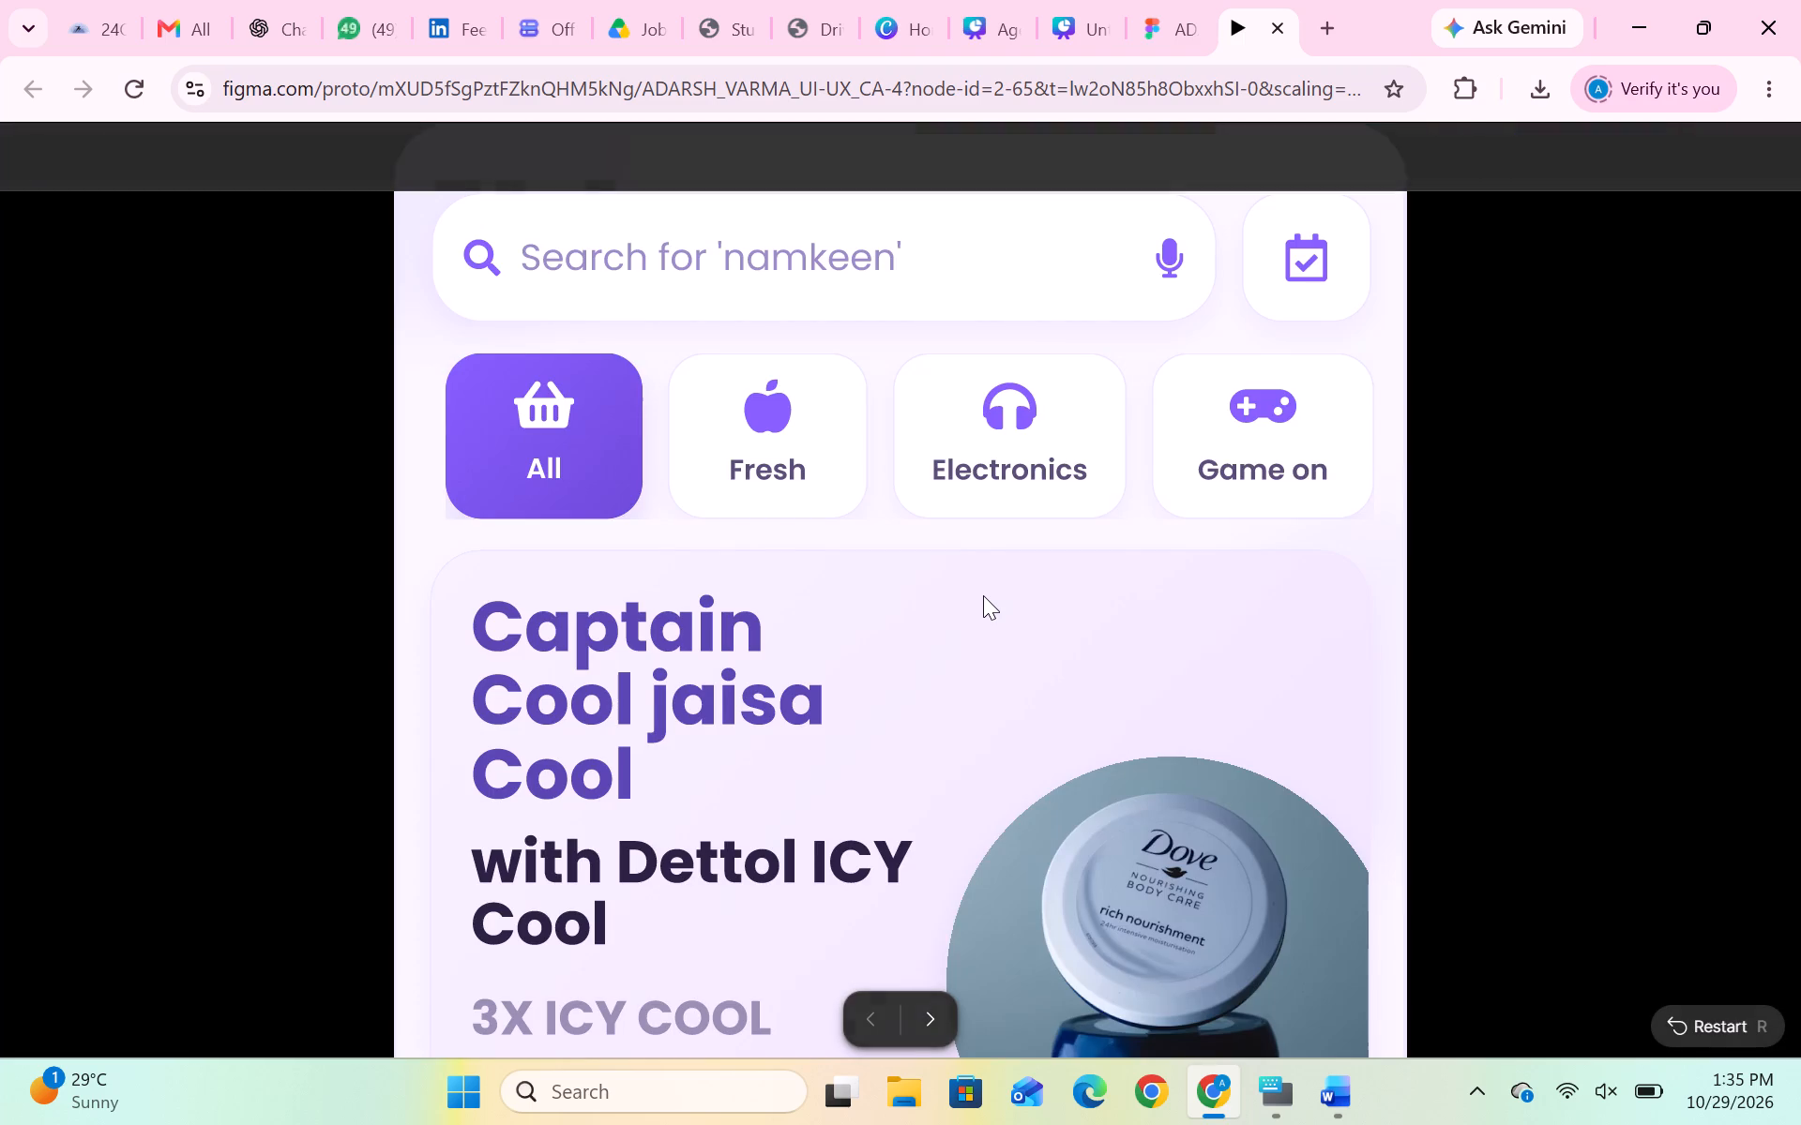
scroll(983, 595, "down", 7)
scroll(983, 595, "up", 6)
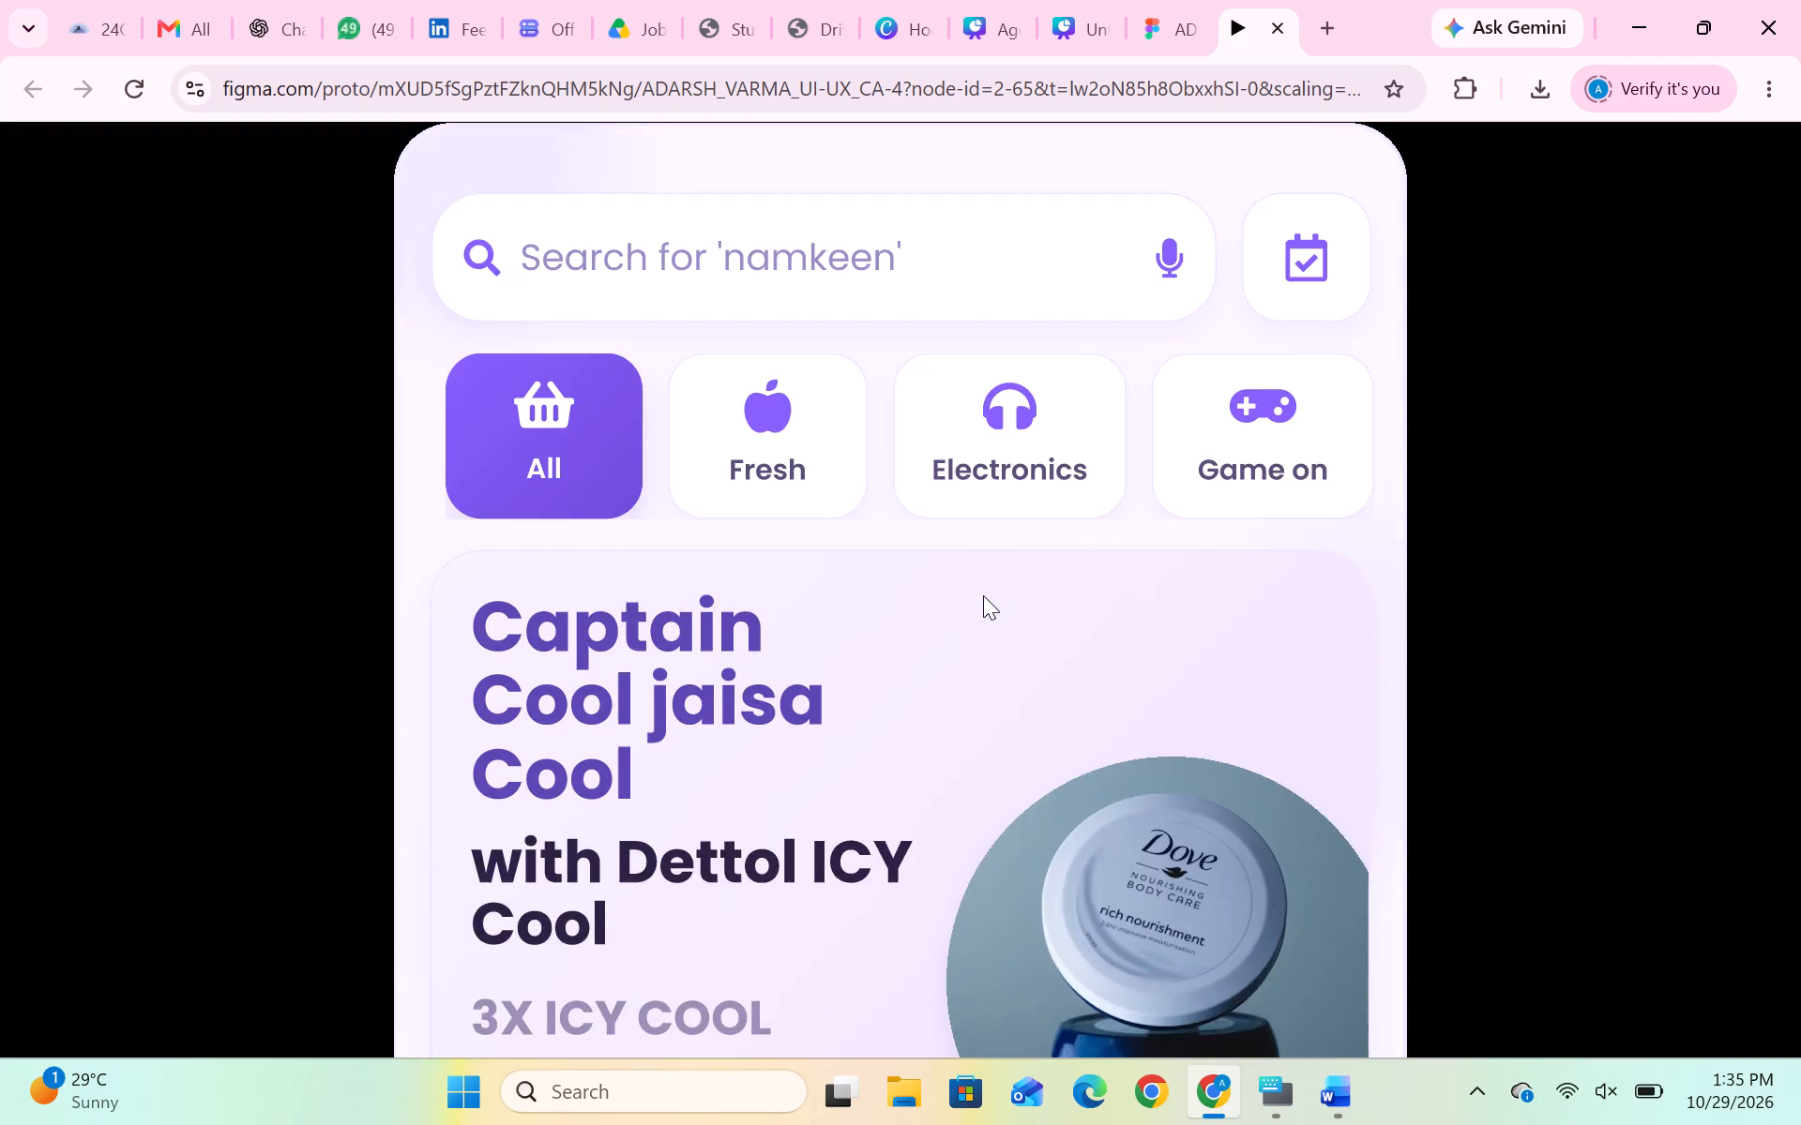
scroll(983, 595, "down", 2)
key("ctrl+minus")
key("ctrl+minus")
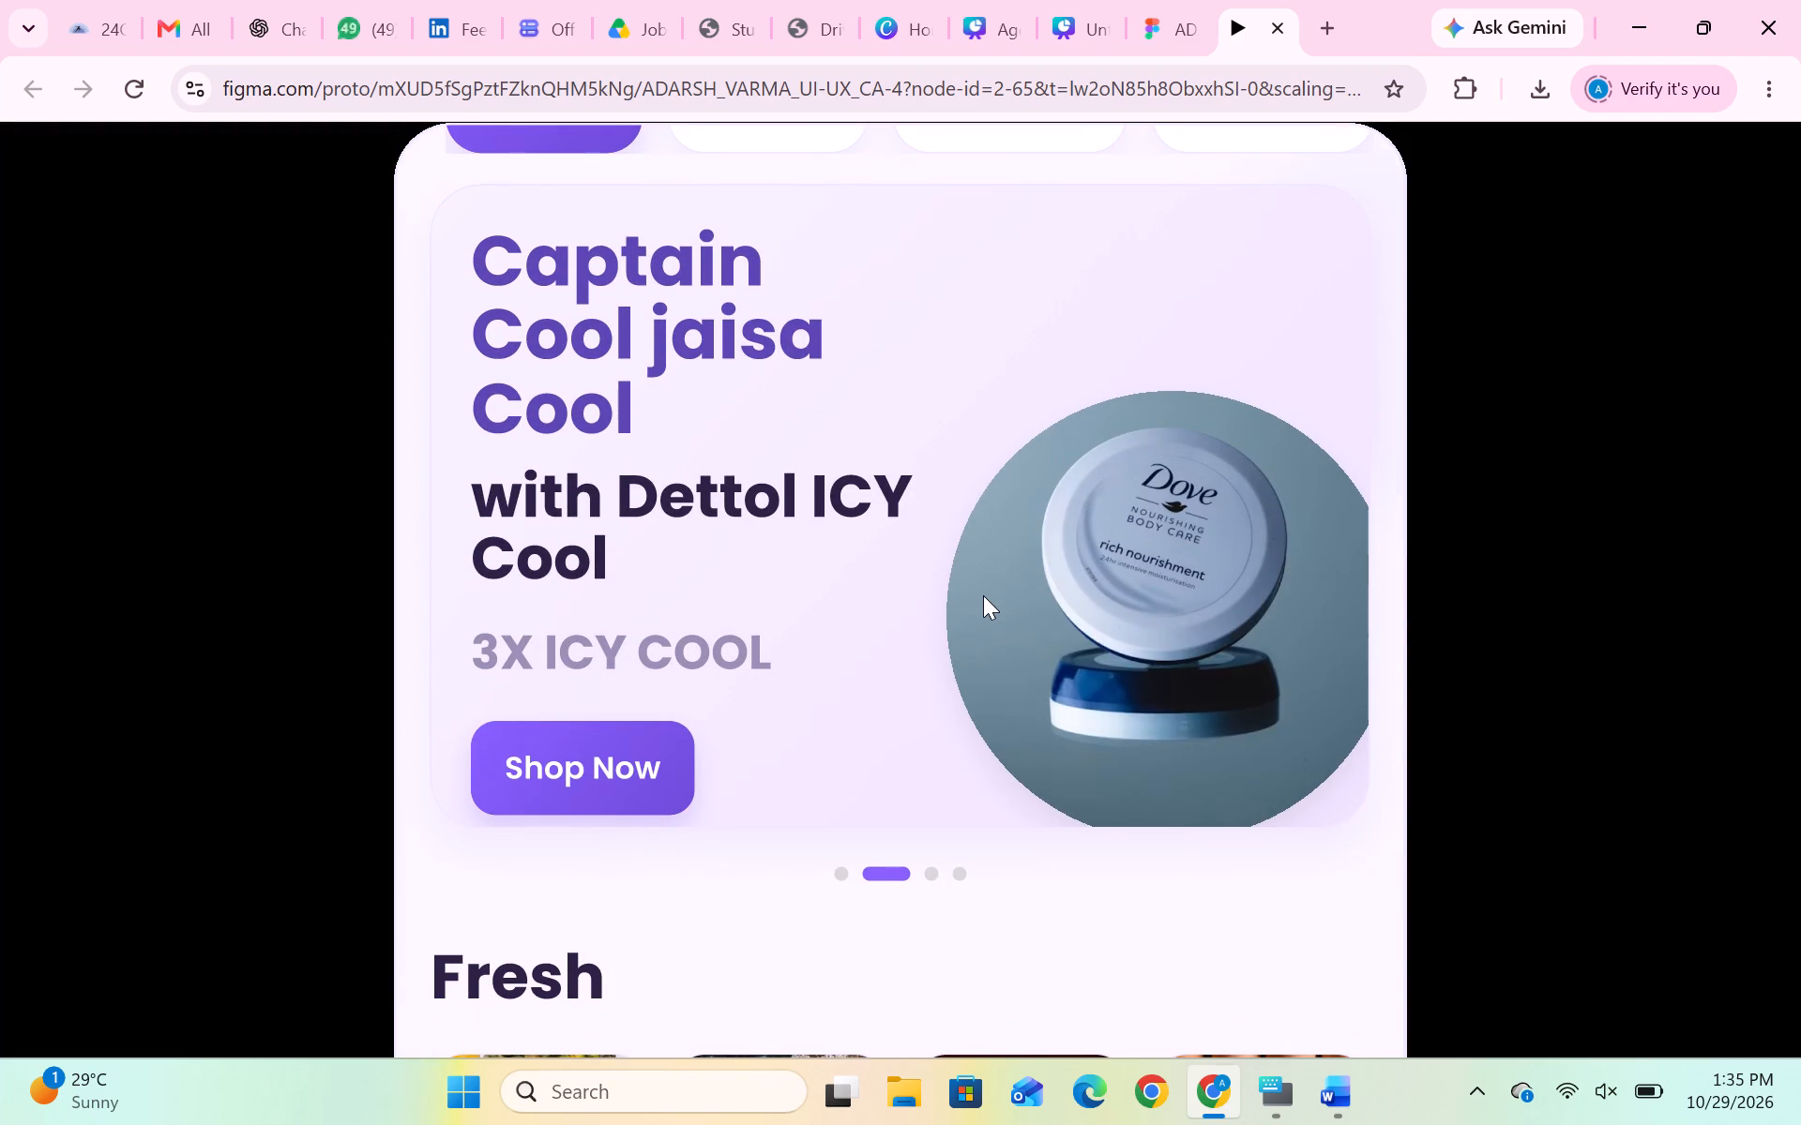
left_click(1504, 333)
scroll(1504, 333, "up", 5)
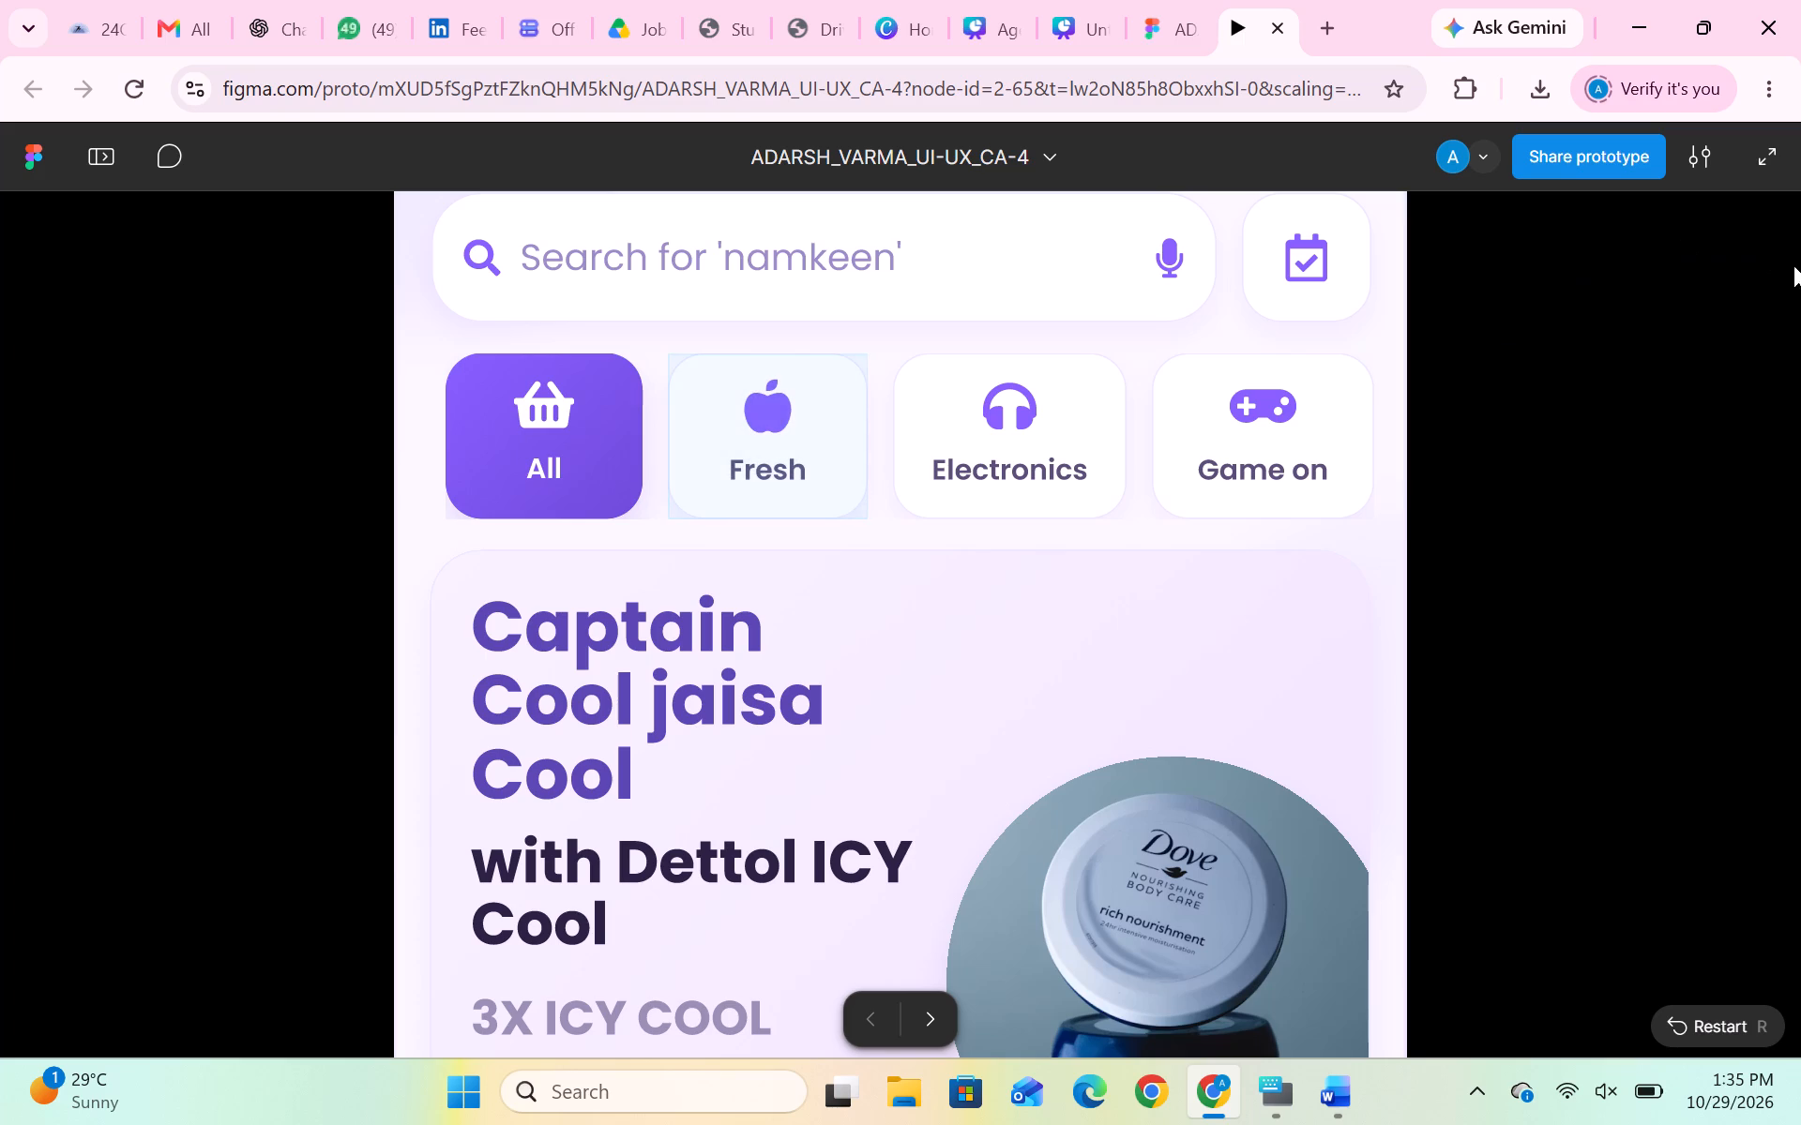
left_click(1773, 142)
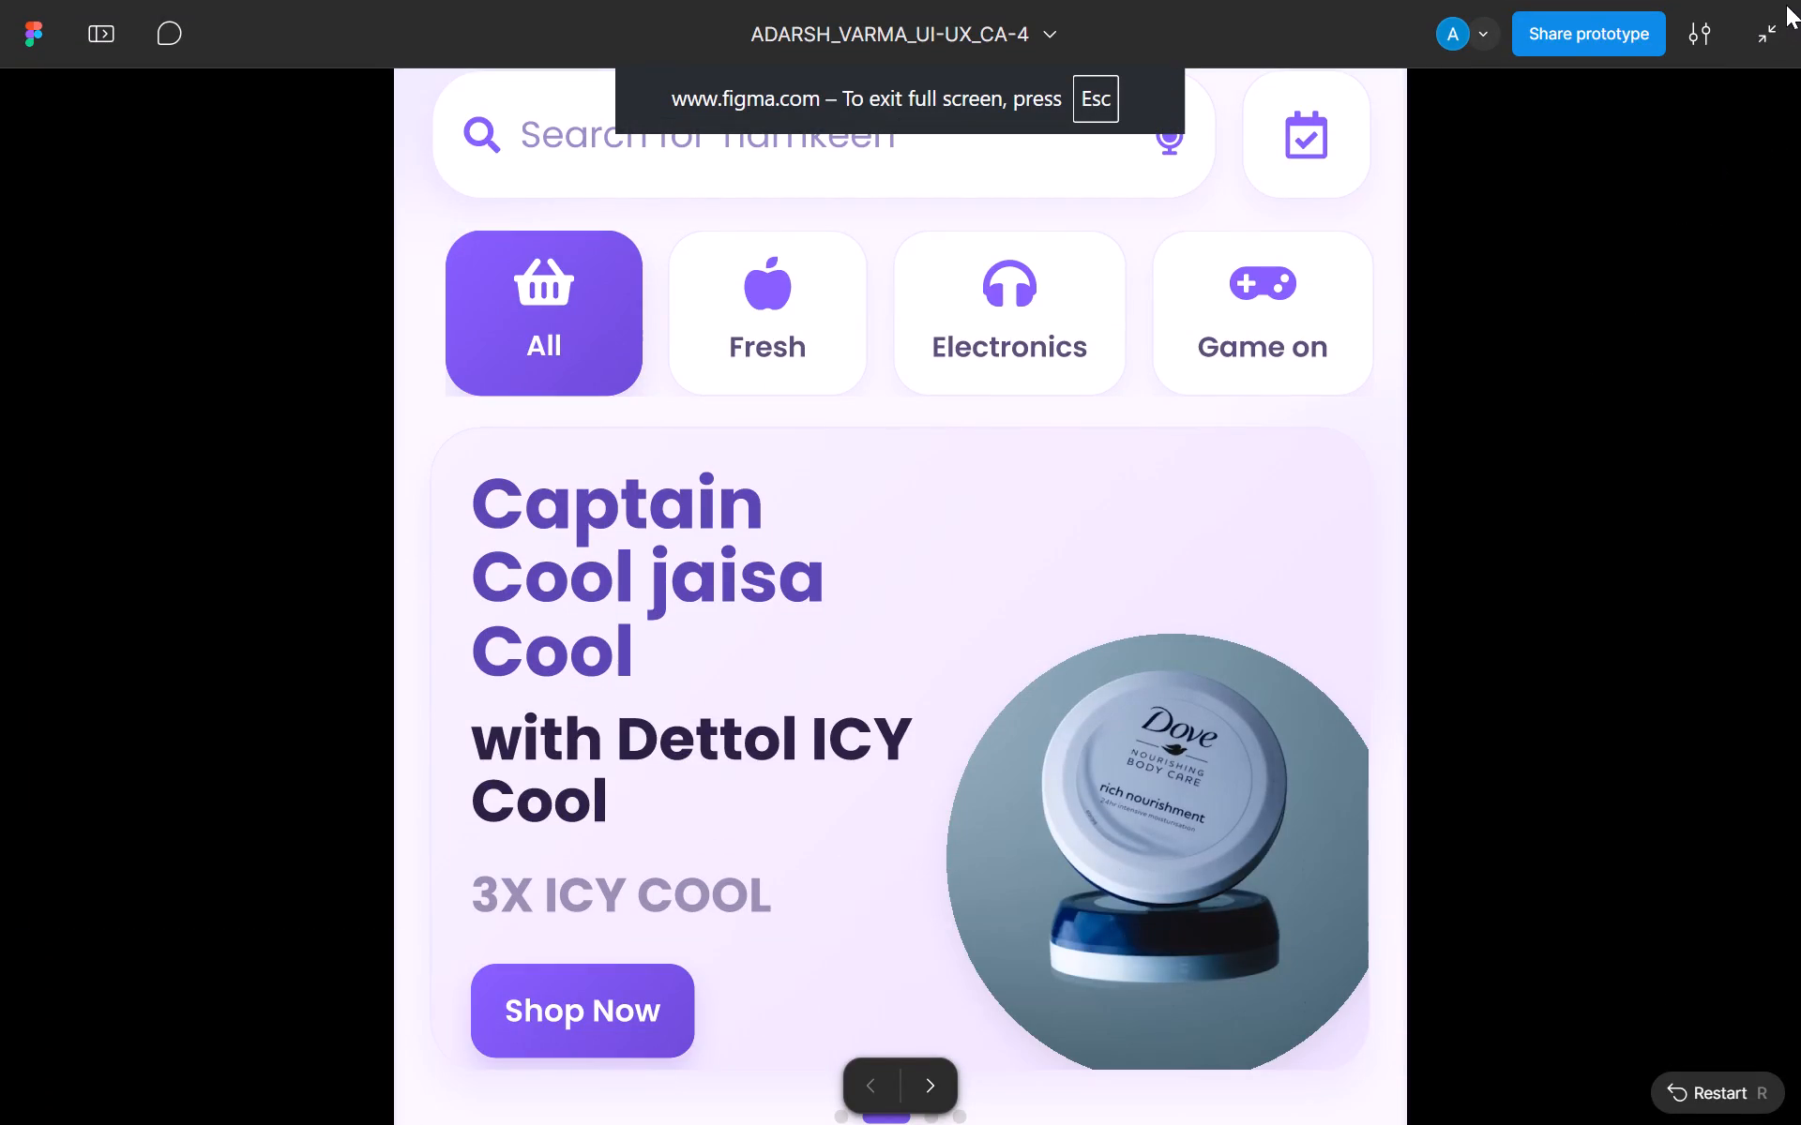
left_click(1784, 9)
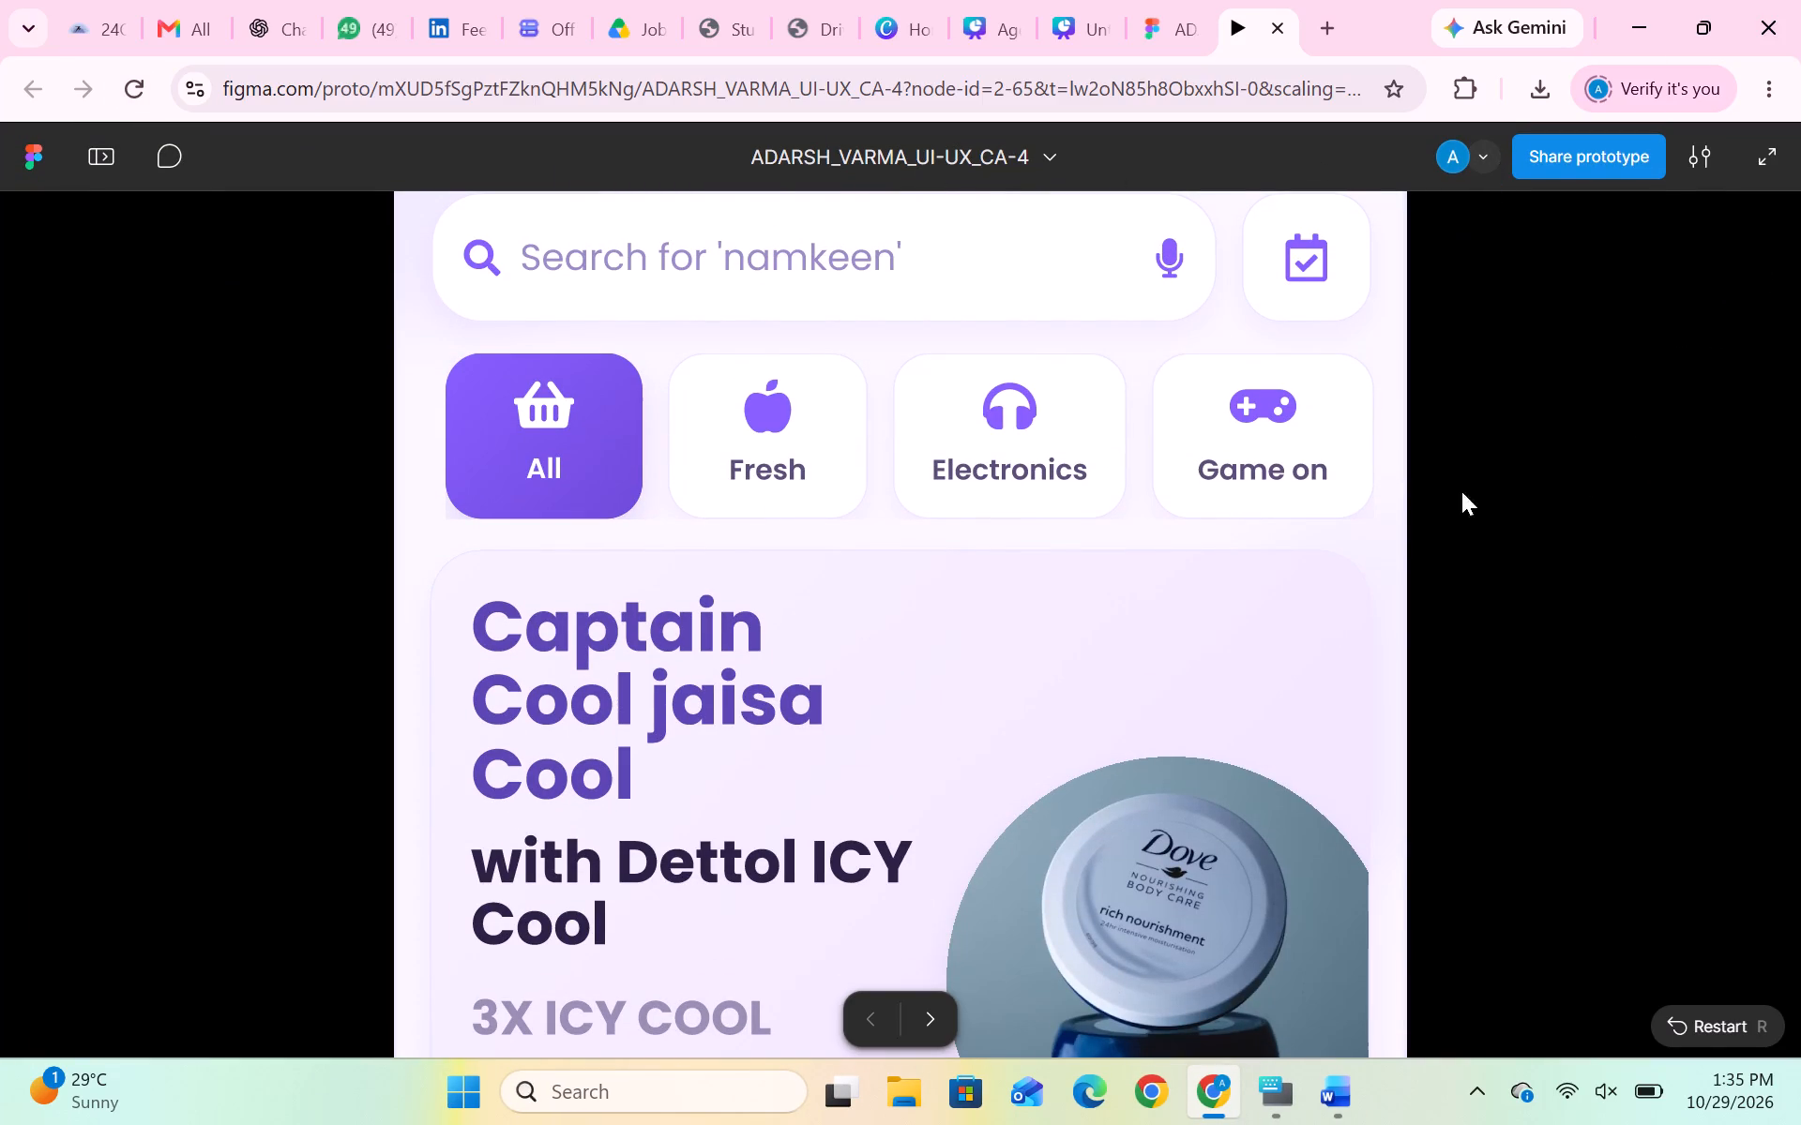
Reduce the browser zoom until the prototype's whole home screen fits in view.
left_click(1773, 92)
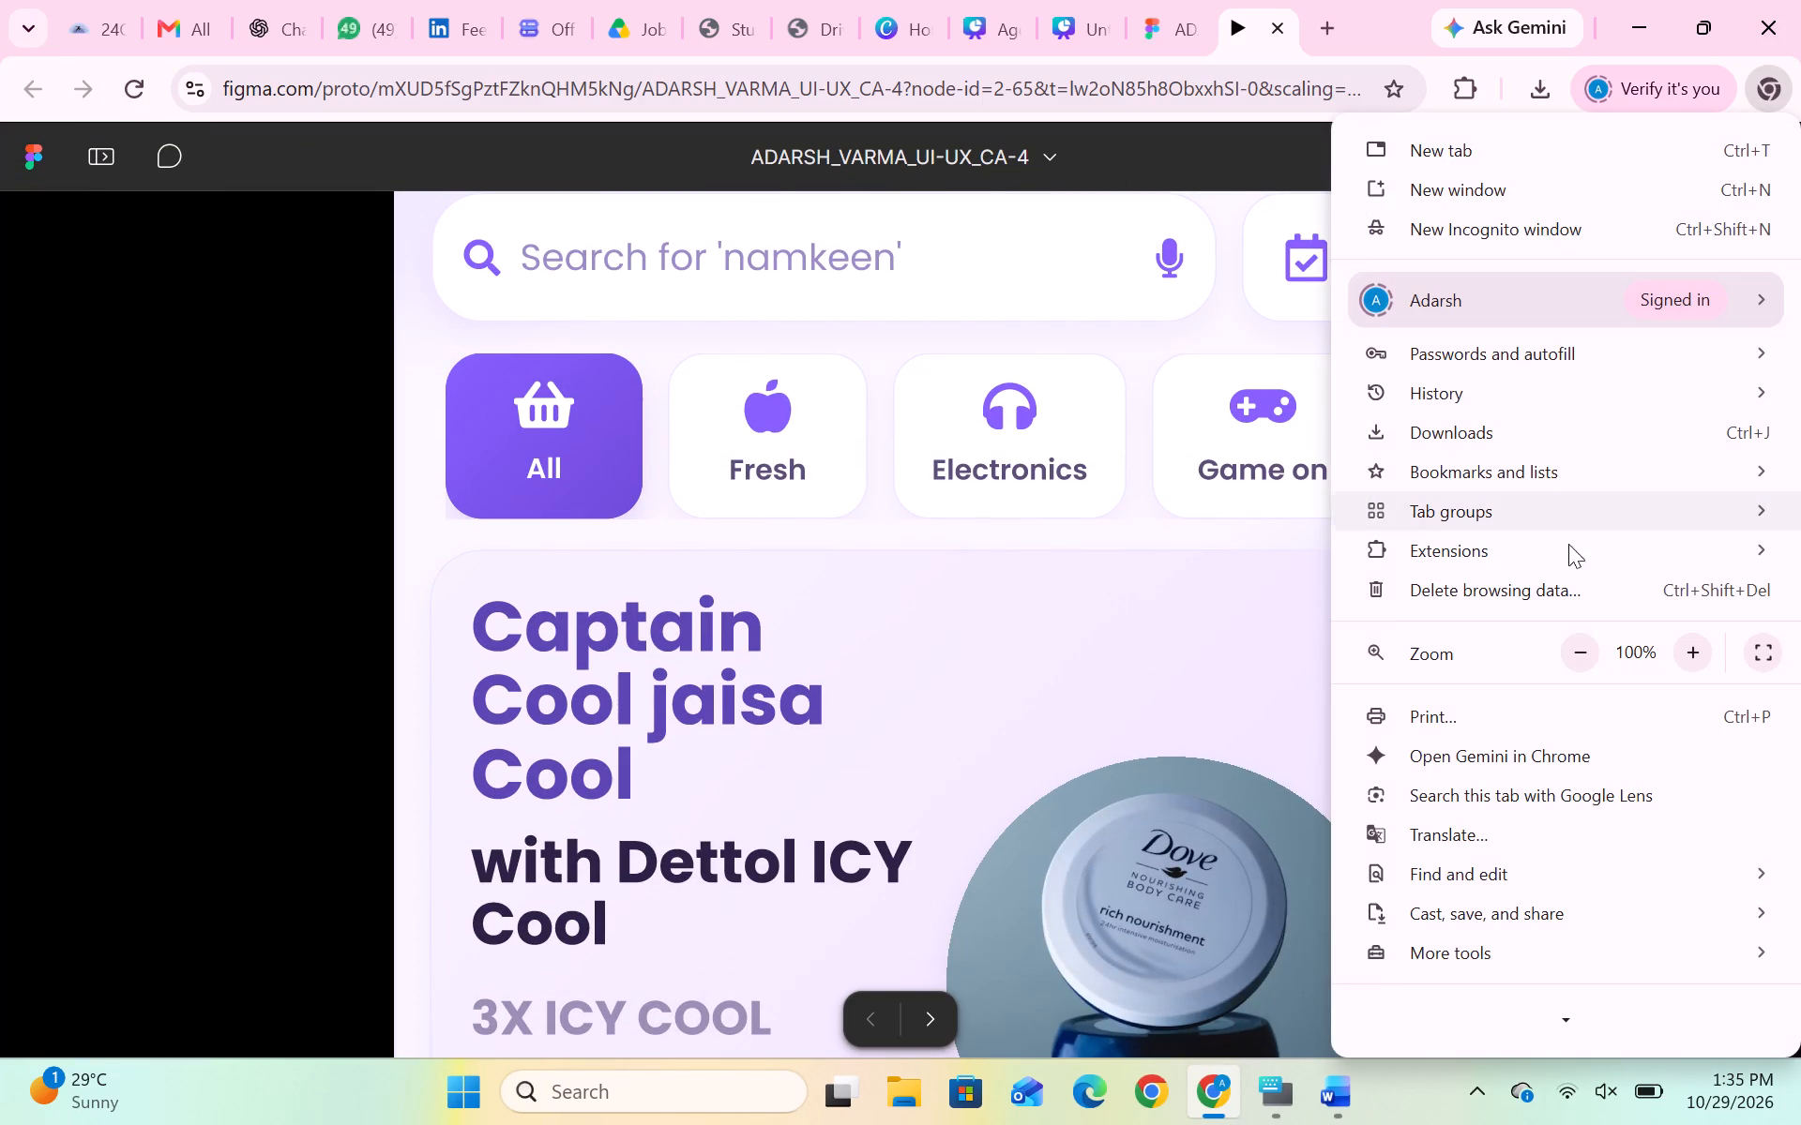
double_click(1574, 650)
left_click(1574, 650)
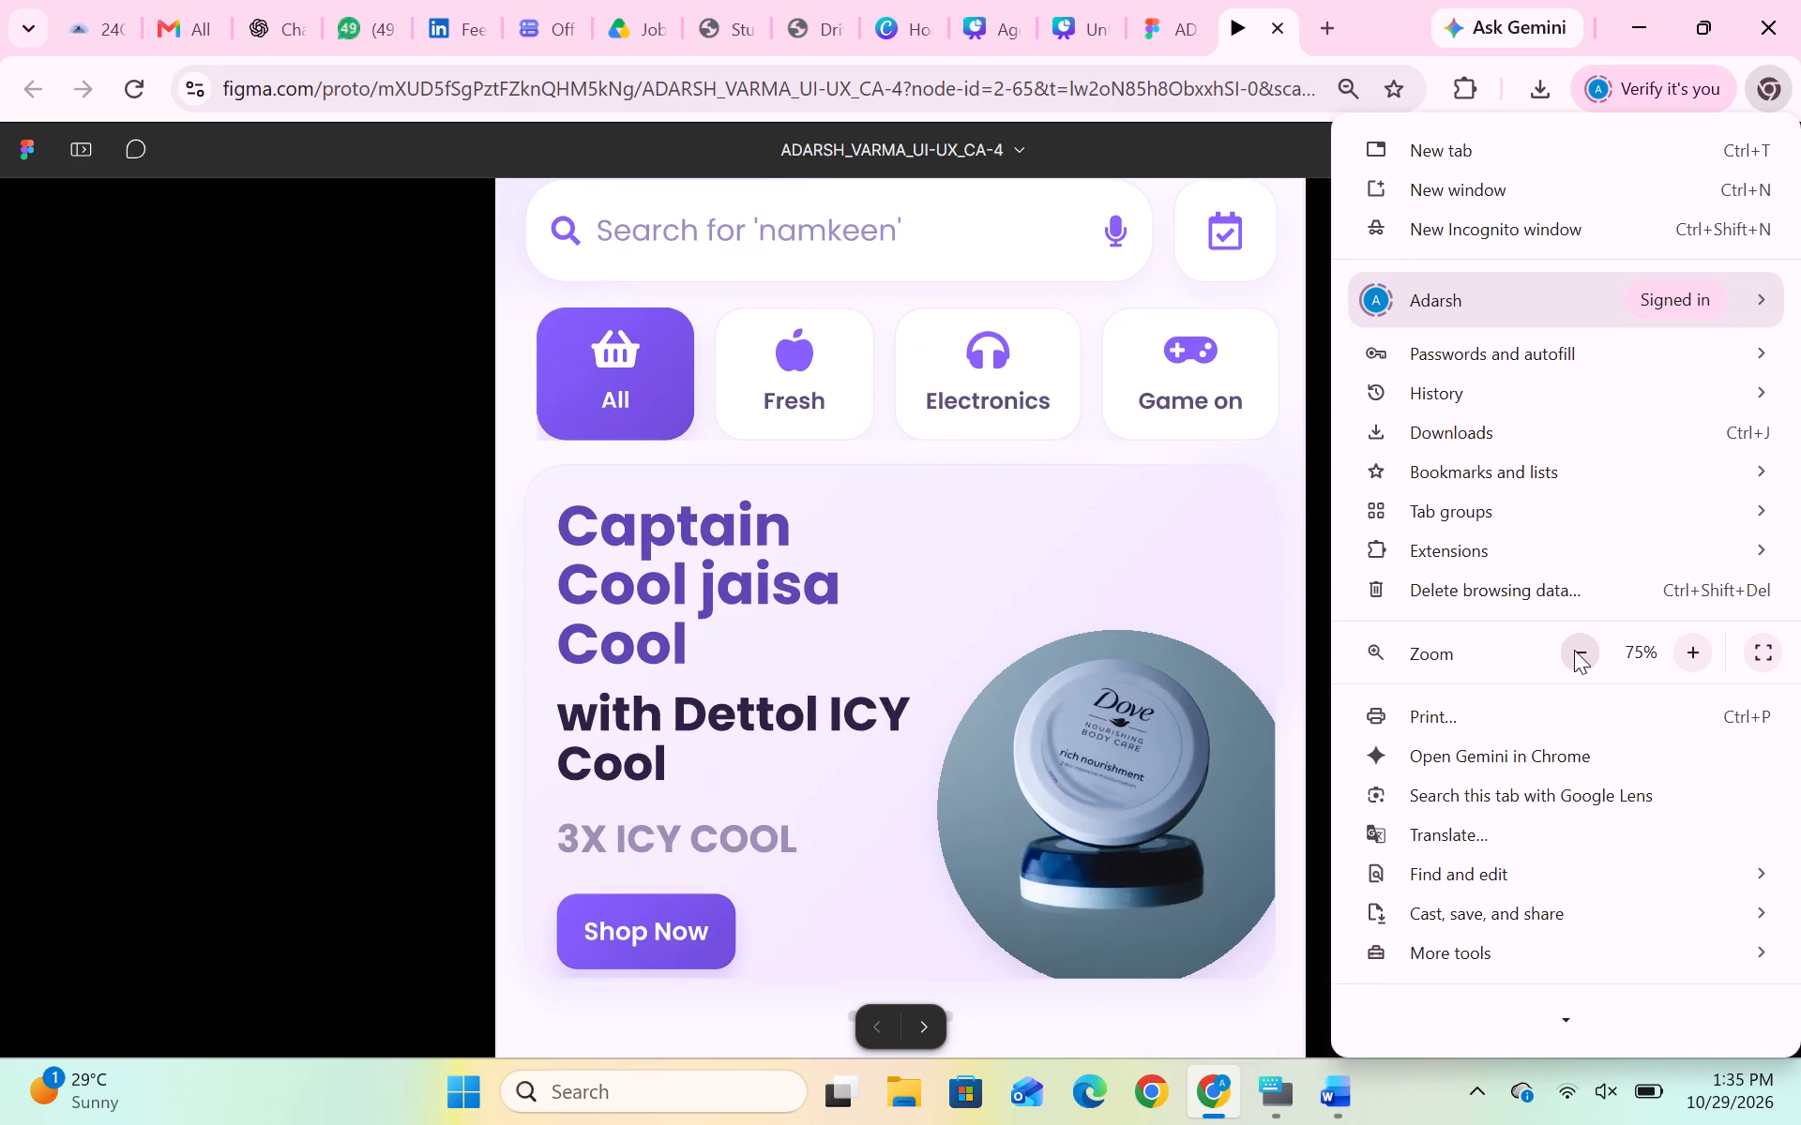
triple_click(1574, 650)
double_click(1574, 650)
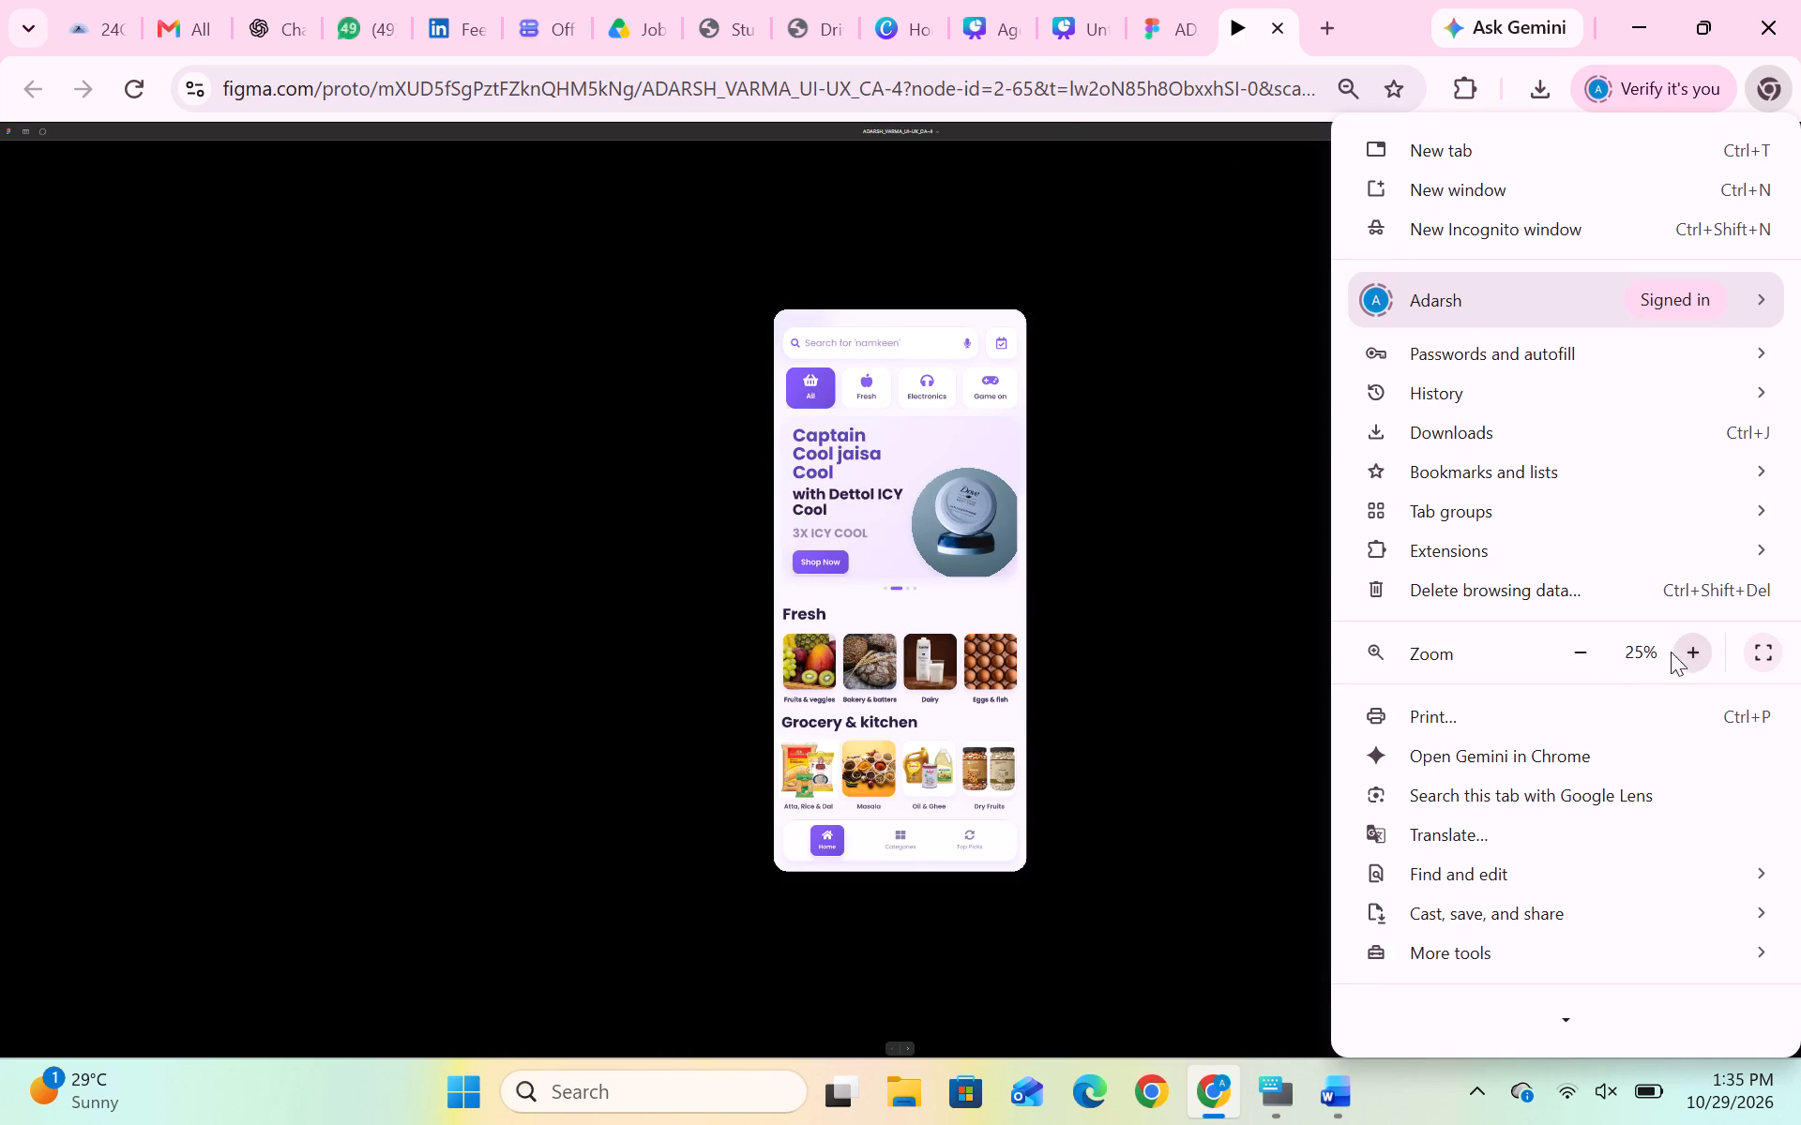
double_click(1686, 652)
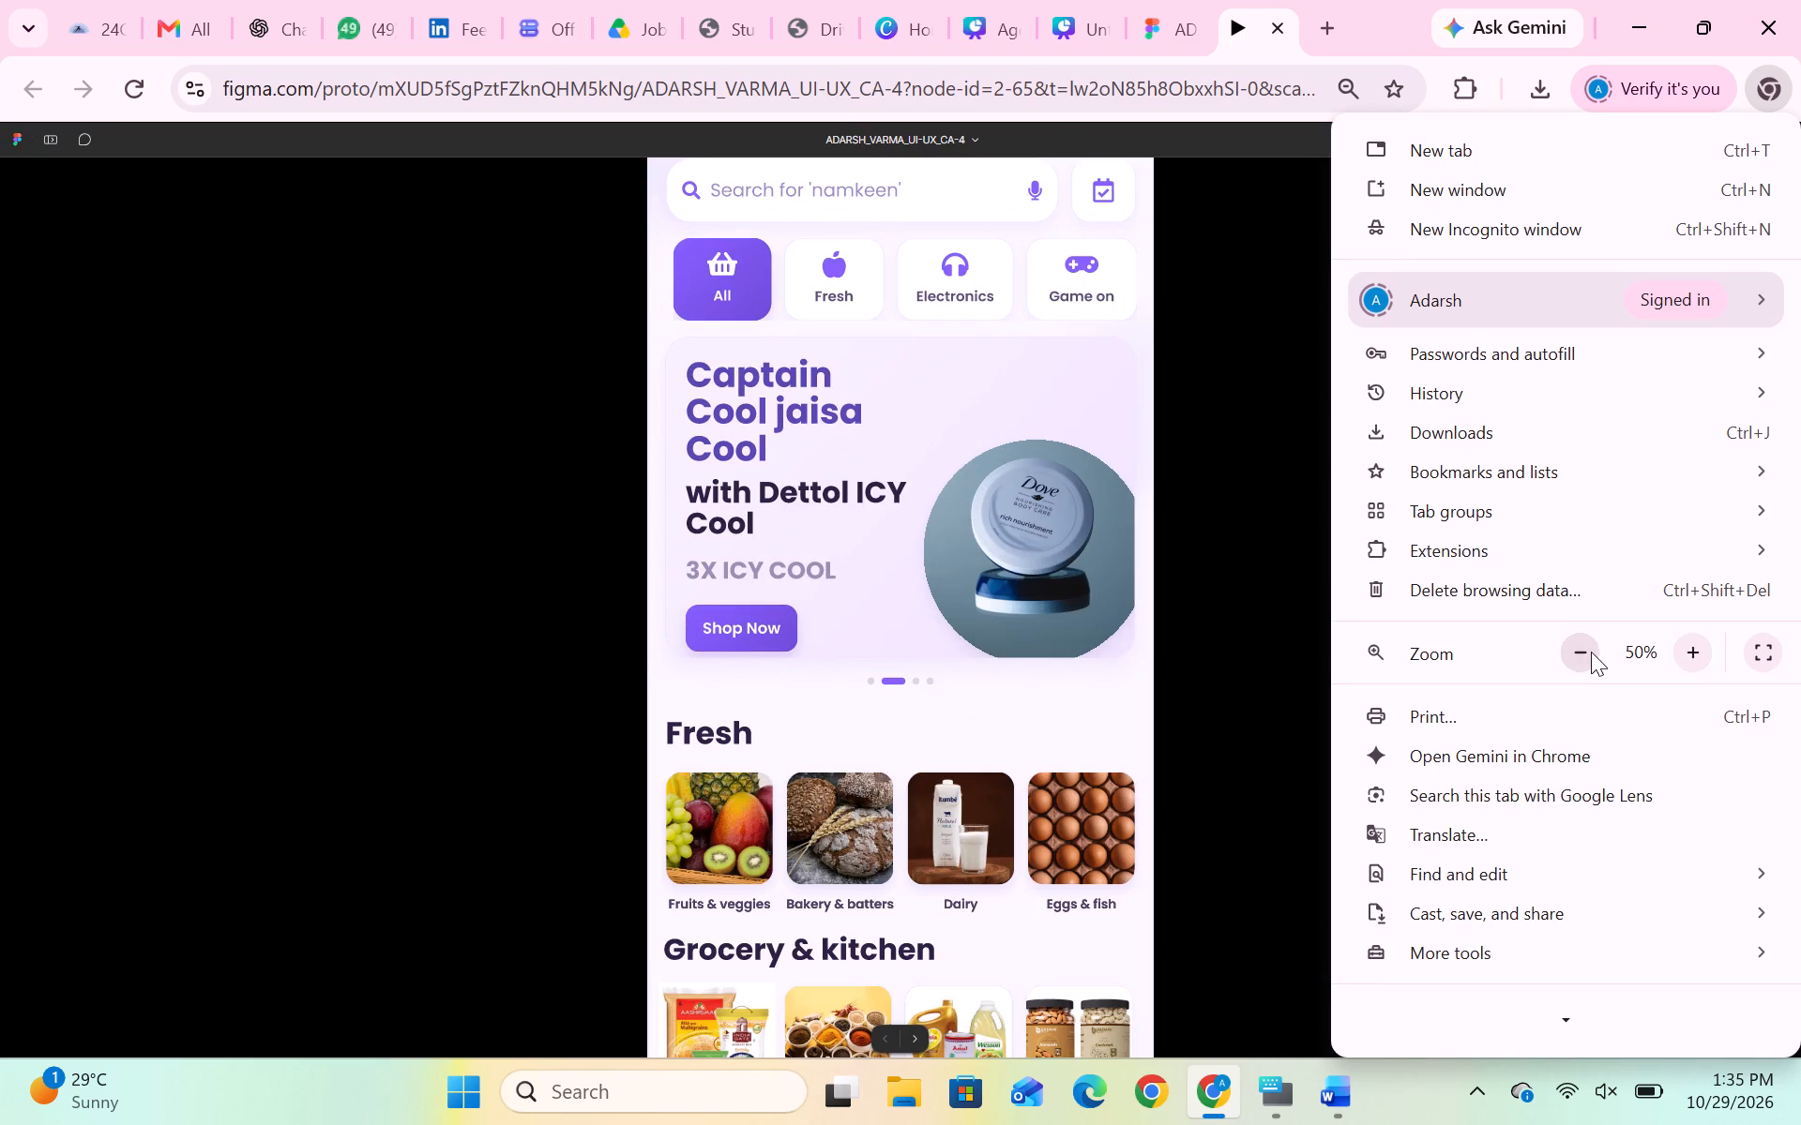
left_click(1587, 652)
left_click(1195, 530)
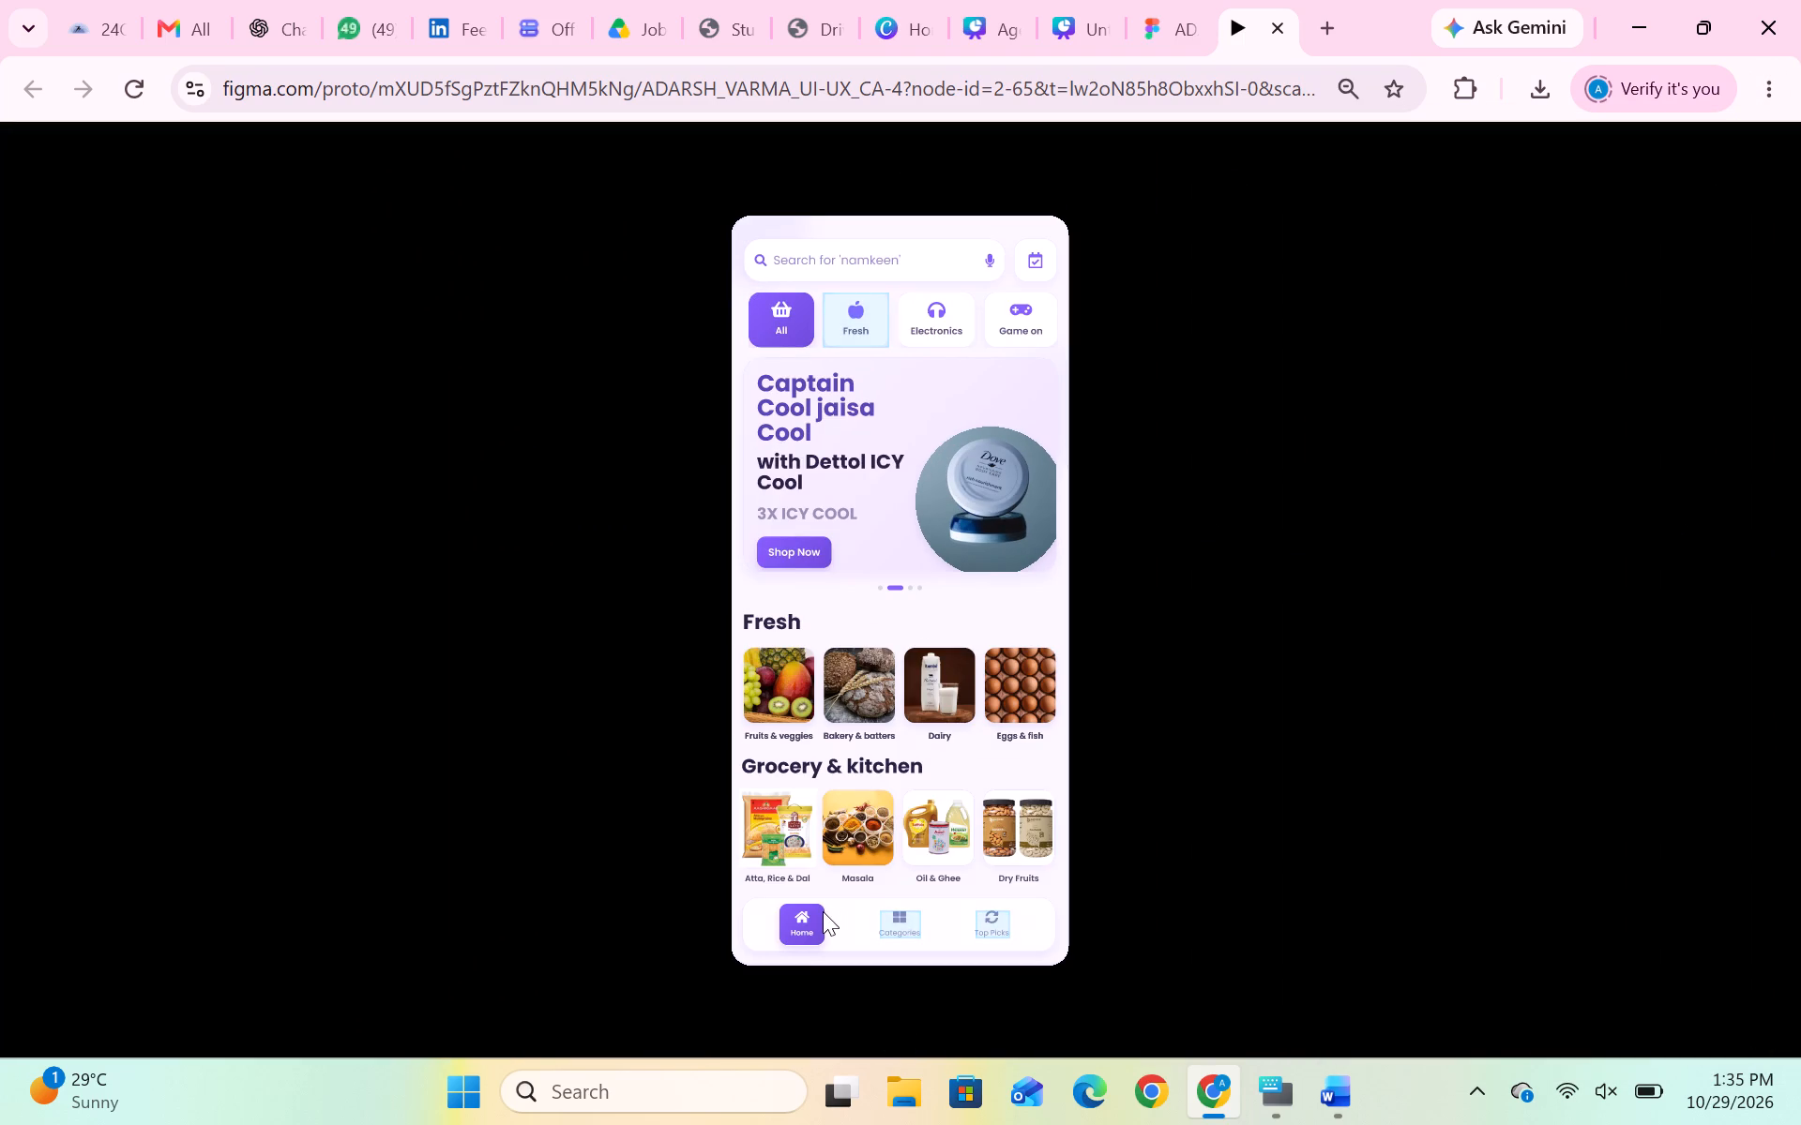
Test the clickable areas of the prototype's home screen and follow the Categories link in its bottom bar.
left_click(1372, 698)
left_click(1372, 698)
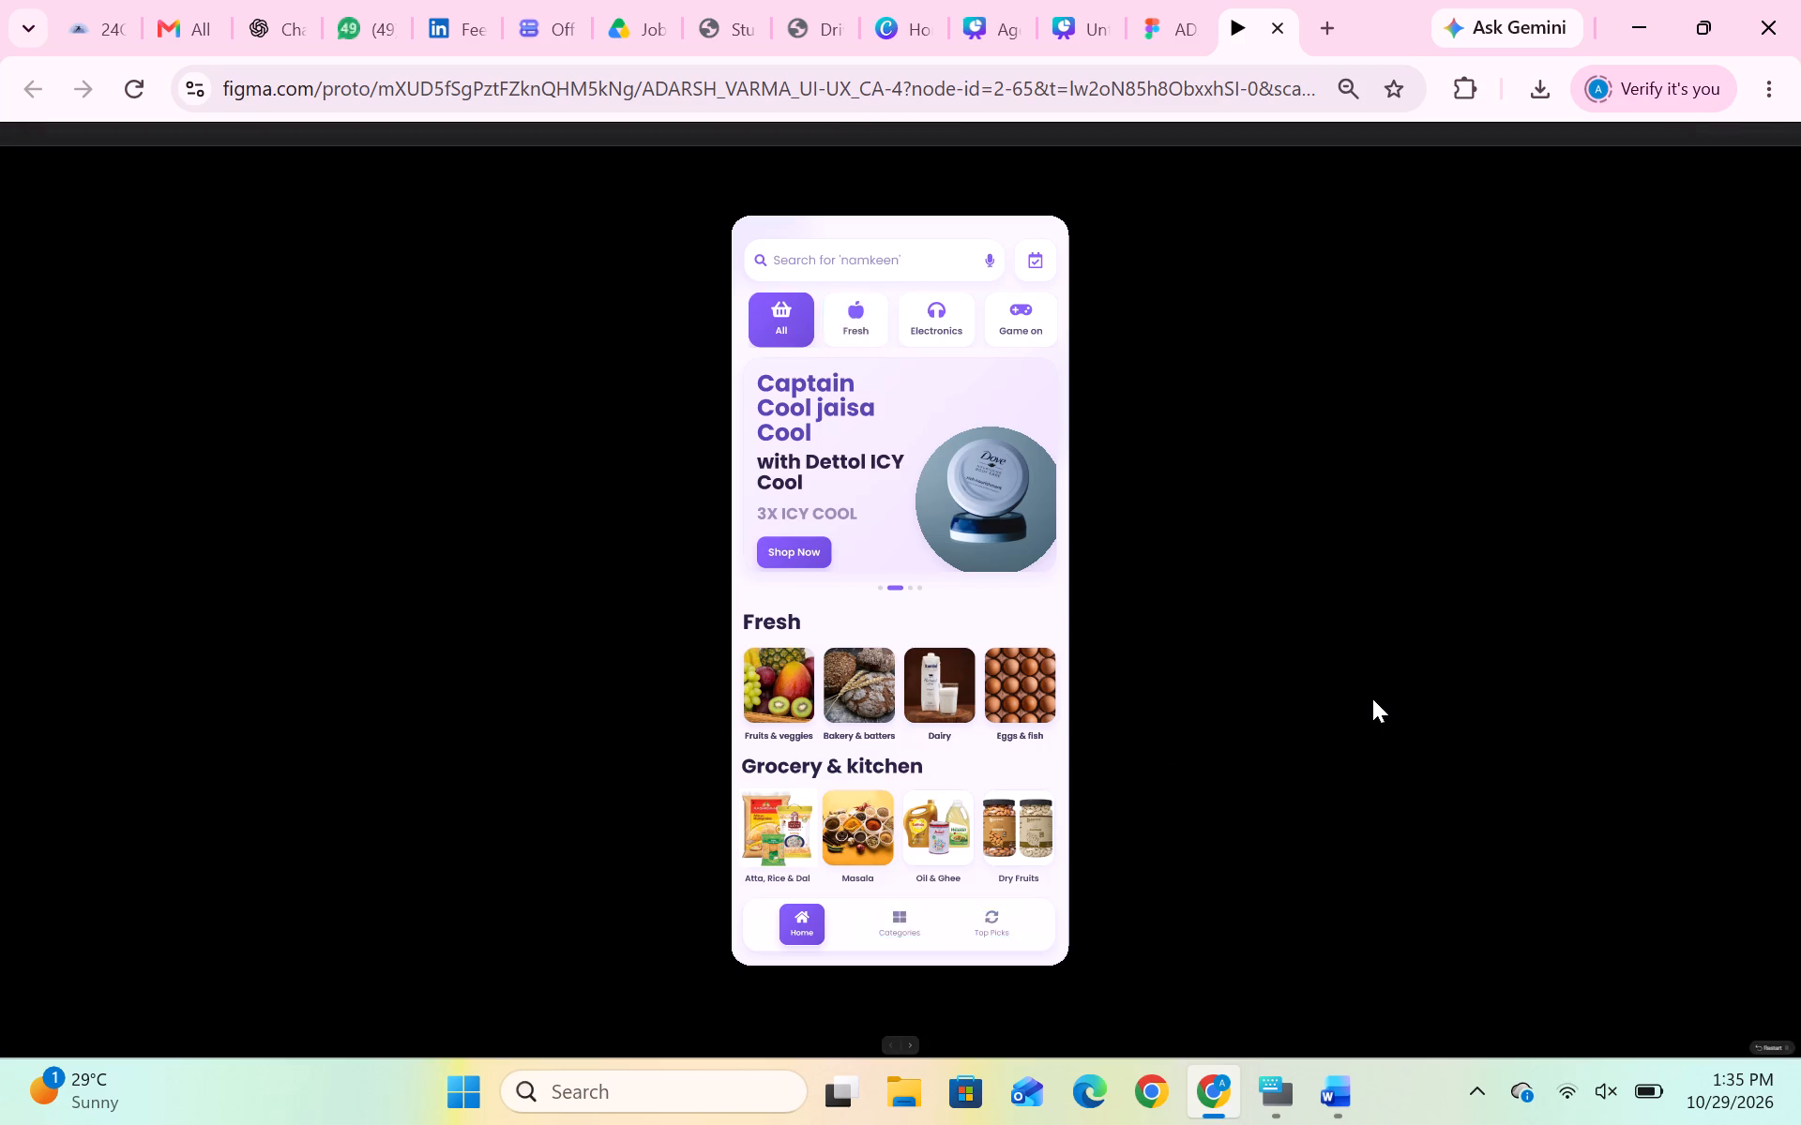
left_click(888, 919)
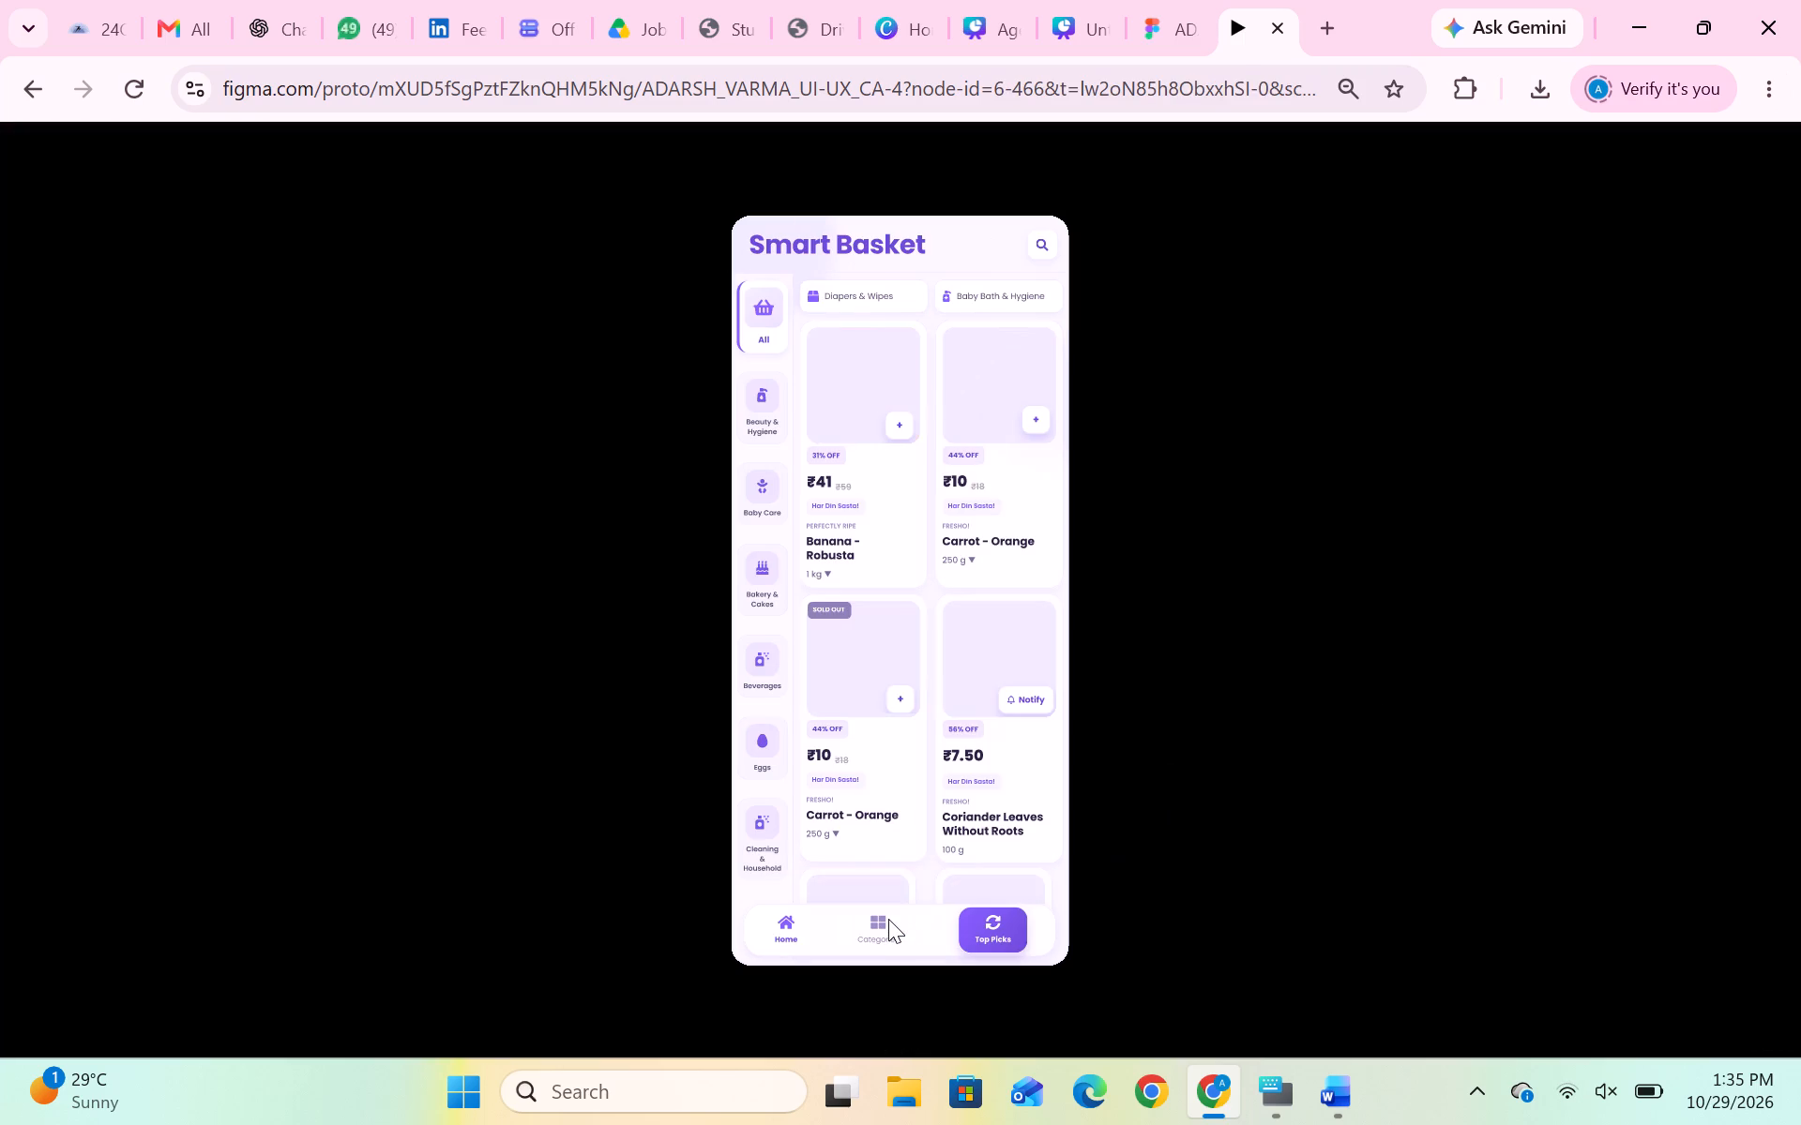
left_click(1386, 648)
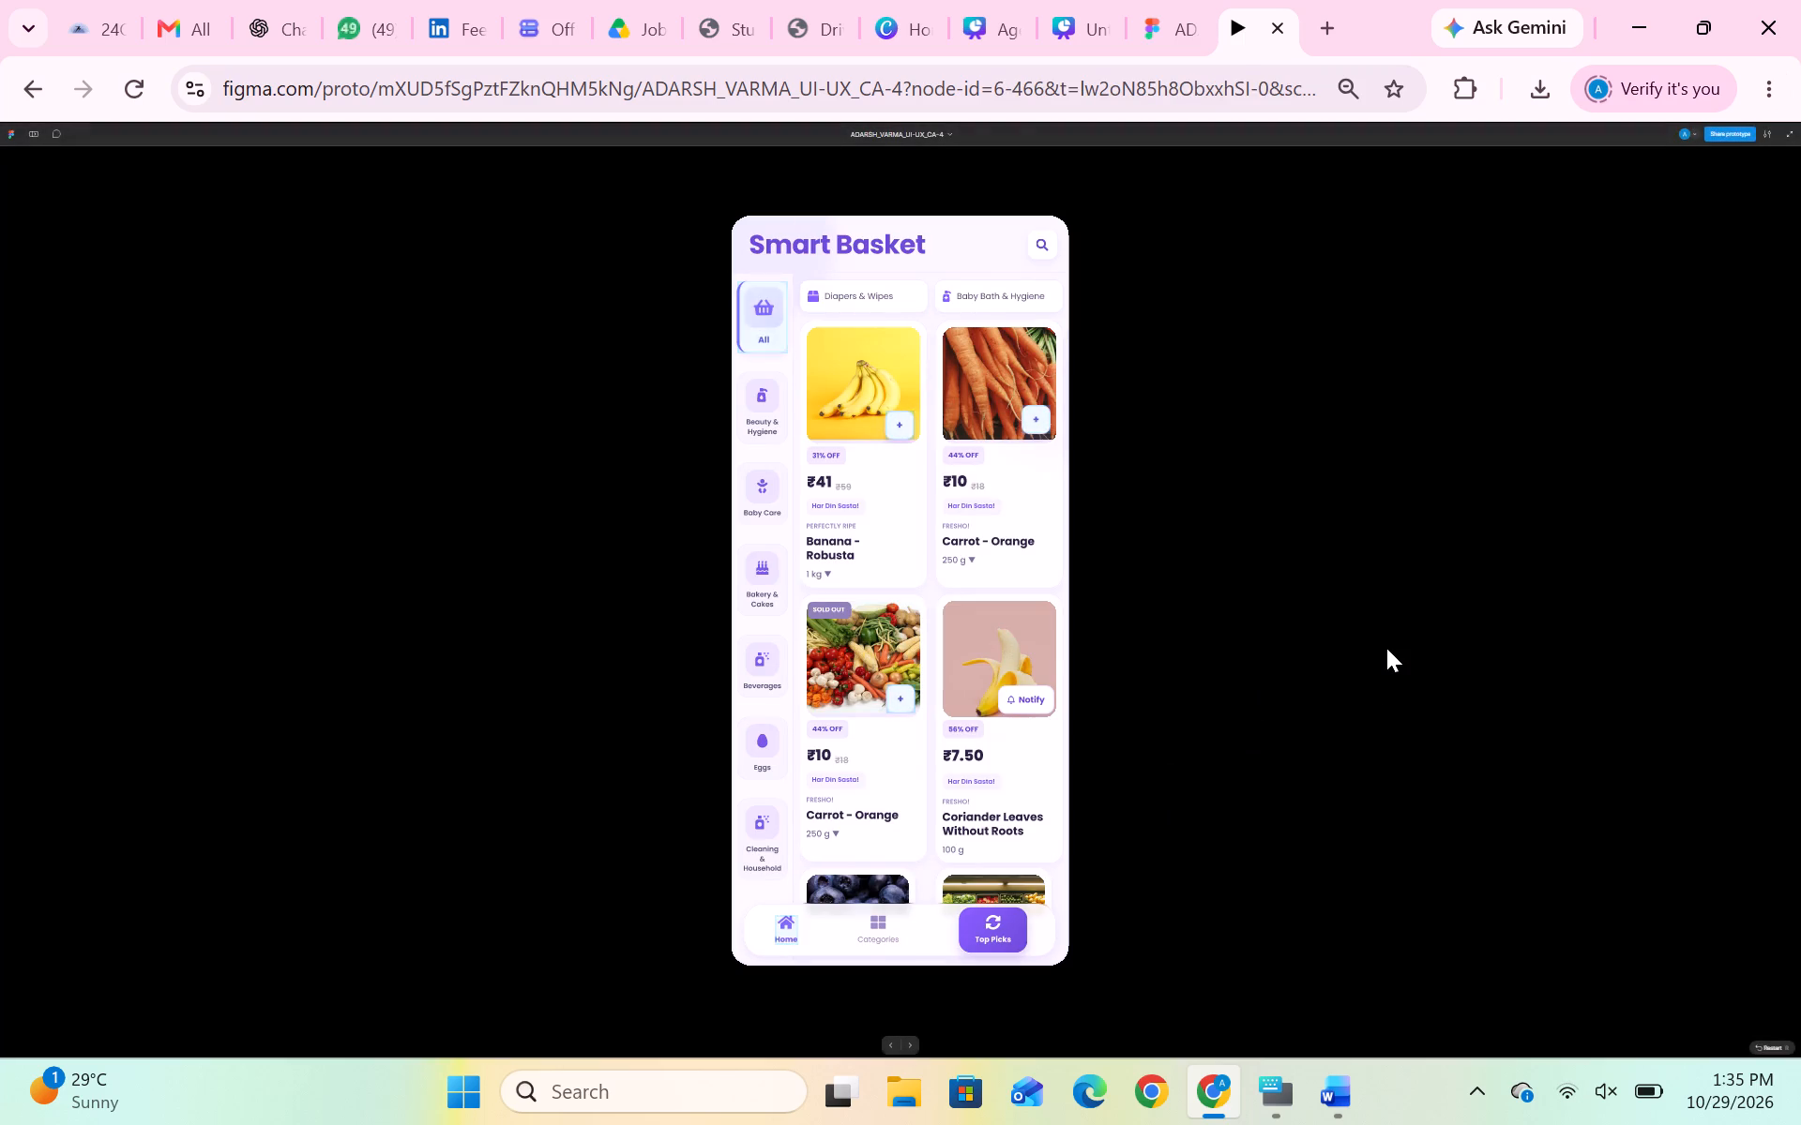
Test the prototype's clickable areas from the Smart Basket screen into the basket, and confirm the order there.
left_click(1386, 648)
left_click(906, 690)
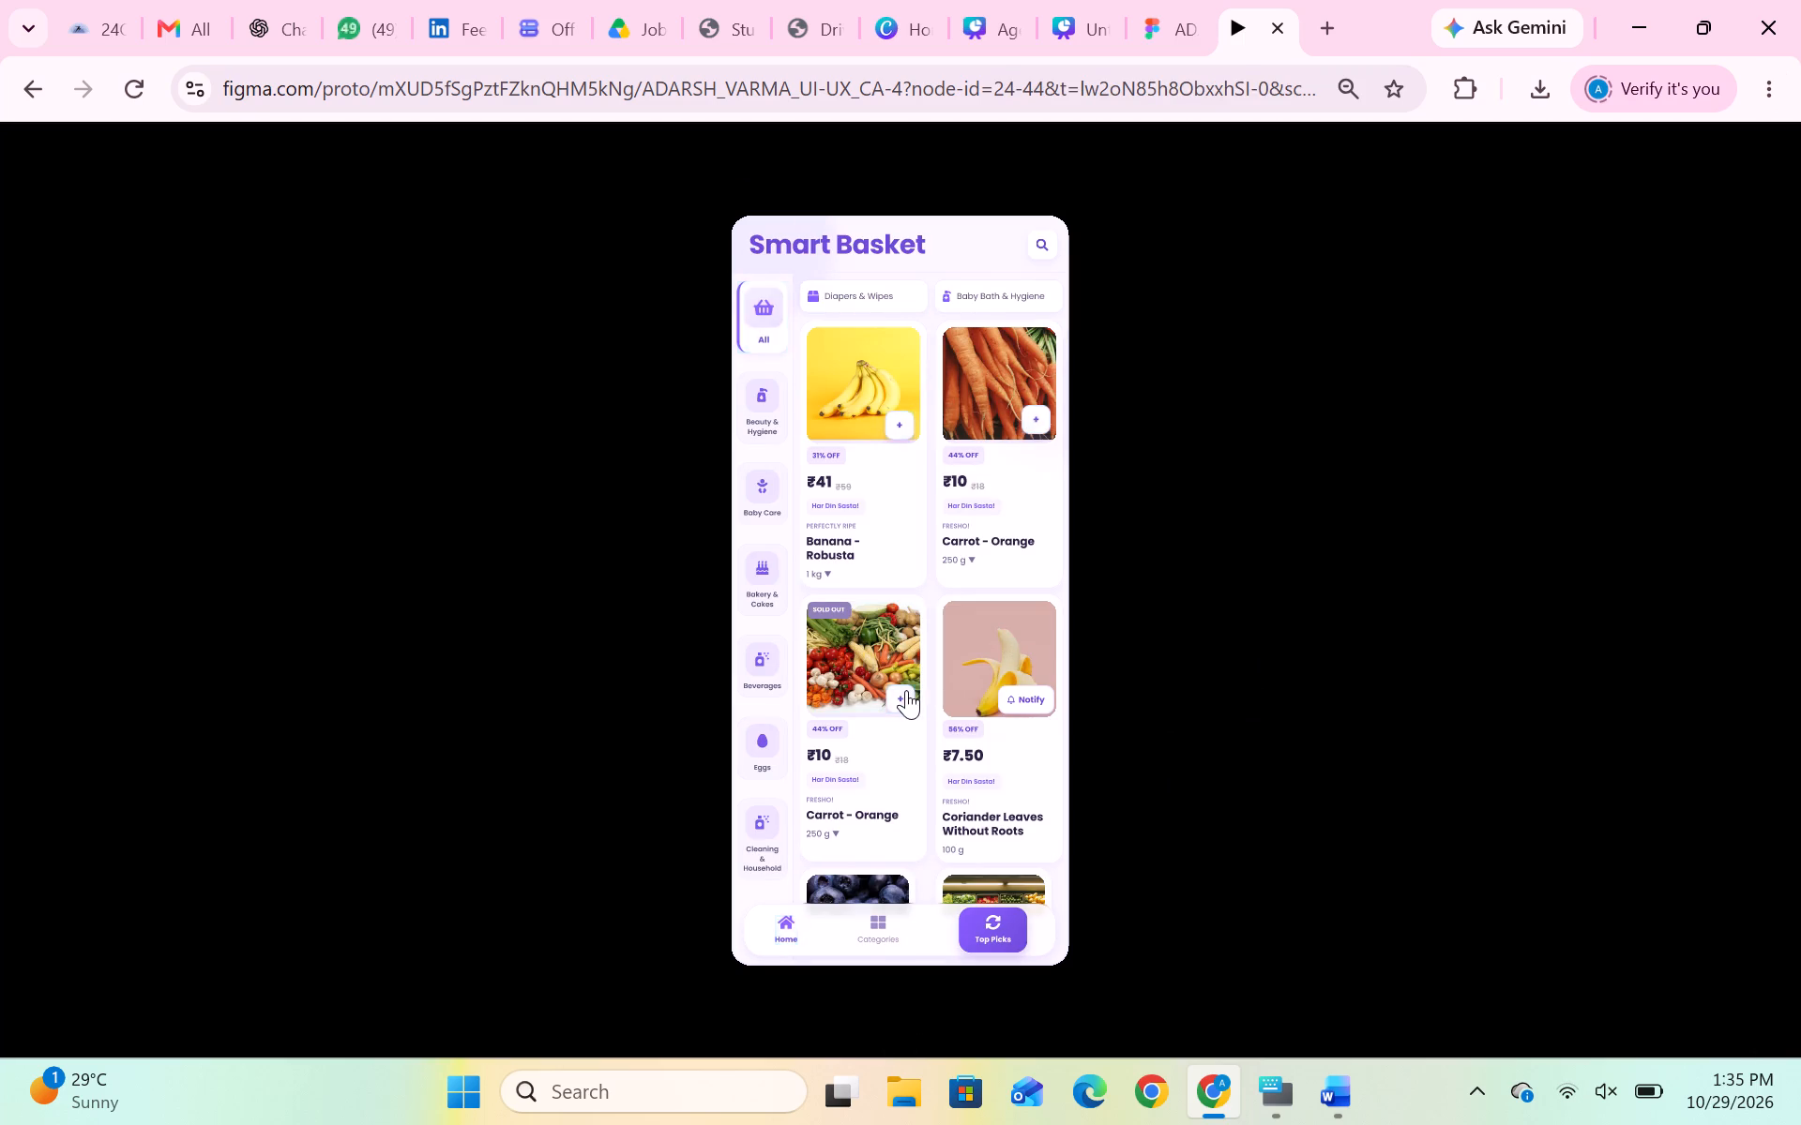
left_click(1348, 626)
left_click(1348, 626)
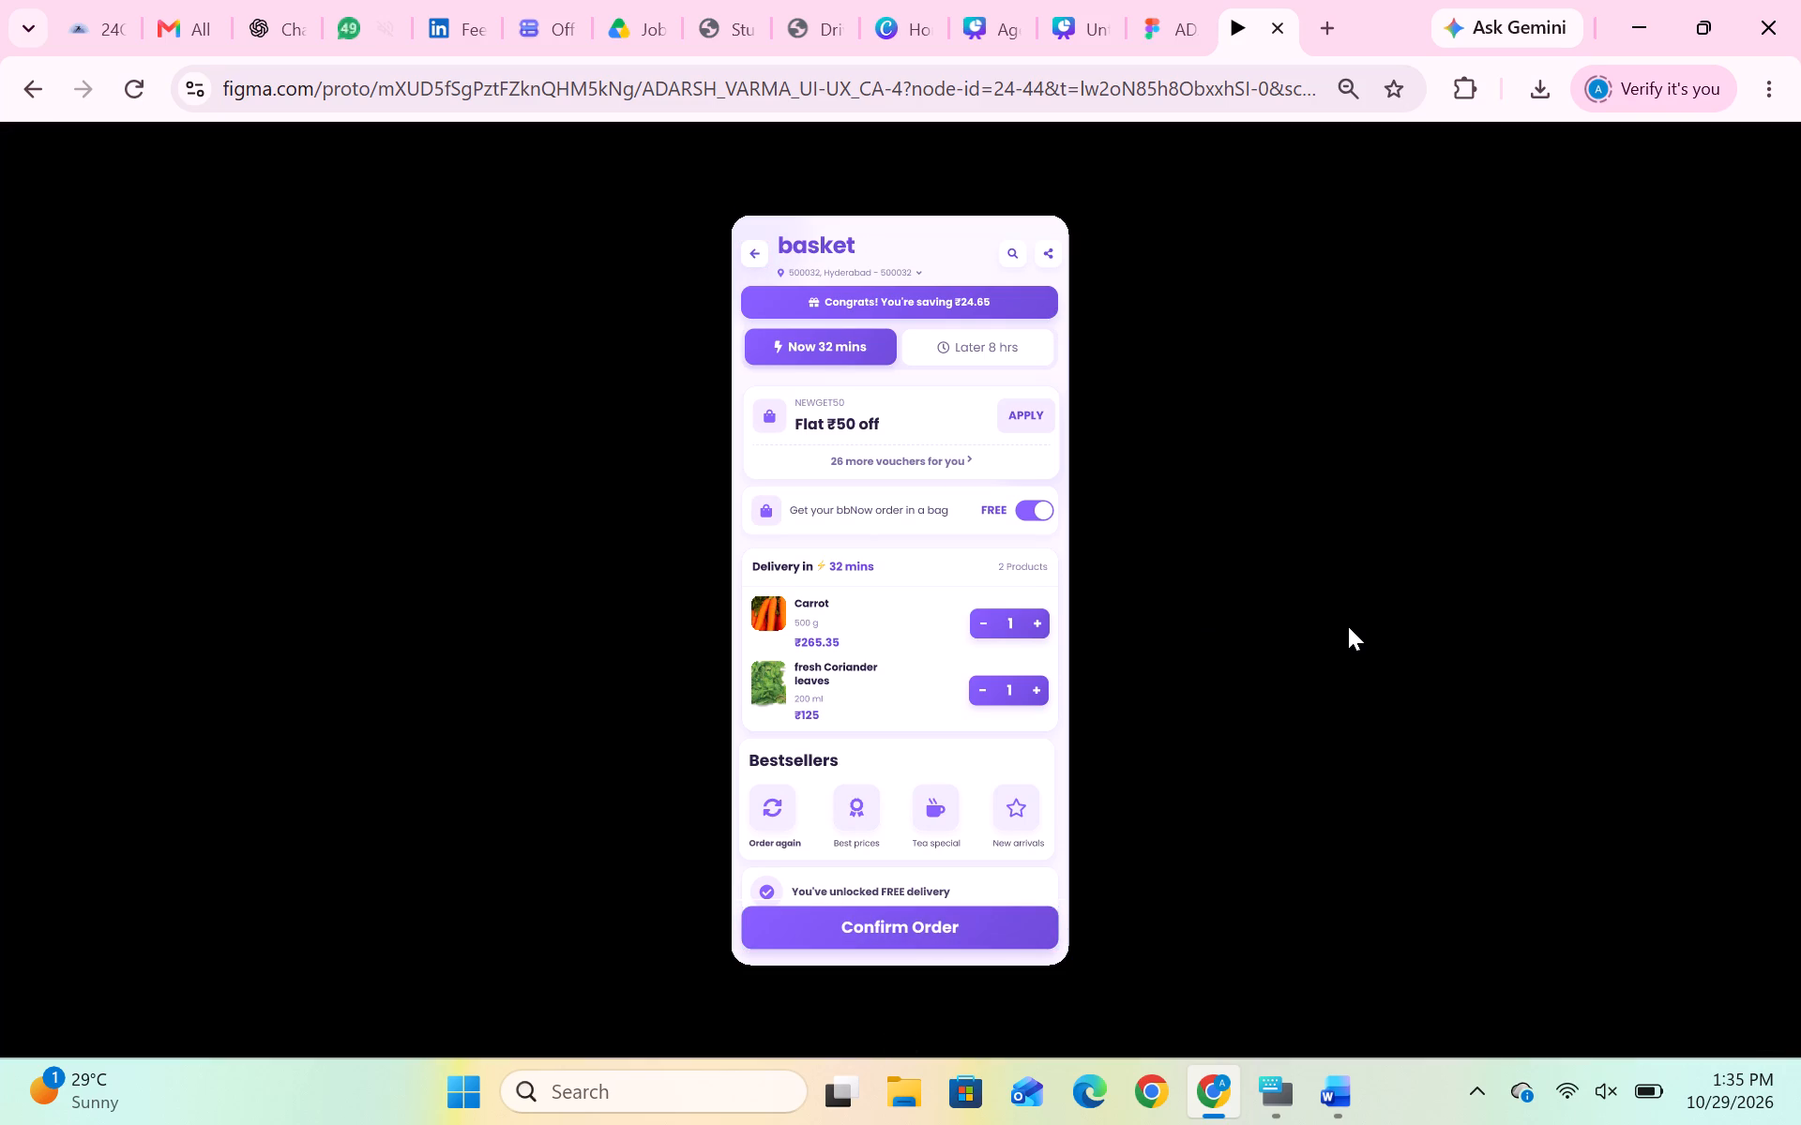
left_click(1348, 626)
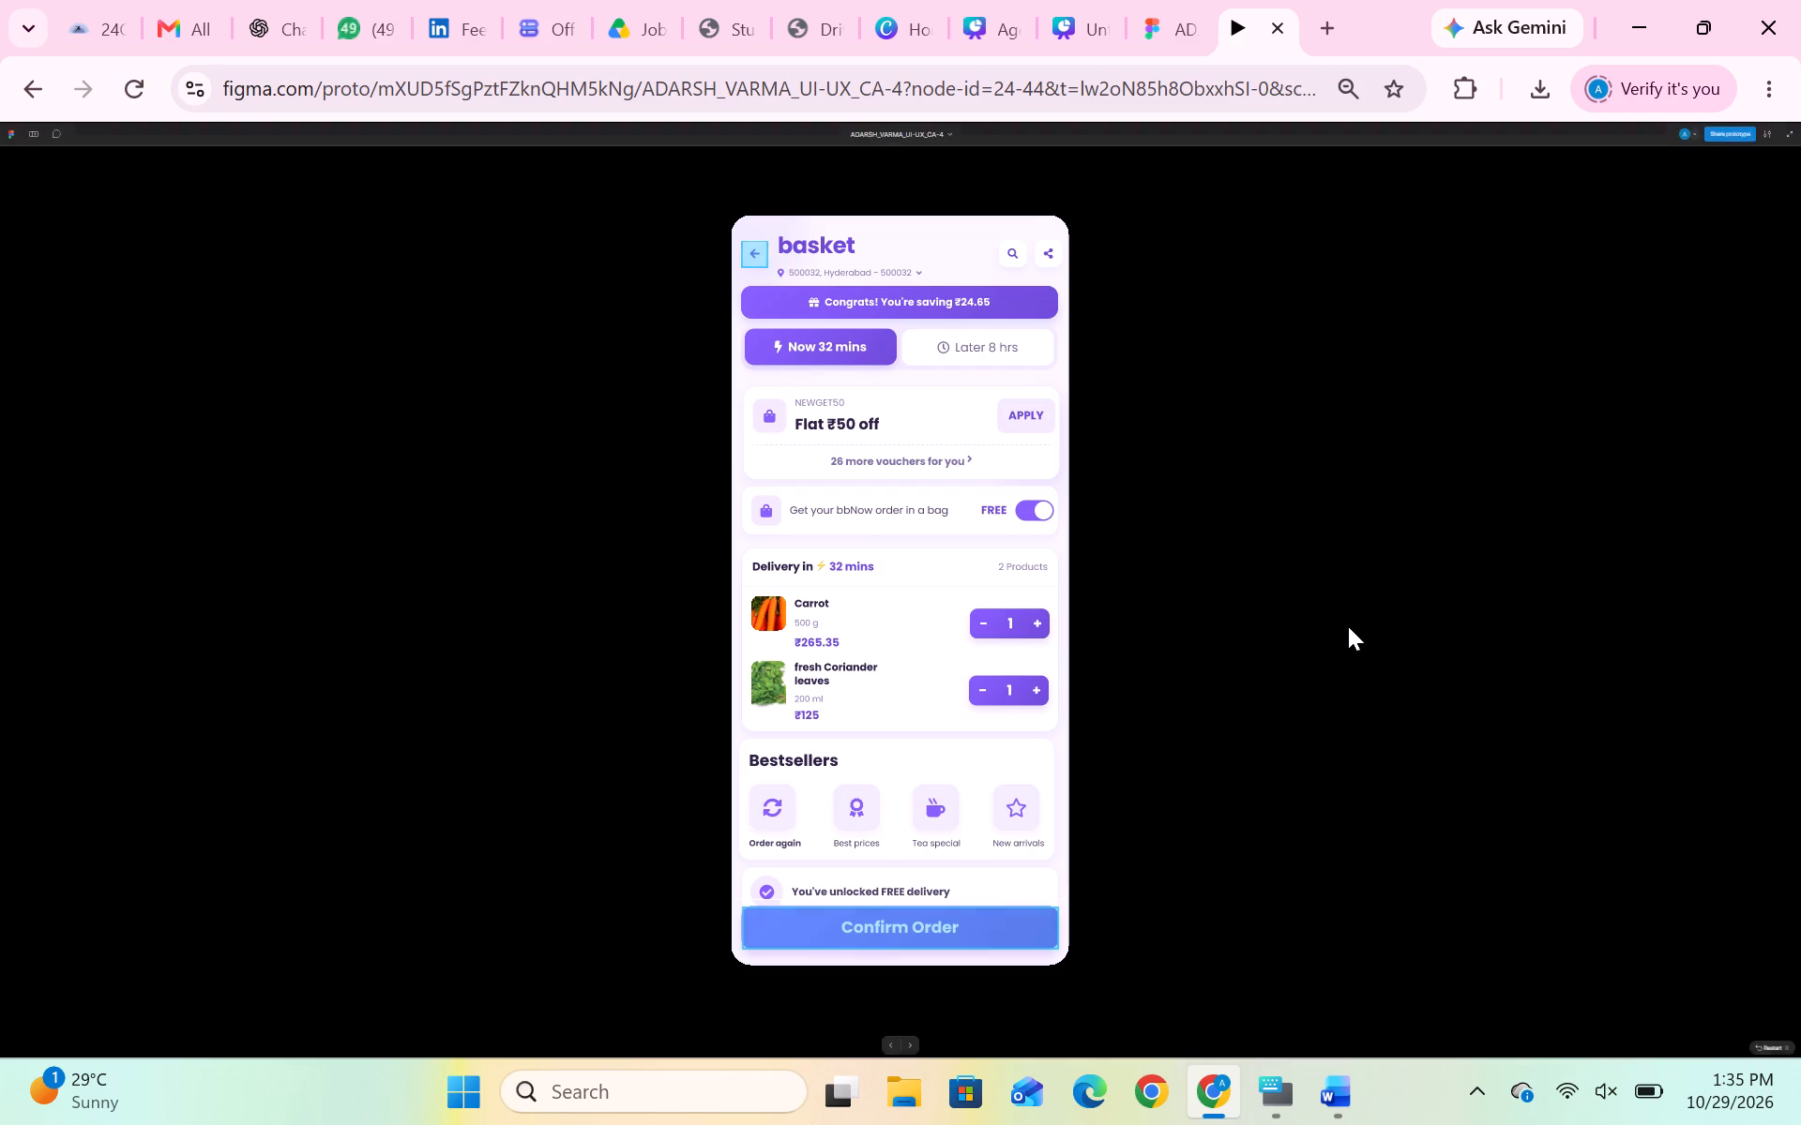
left_click(1348, 626)
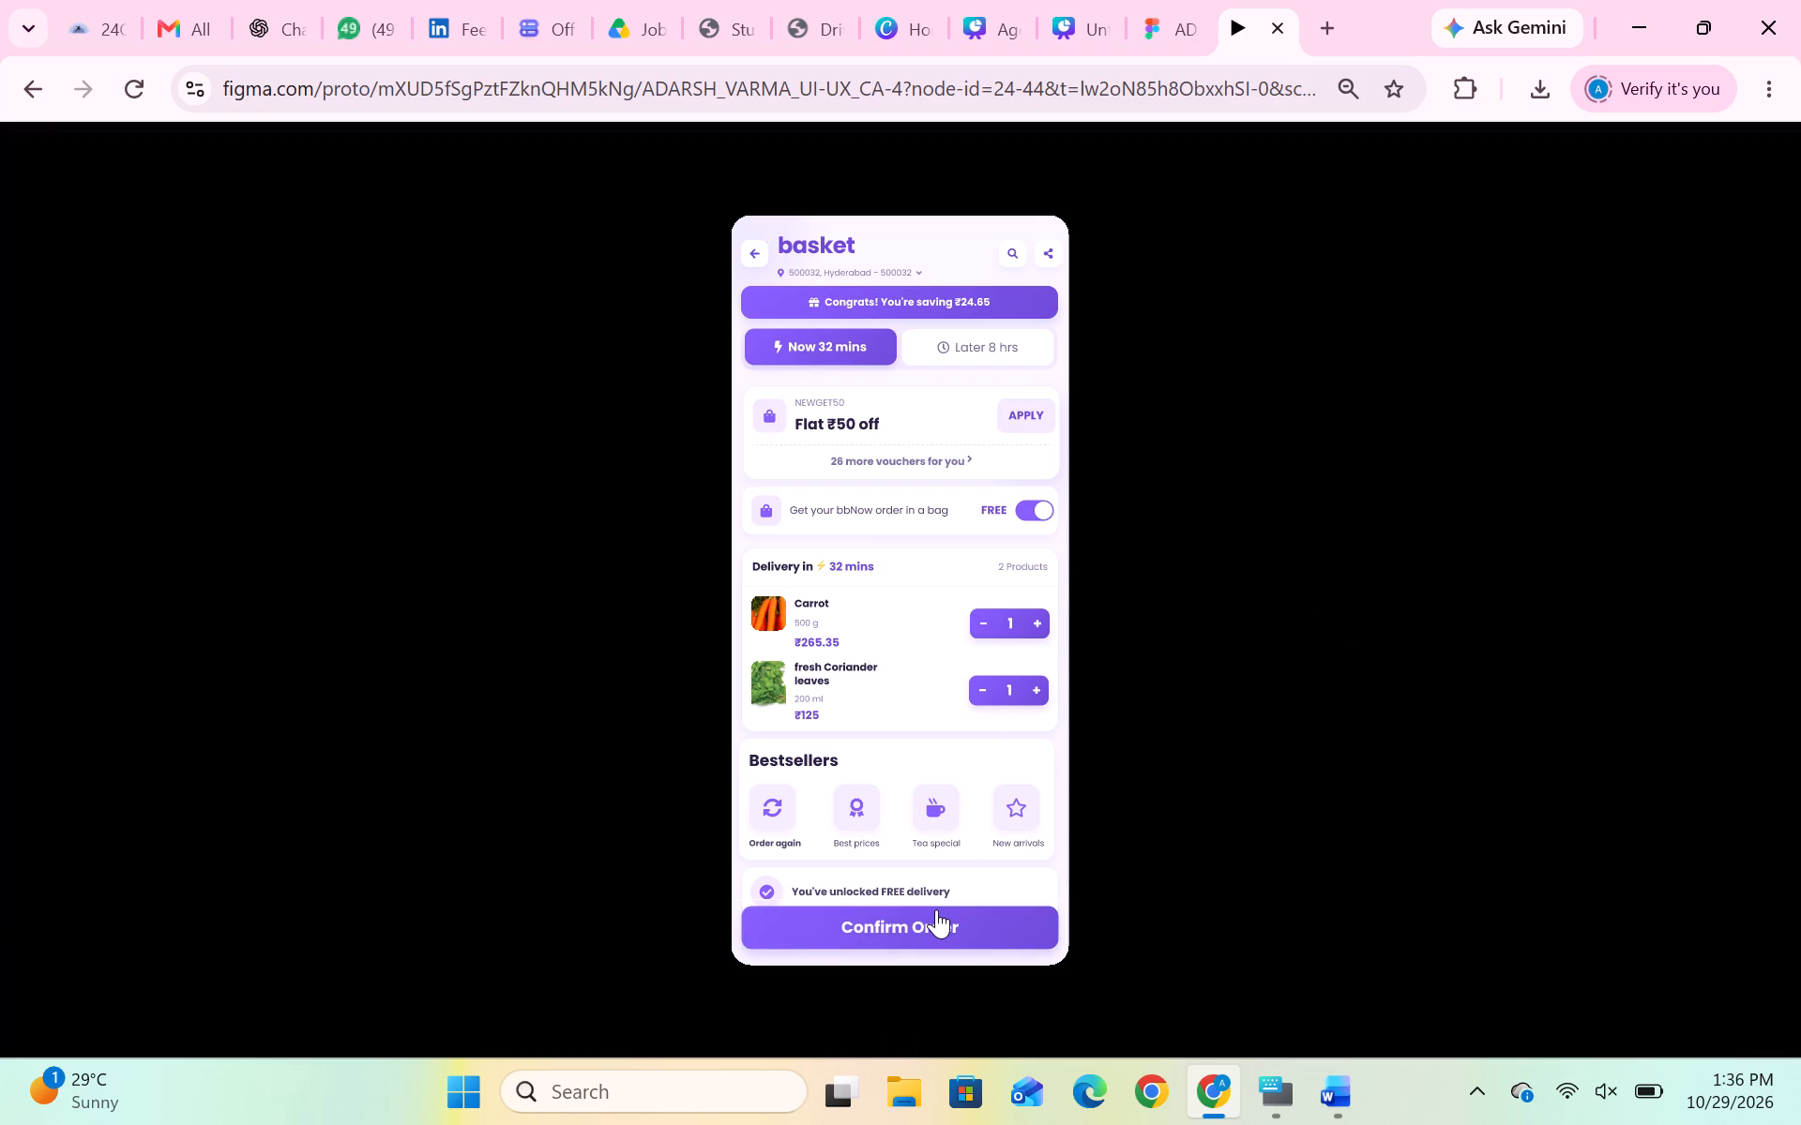
left_click(936, 909)
left_click(1279, 813)
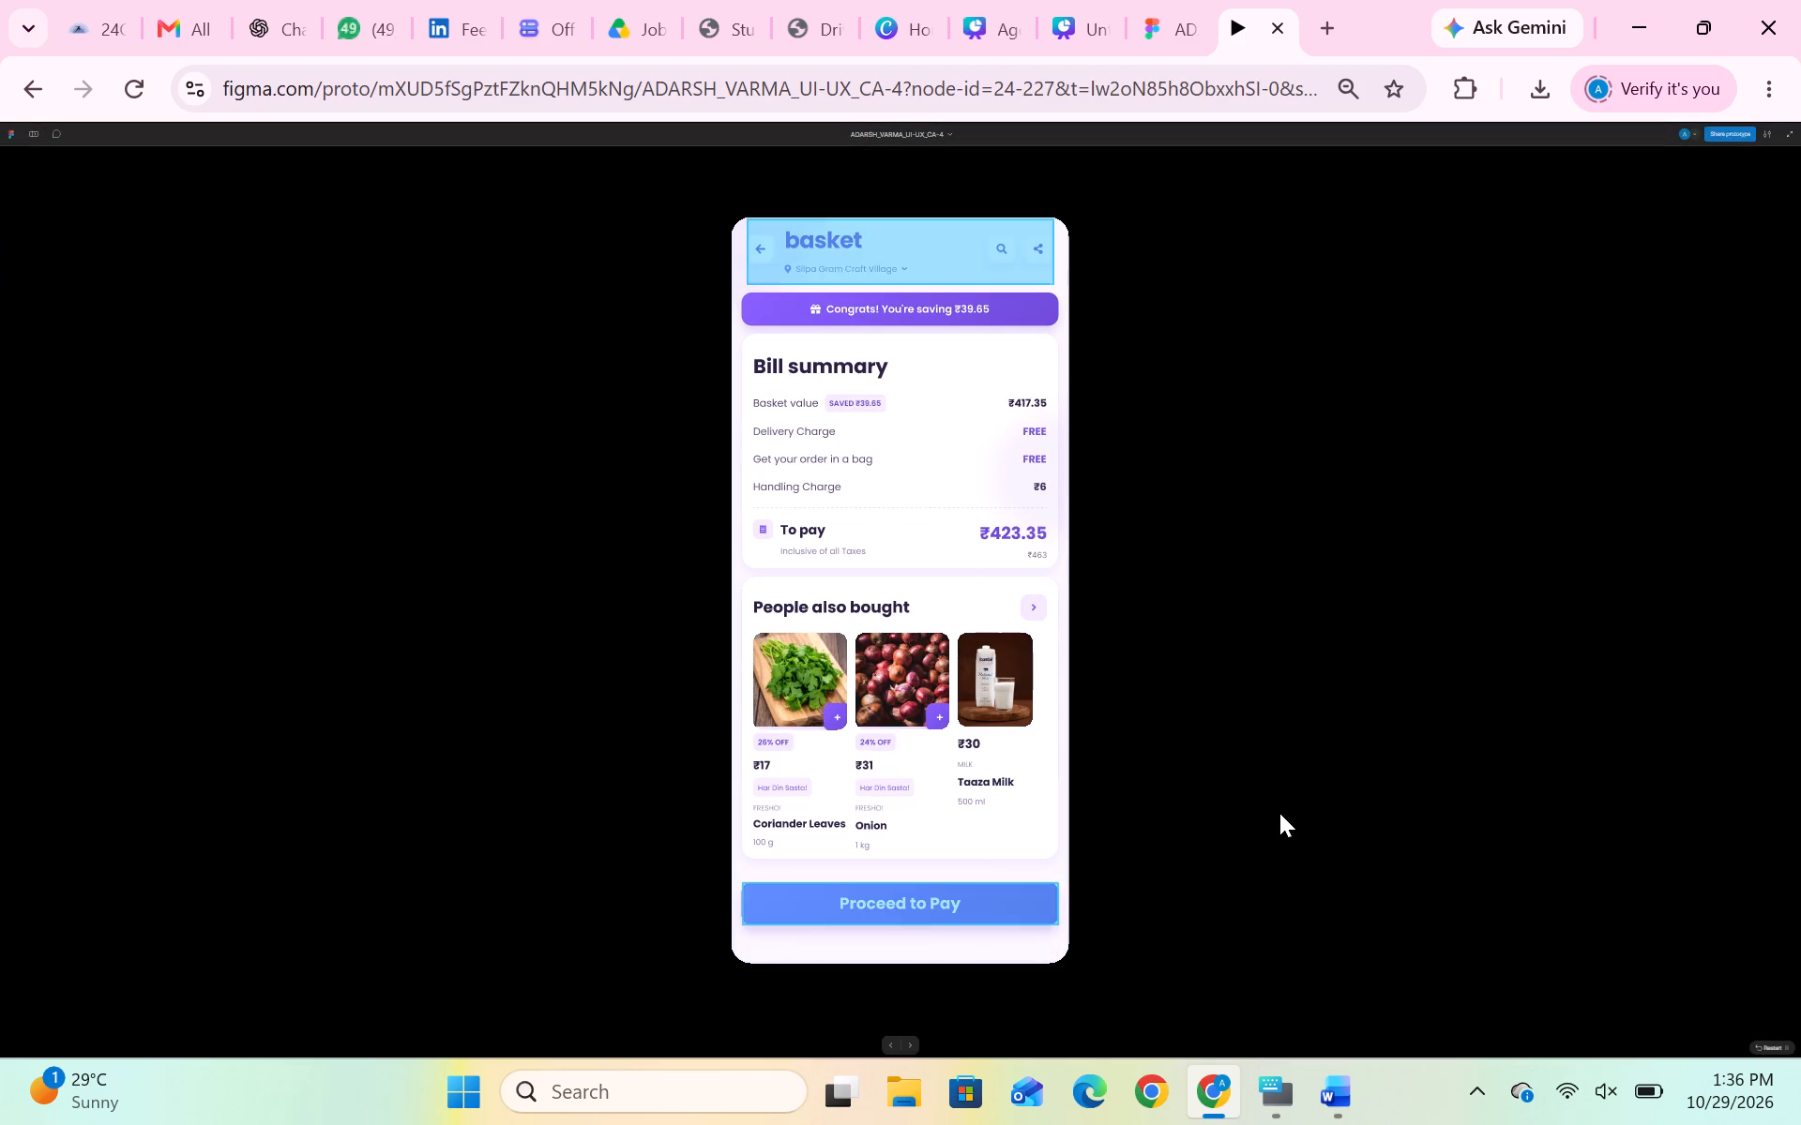
Test the rest of the prototype's checkout: proceed to pay, place the order, and return to the home screen.
left_click(1235, 753)
left_click(1235, 753)
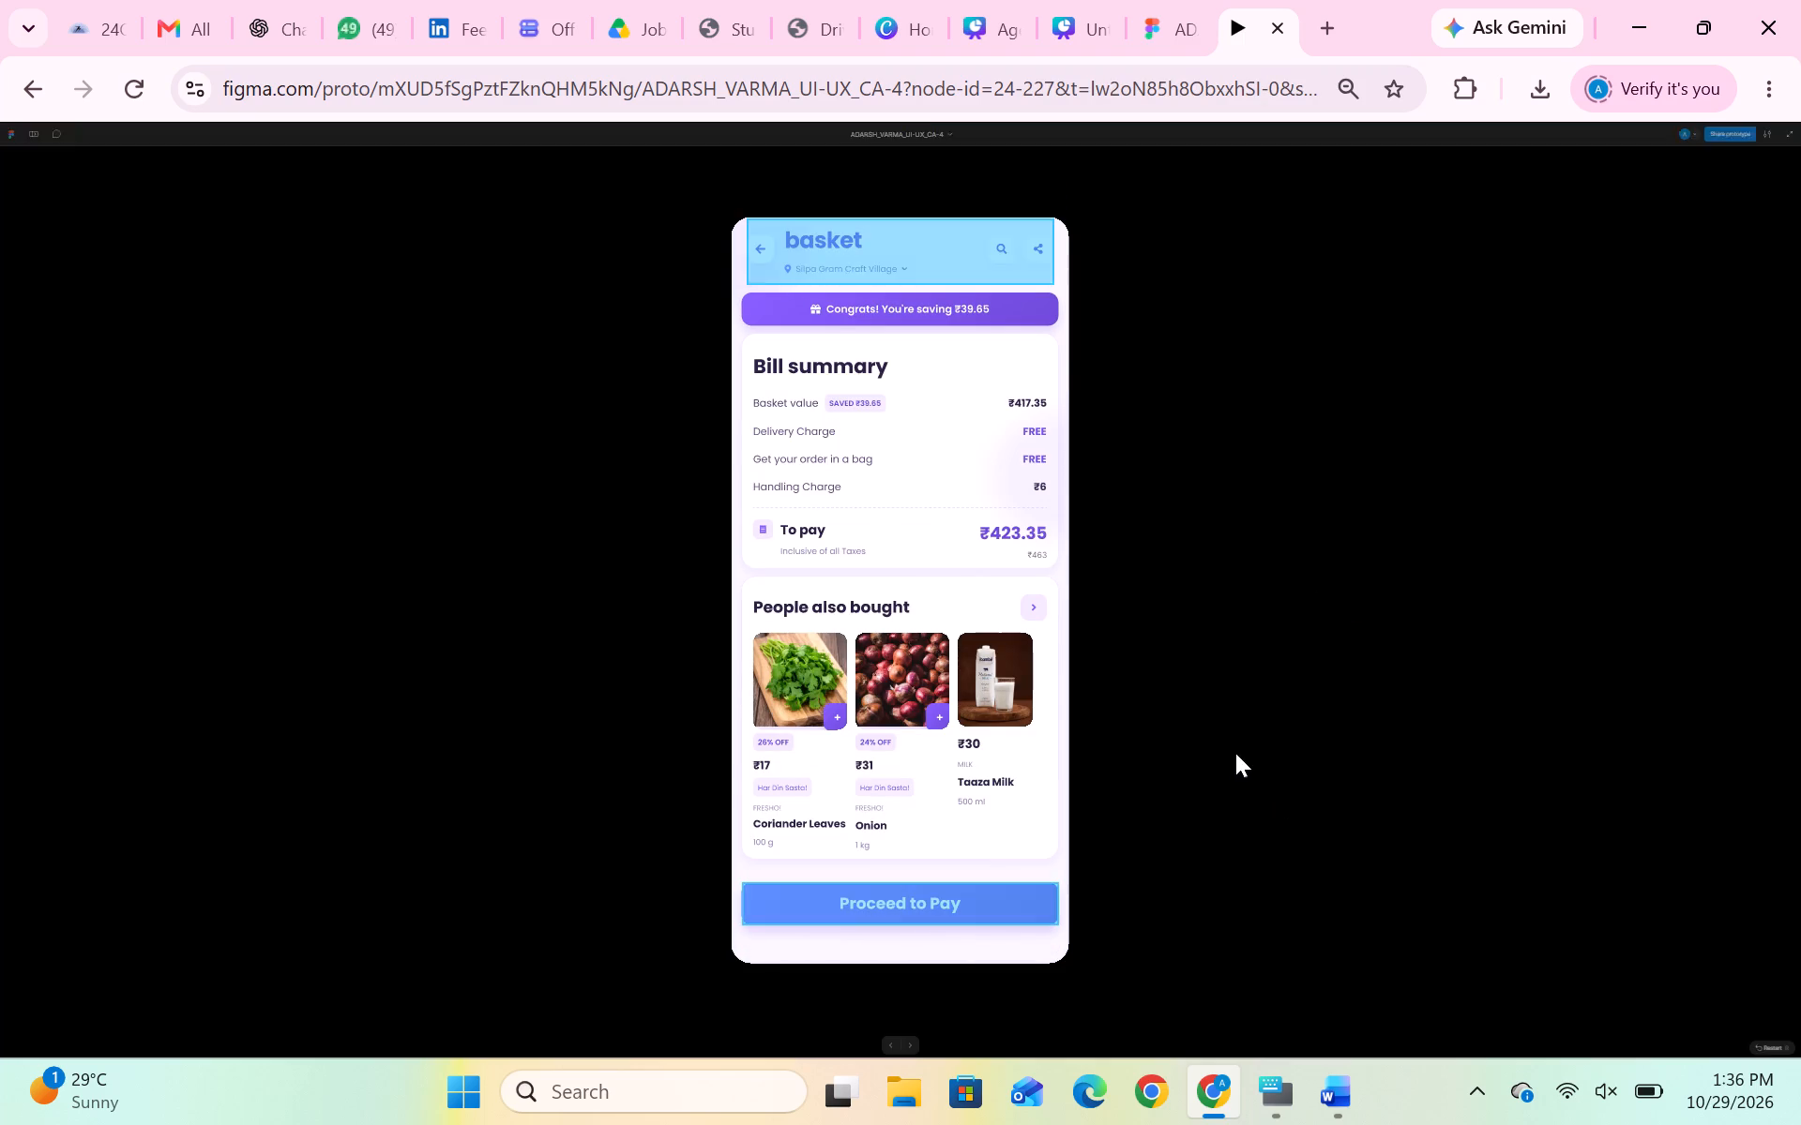
left_click(963, 907)
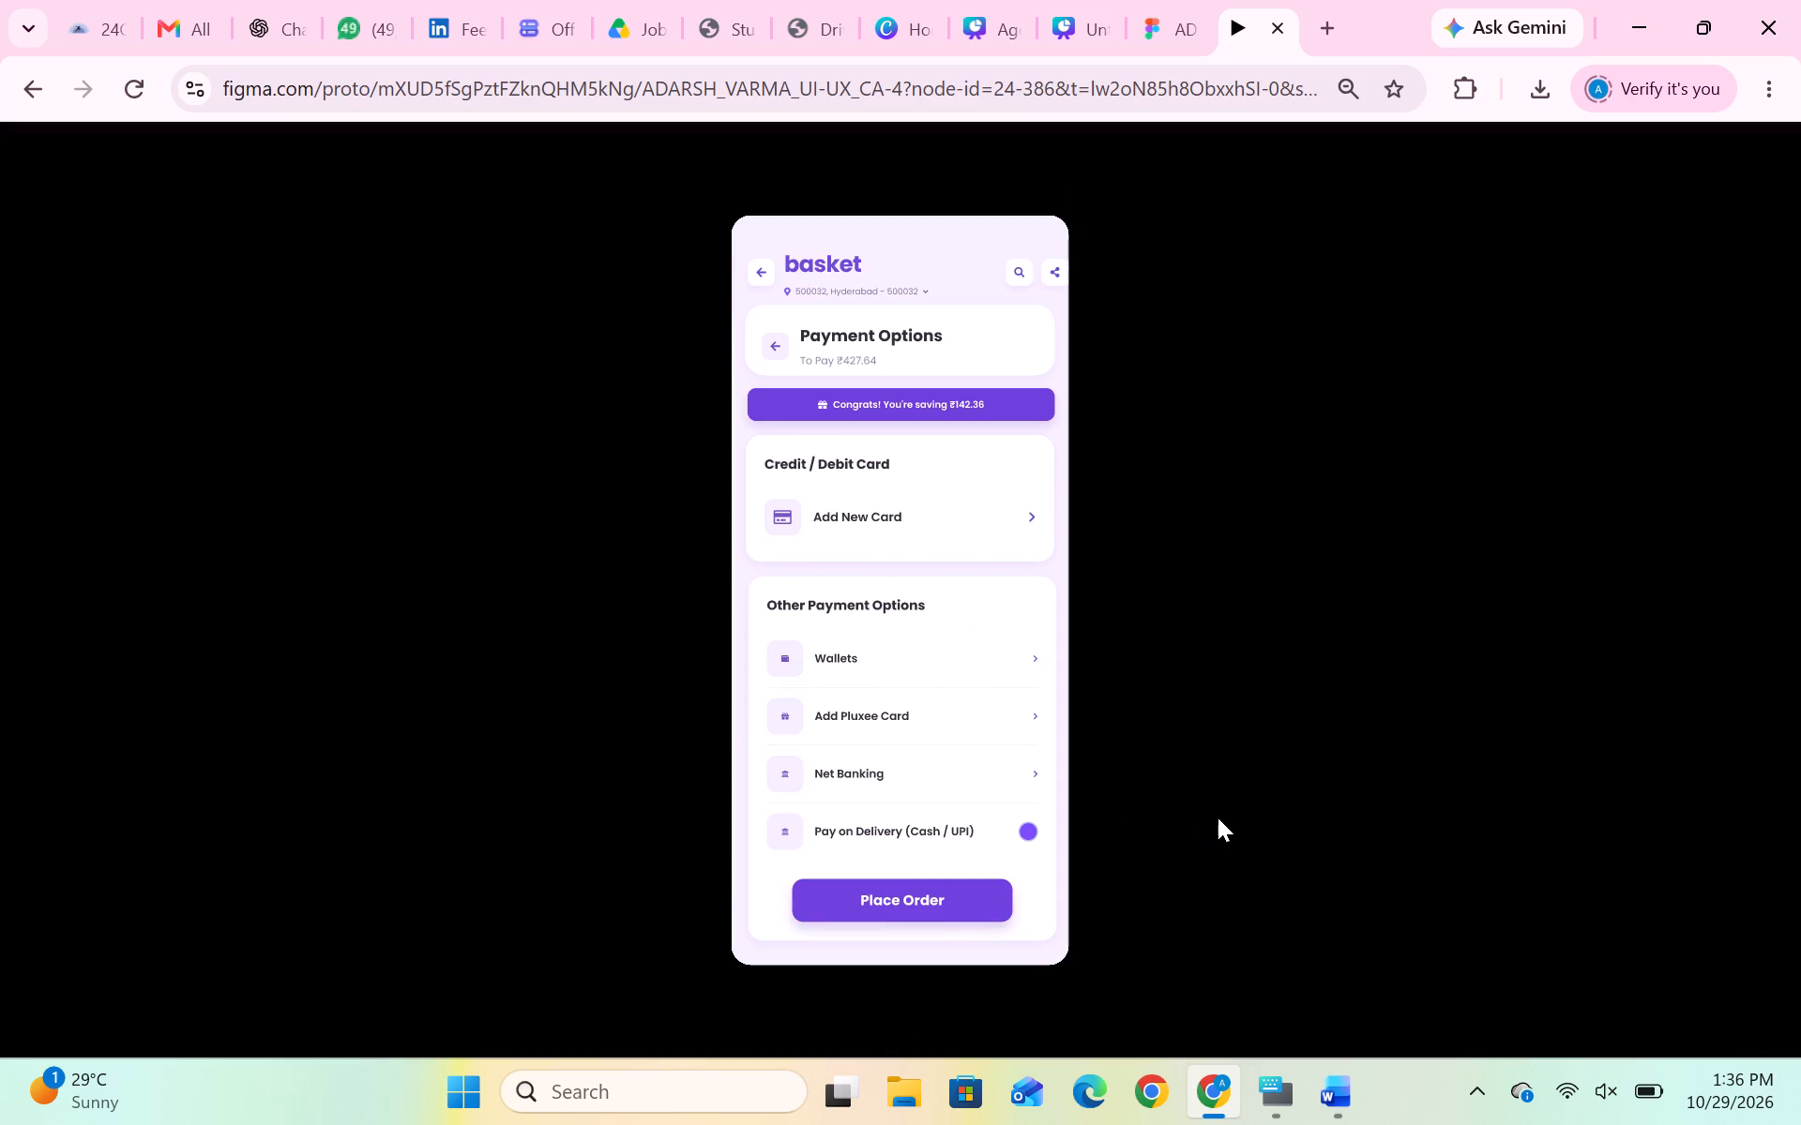
left_click(1218, 817)
left_click(961, 893)
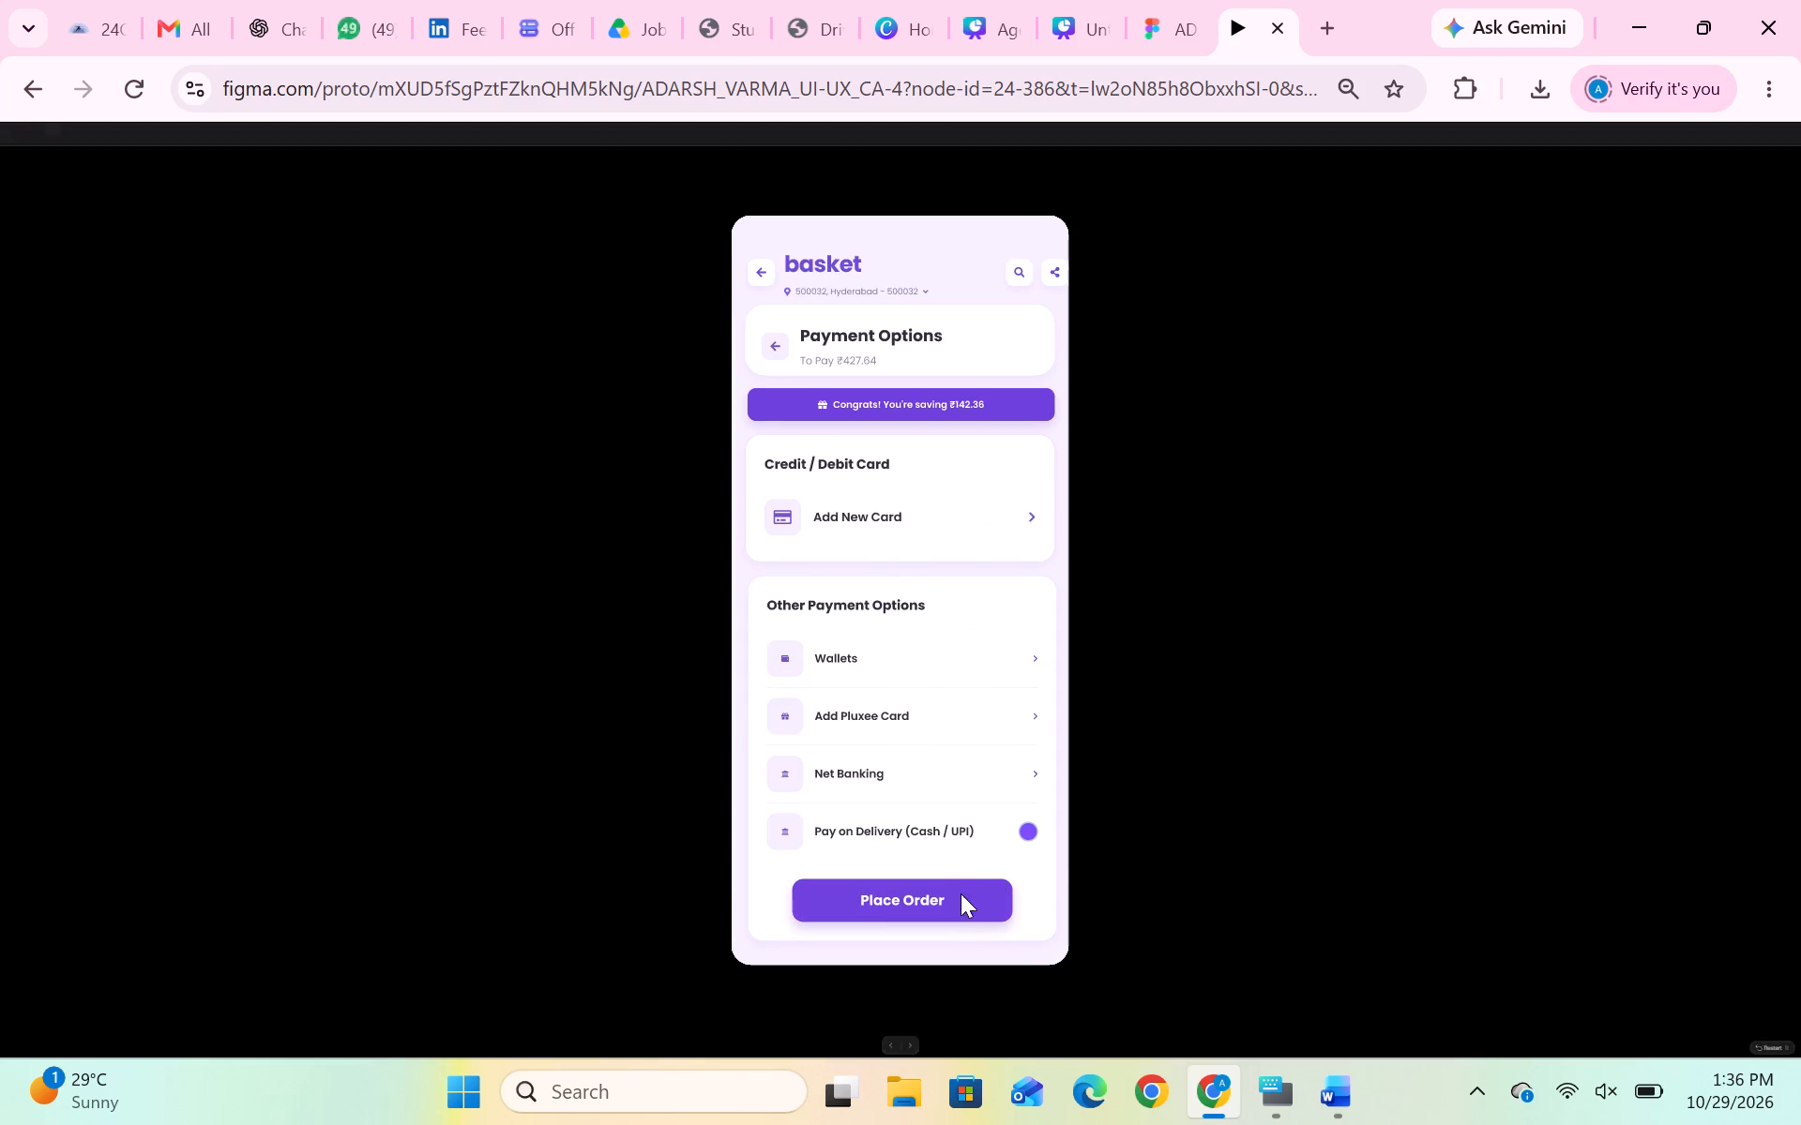
left_click(1179, 768)
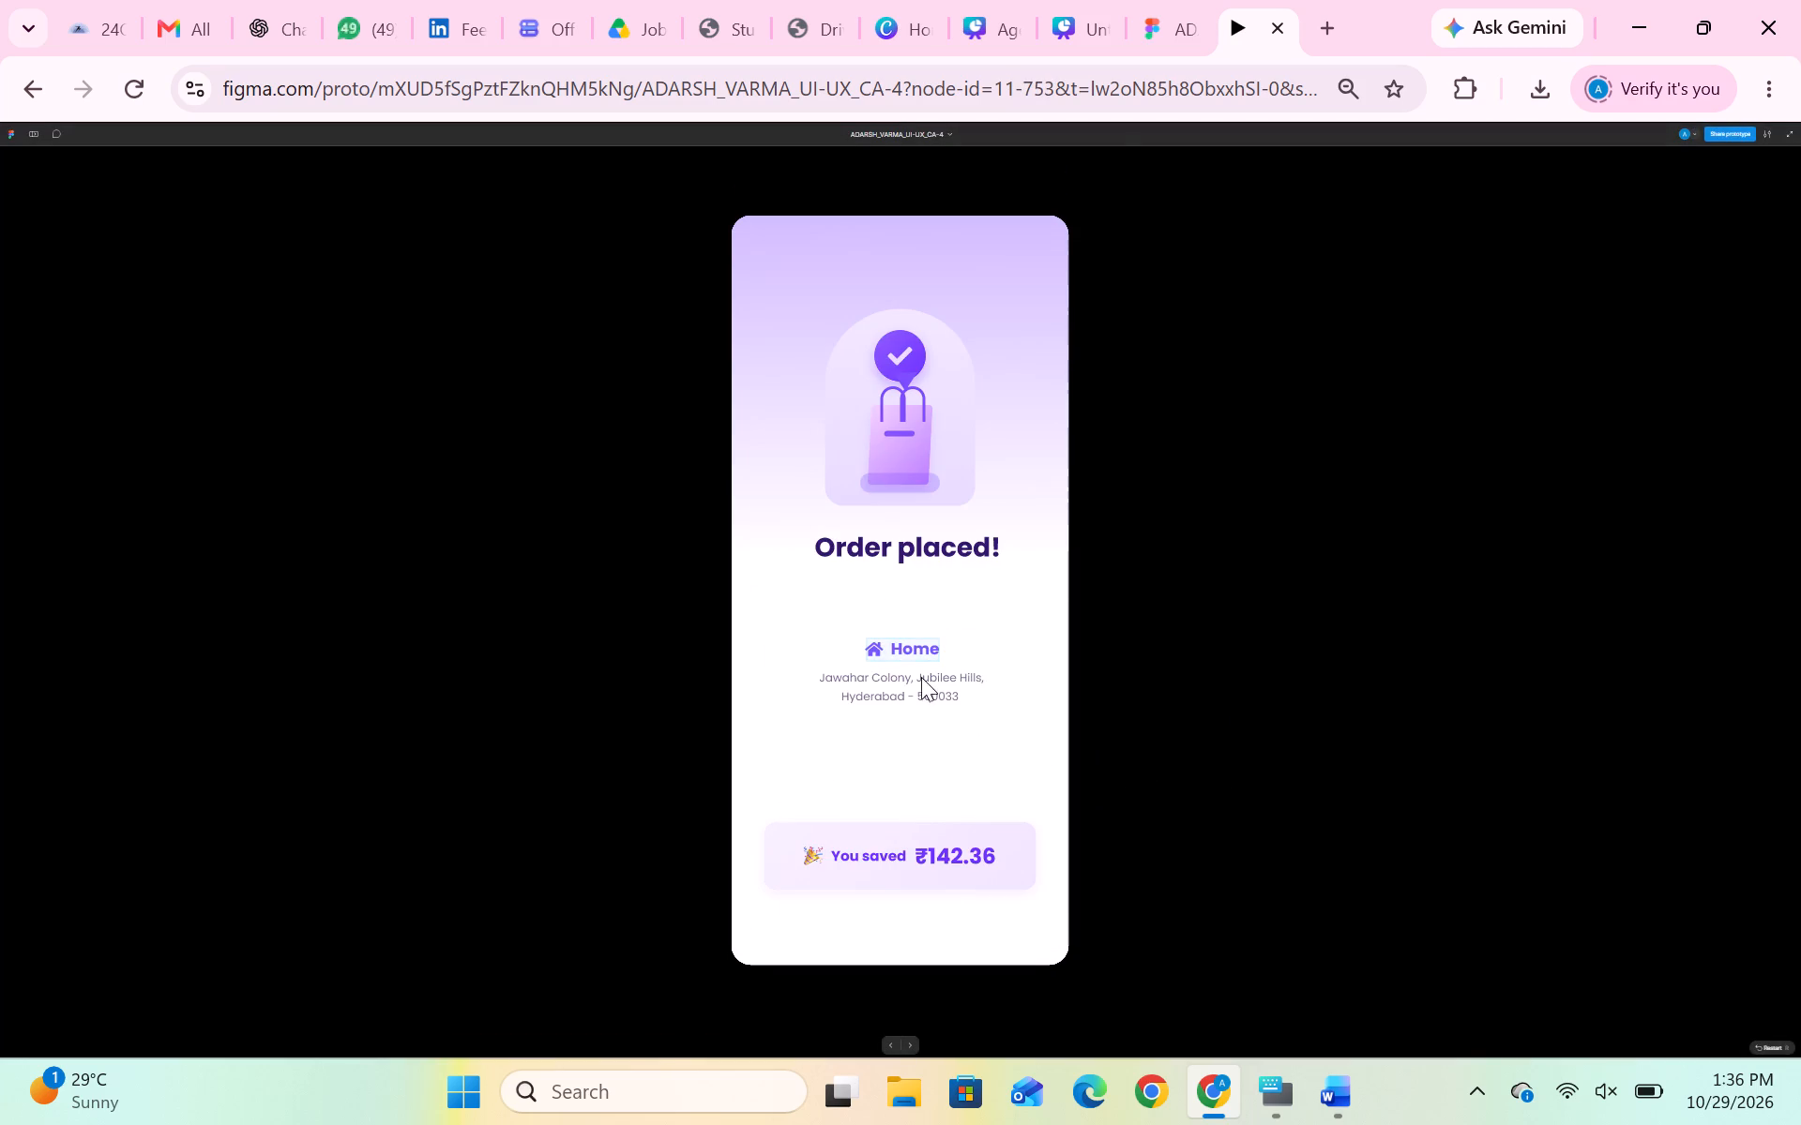
left_click(916, 651)
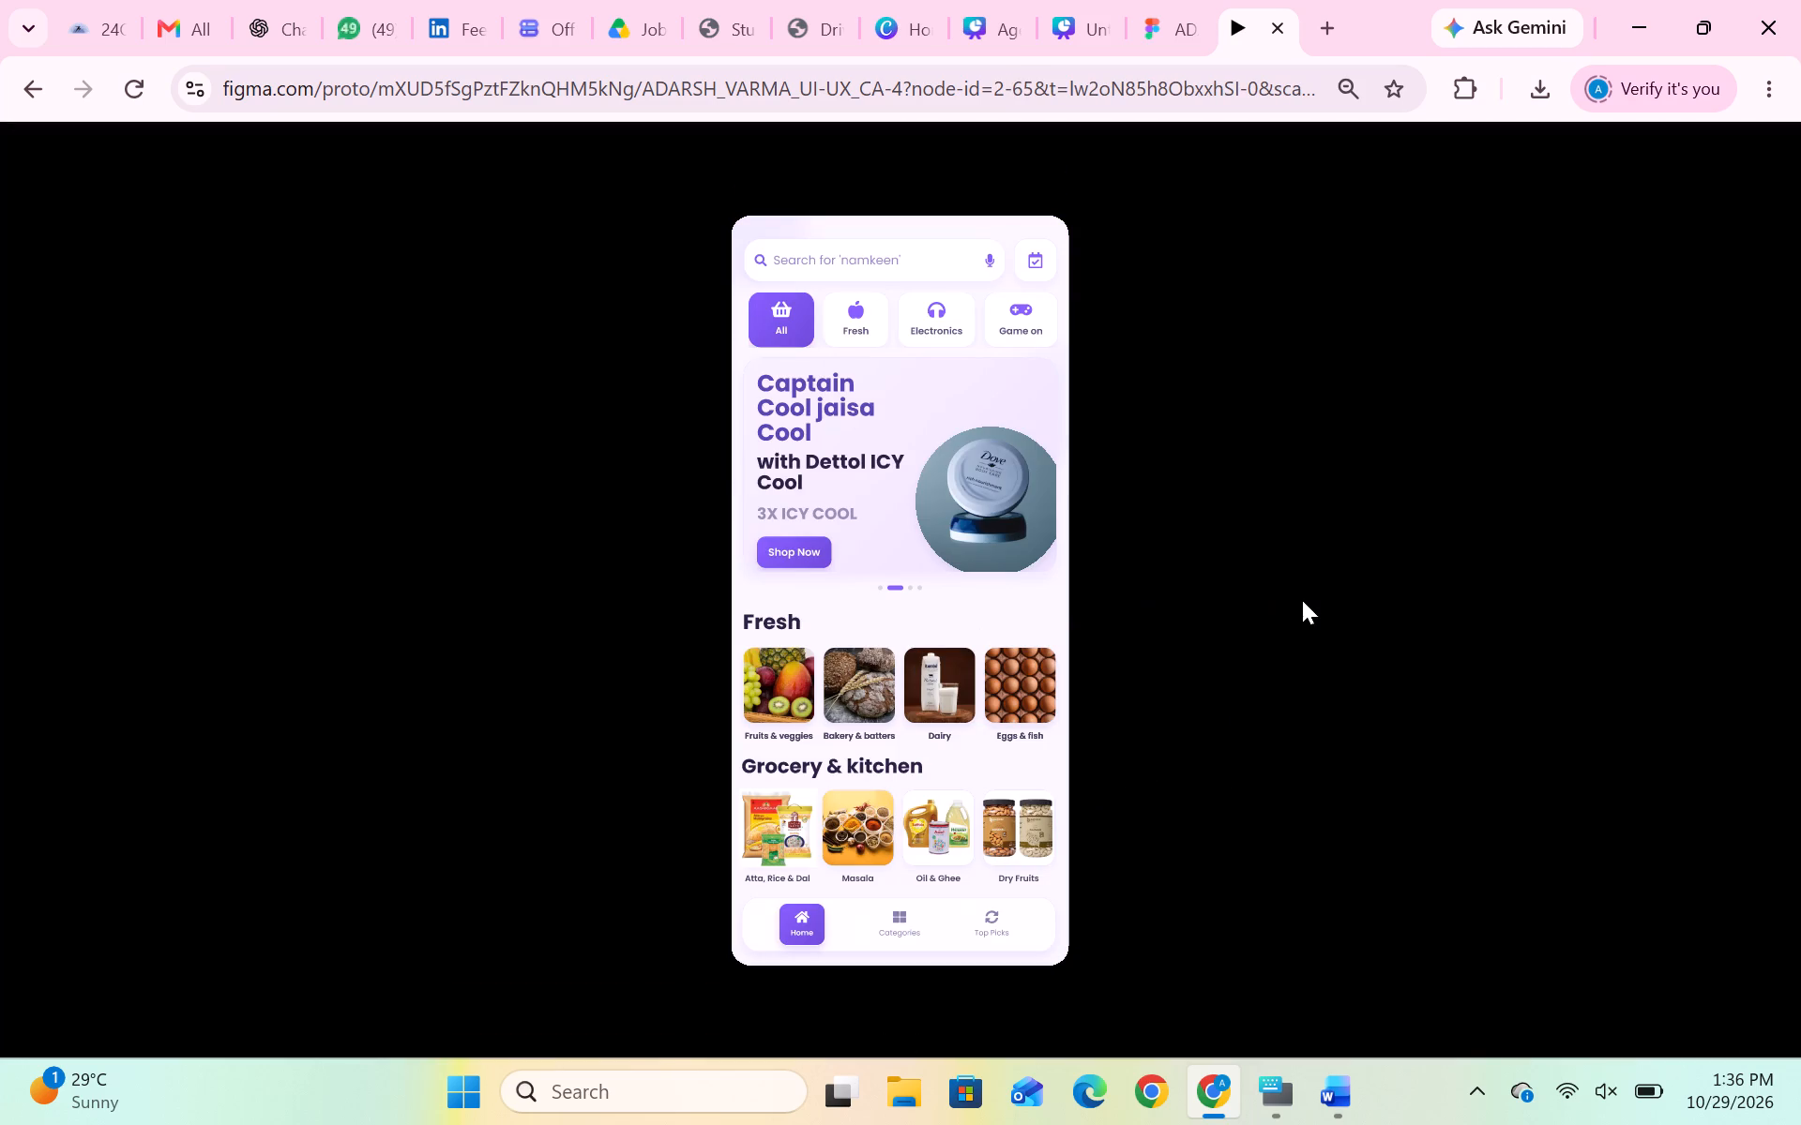
Return to the Canva presentation and examine the Prototyping page with the screen connections, page 14.
left_click(1175, 6)
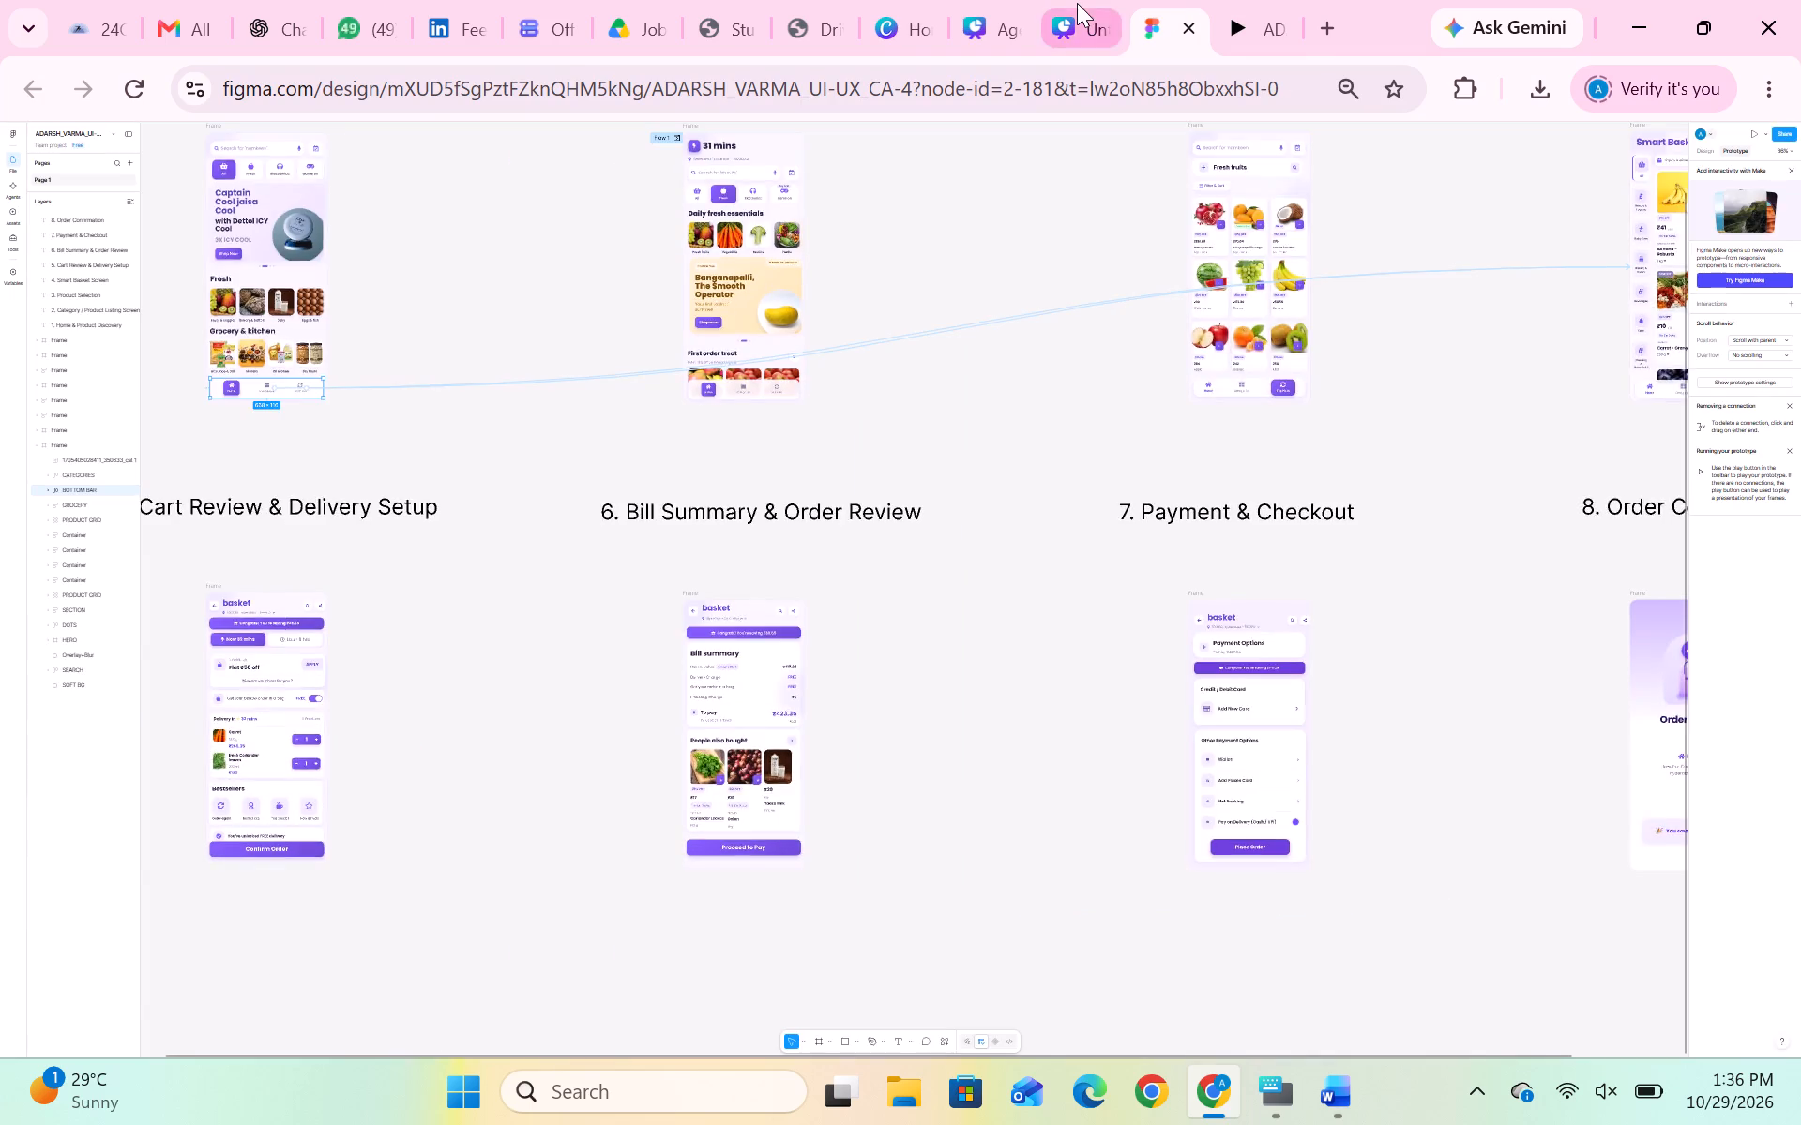
left_click(1077, 3)
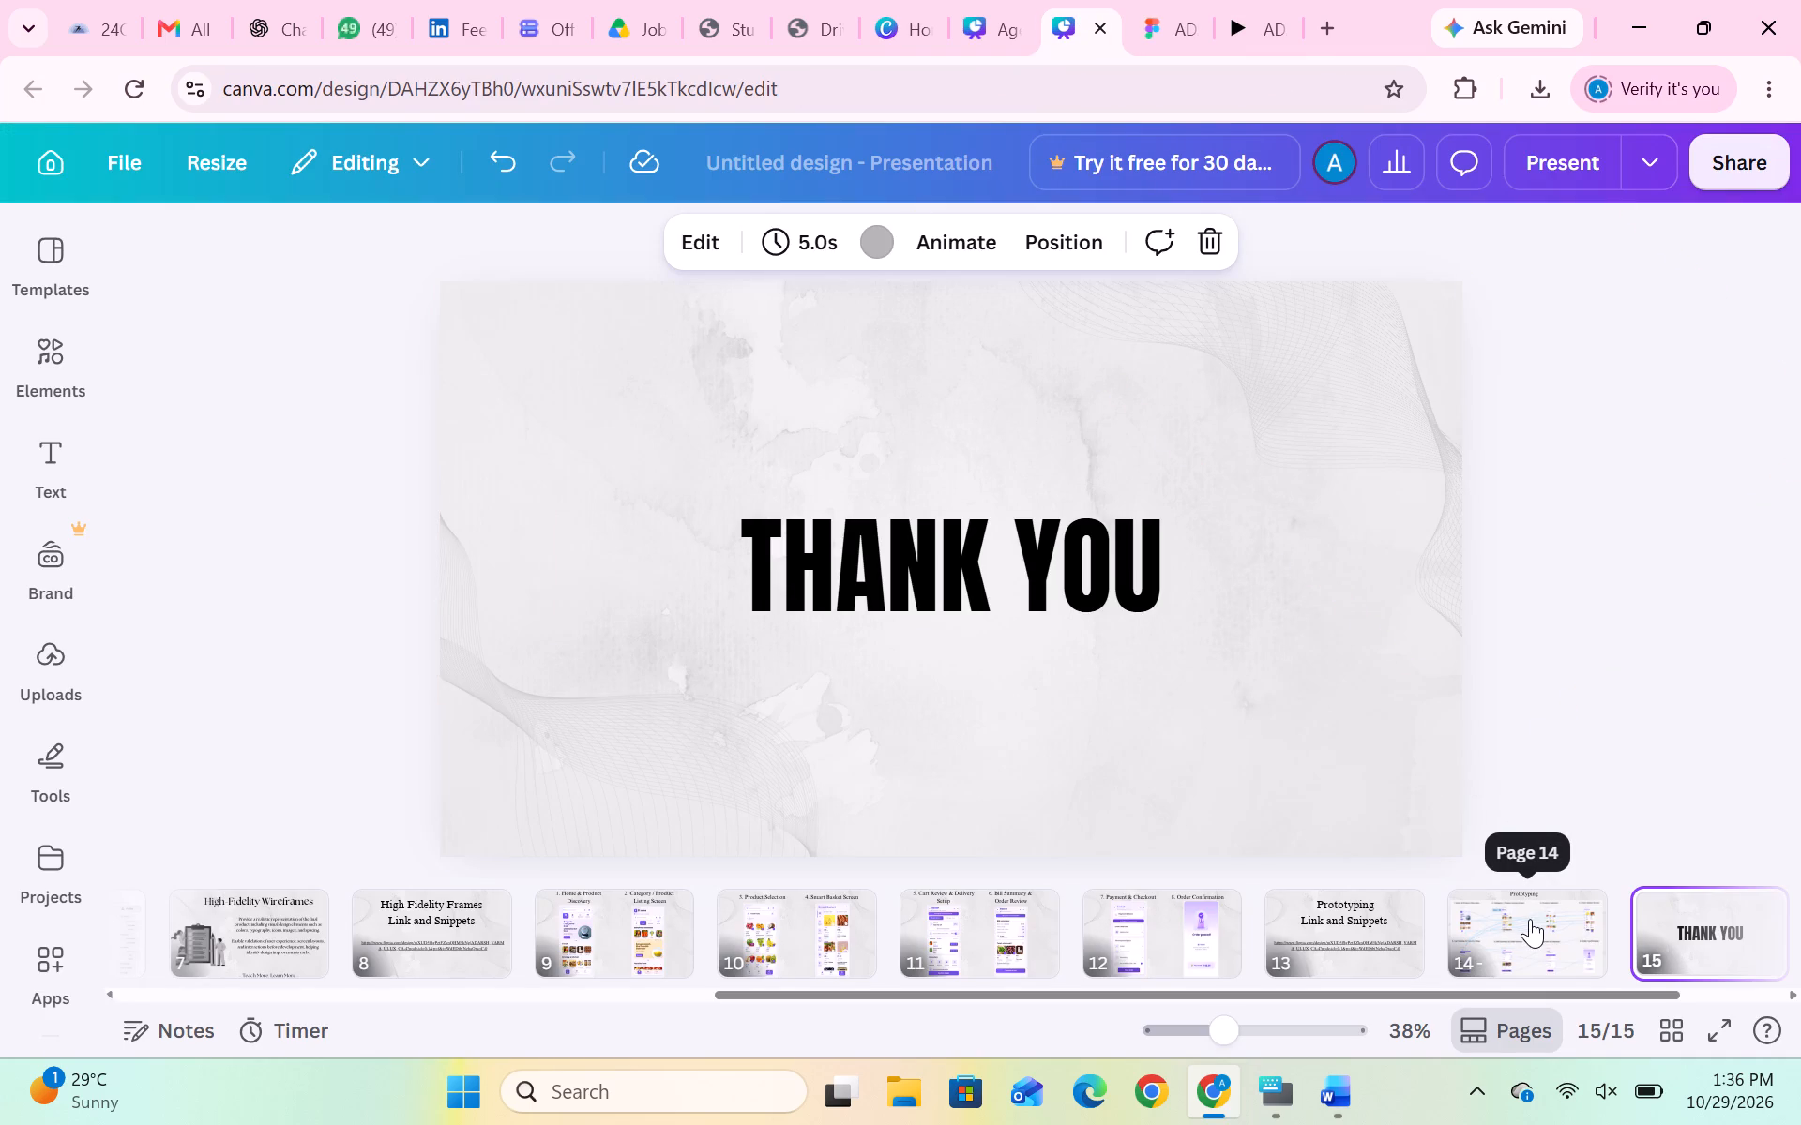
left_click(1530, 919)
scroll(1530, 919, "right", 1)
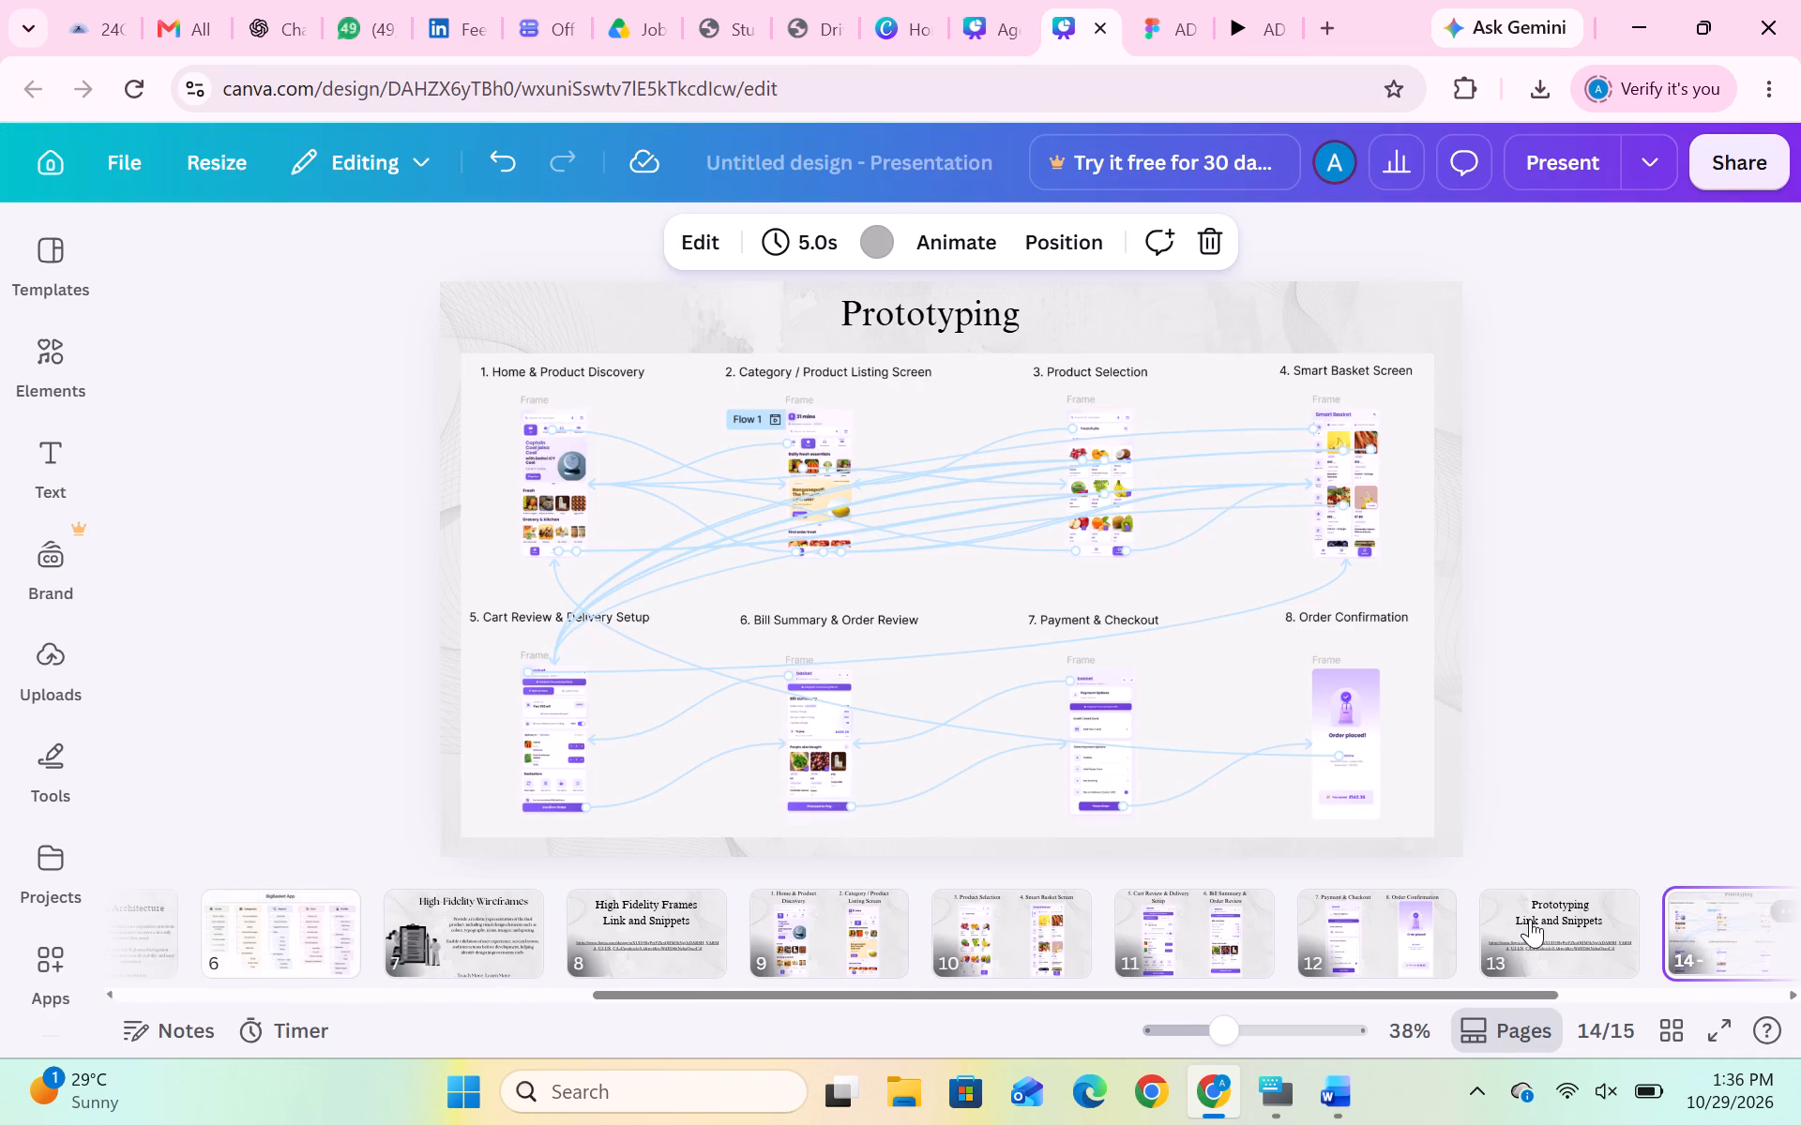
scroll(1530, 919, "right", 1)
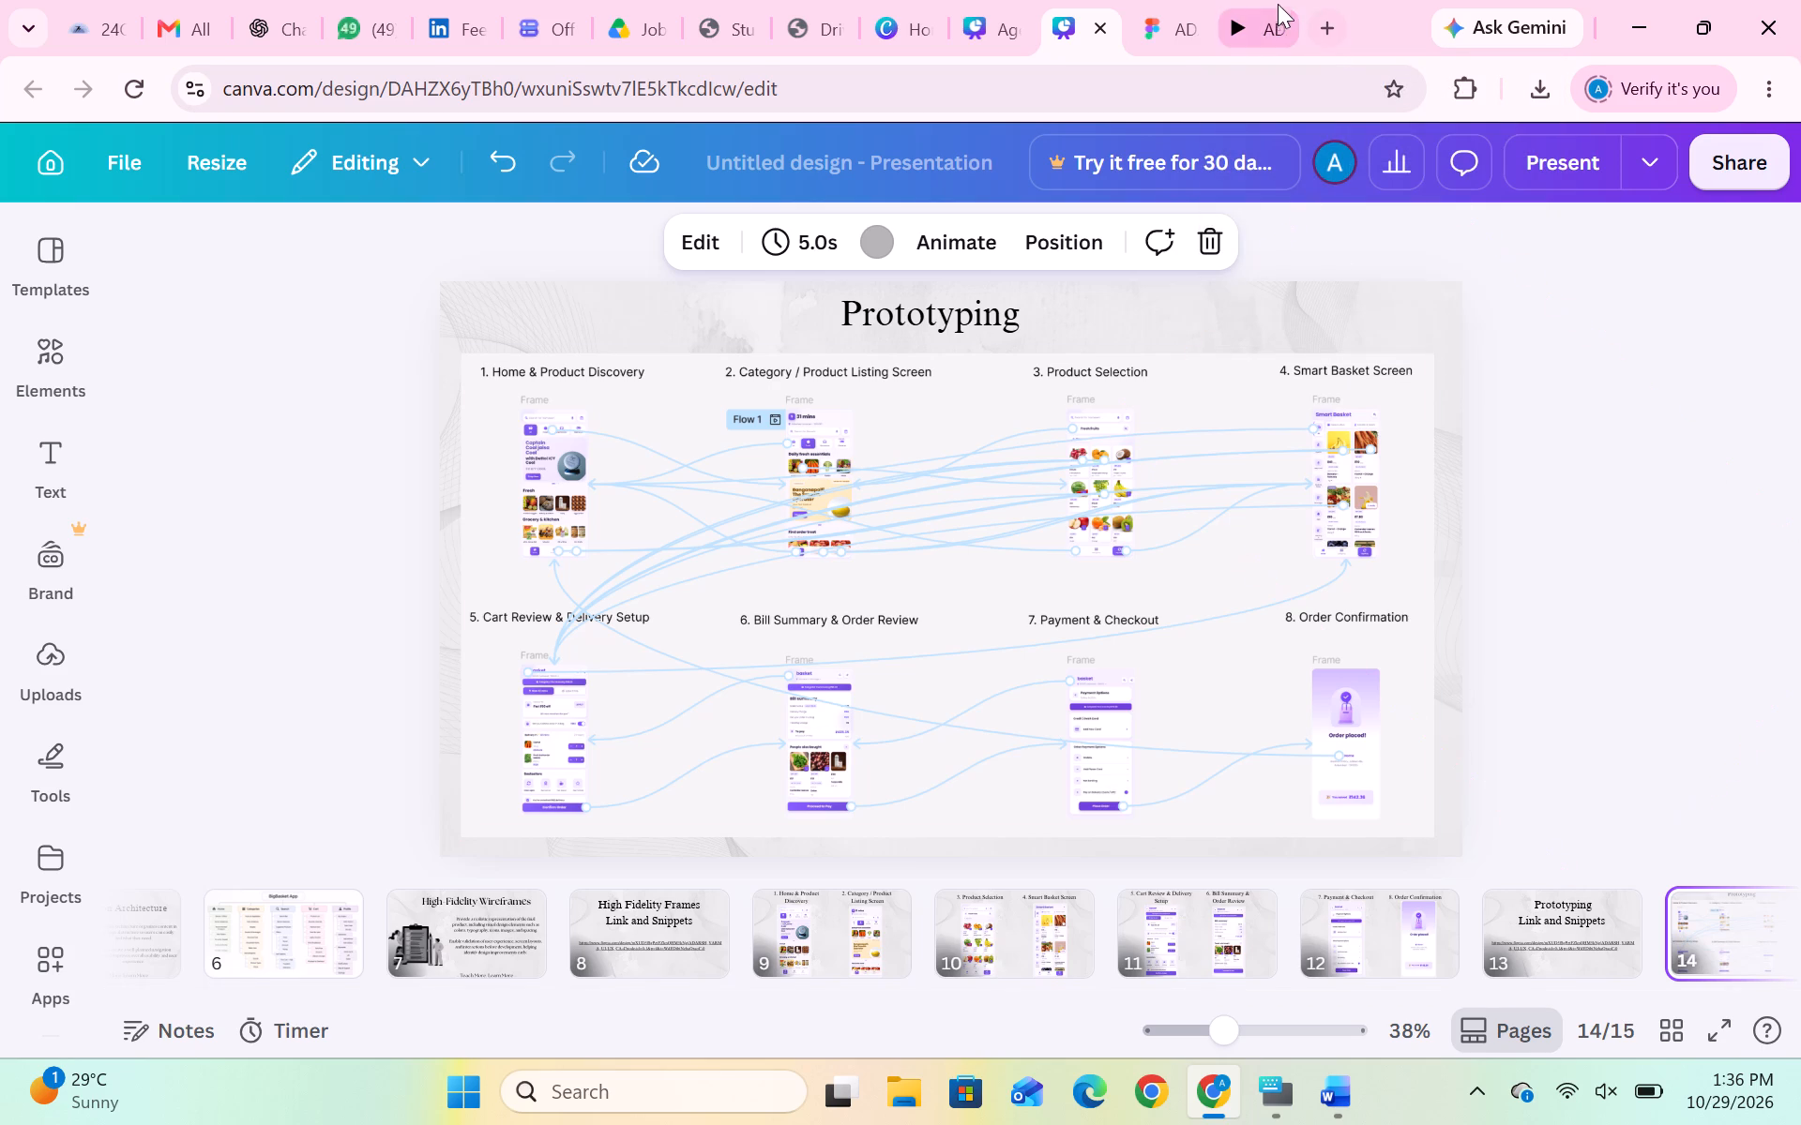
Close the Figma design and its running prototype, returning to the Canva presentation.
left_click(1270, 6)
left_click(1178, 2)
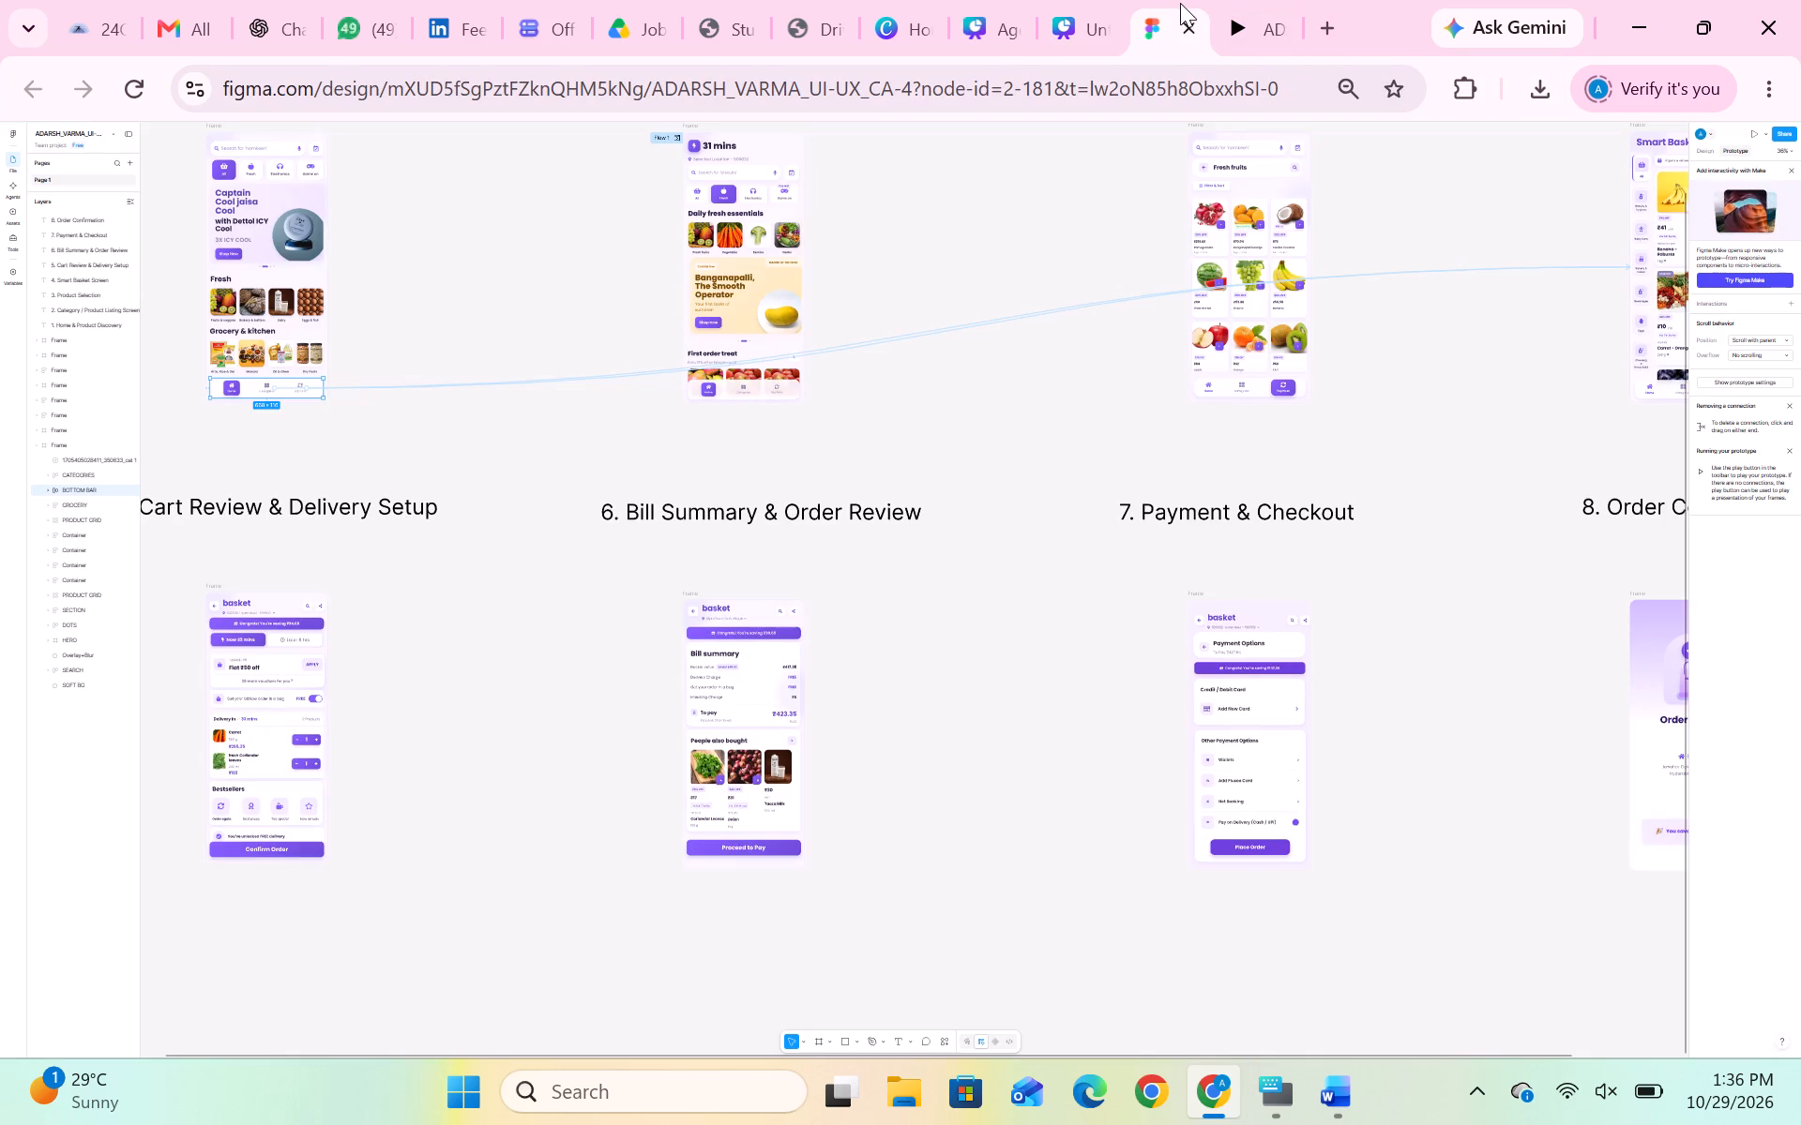
left_click(1191, 24)
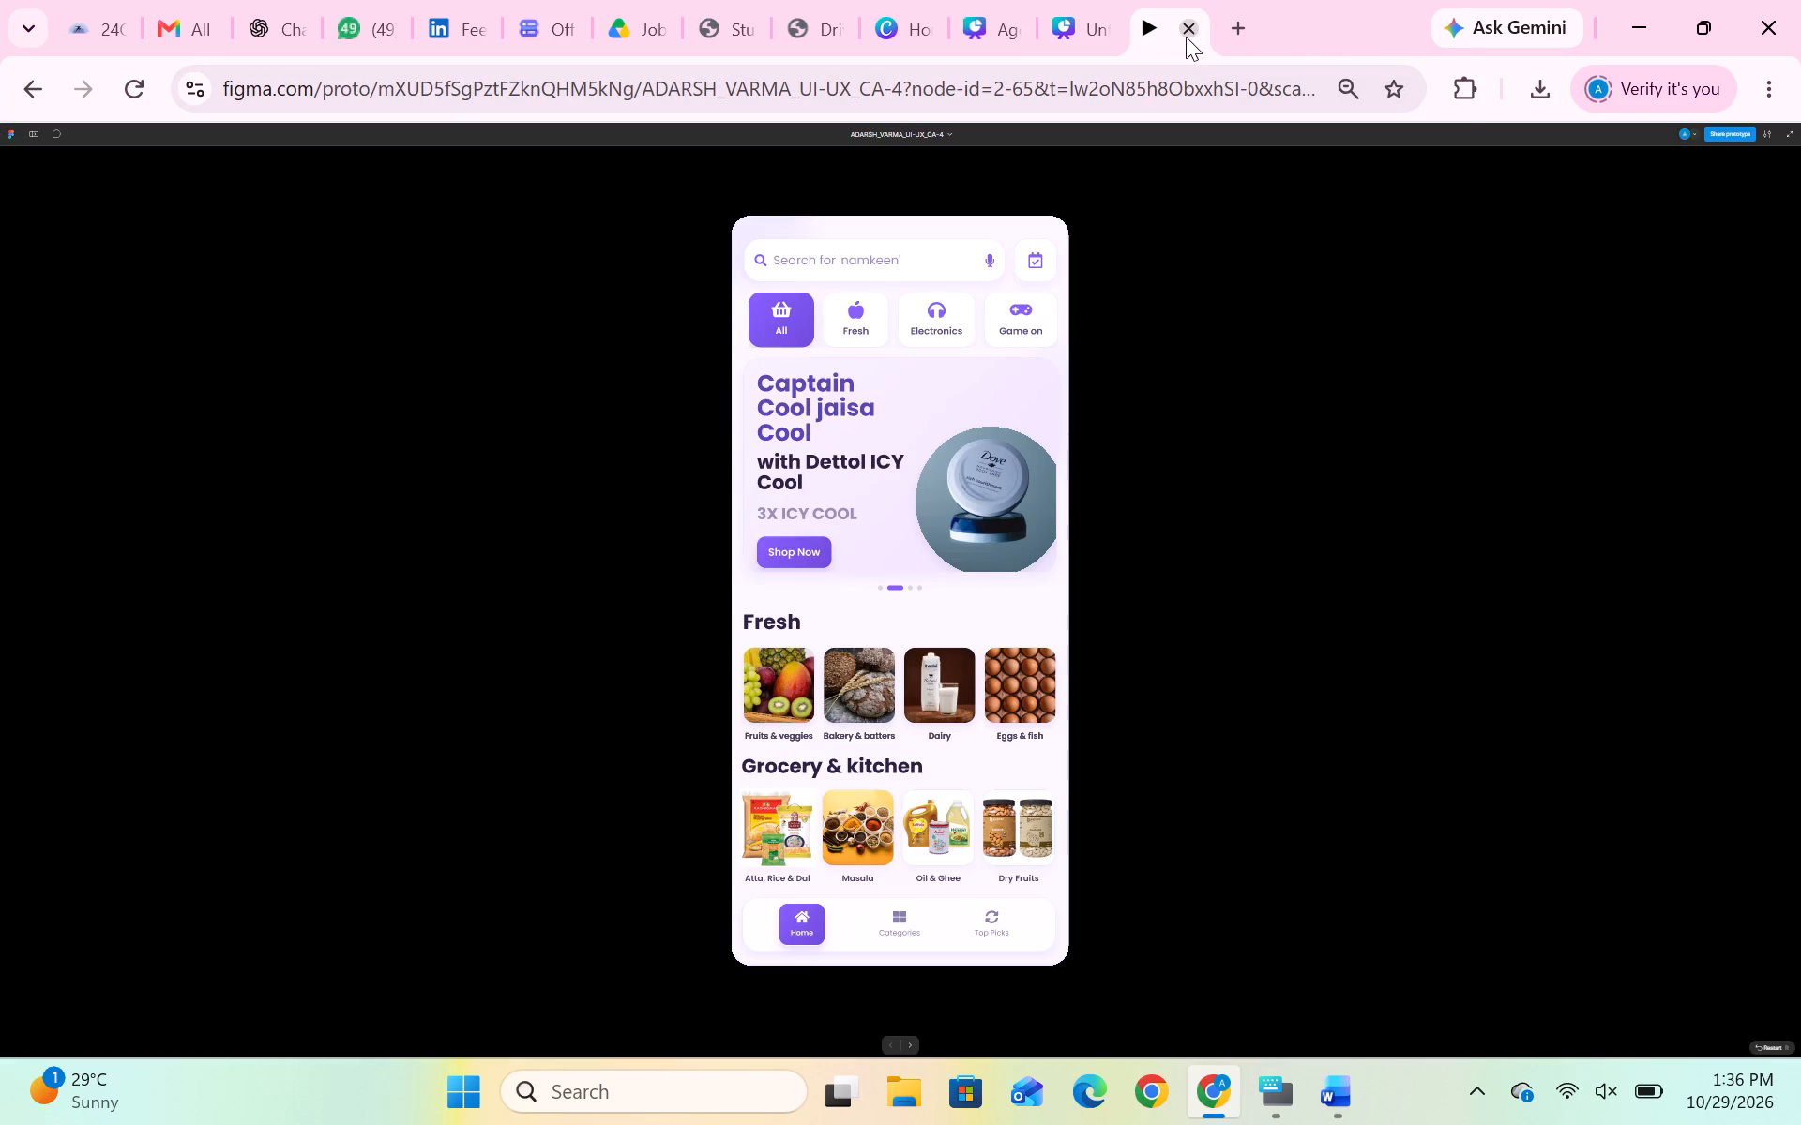
left_click(1195, 27)
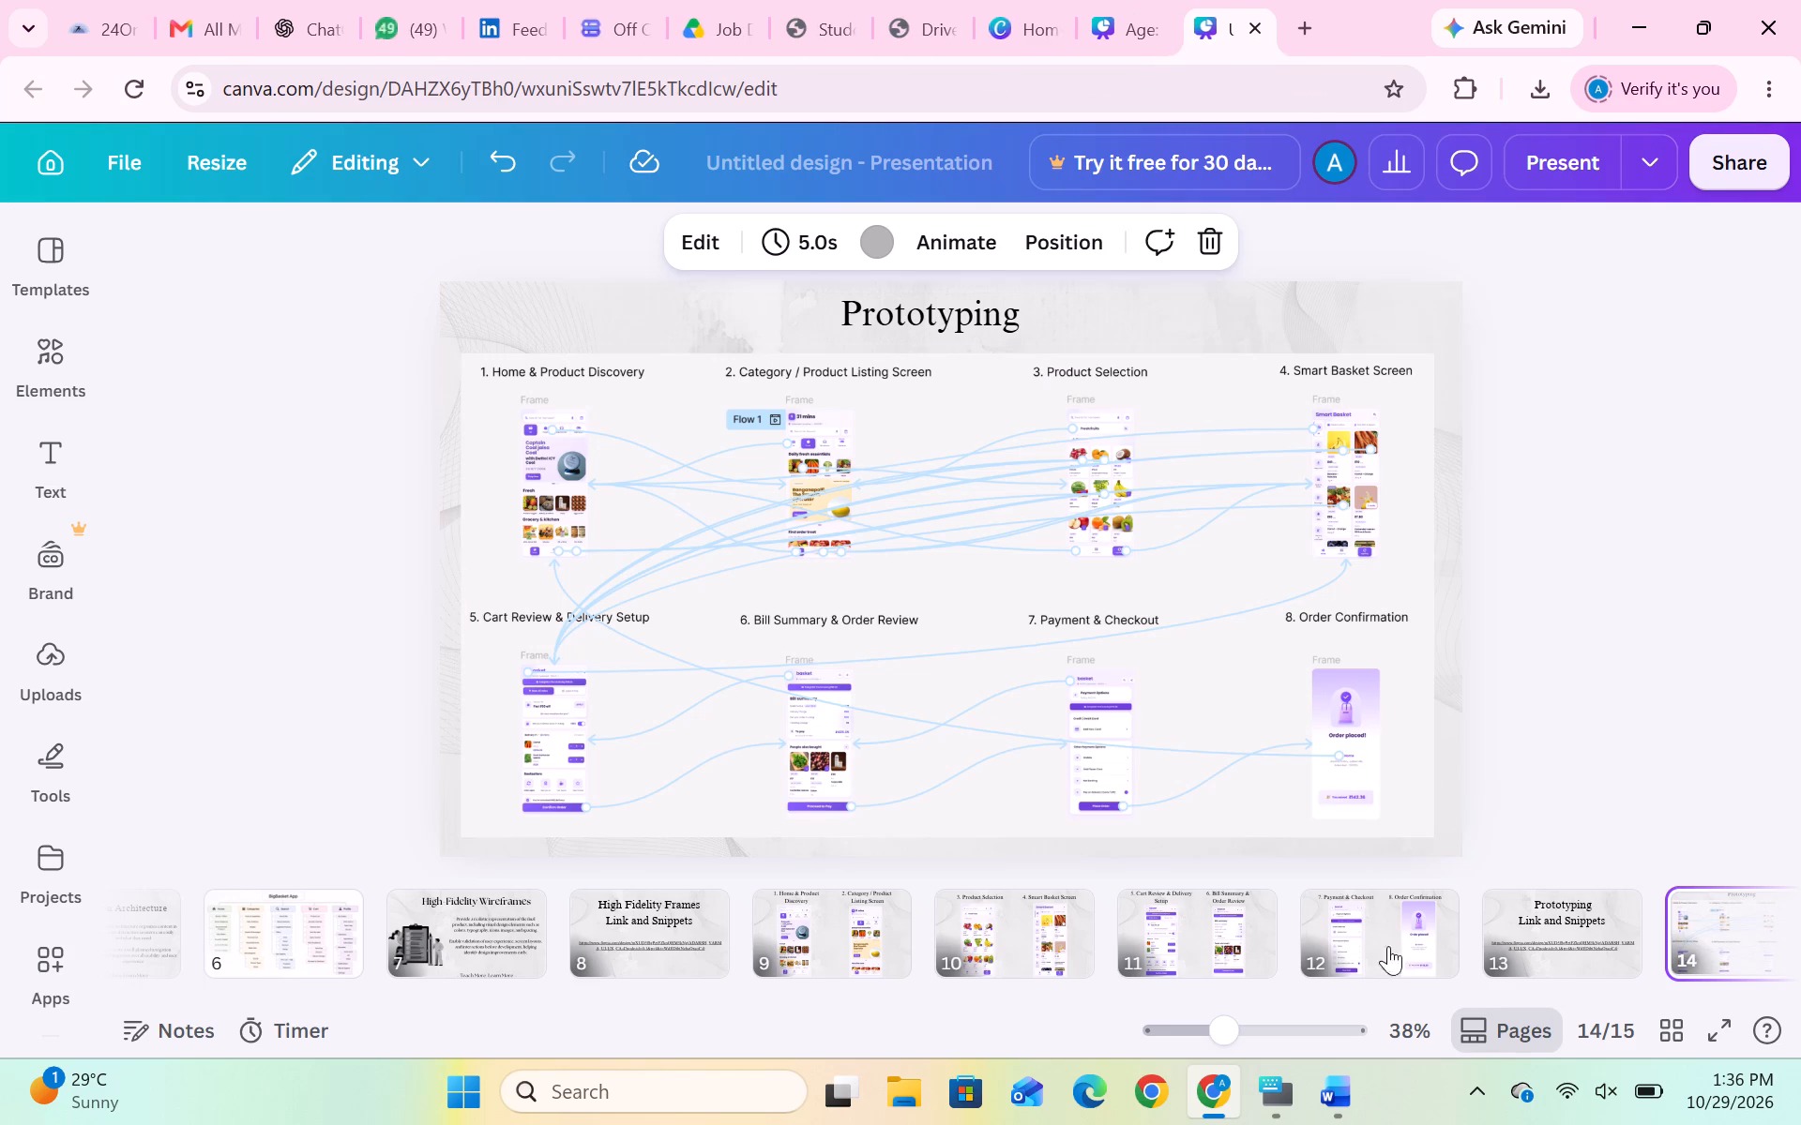
Compare the Figma links on the Prototyping and High Fidelity Frames "Link and Snippets" pages, 13 and 8.
left_click(1560, 941)
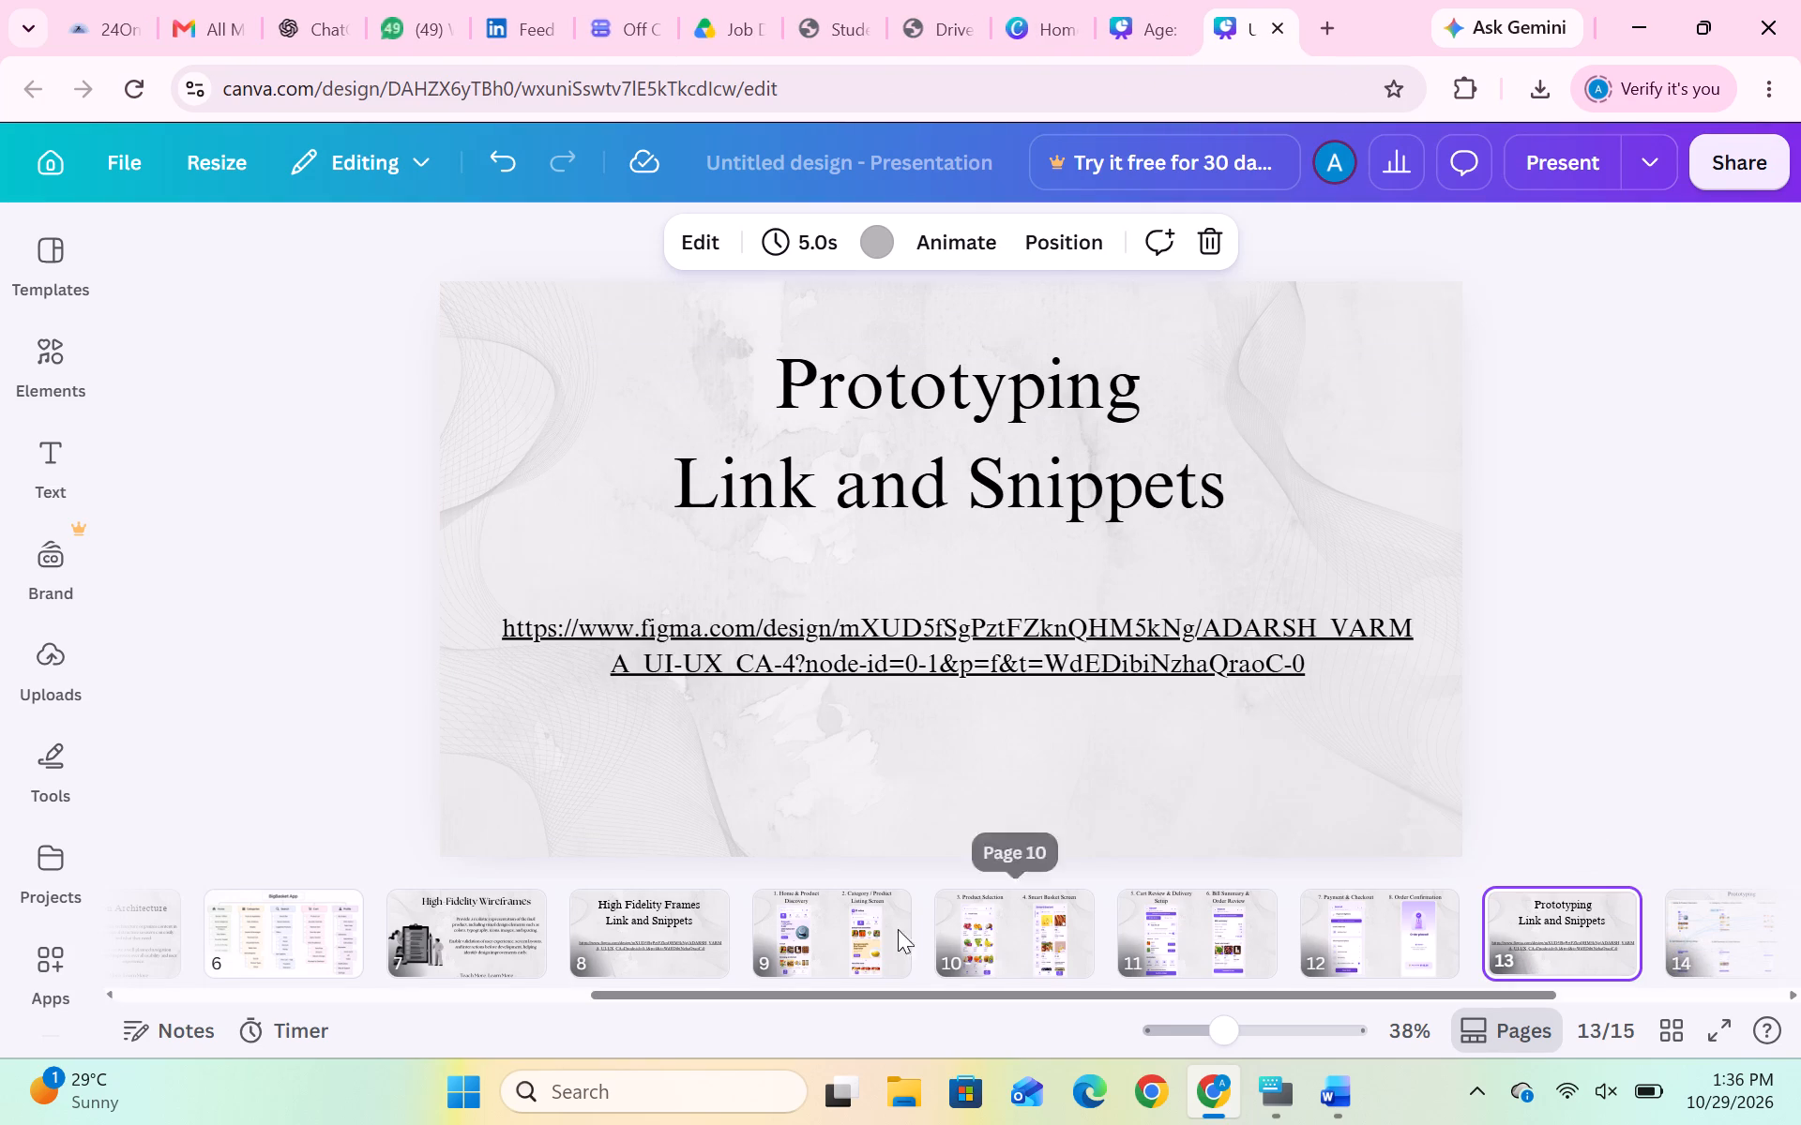
left_click(705, 914)
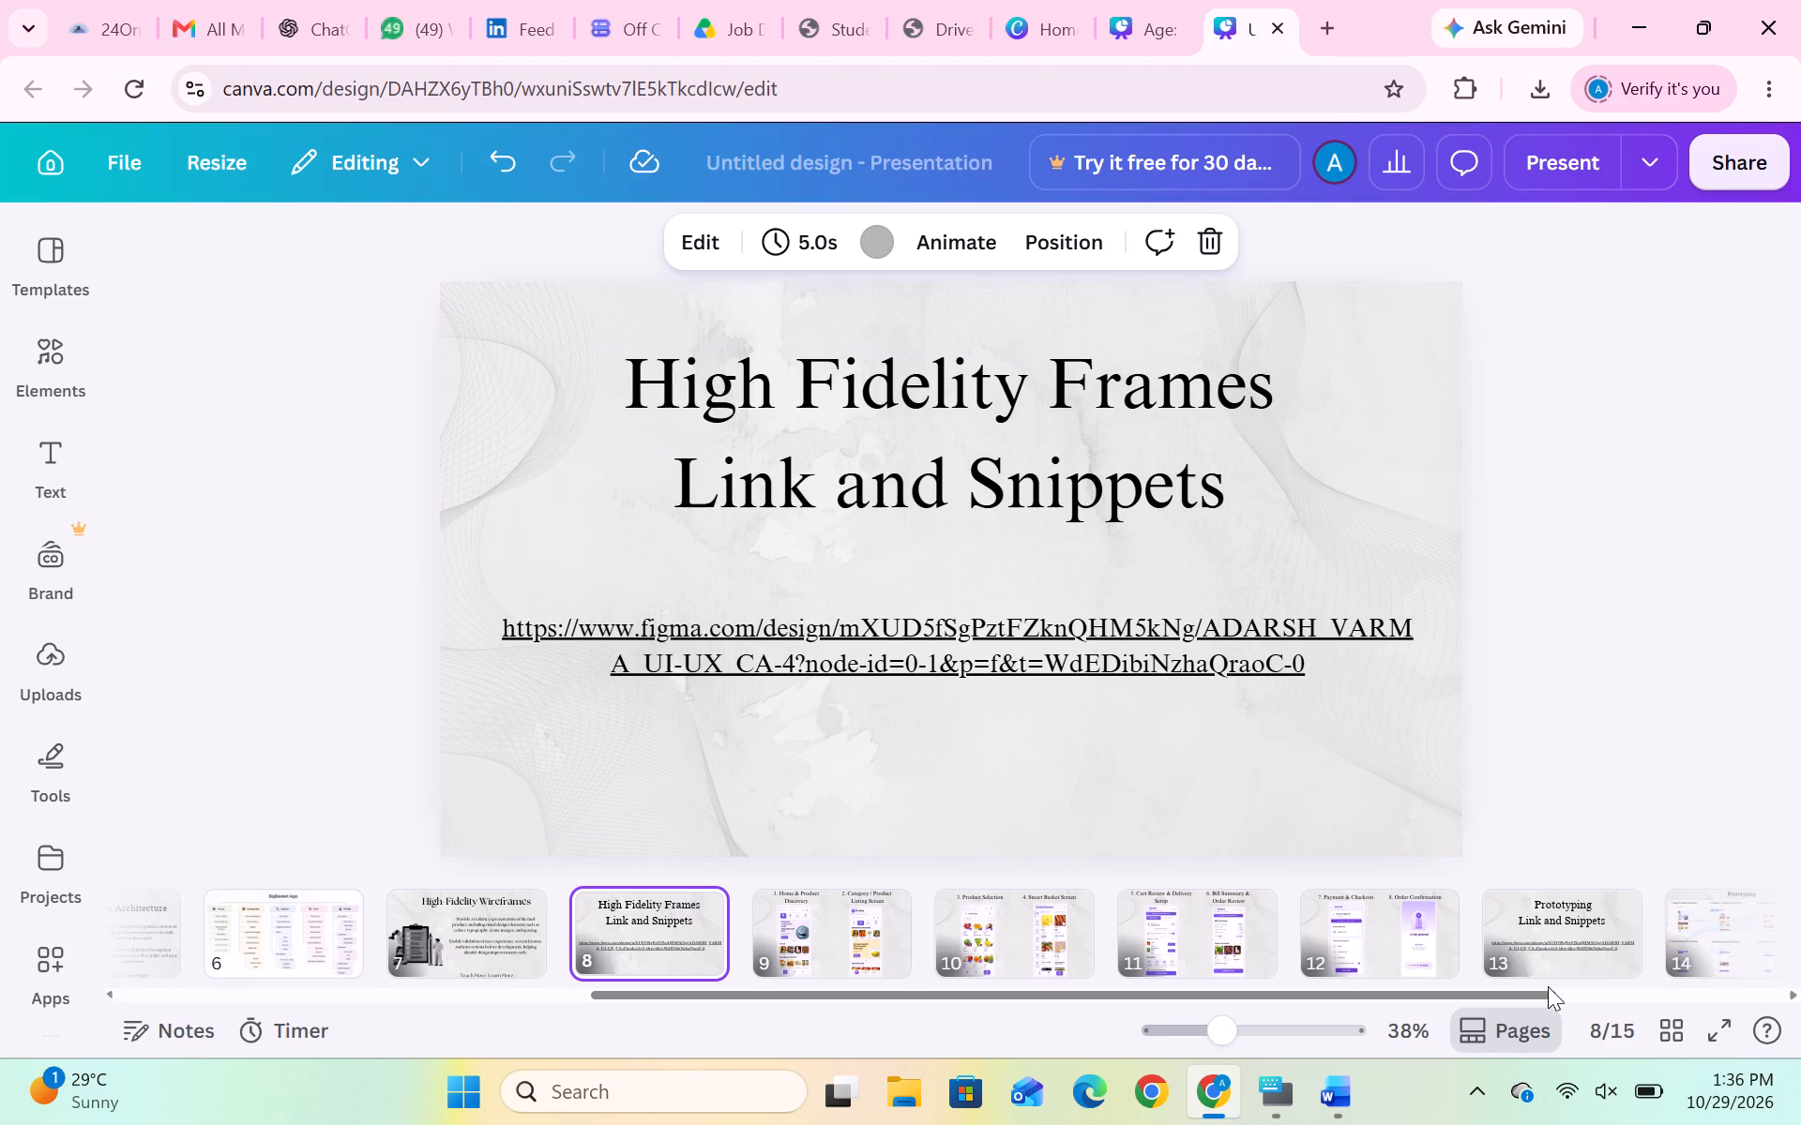
left_click(1570, 942)
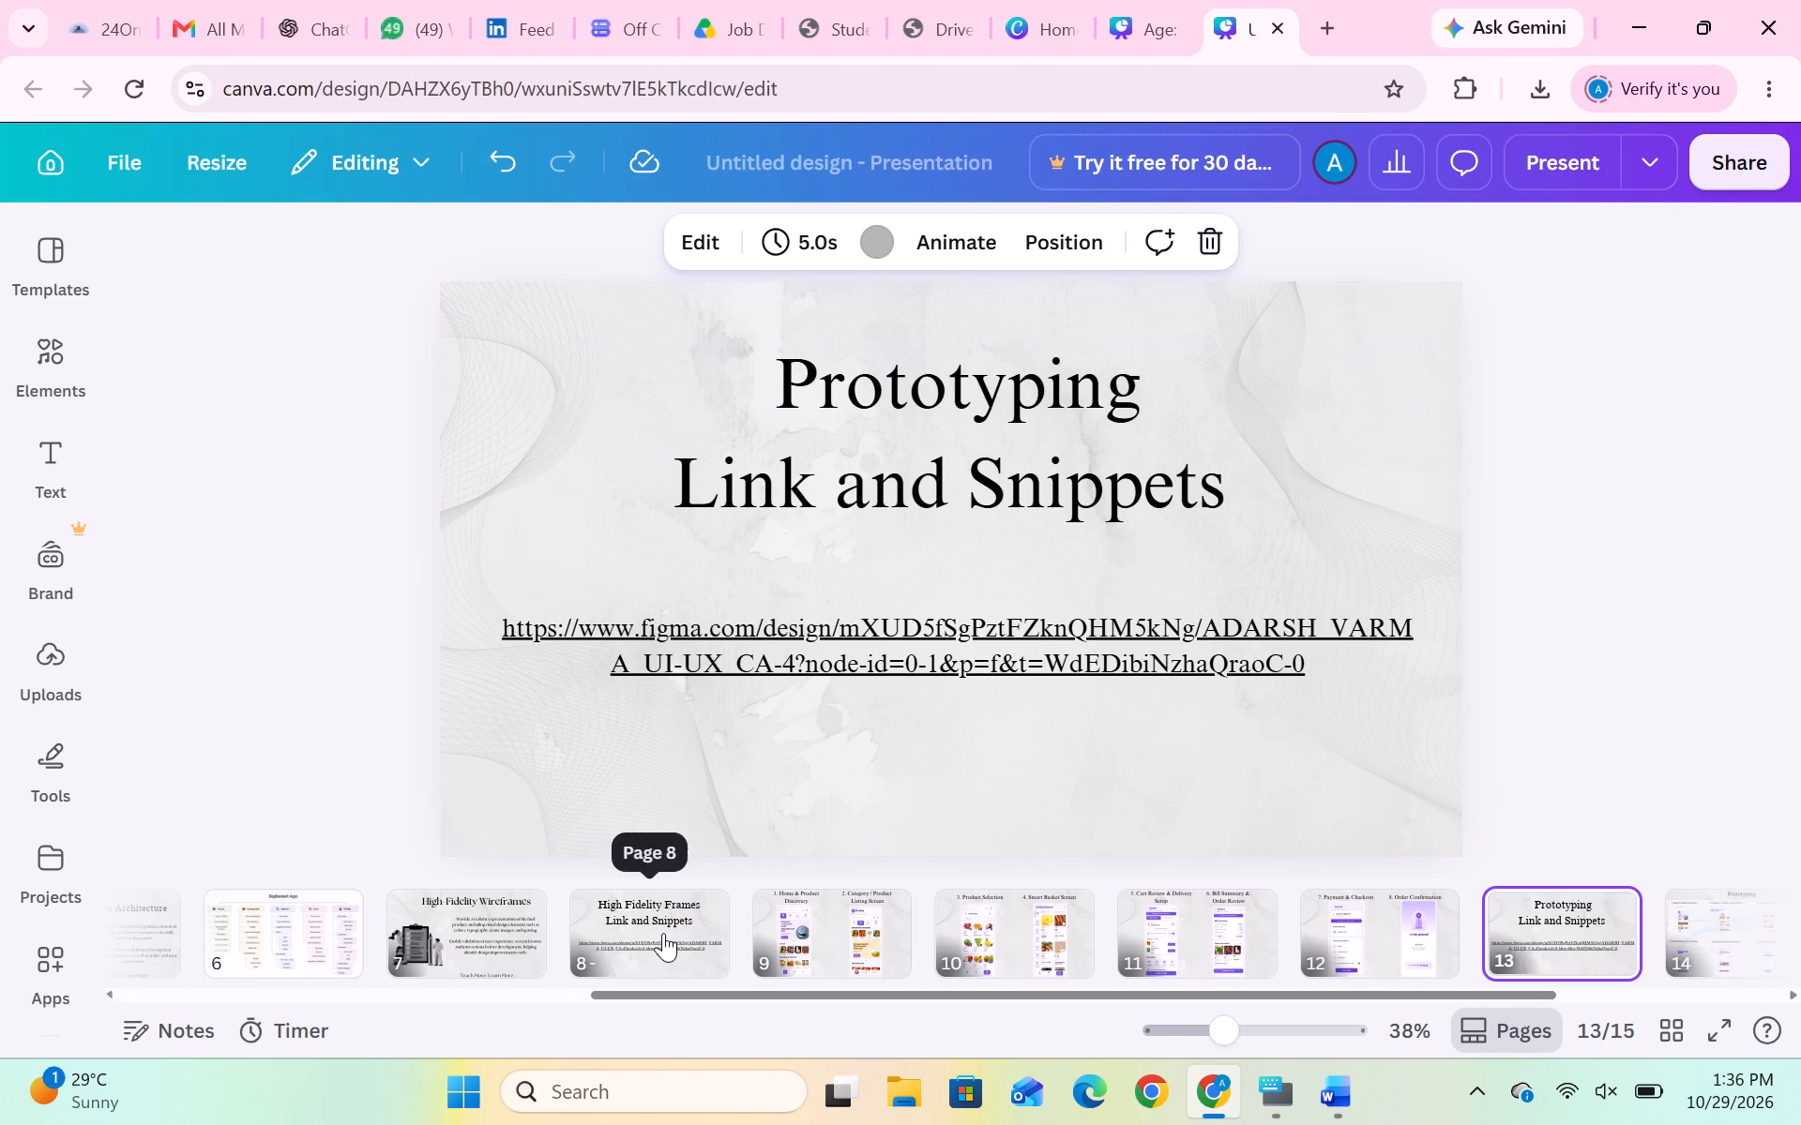
left_click(663, 933)
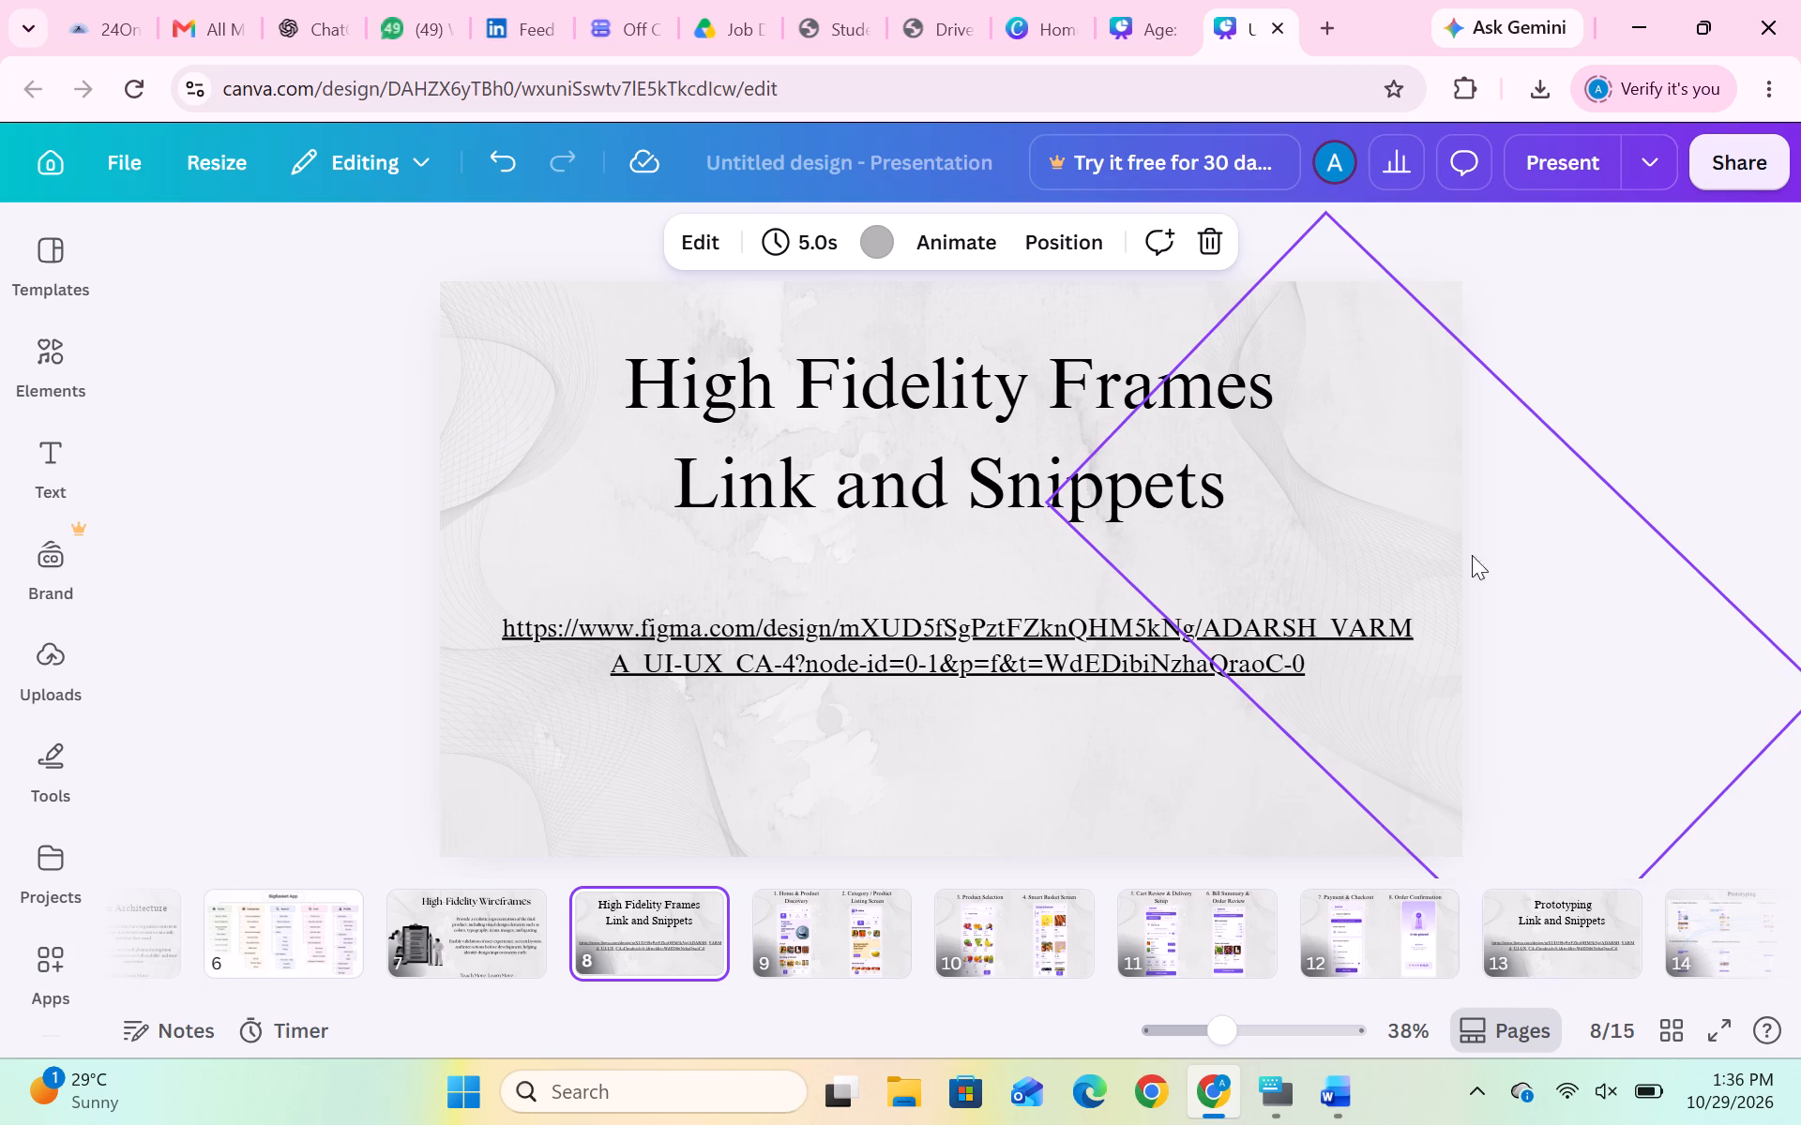
Review the presentation backwards from the Home & Product Discovery page to the title page, including the wireframes and Information Architecture pages.
left_click(821, 946)
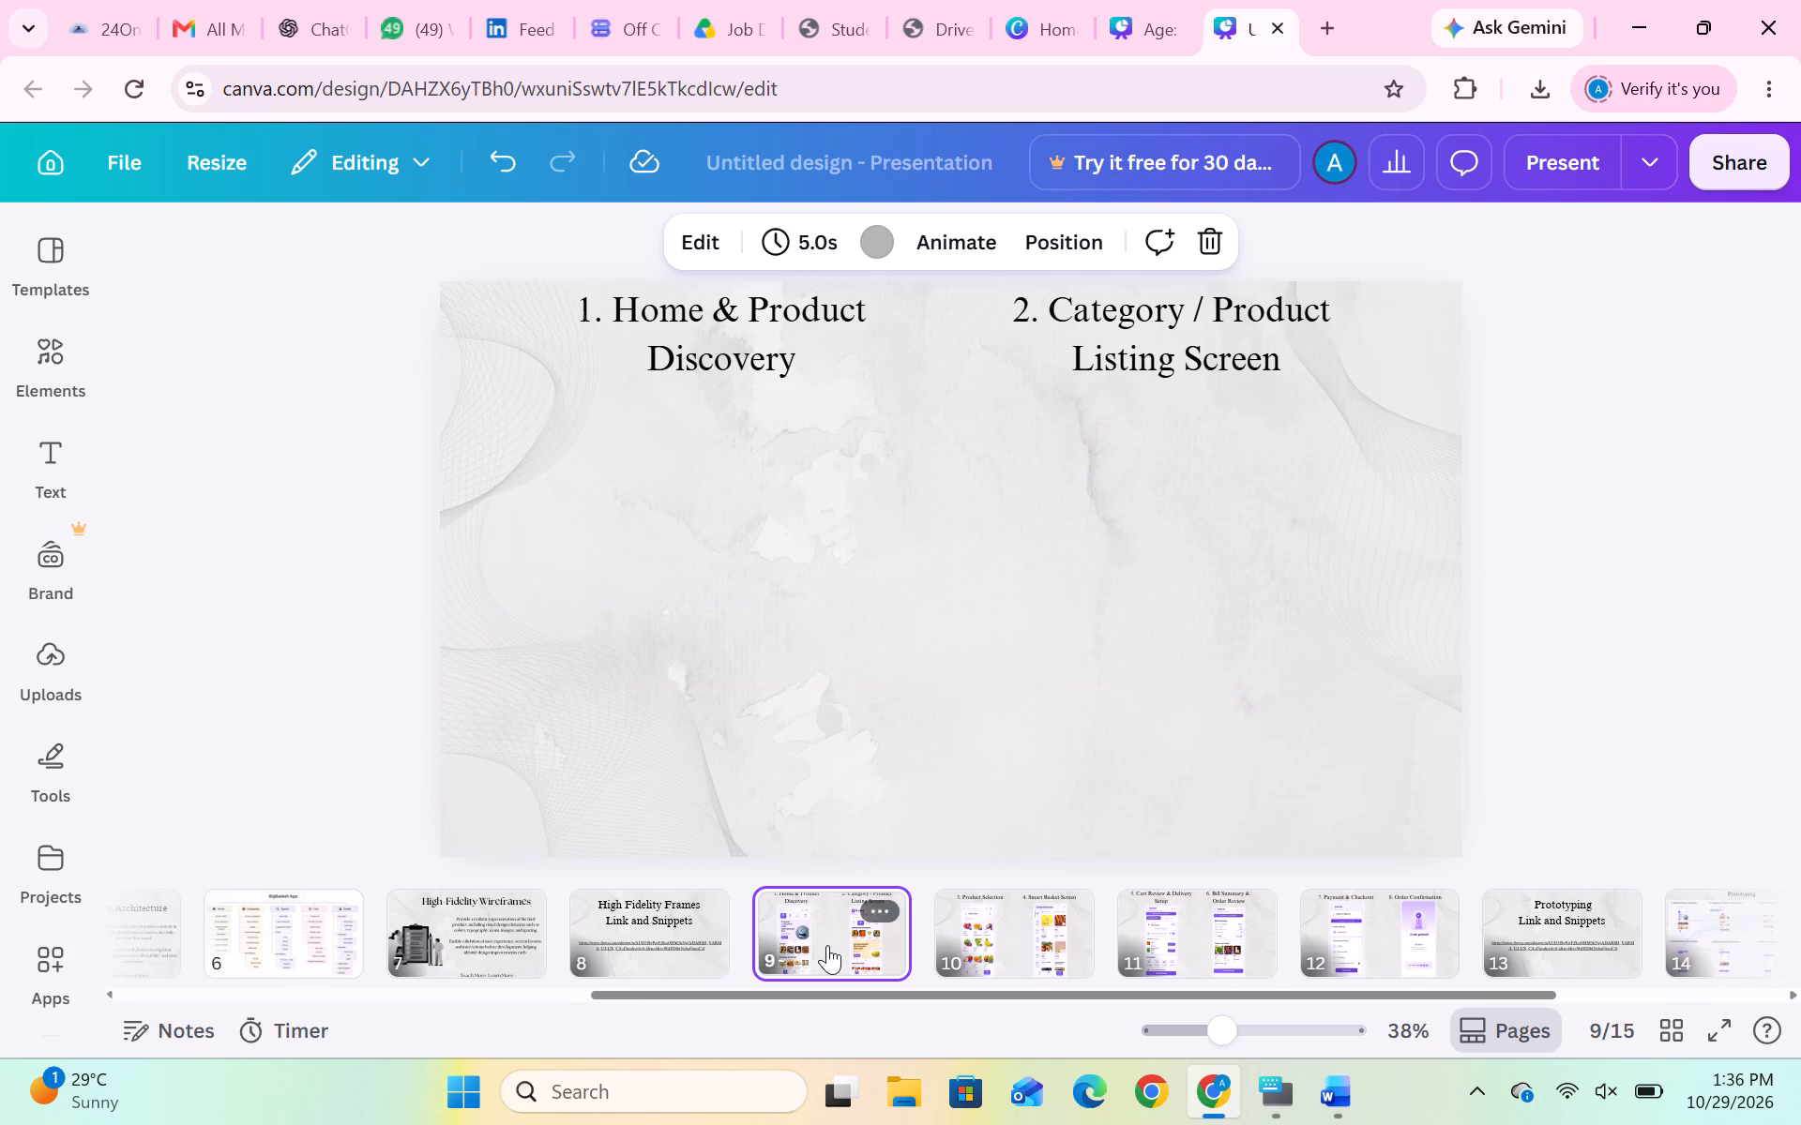
left_click(1073, 936)
scroll(1073, 936, "right", 3)
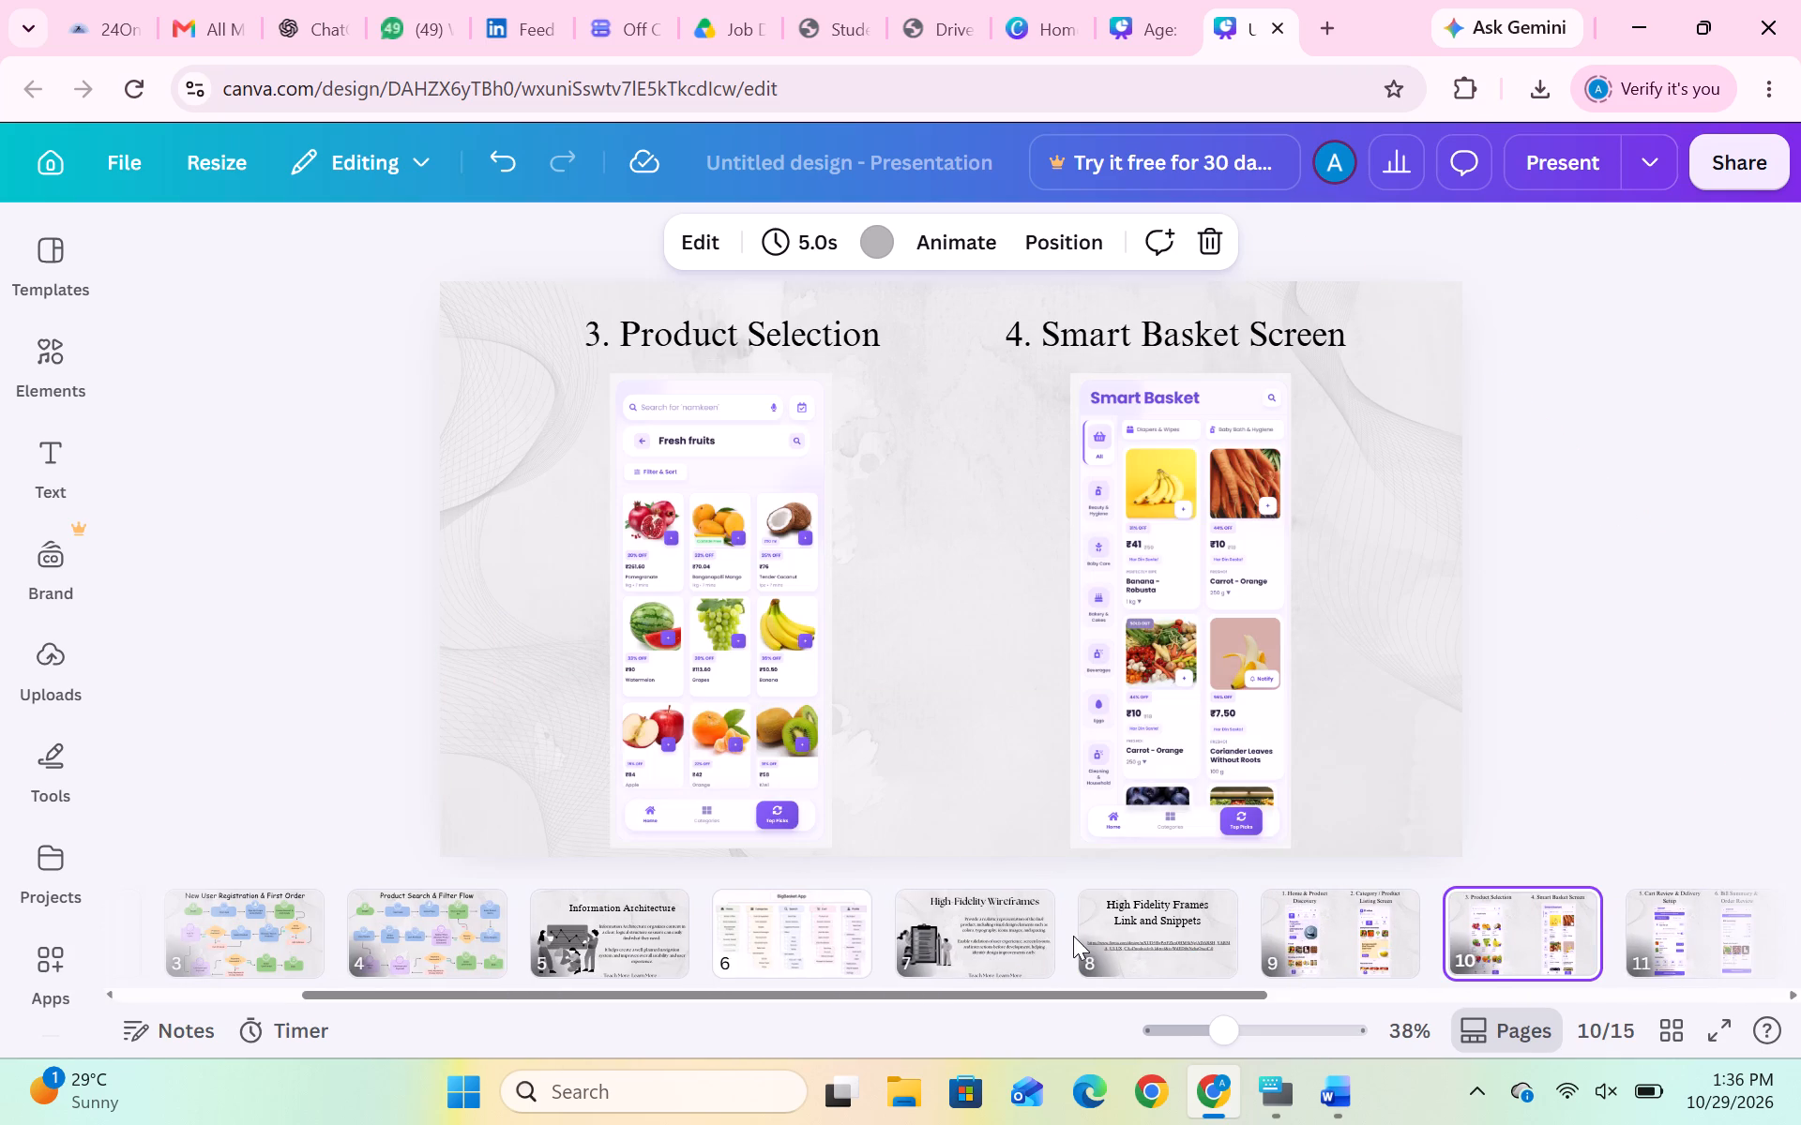
left_click(991, 930)
scroll(991, 930, "right", 6)
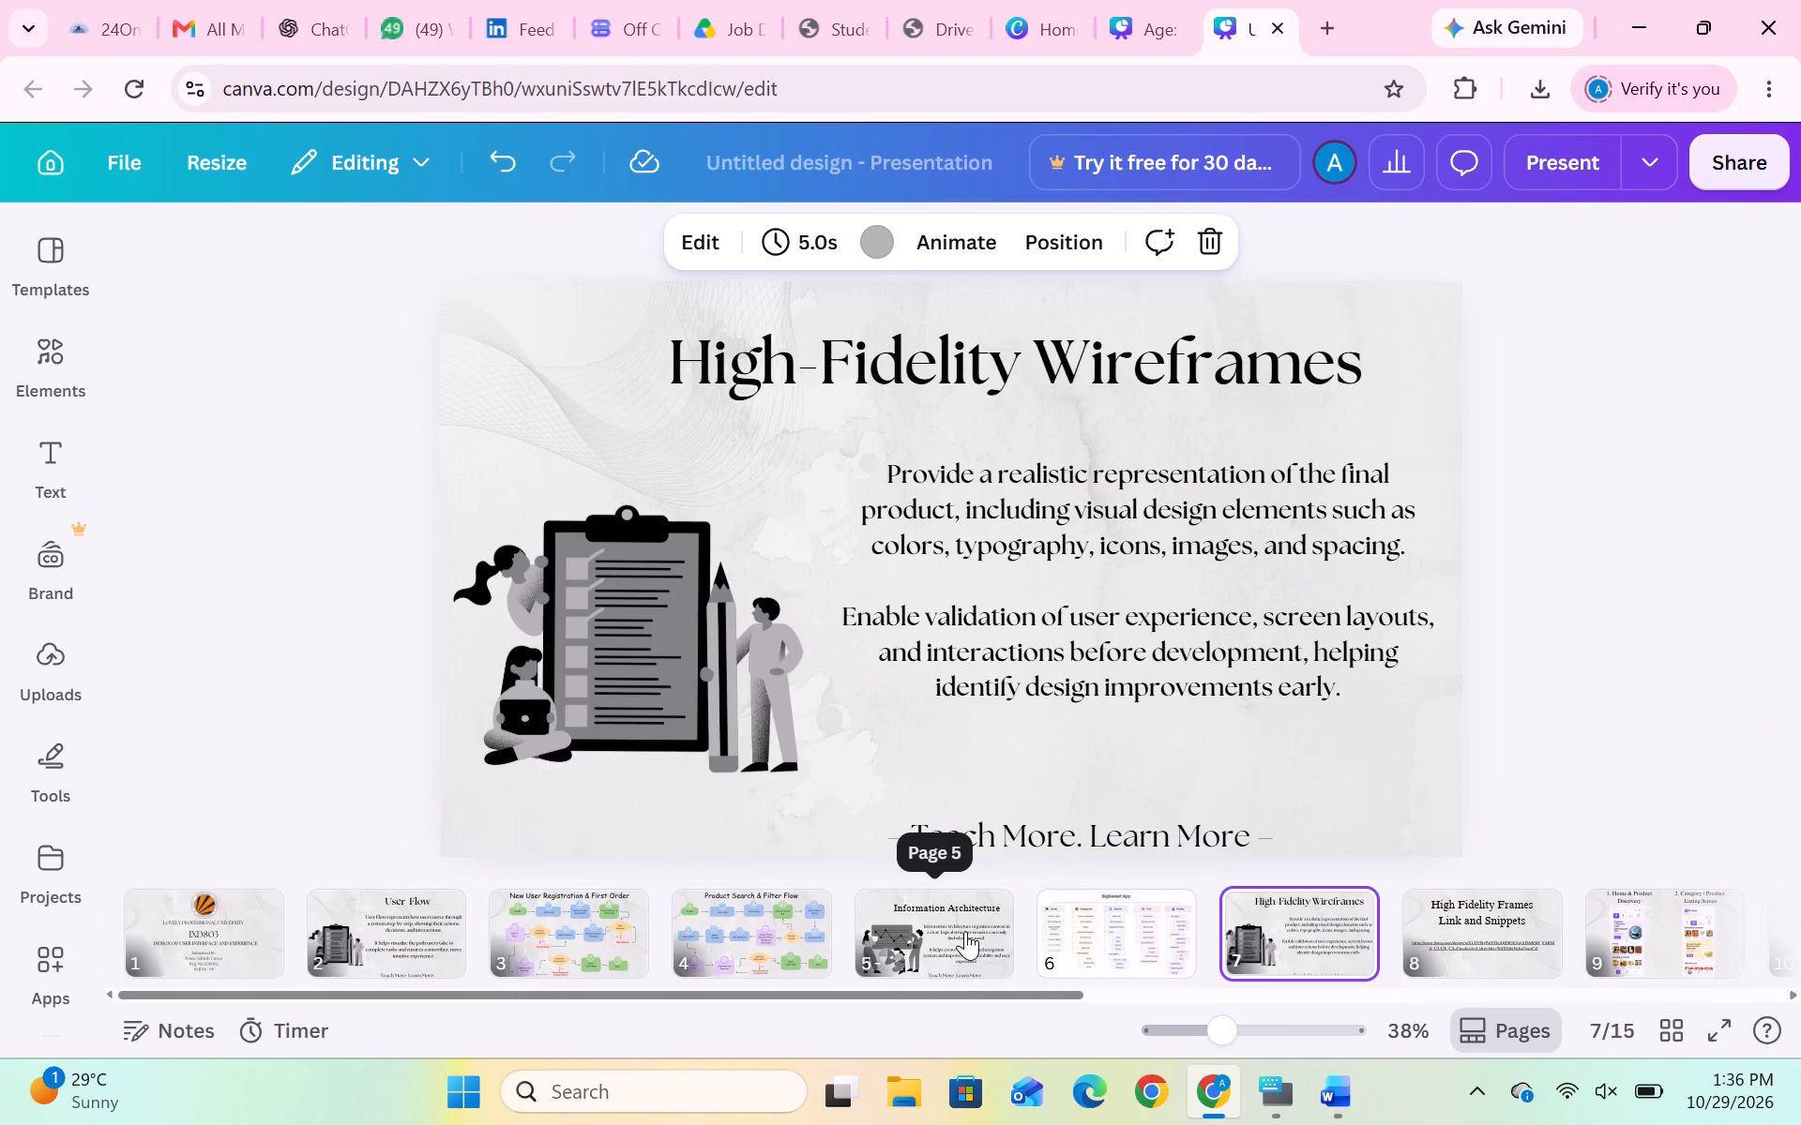
left_click(940, 933)
scroll(940, 933, "right", 2)
left_click(344, 922)
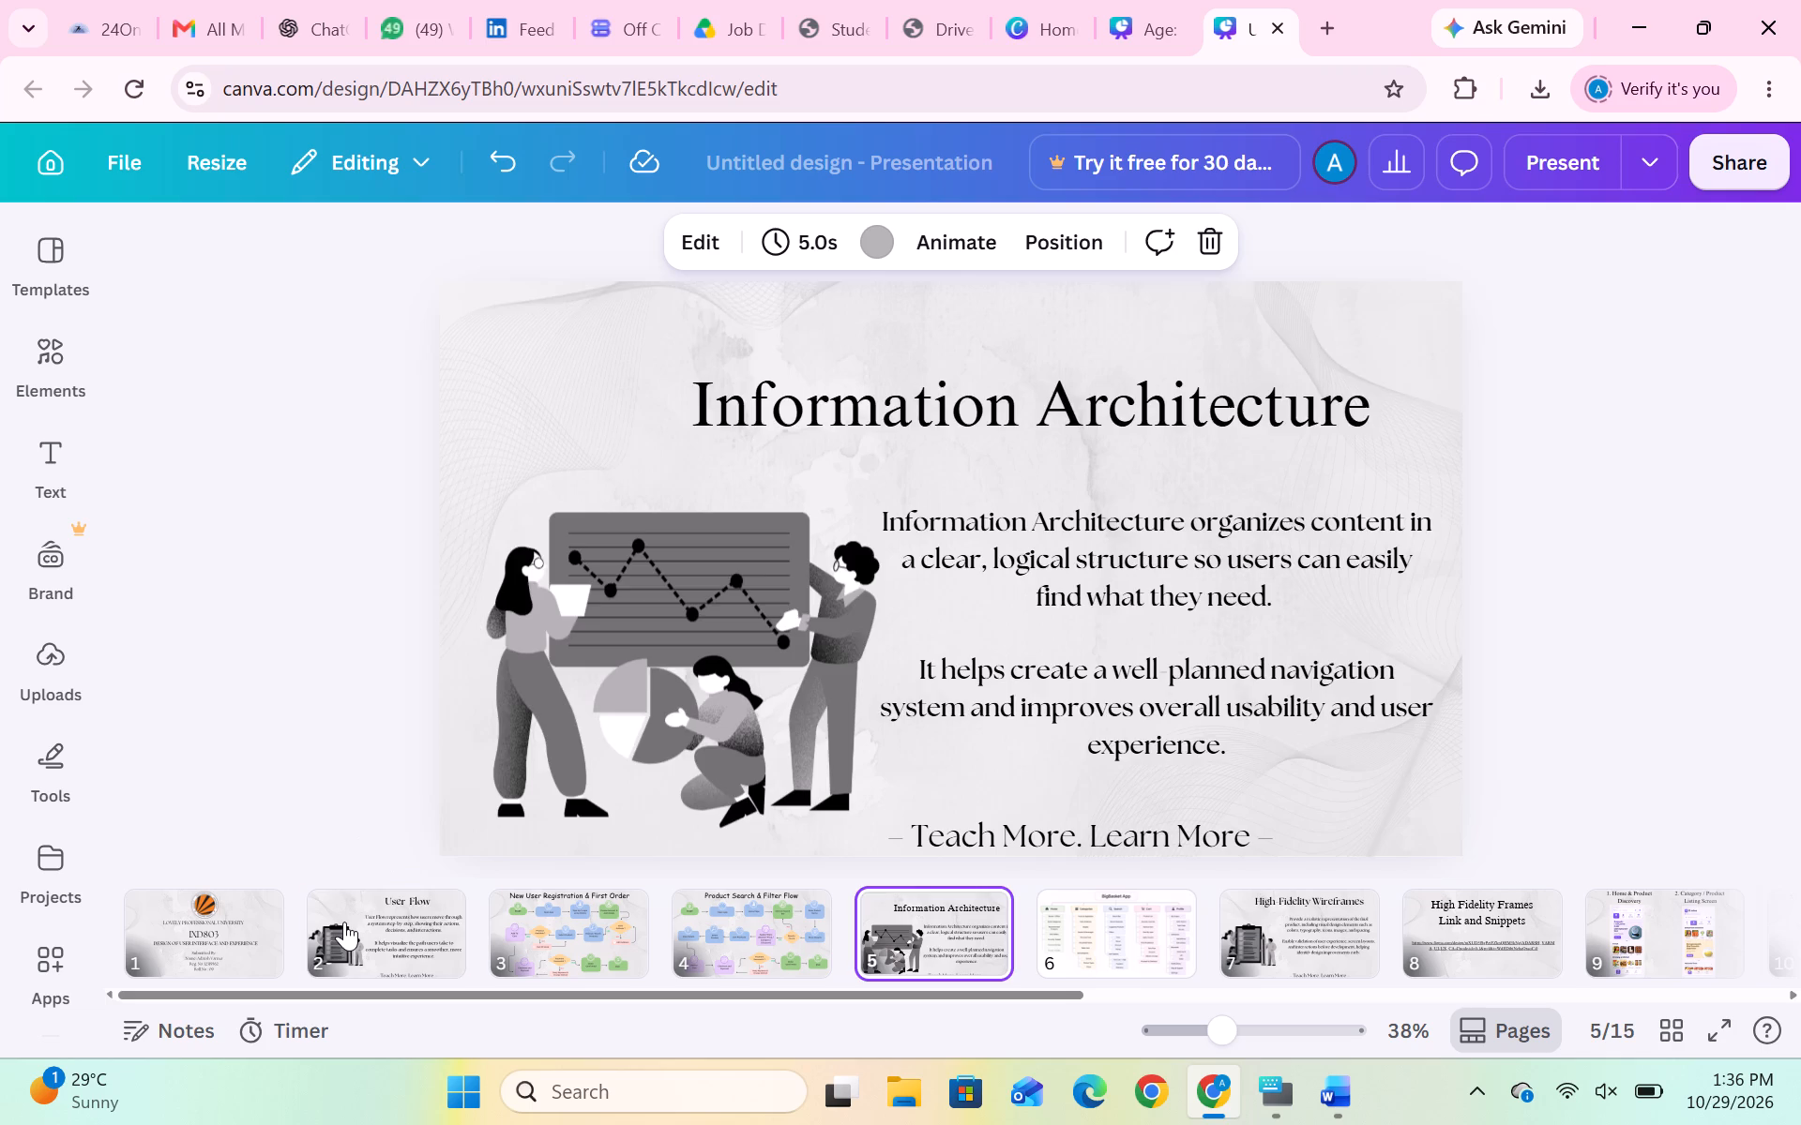
left_click(221, 921)
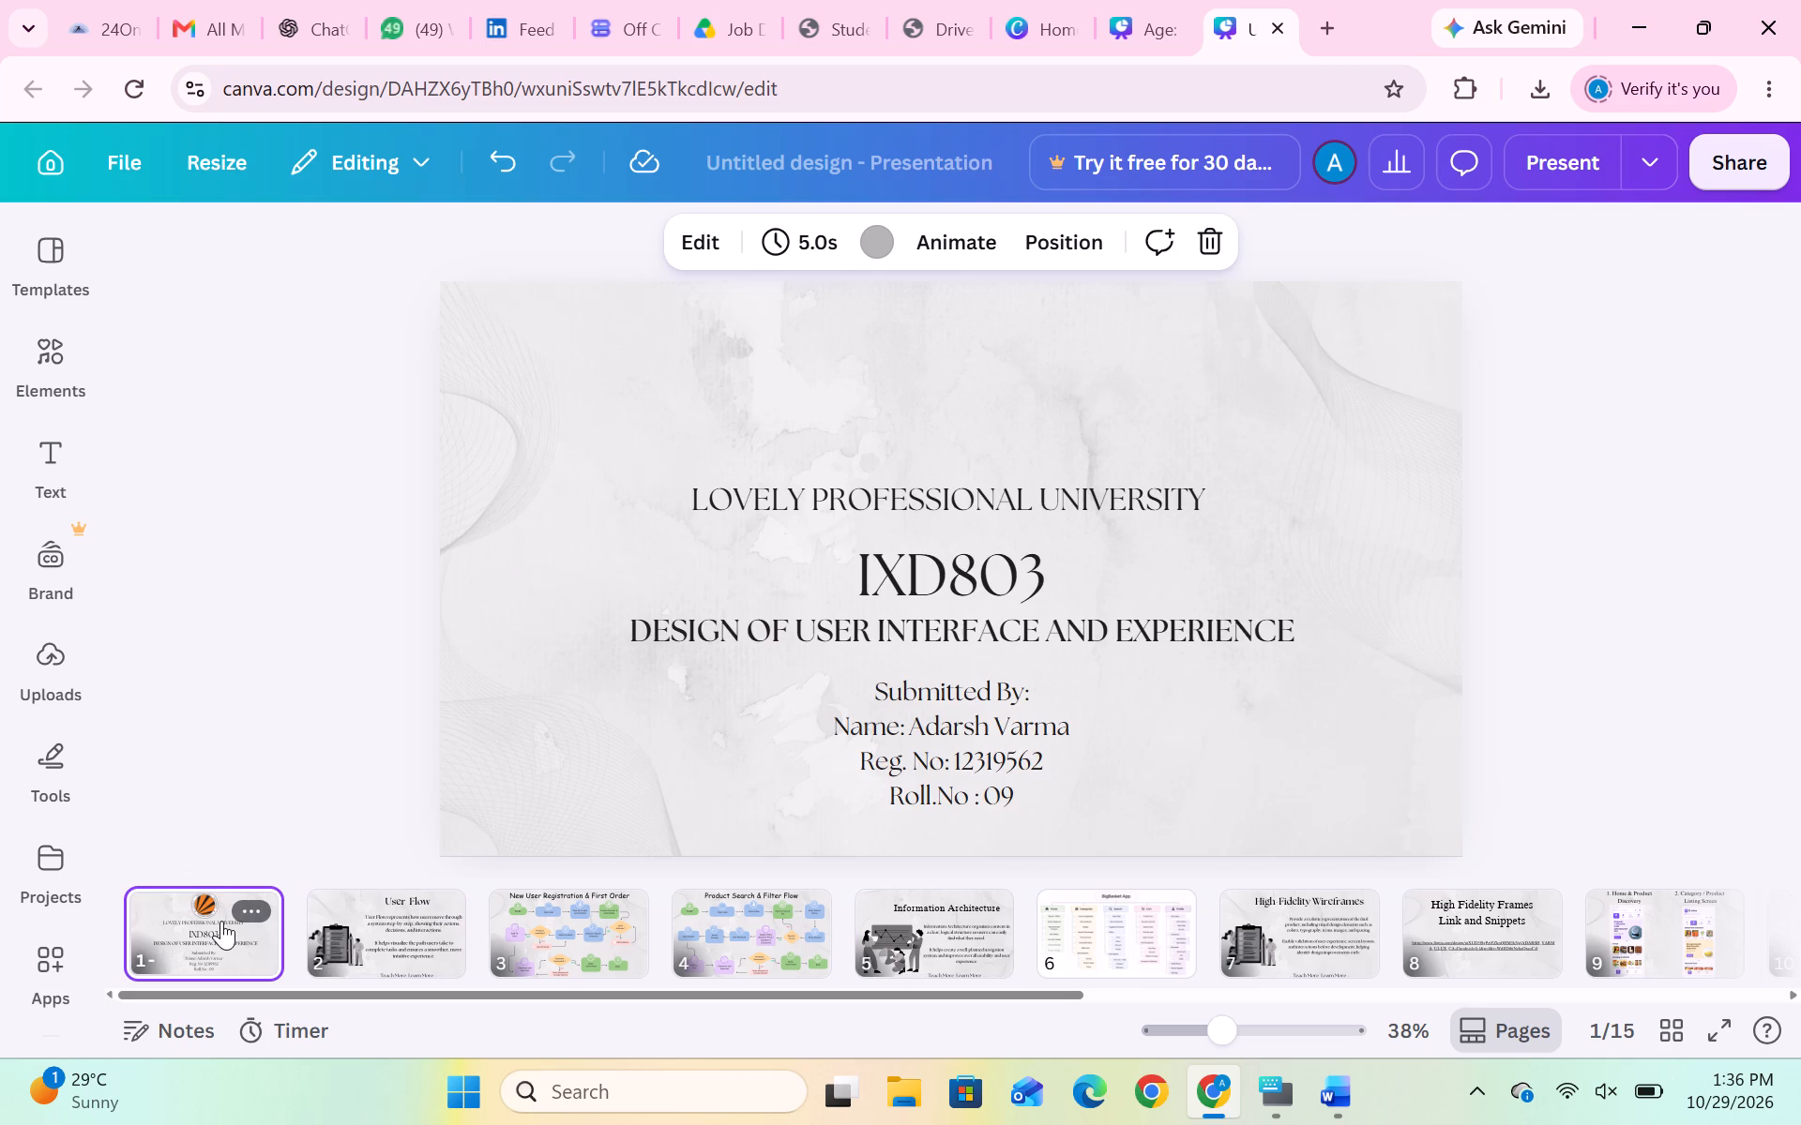
left_click(401, 946)
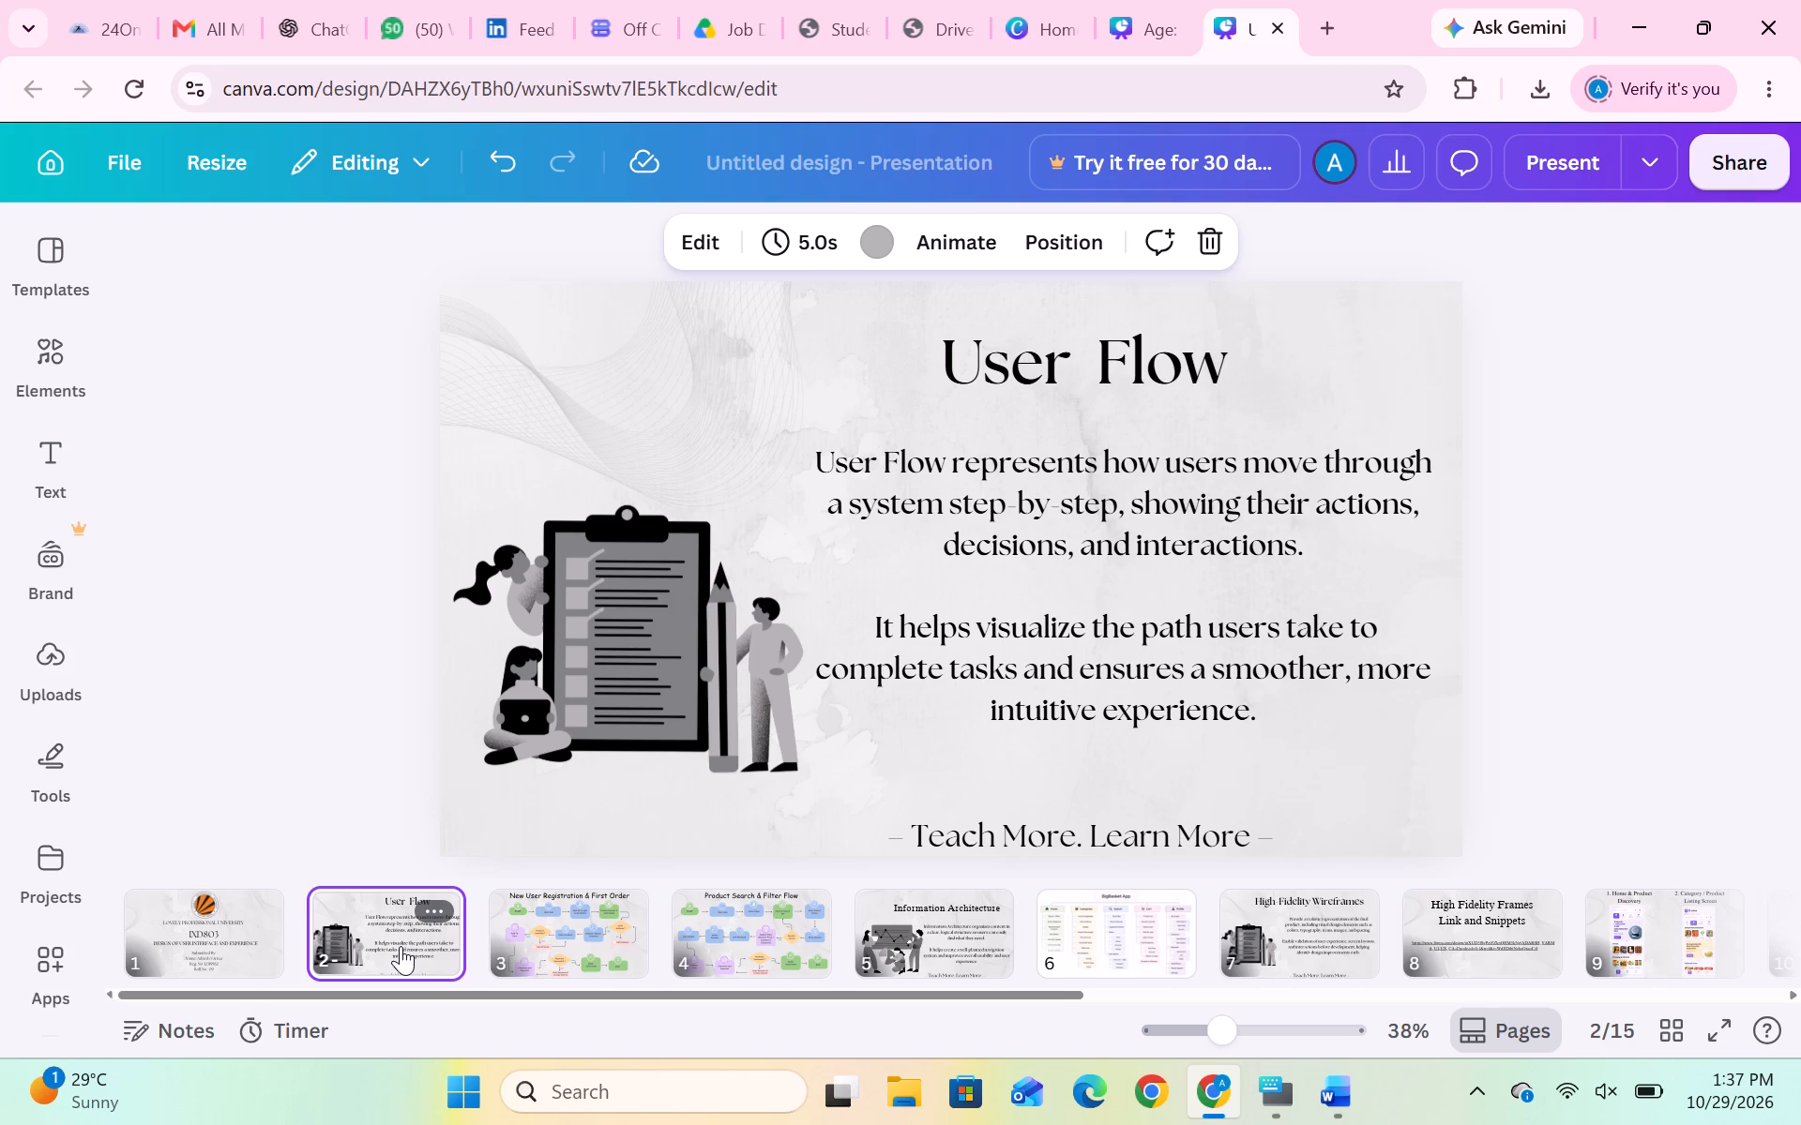
left_click(242, 935)
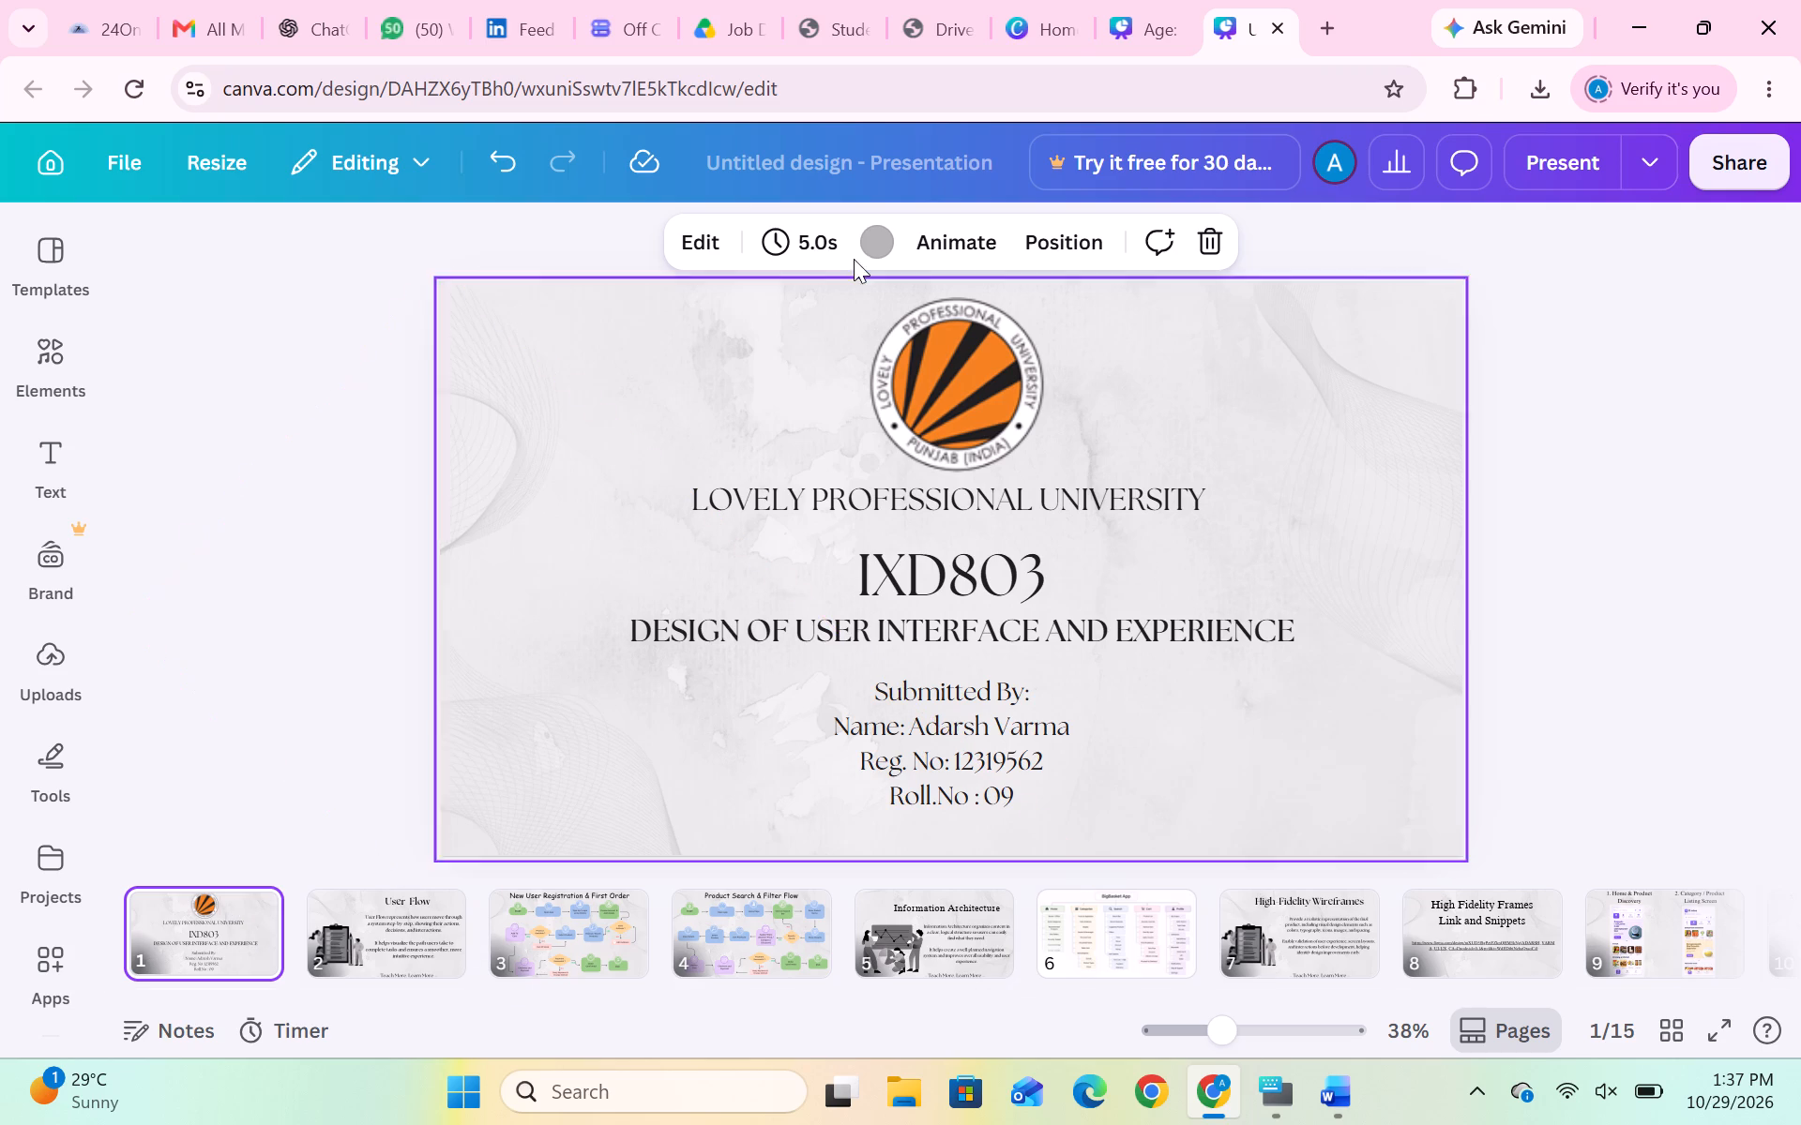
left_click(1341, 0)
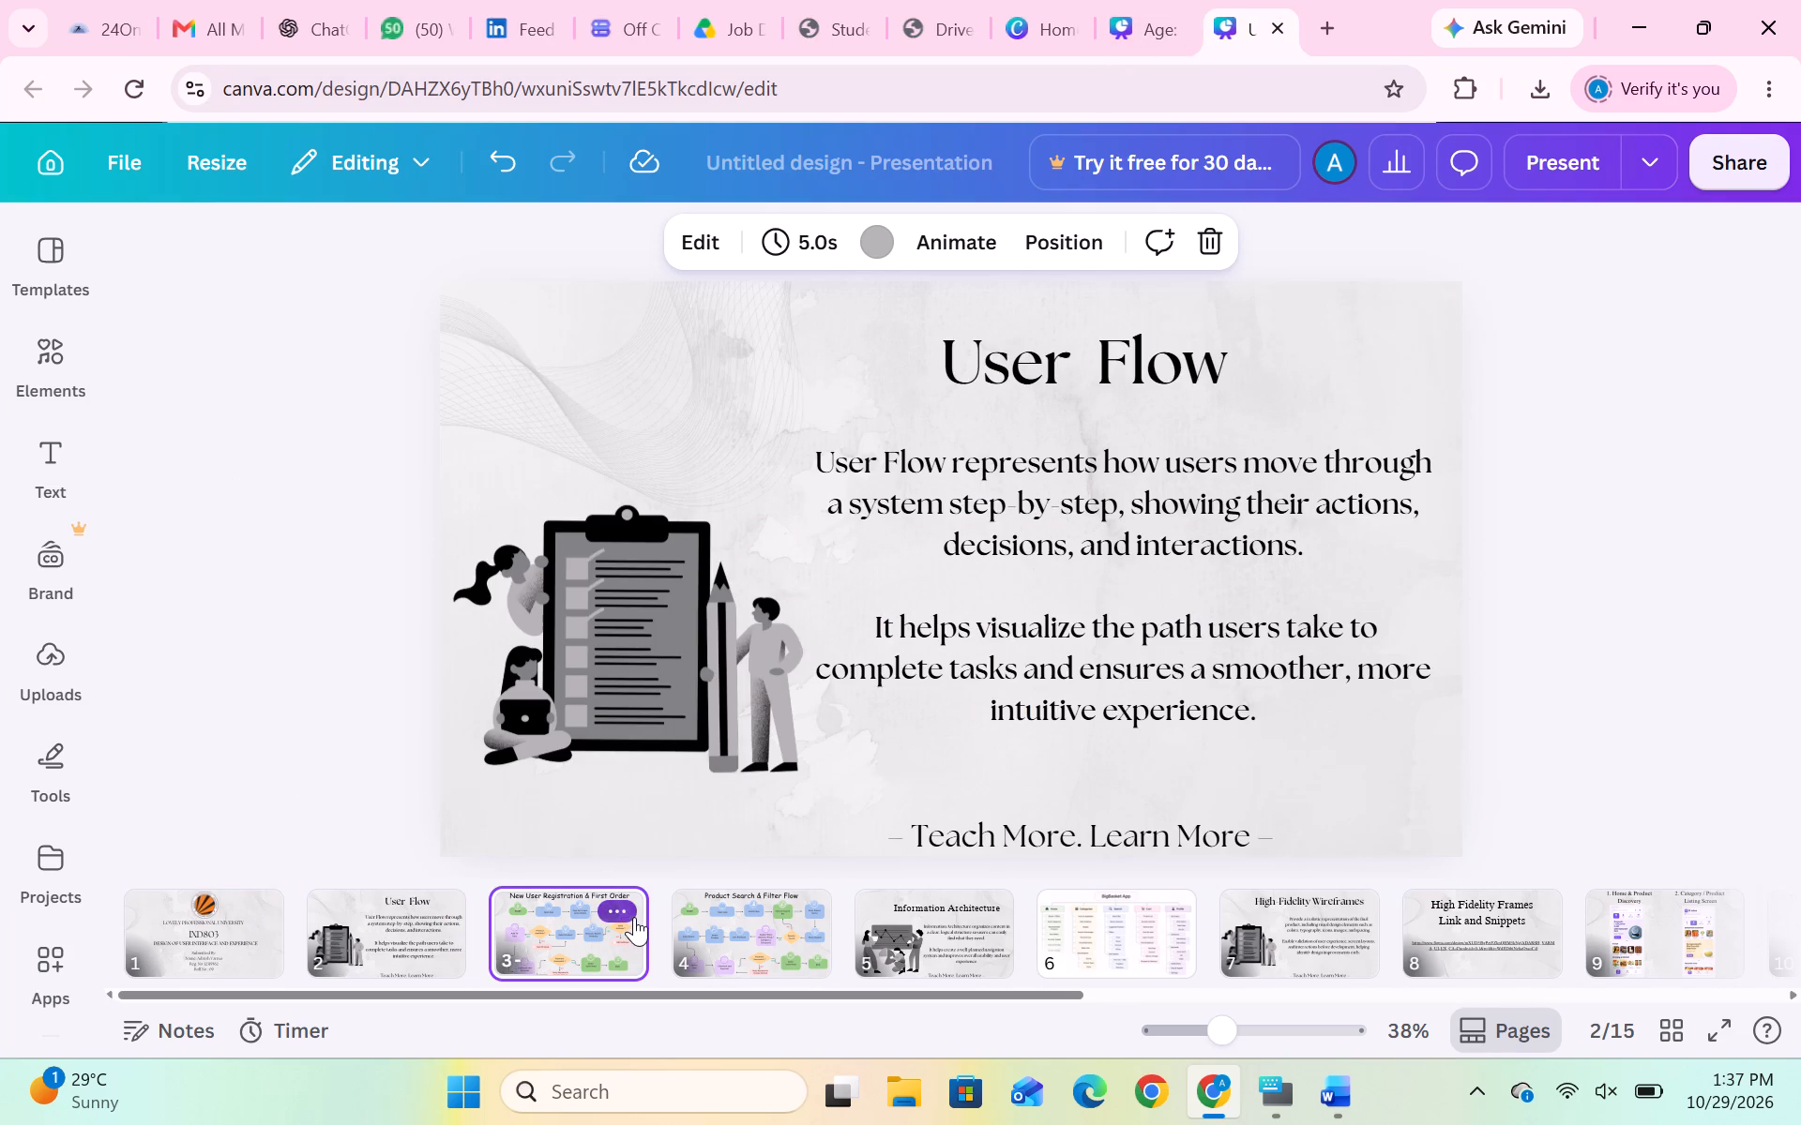
left_click(752, 919)
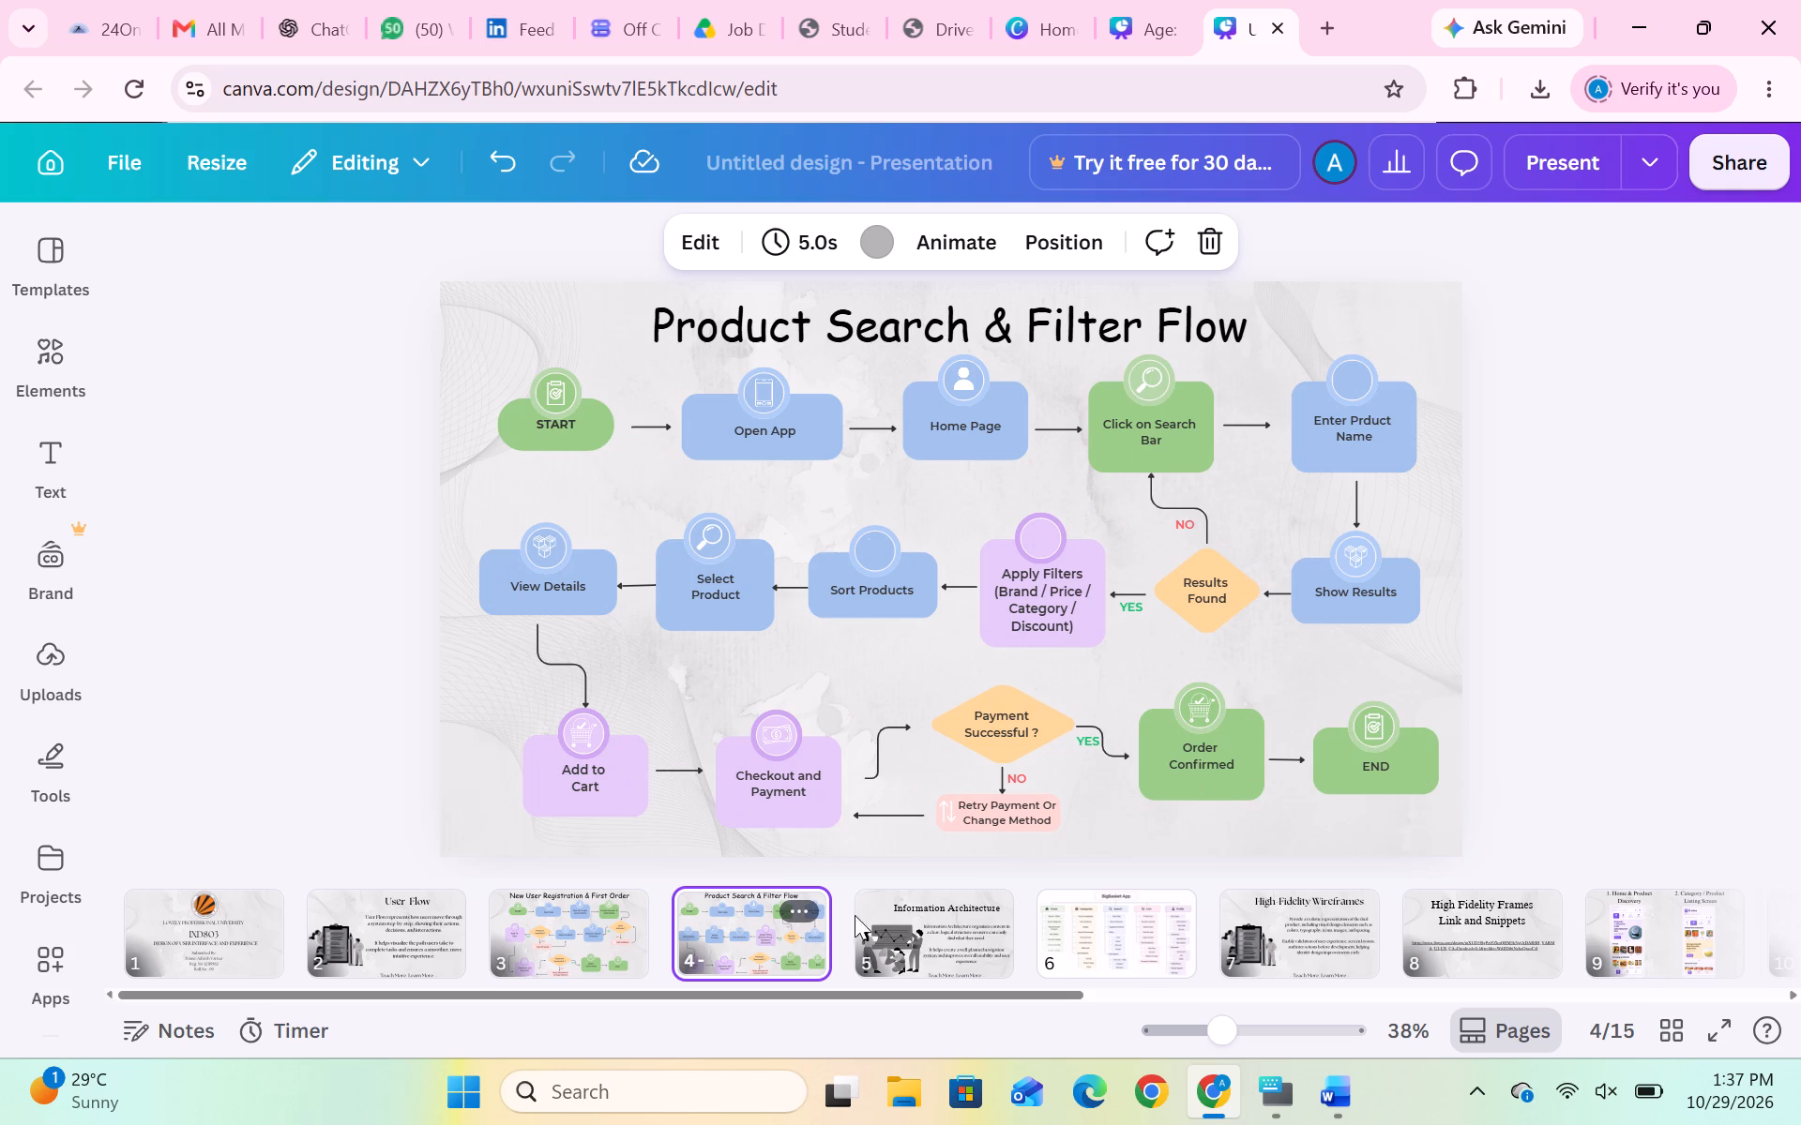
left_click(960, 936)
left_click(1122, 931)
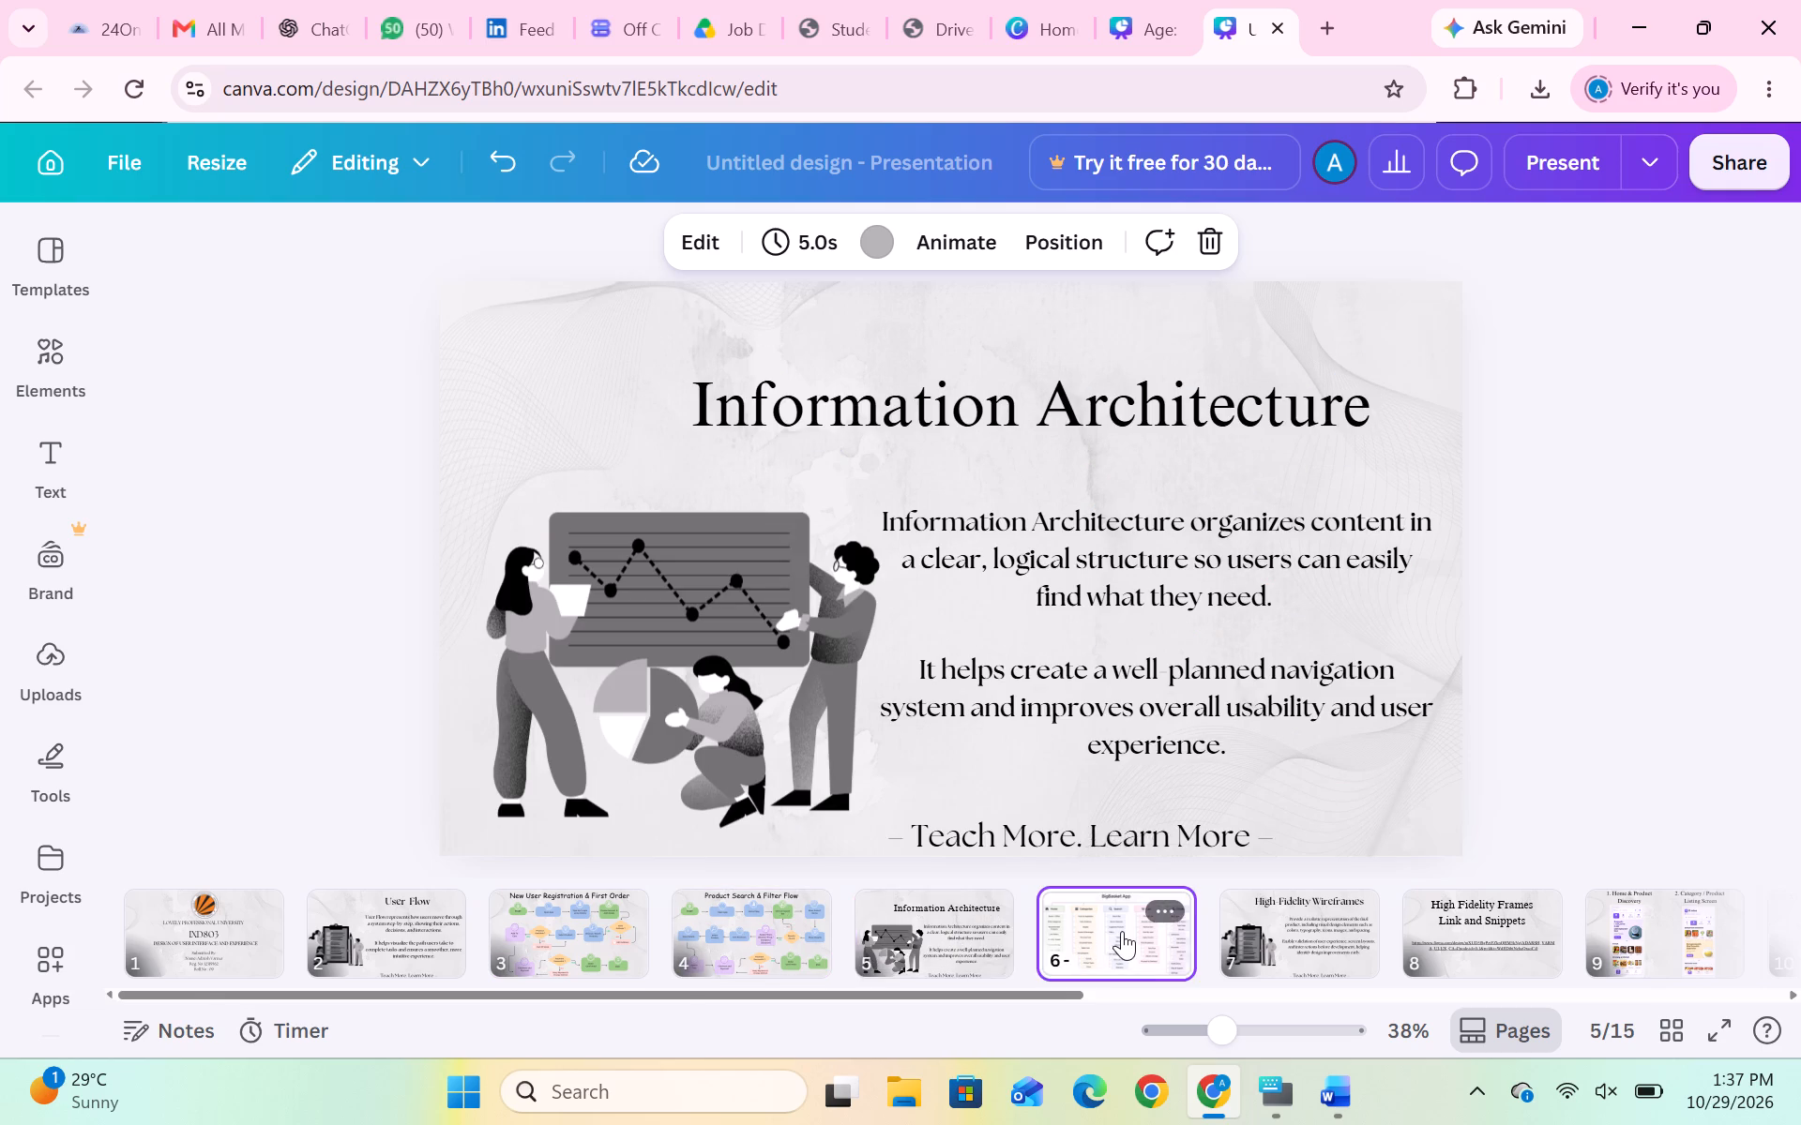
scroll(1122, 931, "left", 1)
left_click(1122, 931)
Review the high-fidelity link page, the app screen pages, the Prototyping link page and the prototype connections, pages 8 to 14.
scroll(1122, 931, "left", 1)
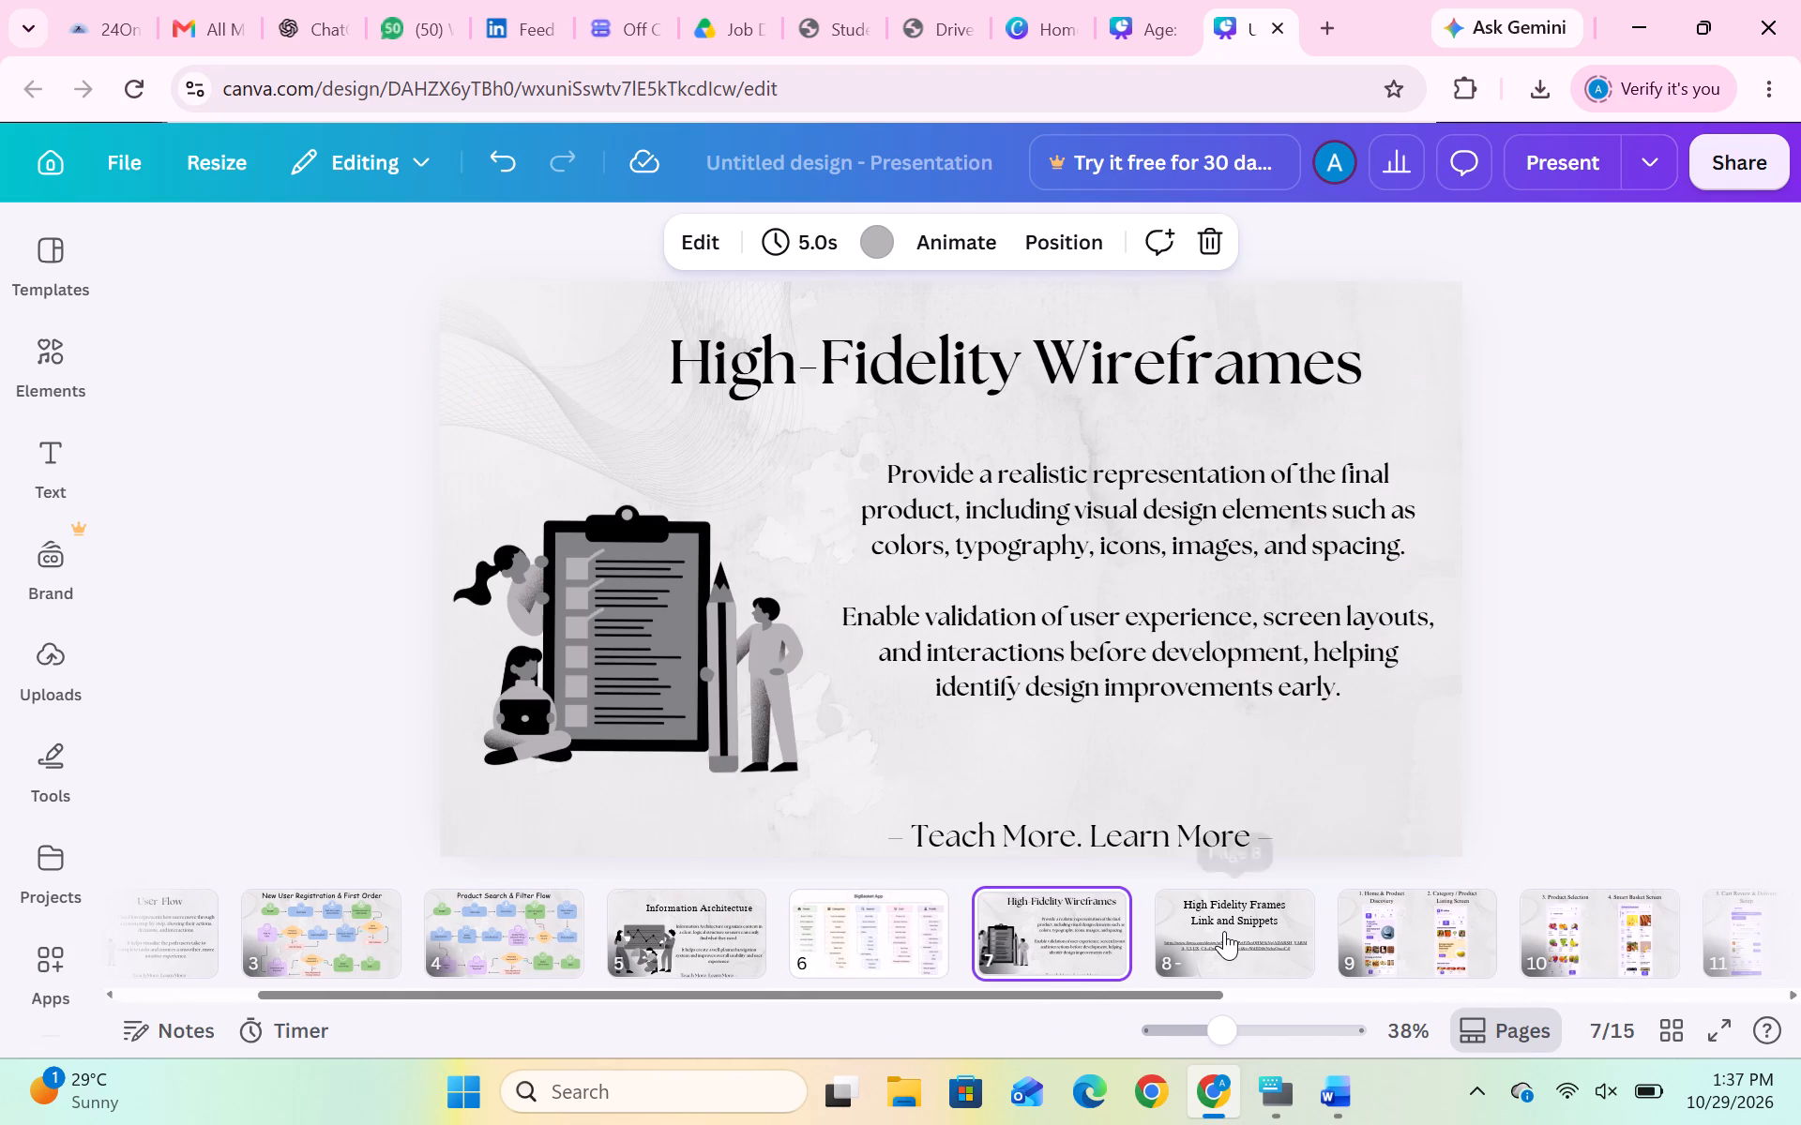
left_click(1224, 931)
scroll(1224, 931, "left", 1)
left_click(1181, 937)
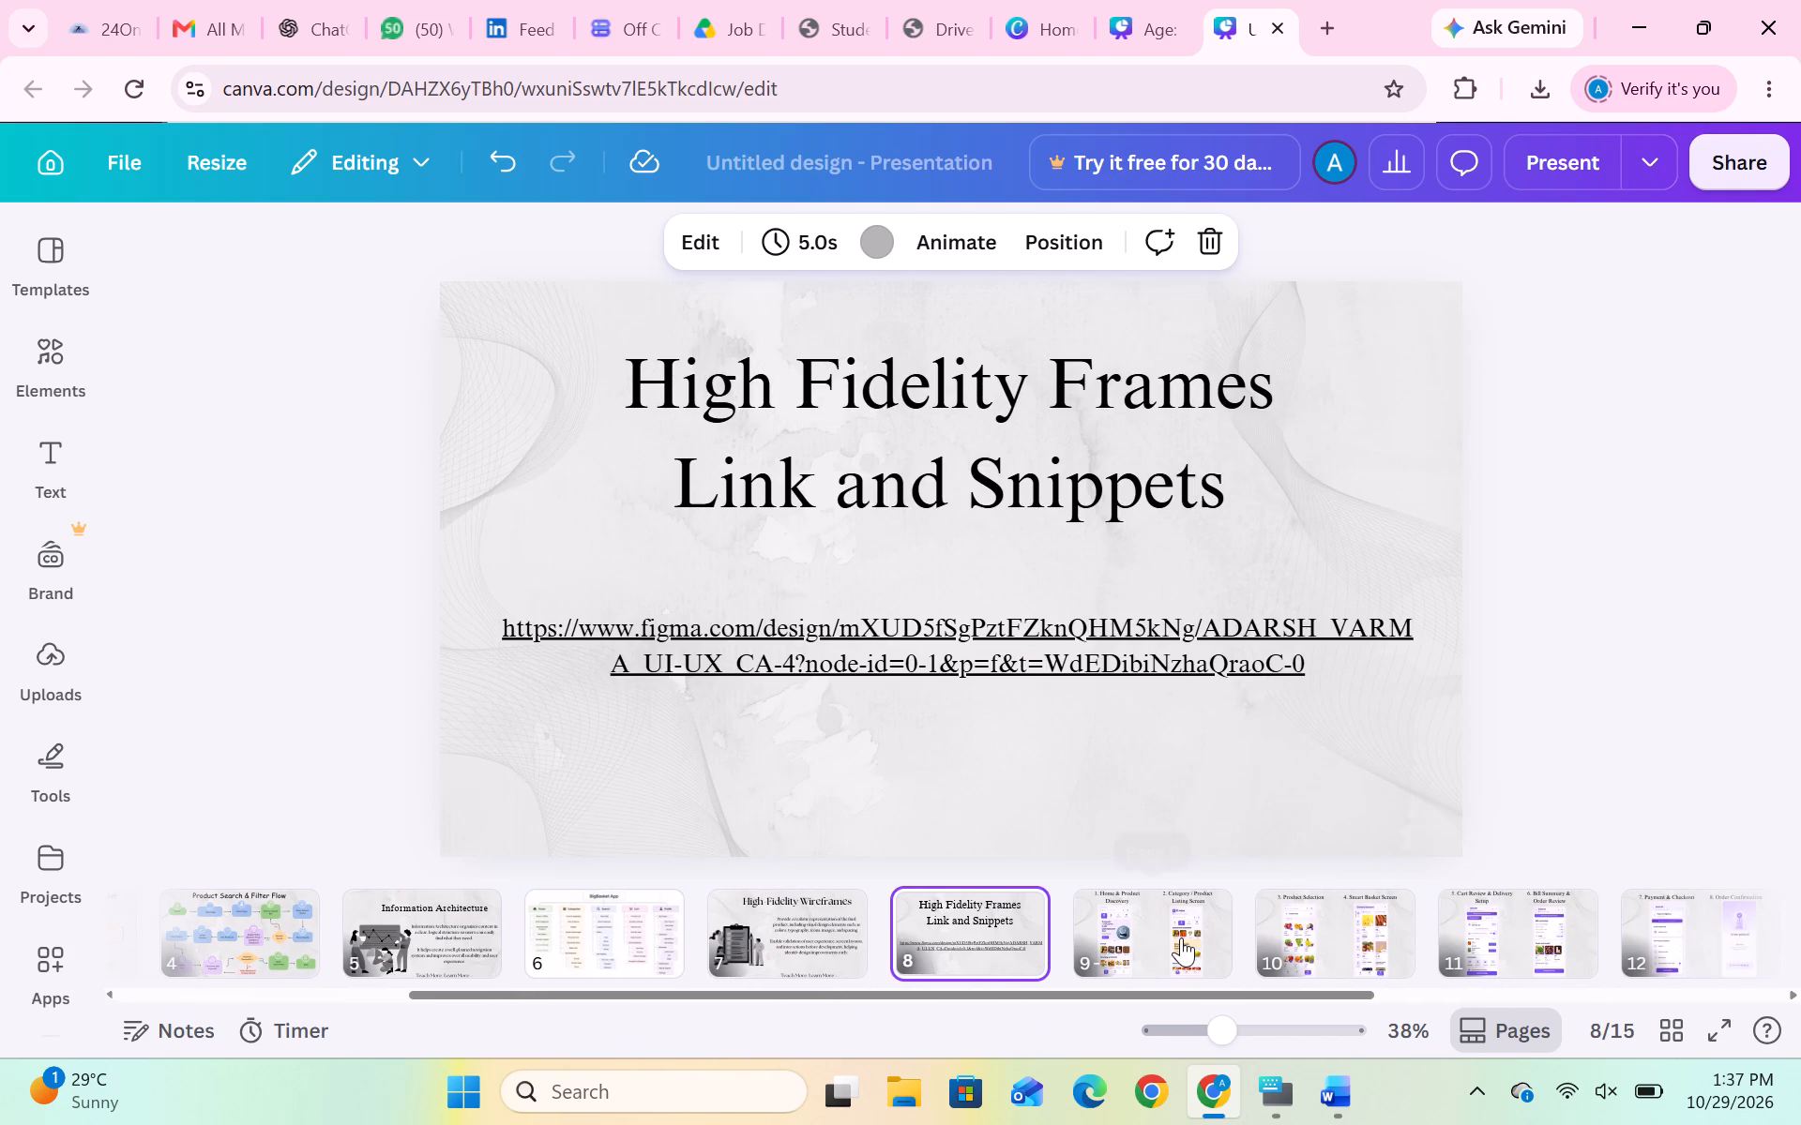
scroll(1181, 937, "left", 3)
left_click(1301, 934)
scroll(1301, 934, "left", 2)
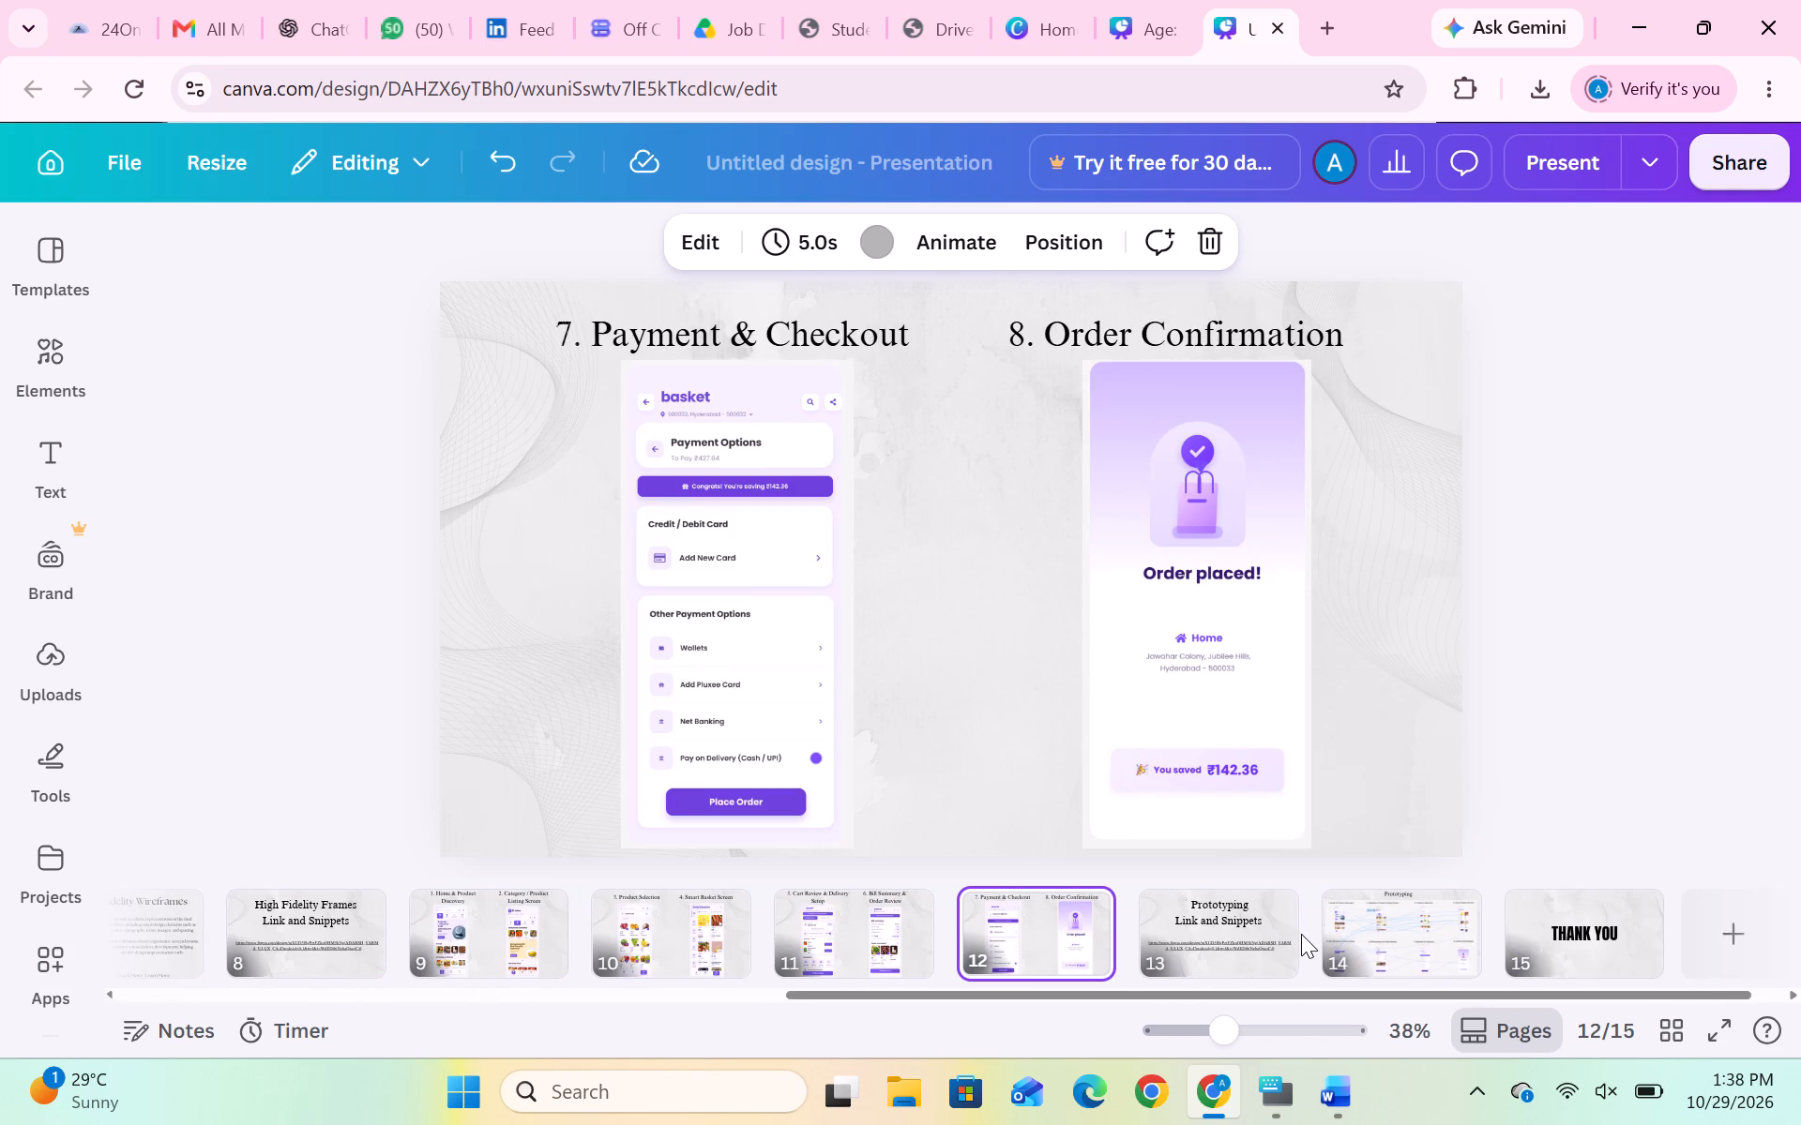
left_click(1218, 945)
scroll(1218, 945, "left", 2)
left_click(1342, 938)
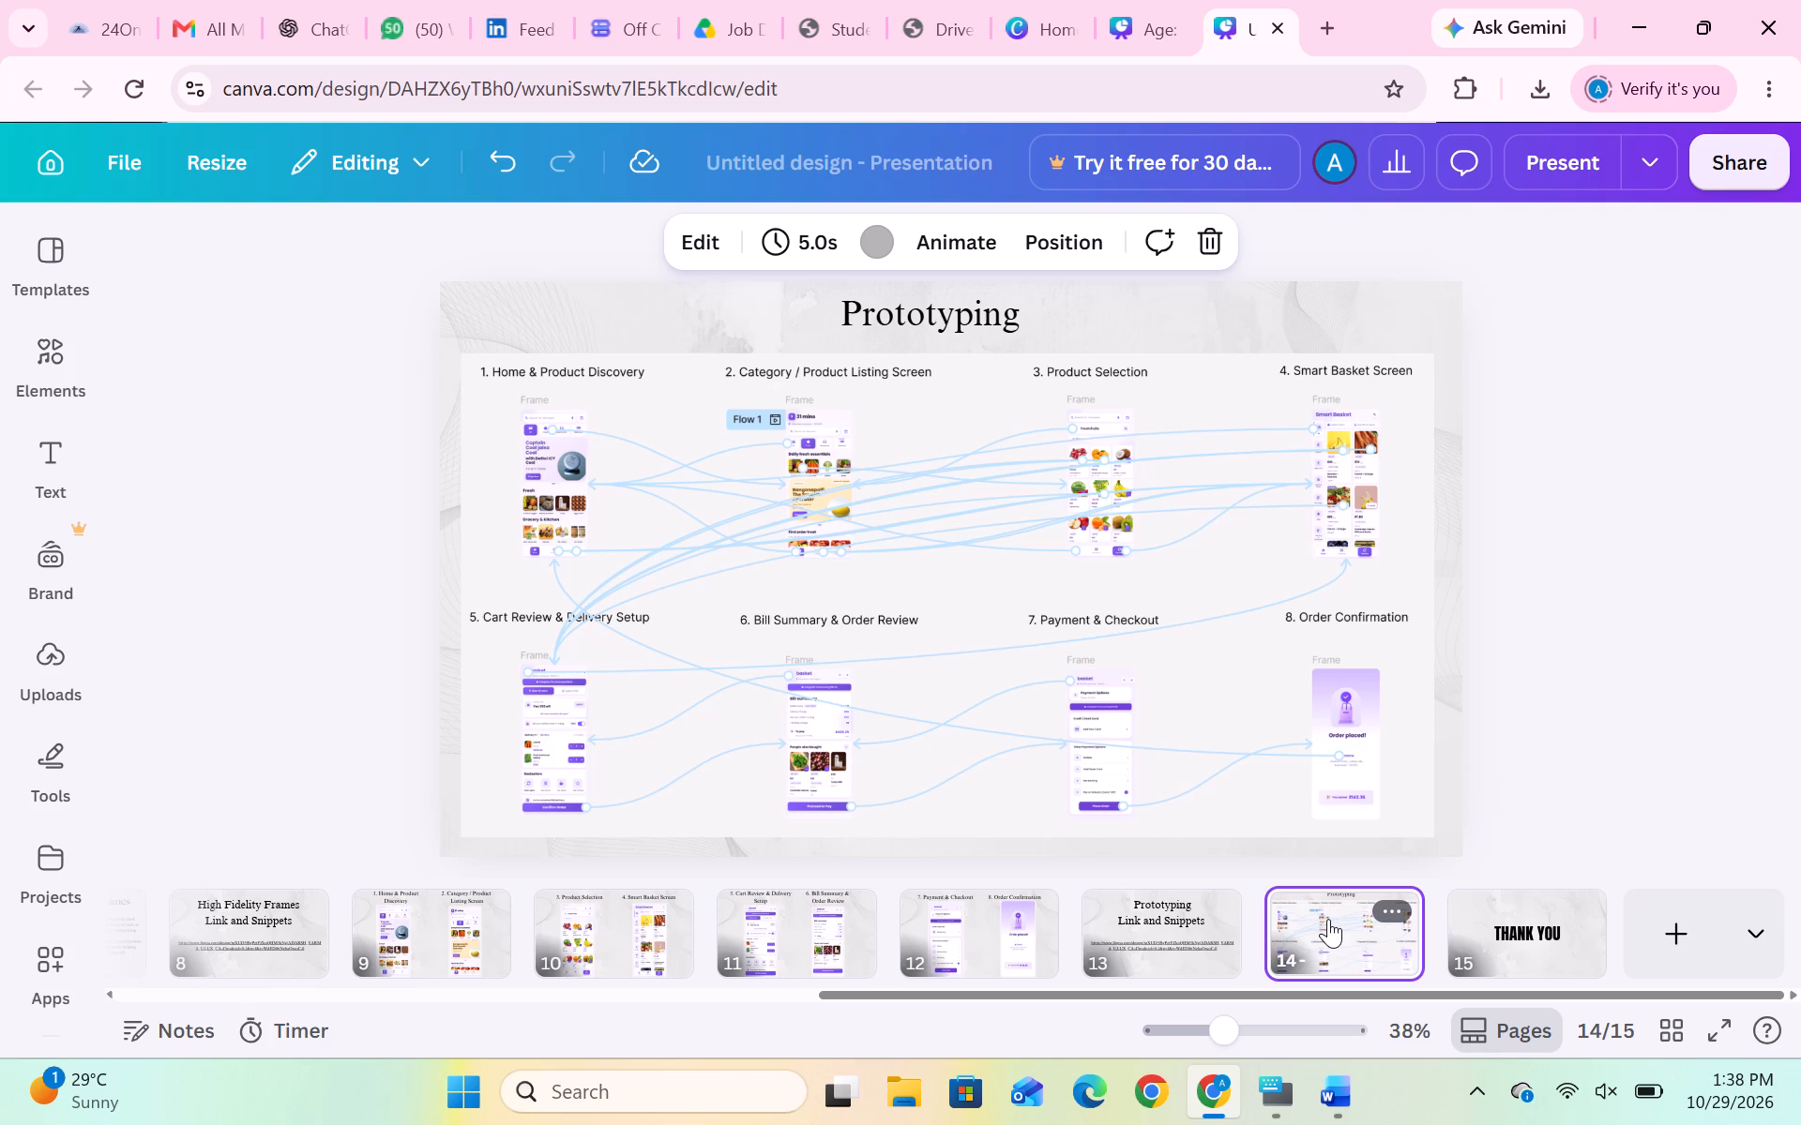
Review the pages backwards from the Prototyping "Link and Snippets" page through the app screens to Home & Product Discovery, page 9.
left_click(1159, 942)
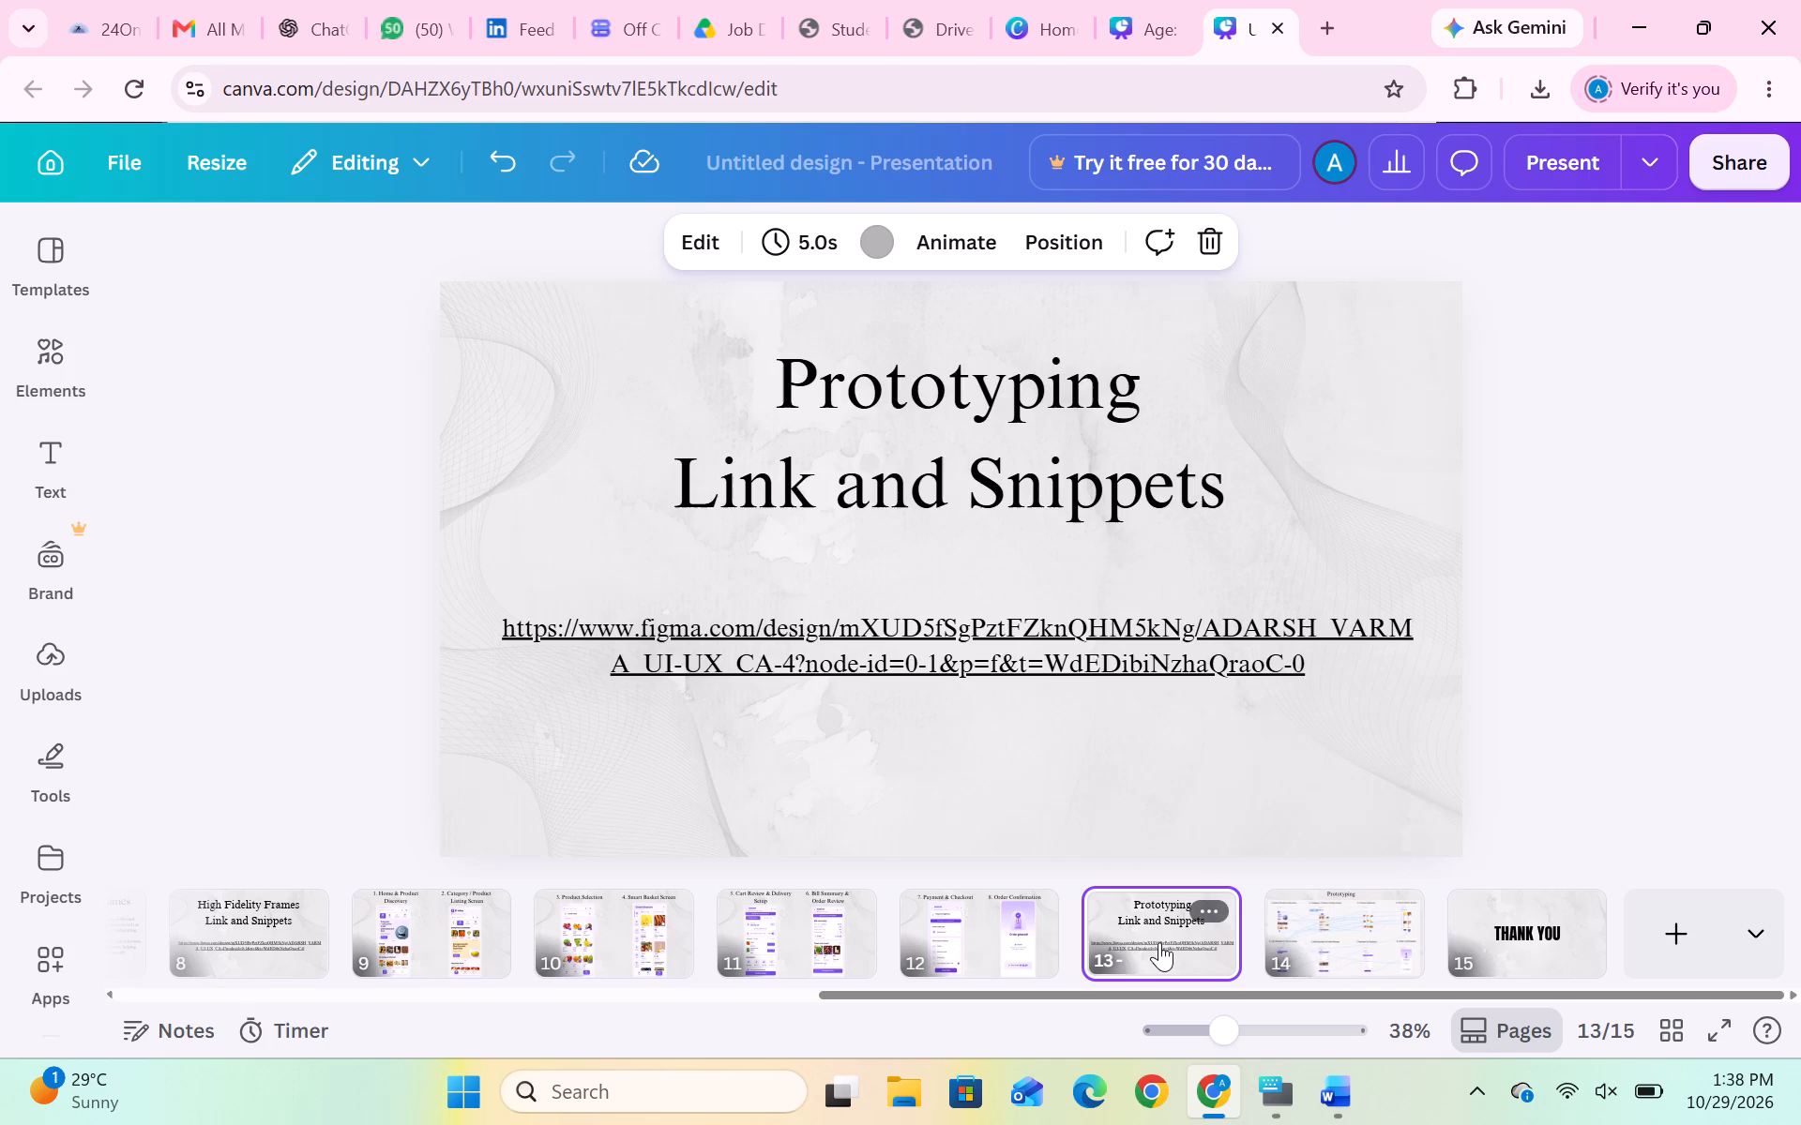
left_click(1014, 926)
scroll(1014, 926, "right", 1)
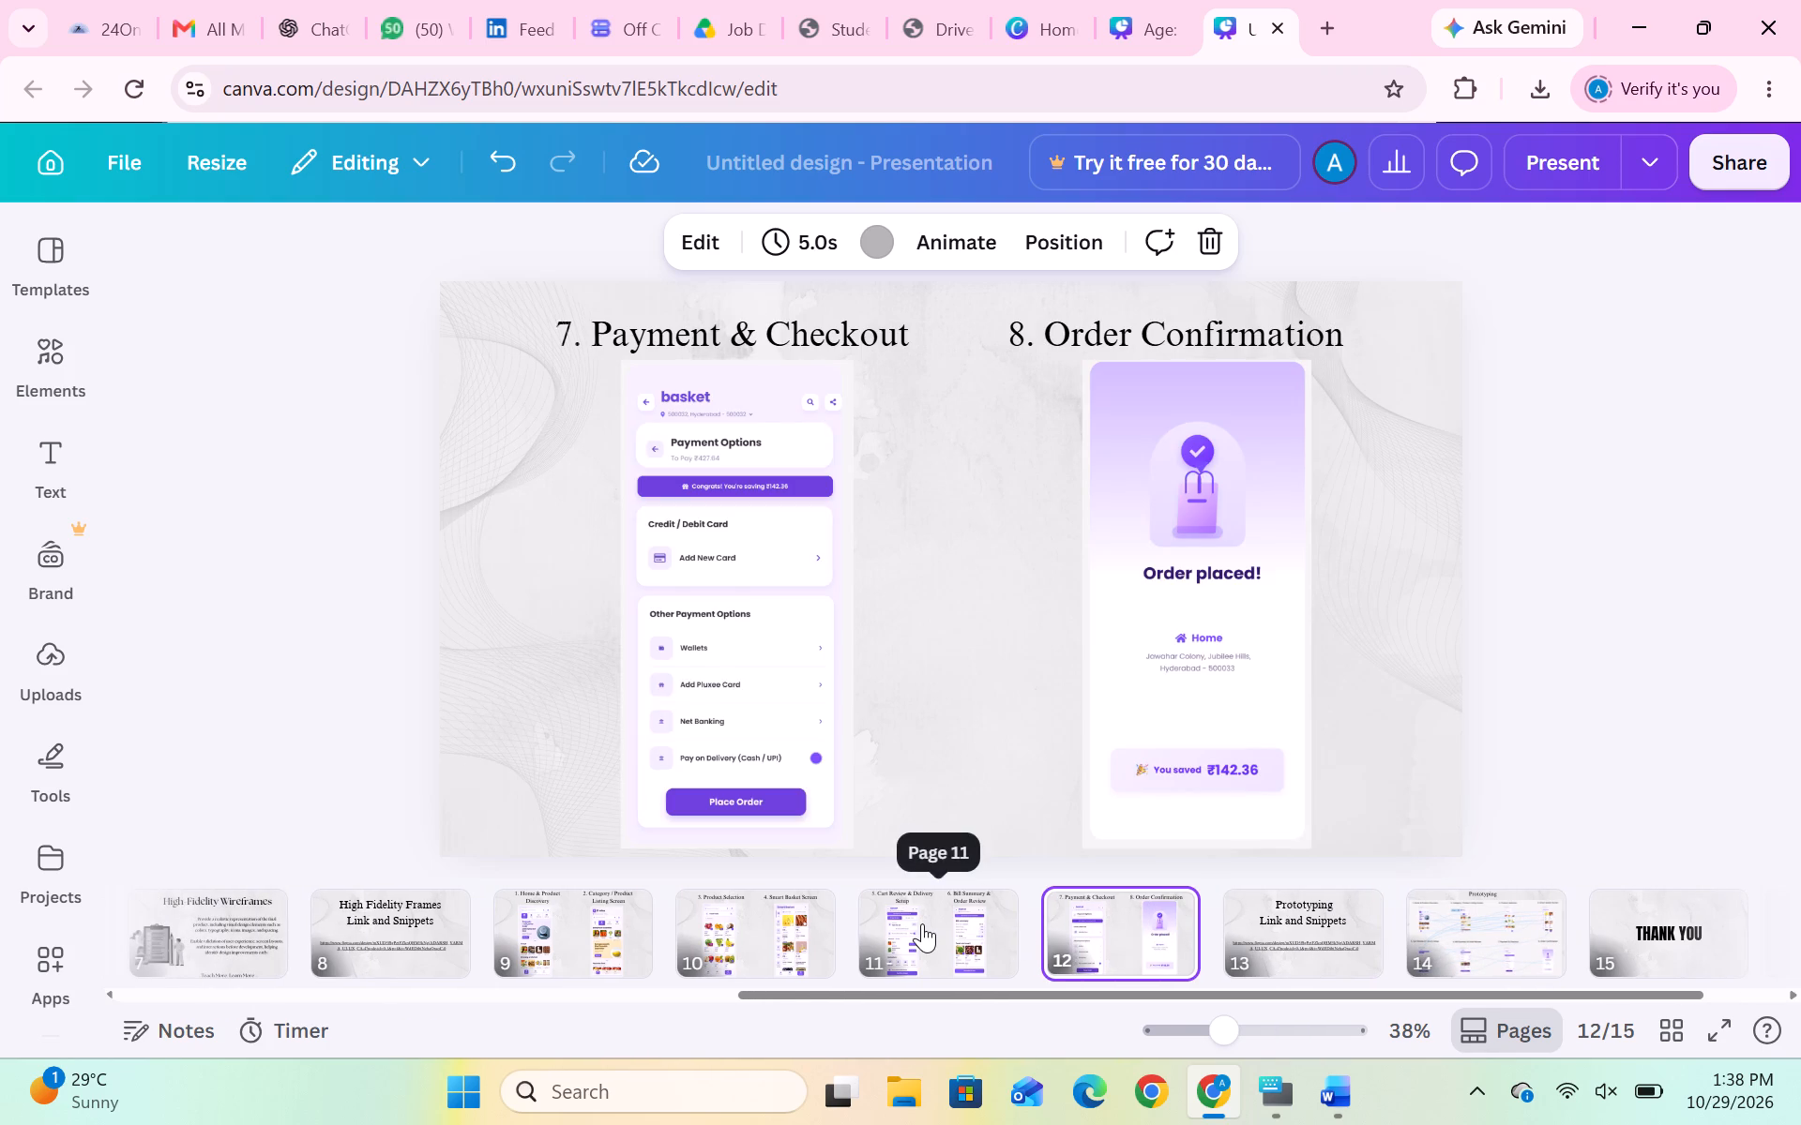
left_click(922, 923)
scroll(922, 923, "right", 1)
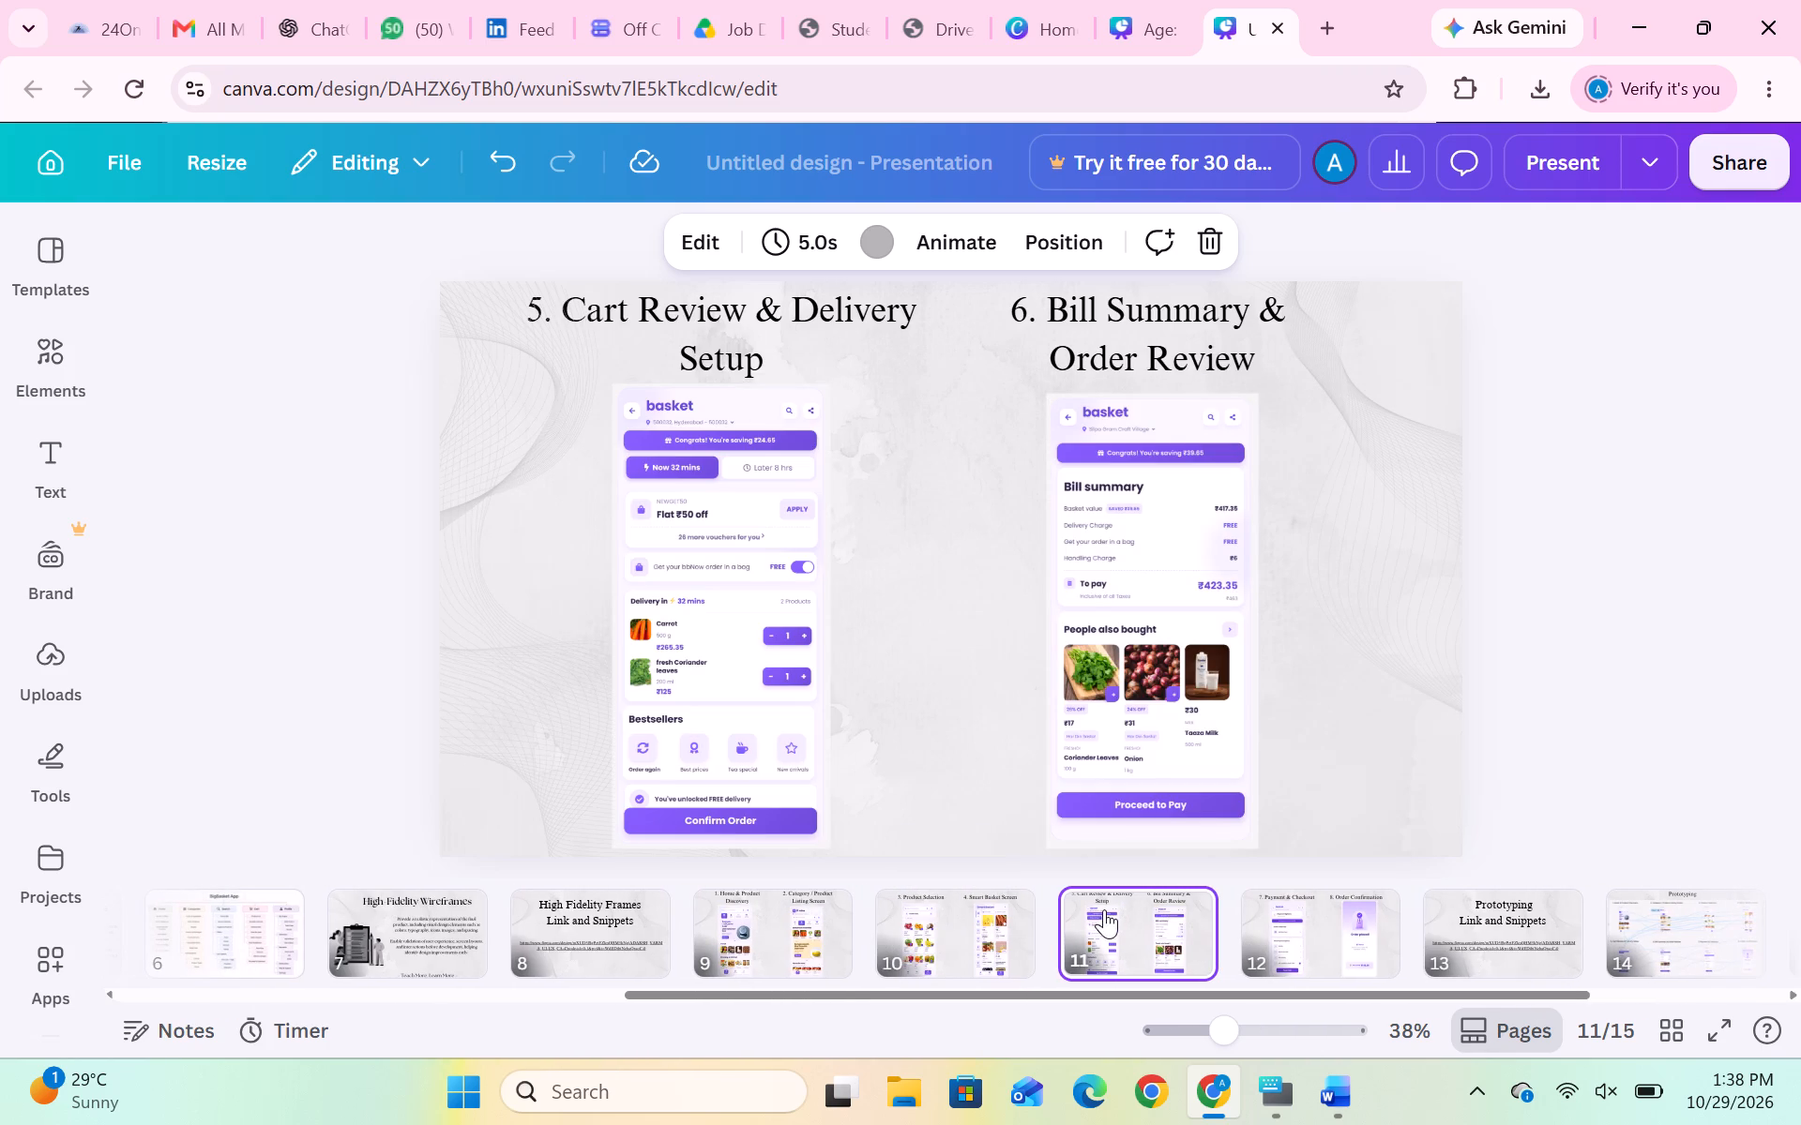
left_click(928, 947)
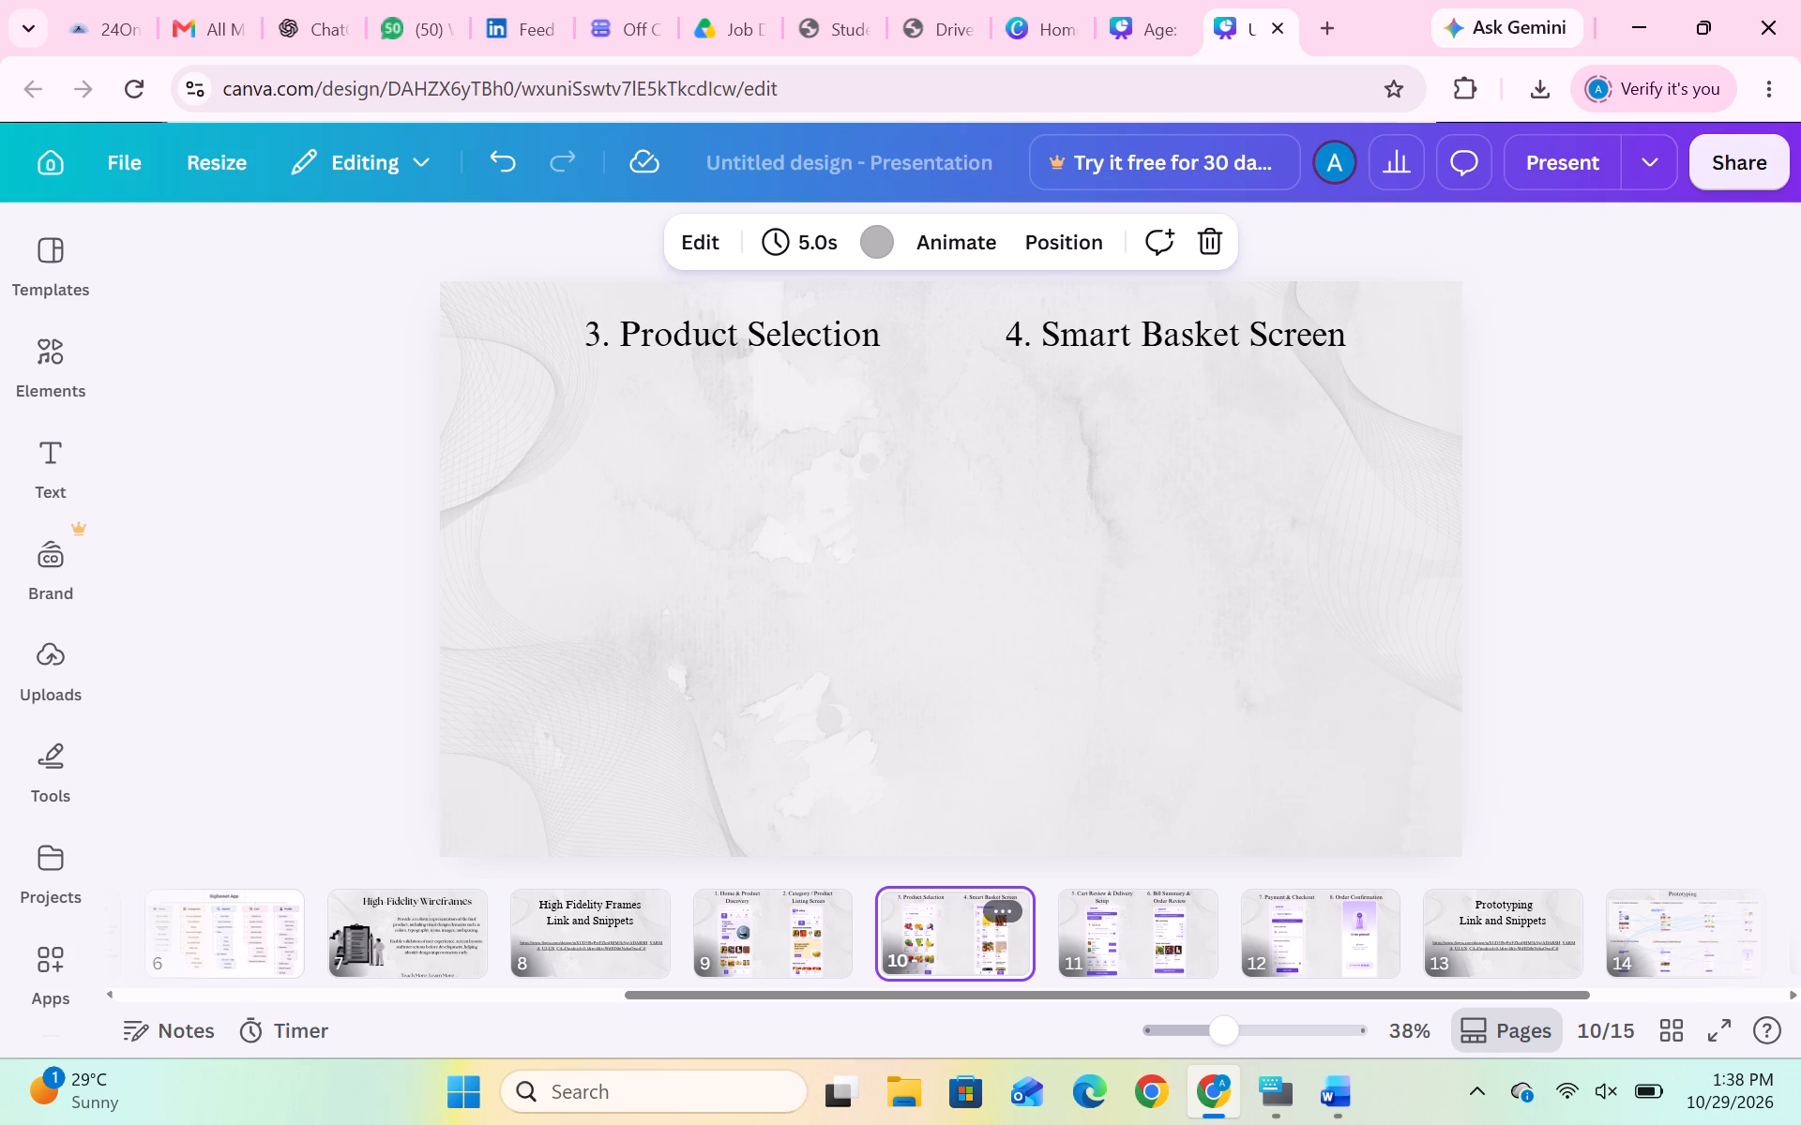
scroll(928, 947, "right", 2)
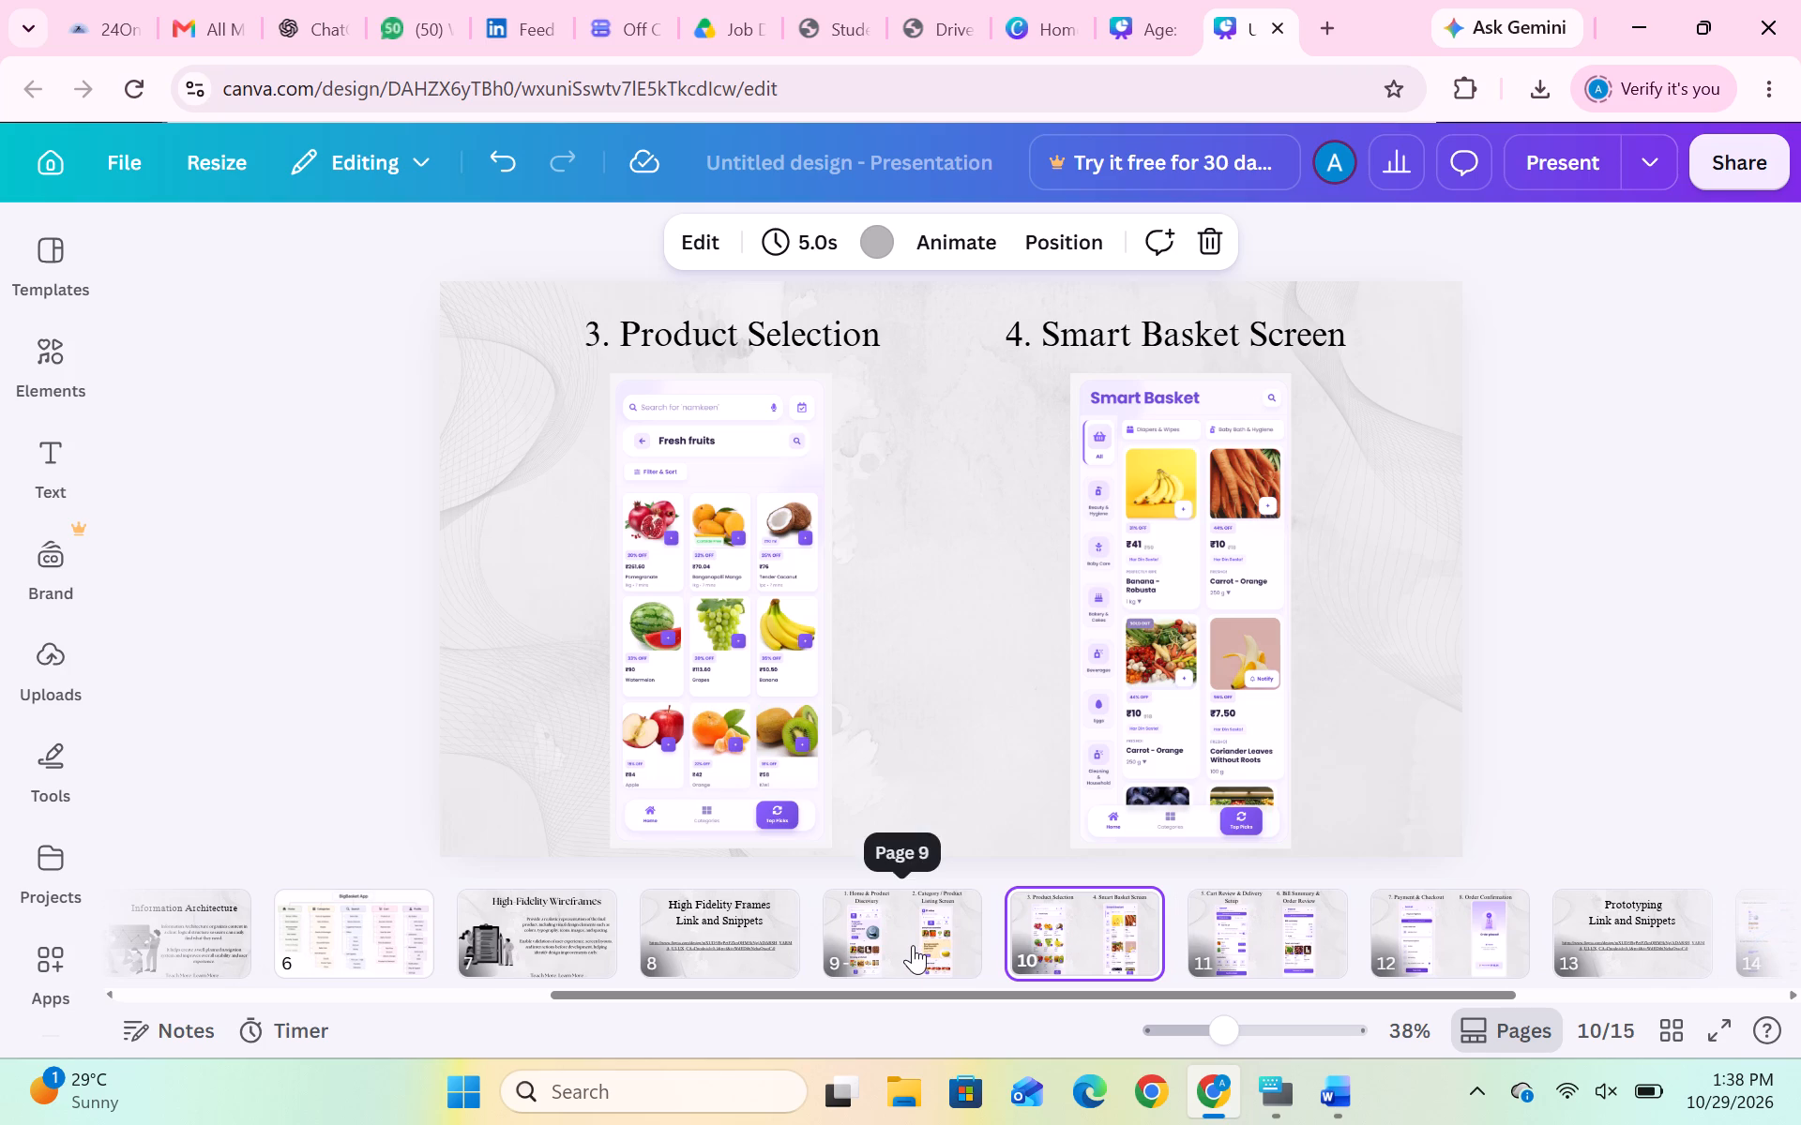
left_click(913, 945)
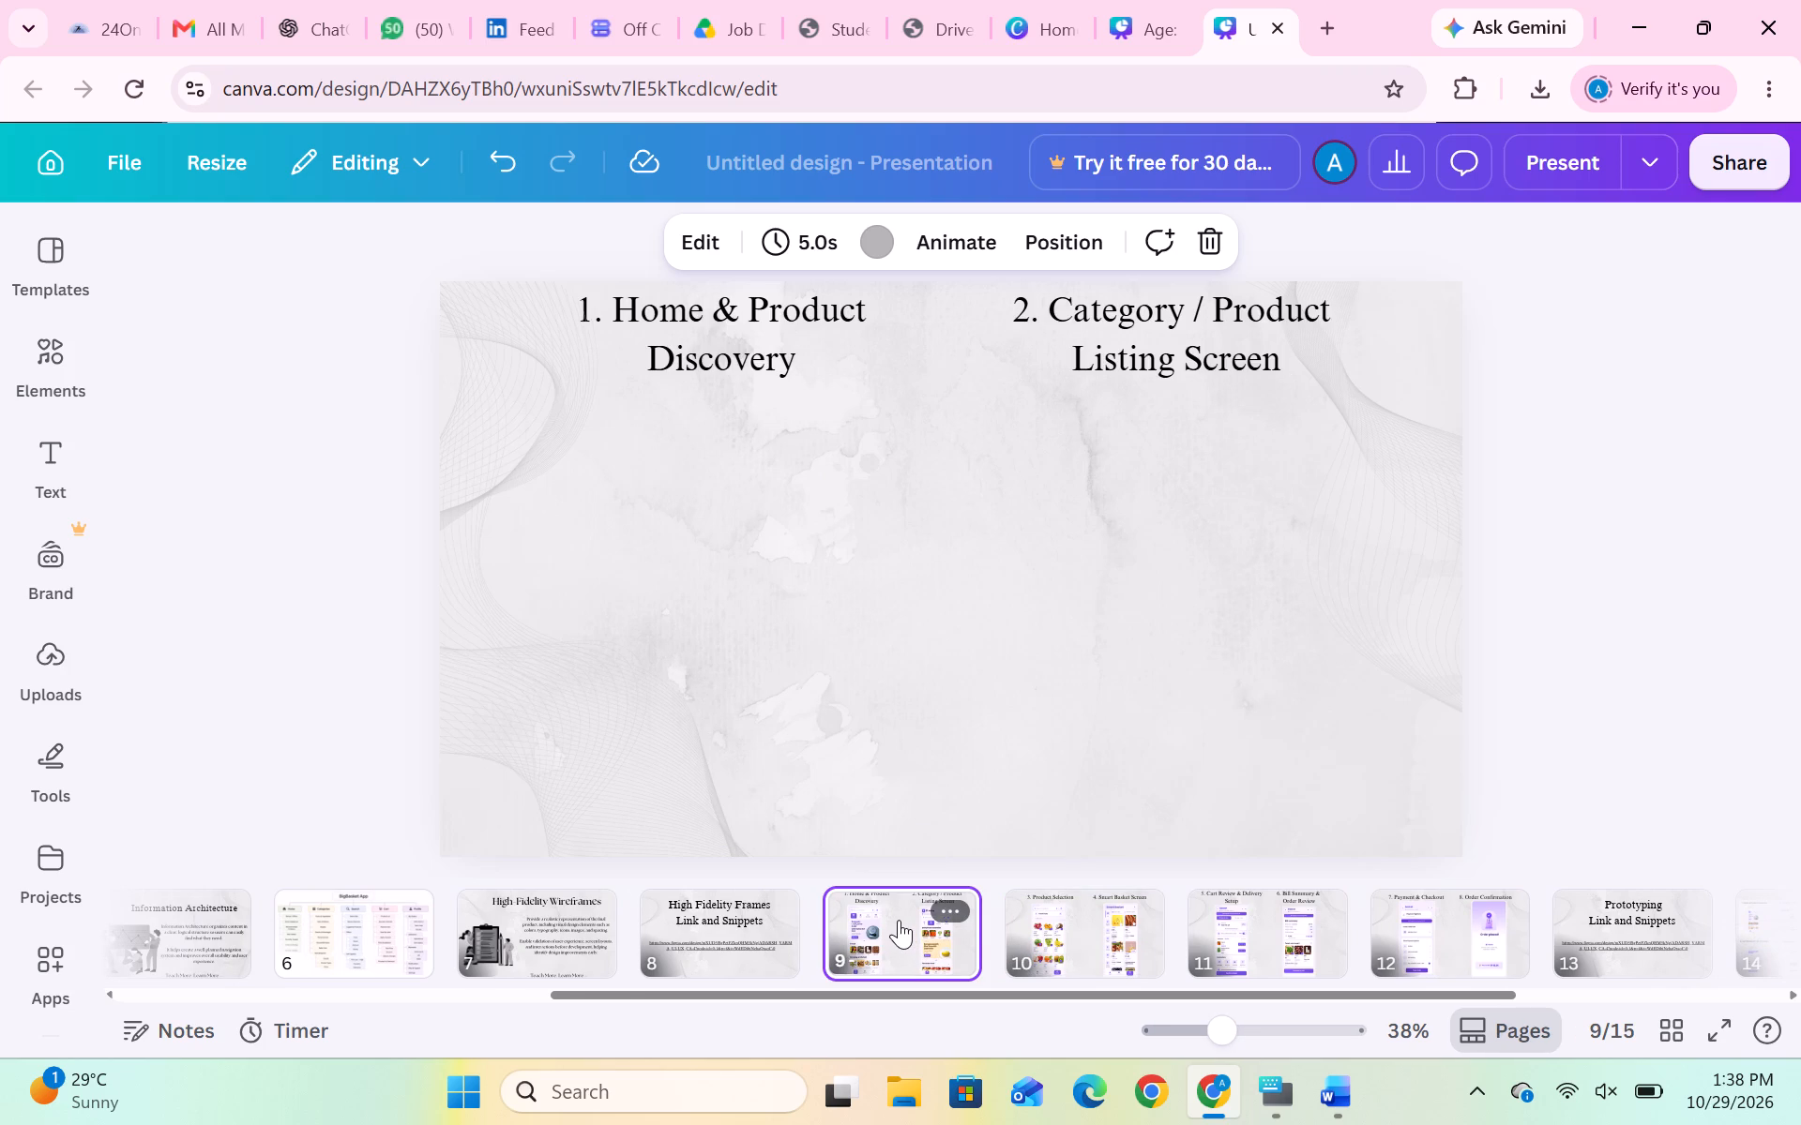
scroll(899, 920, "left", 1)
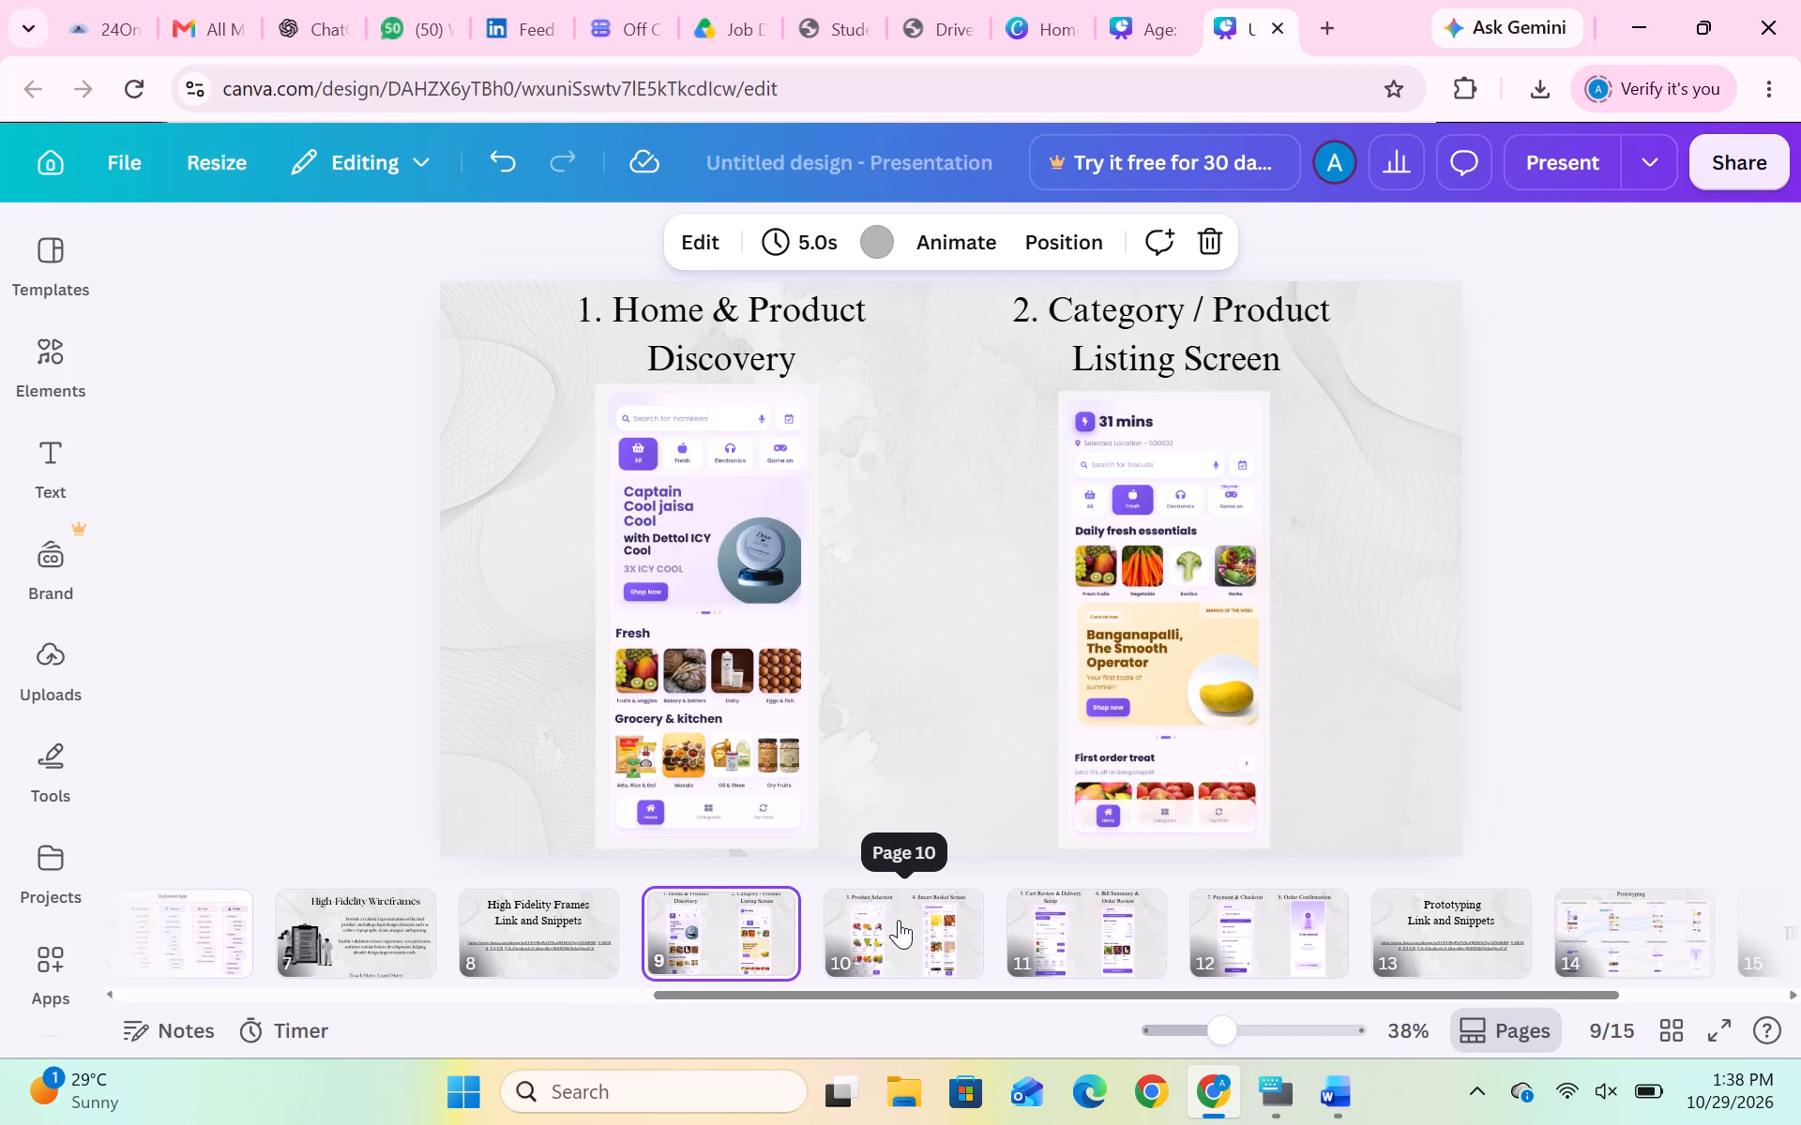
scroll(899, 920, "left", 1)
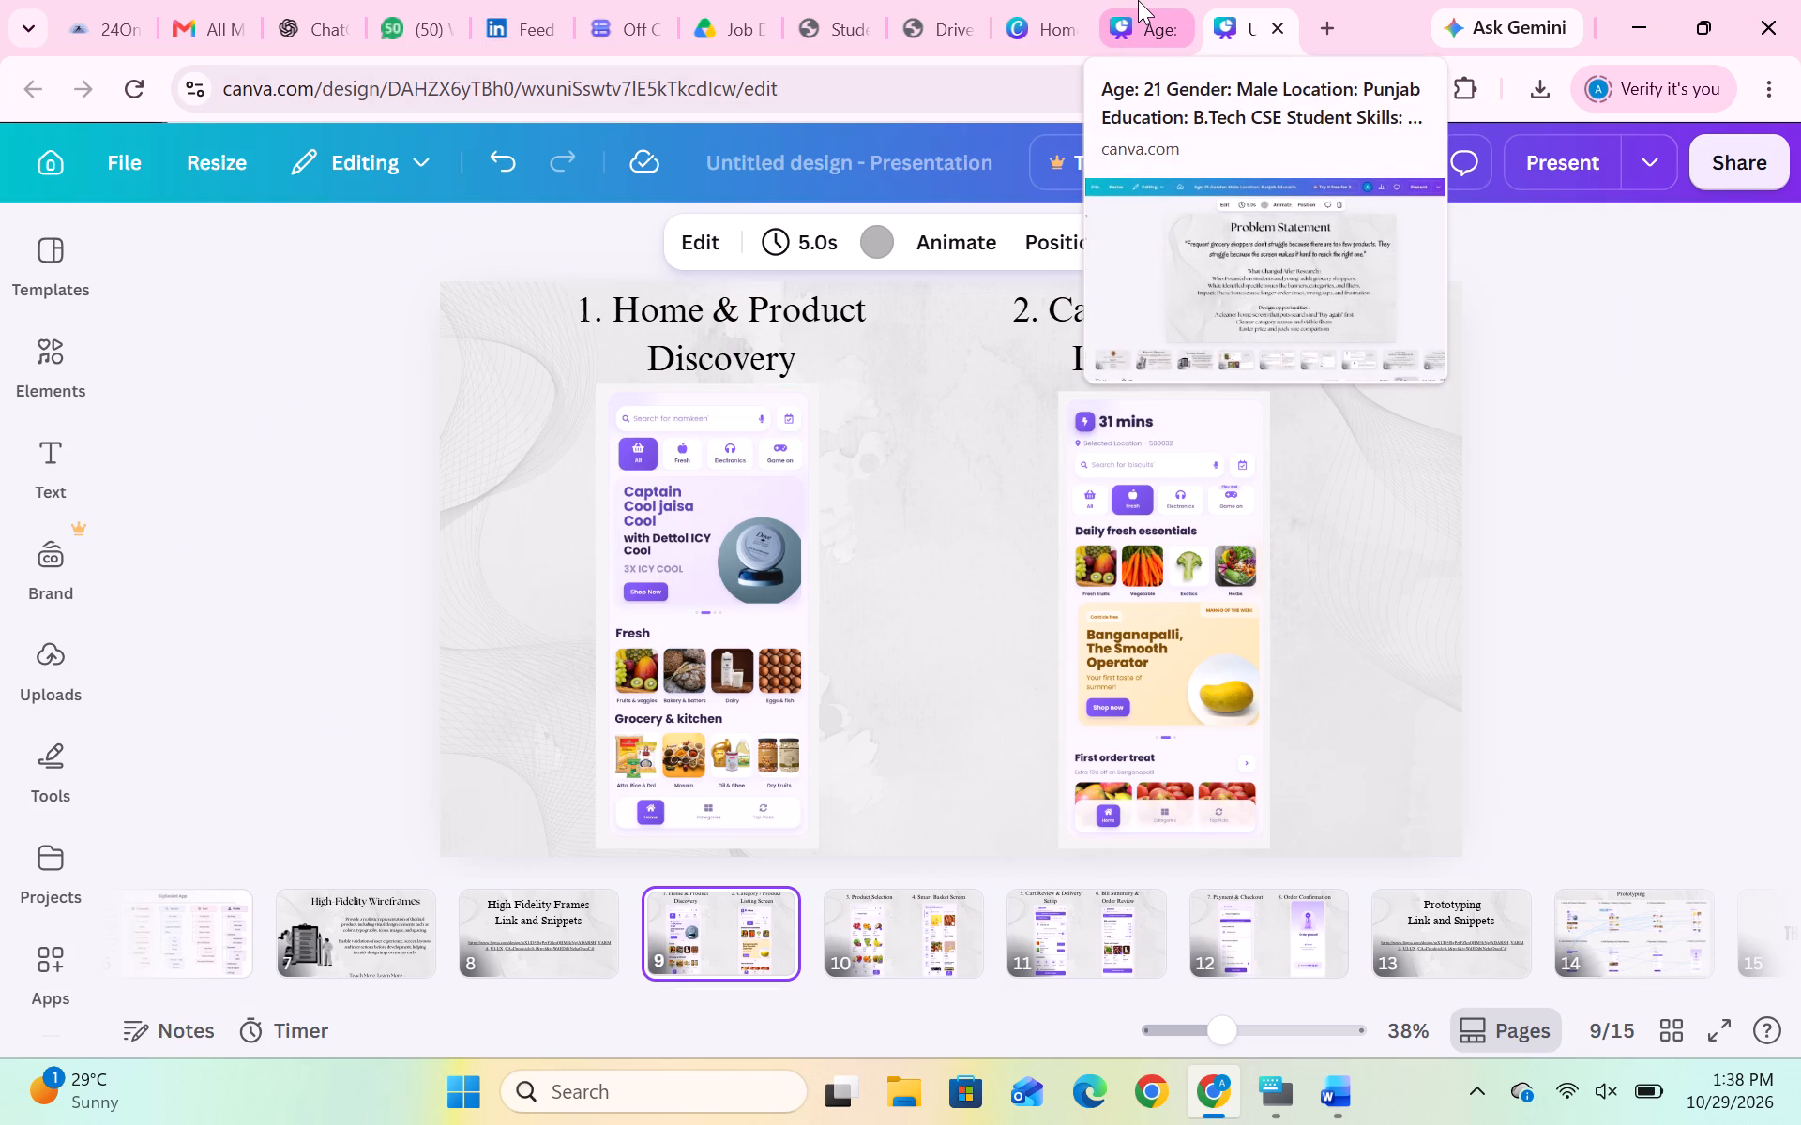
Rename the untitled presentation with the student's name followed by _CA-3.
left_click(1089, 912)
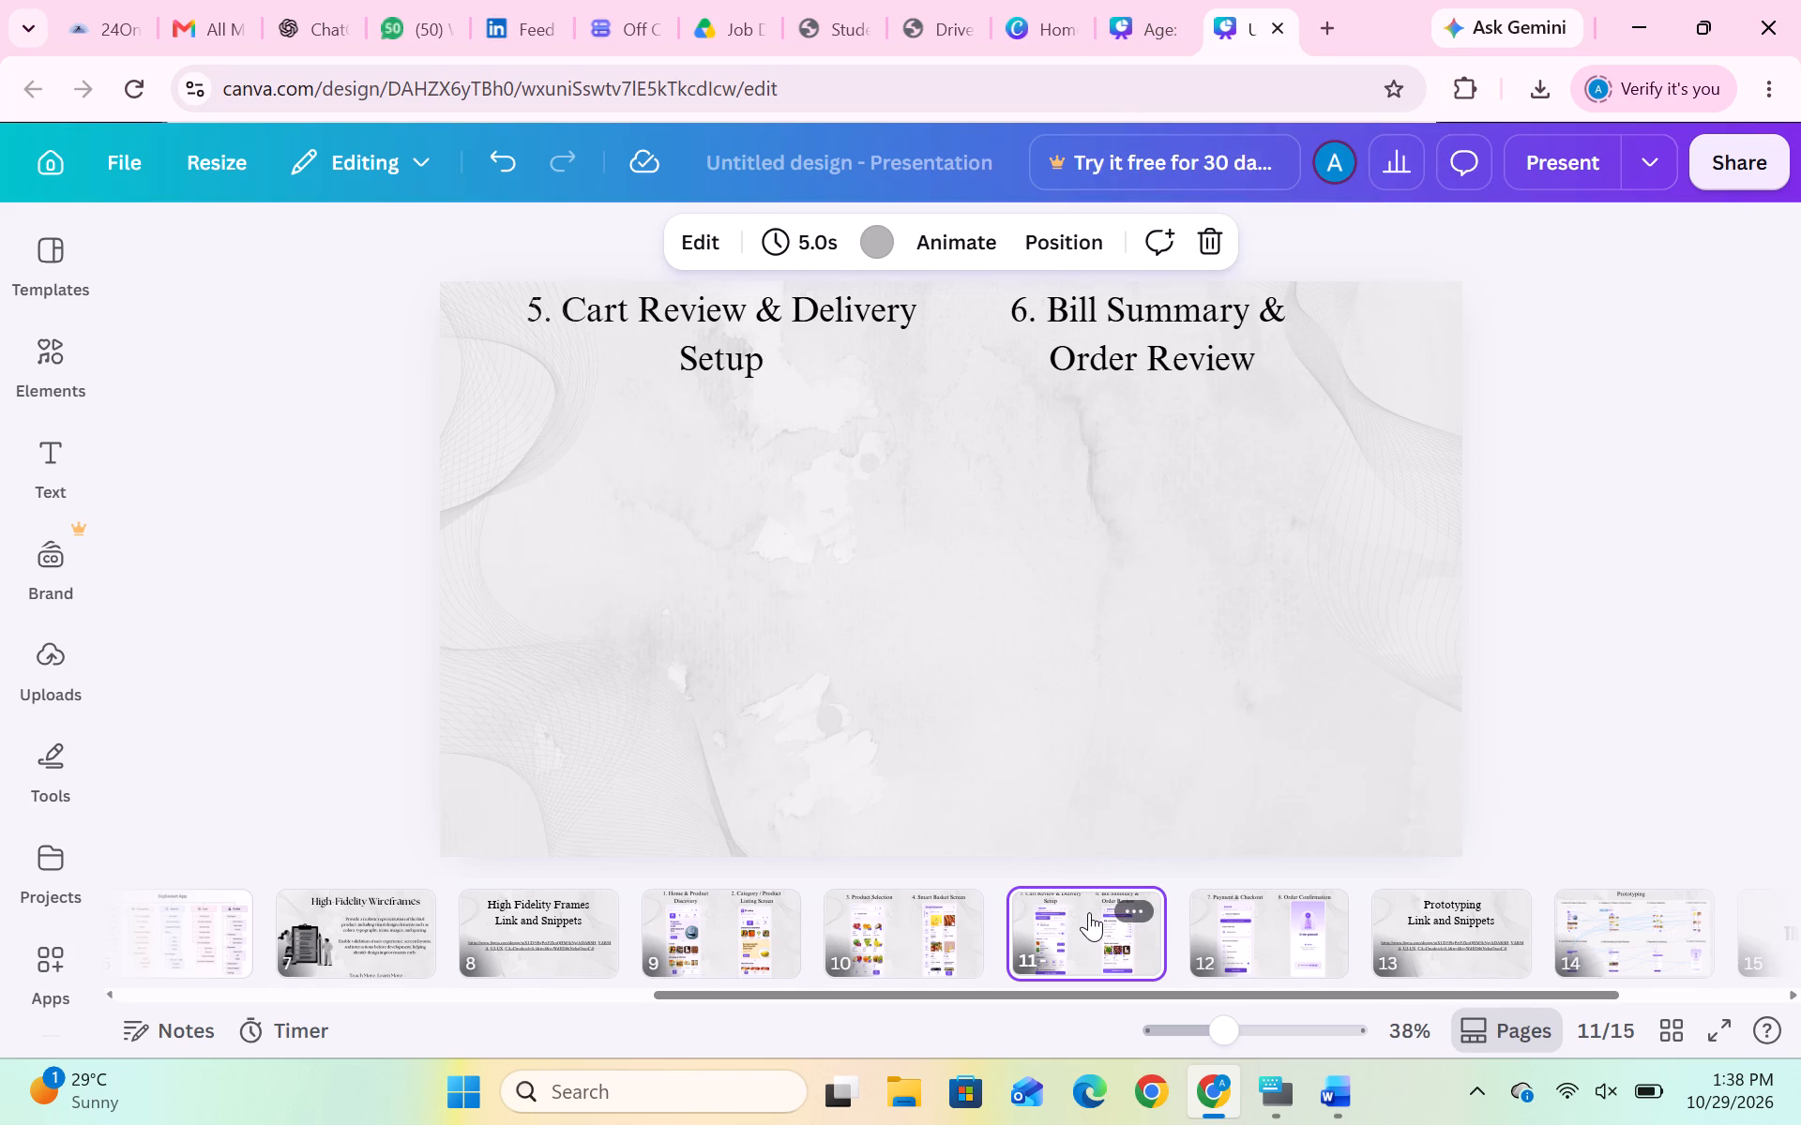
left_click(1225, 922)
scroll(1225, 922, "left", 2)
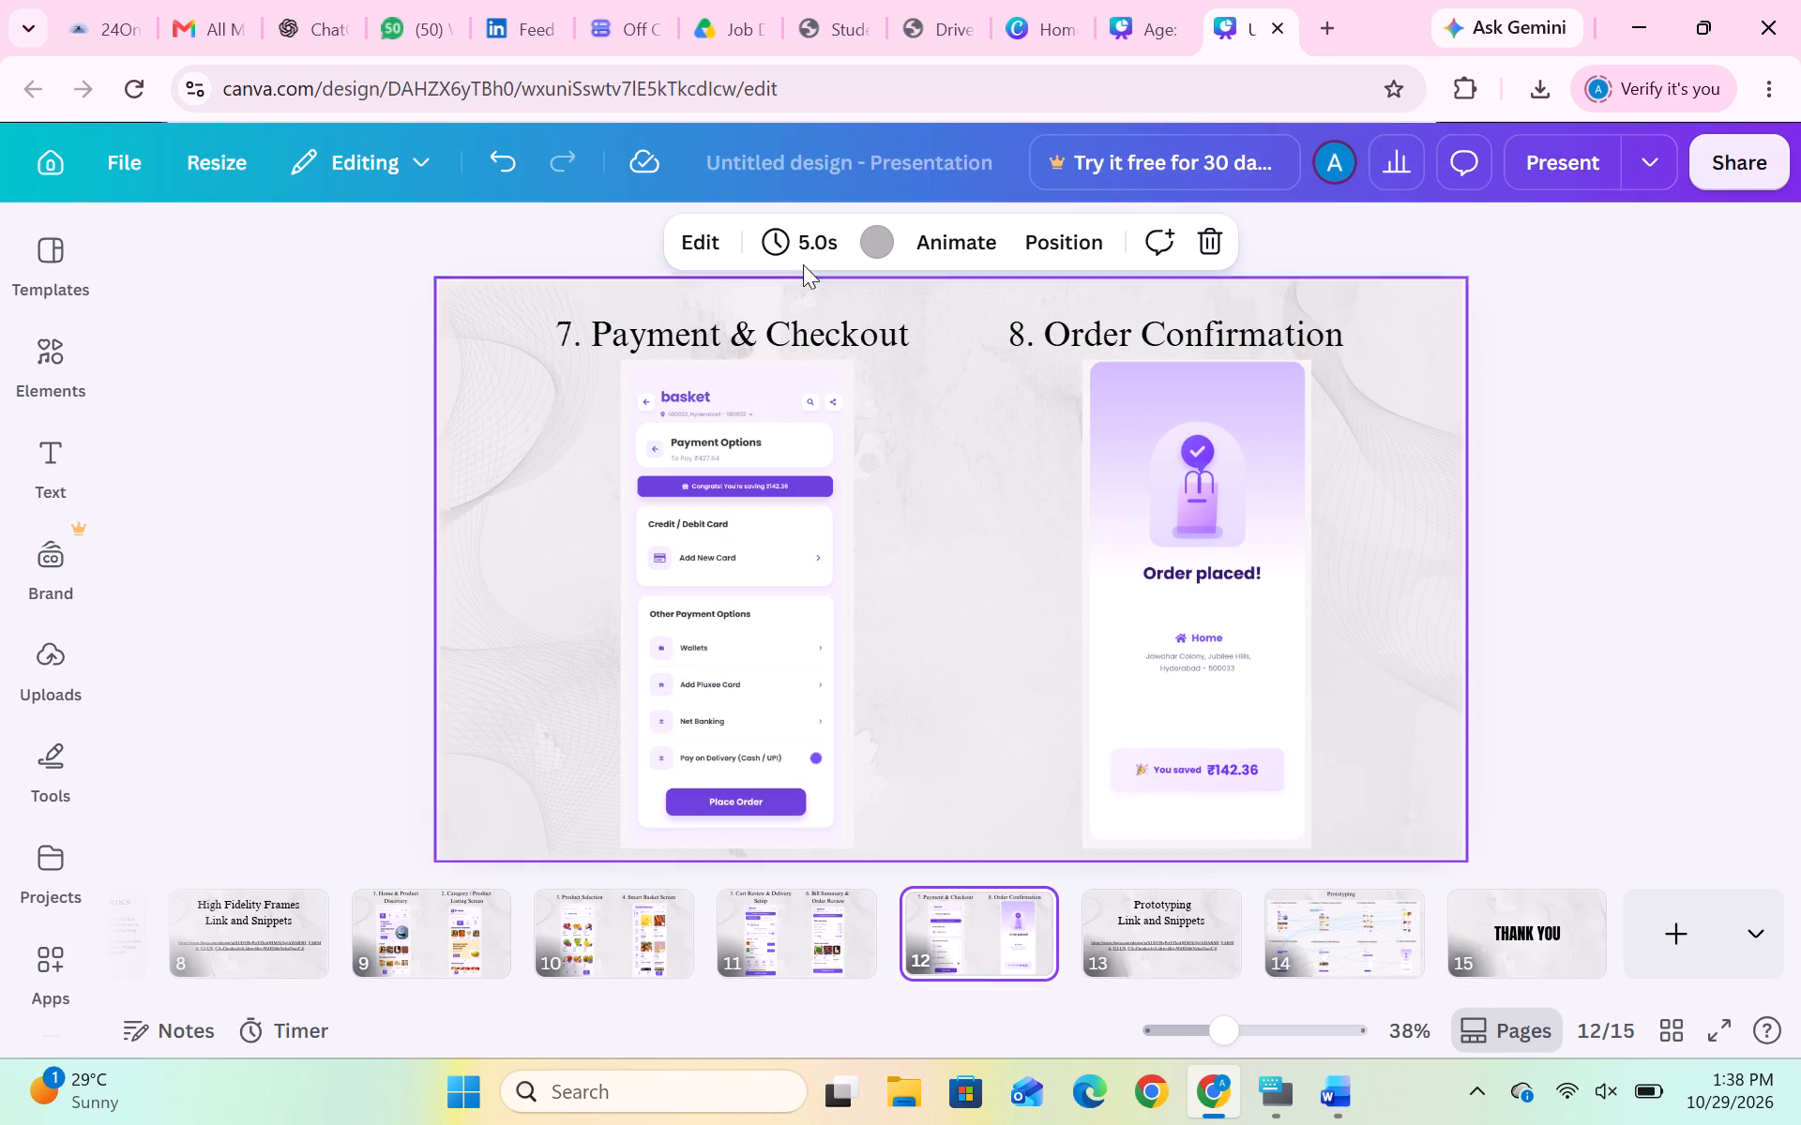
left_click(730, 149)
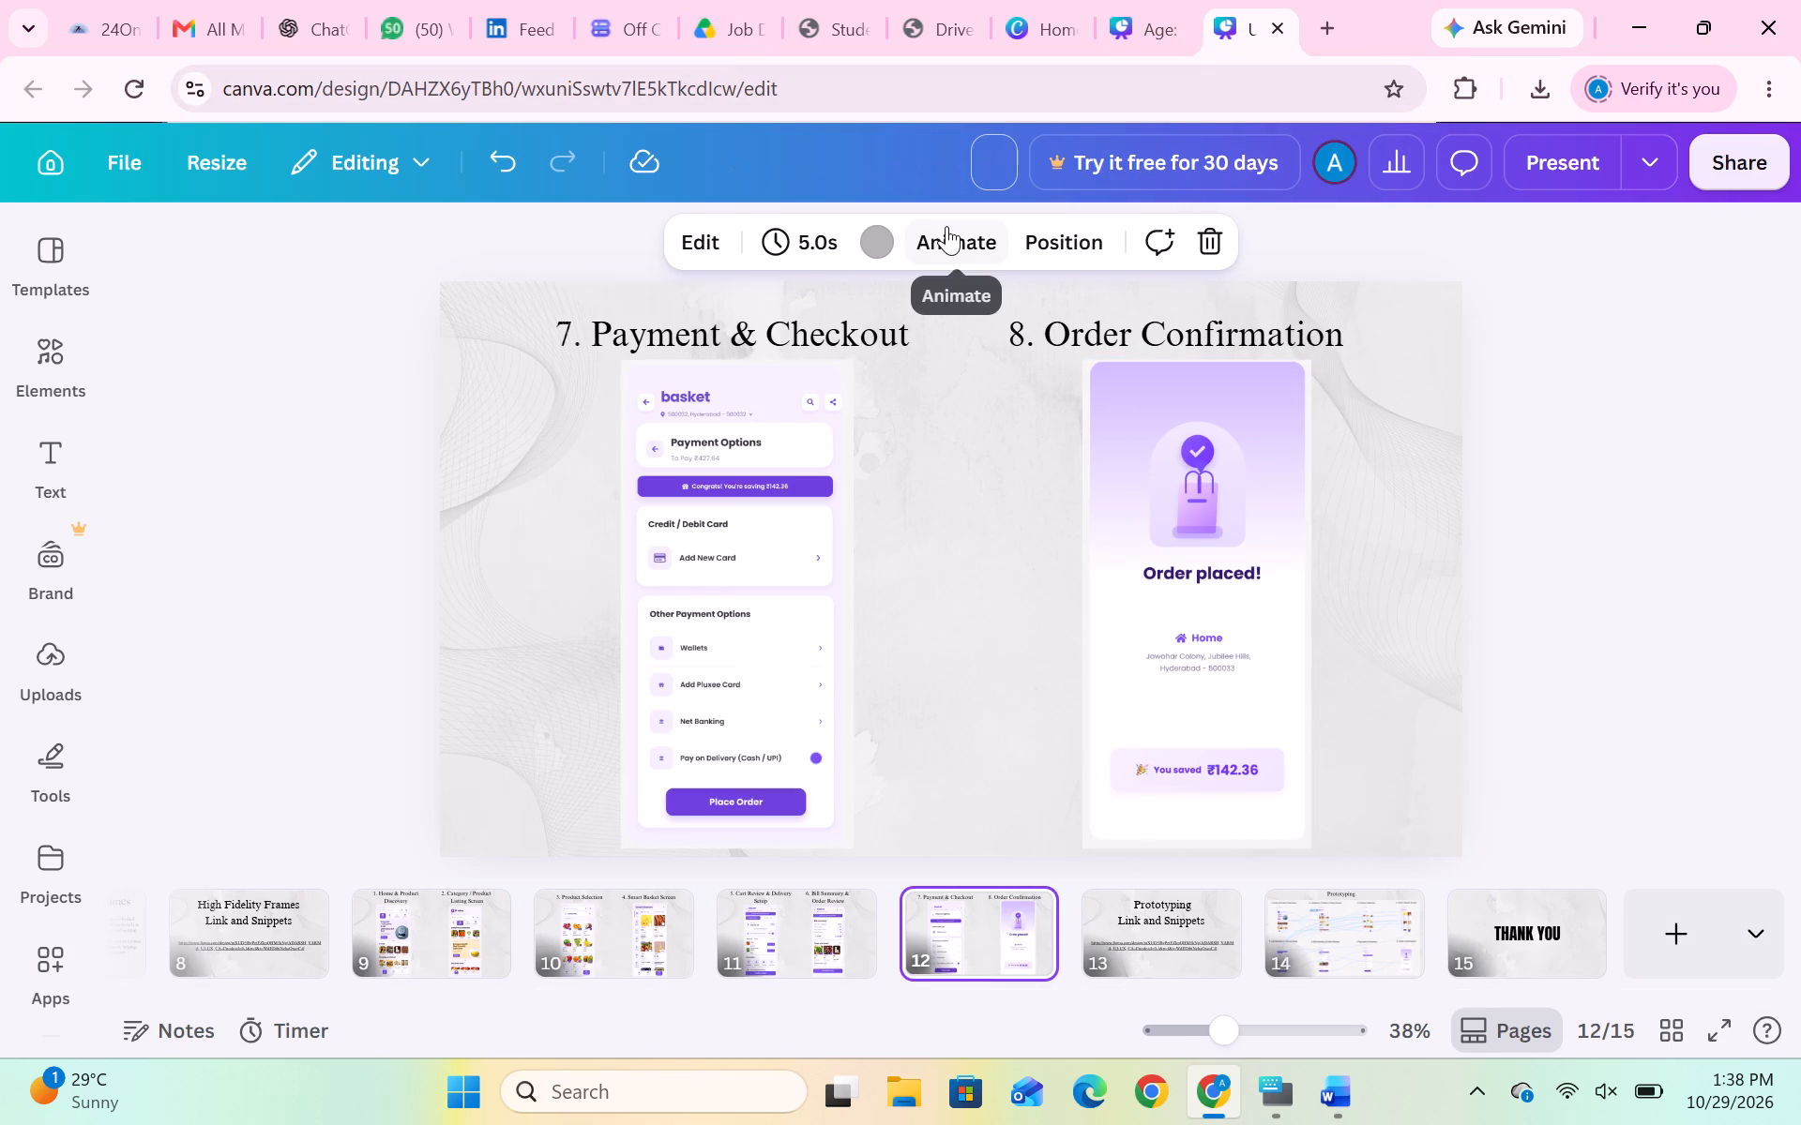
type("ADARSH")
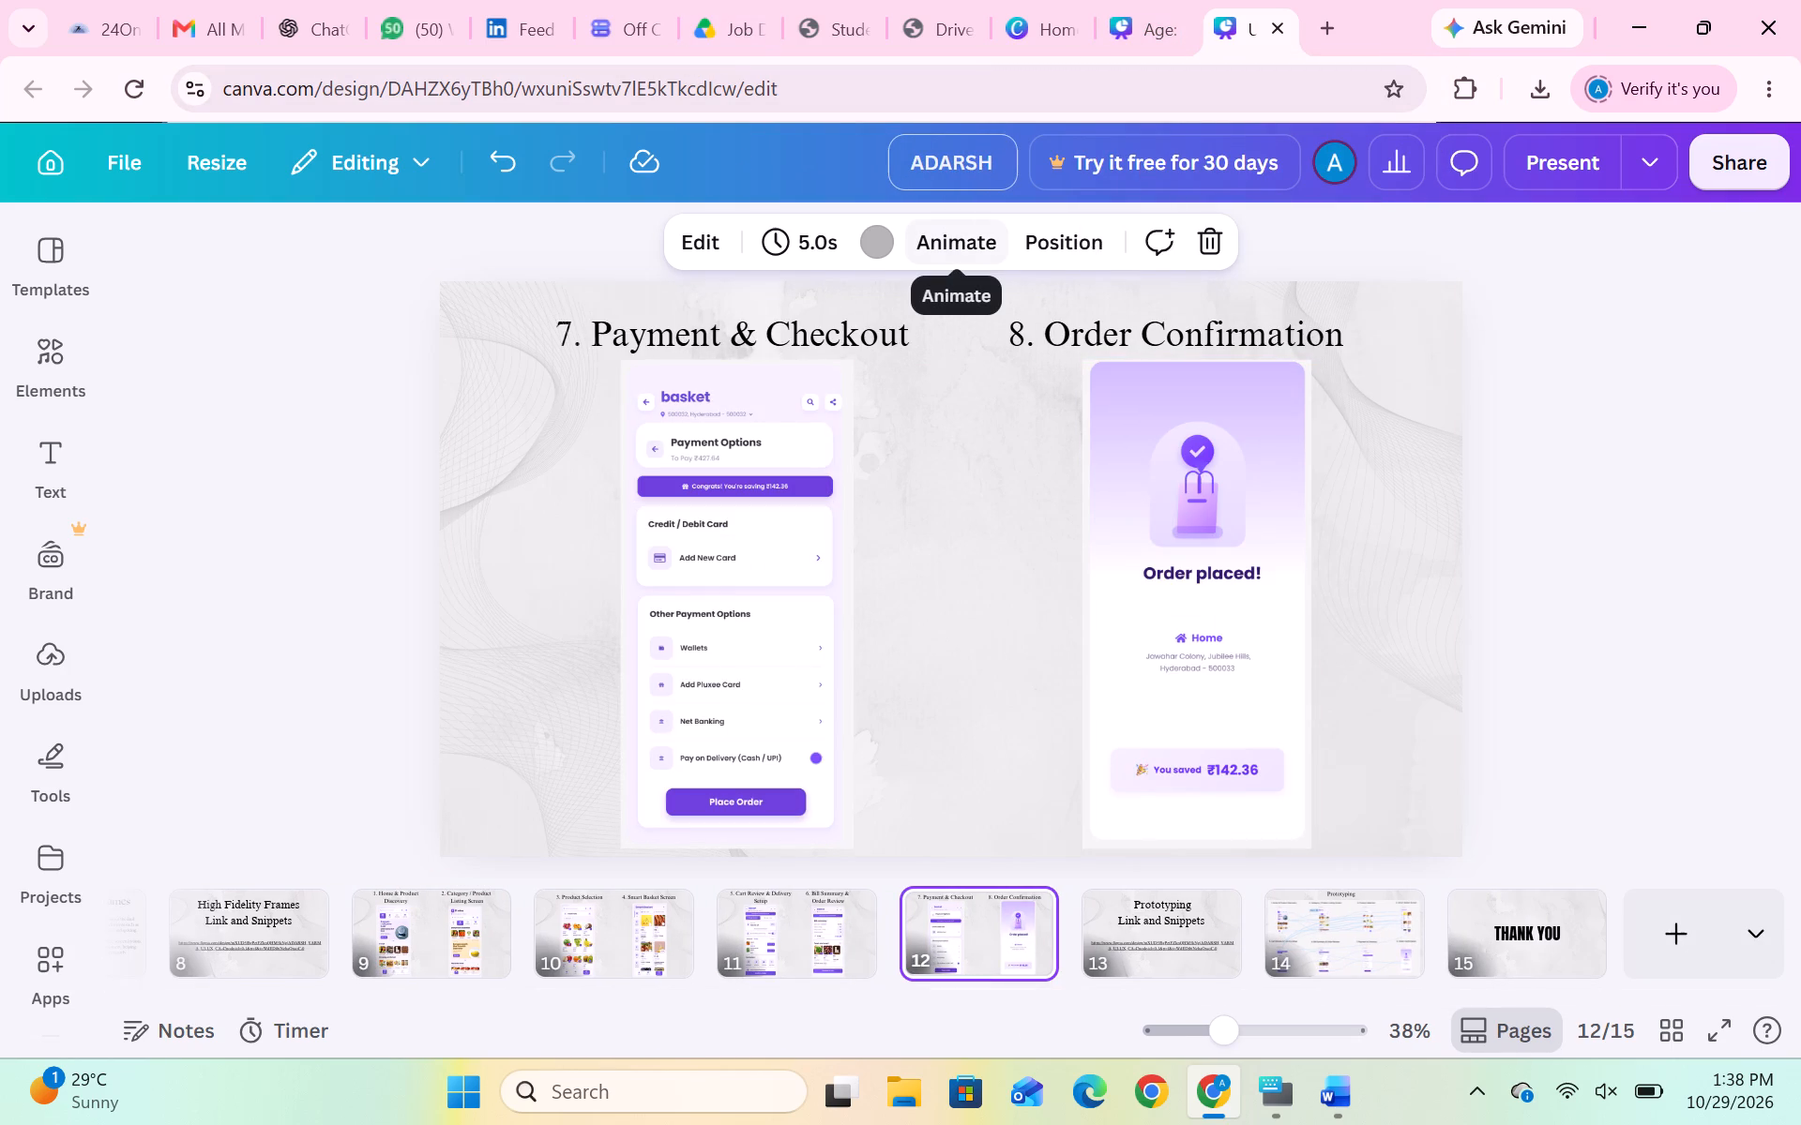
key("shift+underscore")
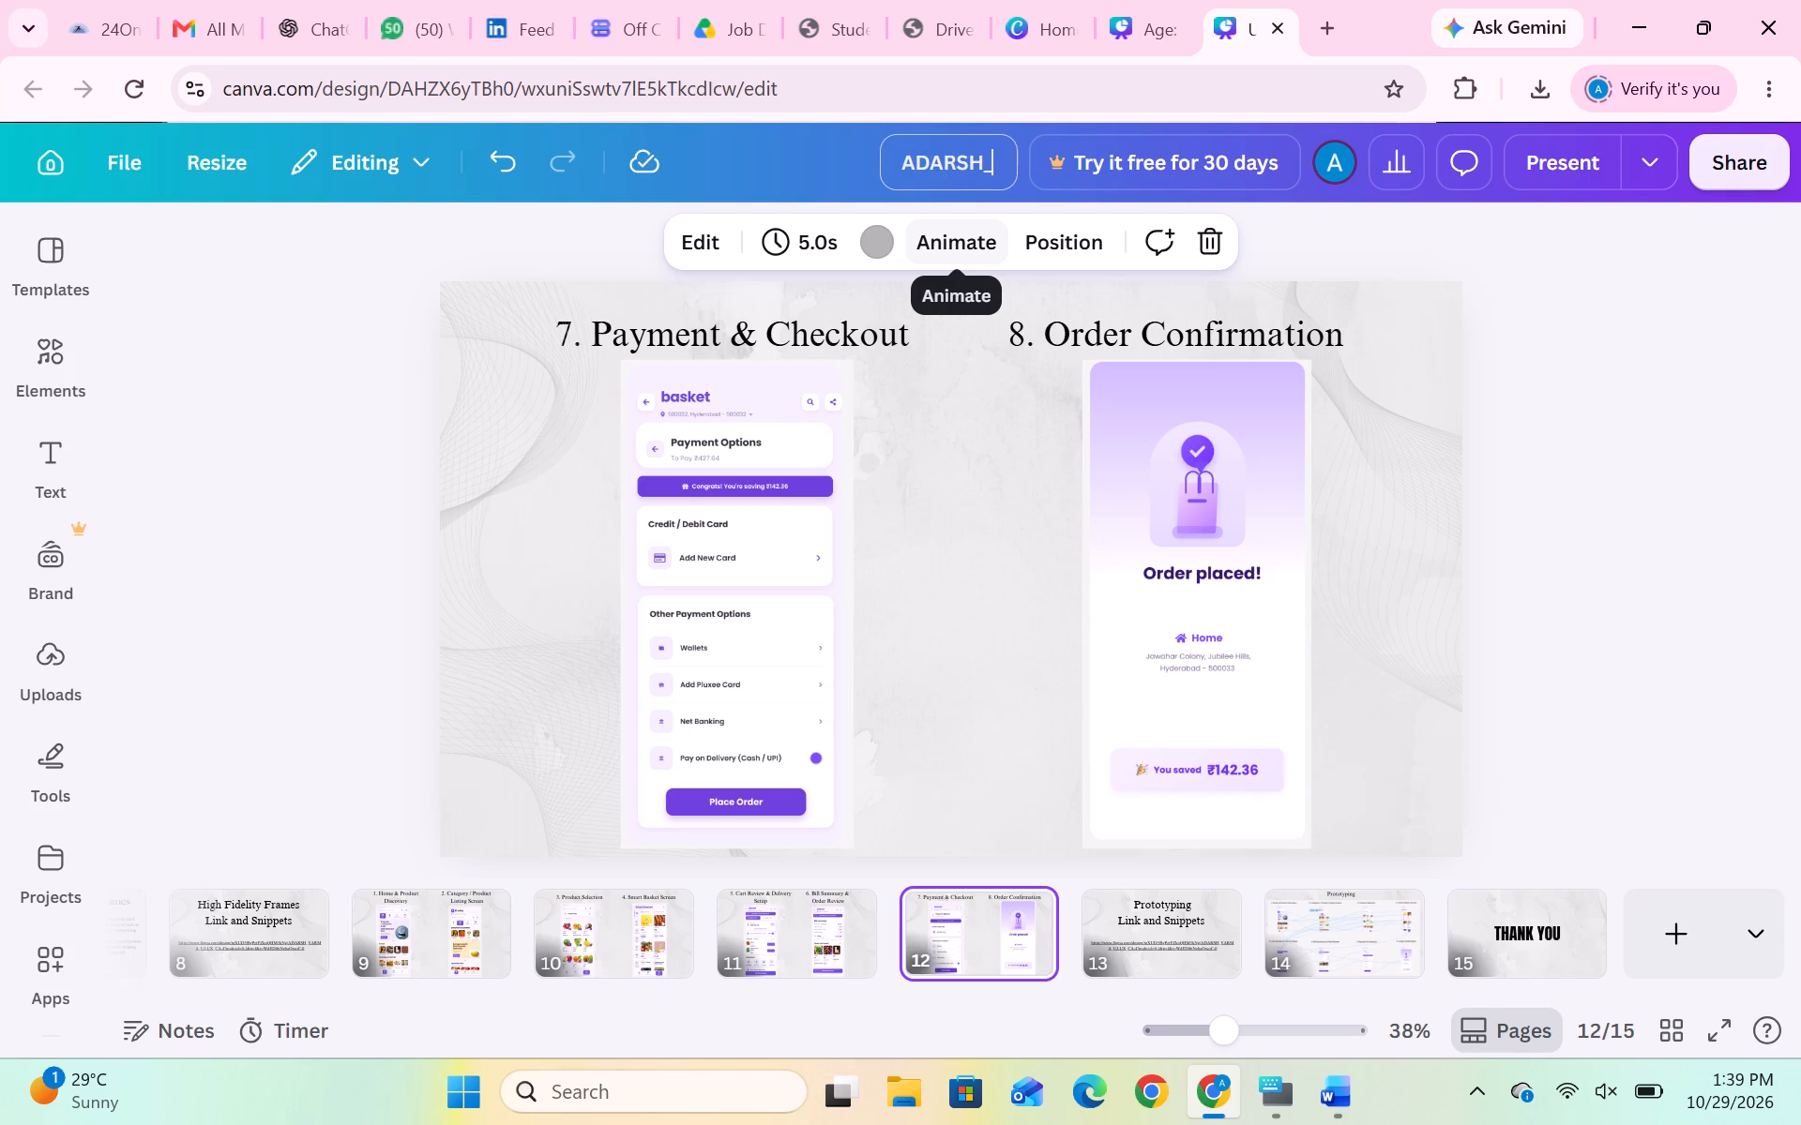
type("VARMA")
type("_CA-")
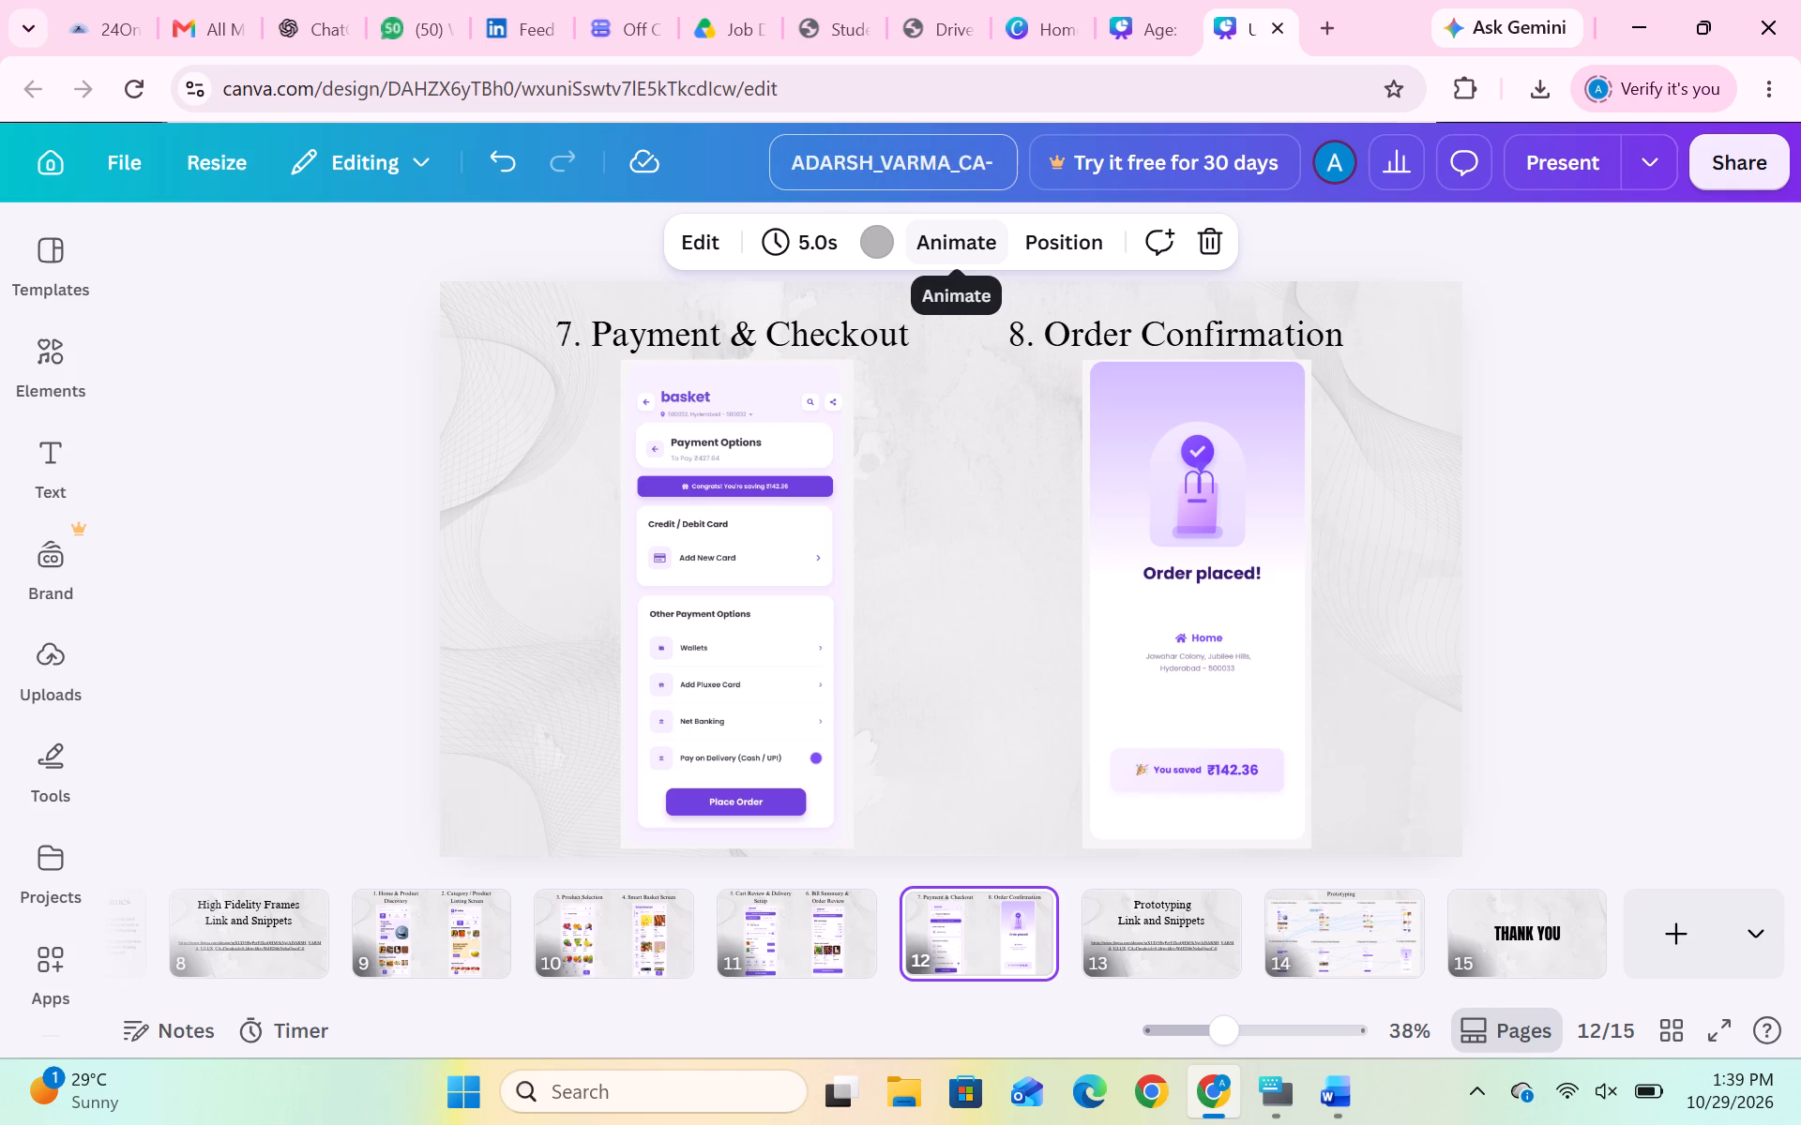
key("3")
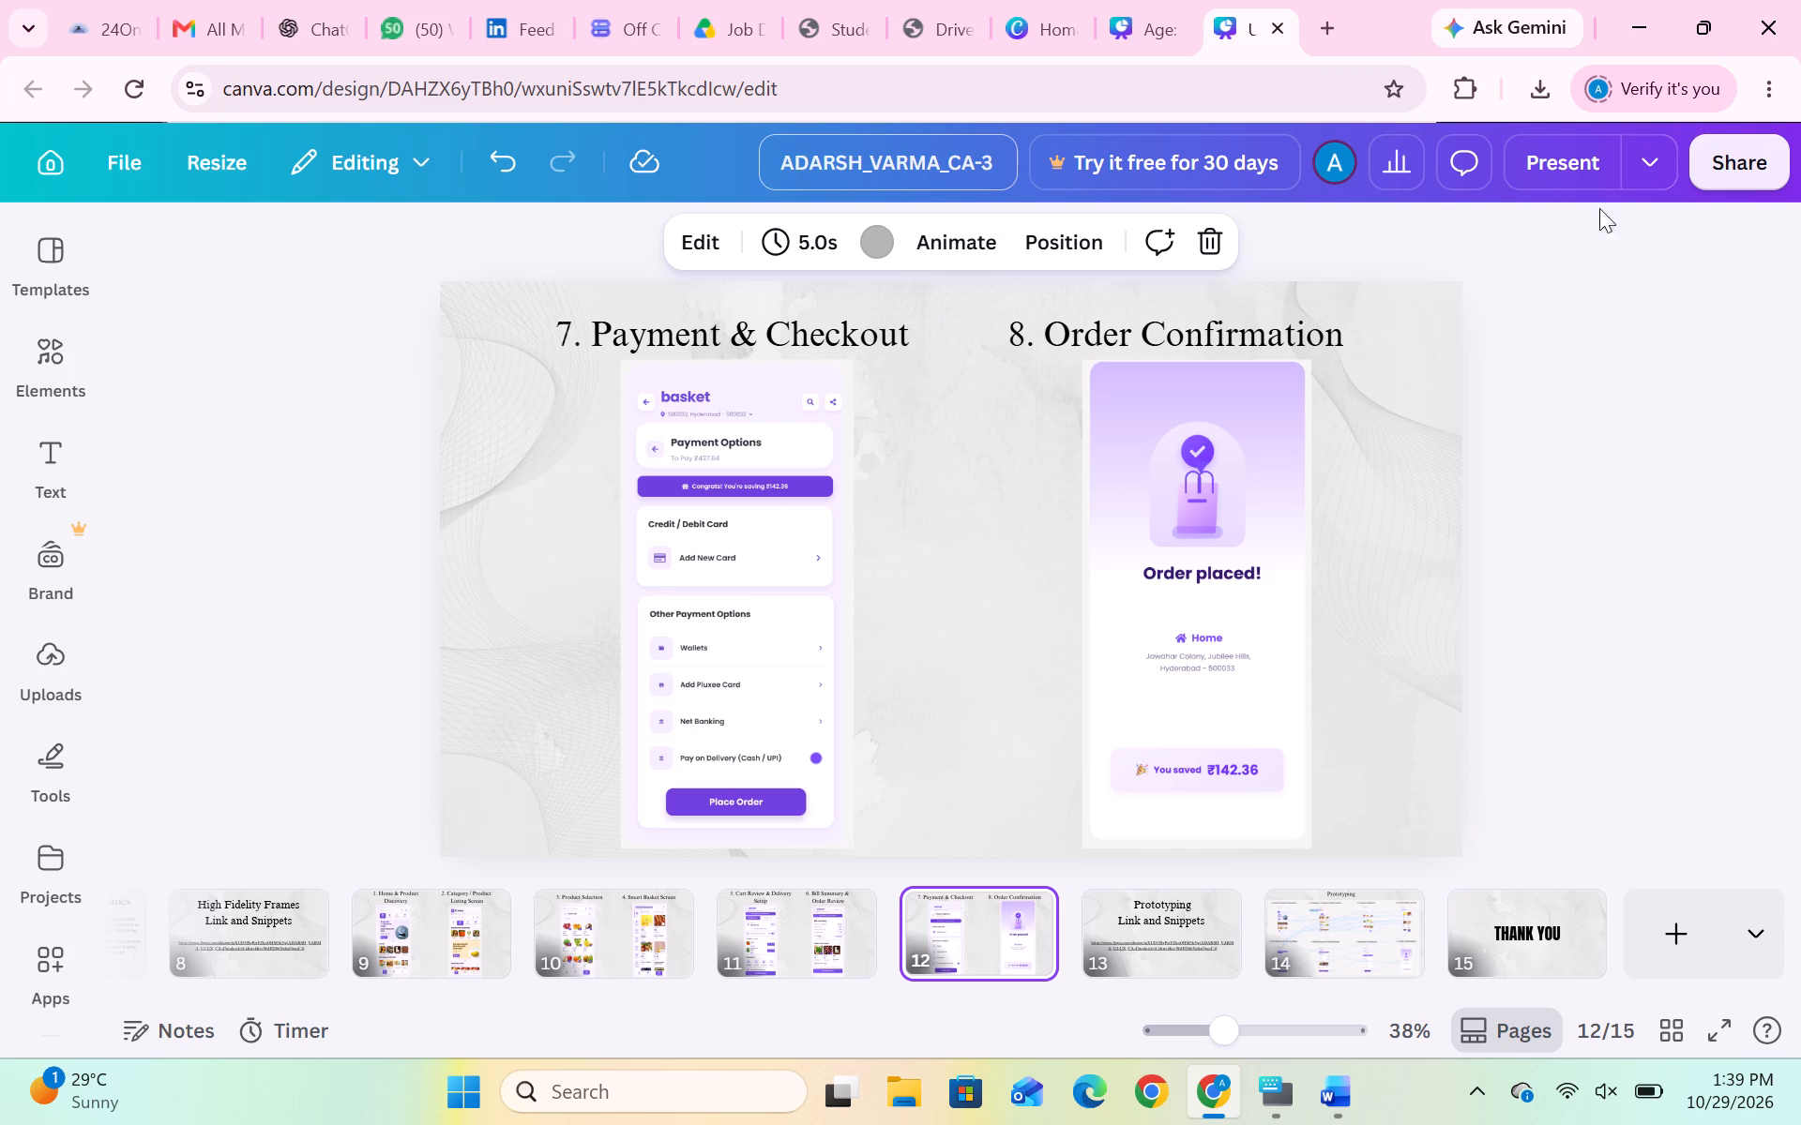
left_click(1682, 501)
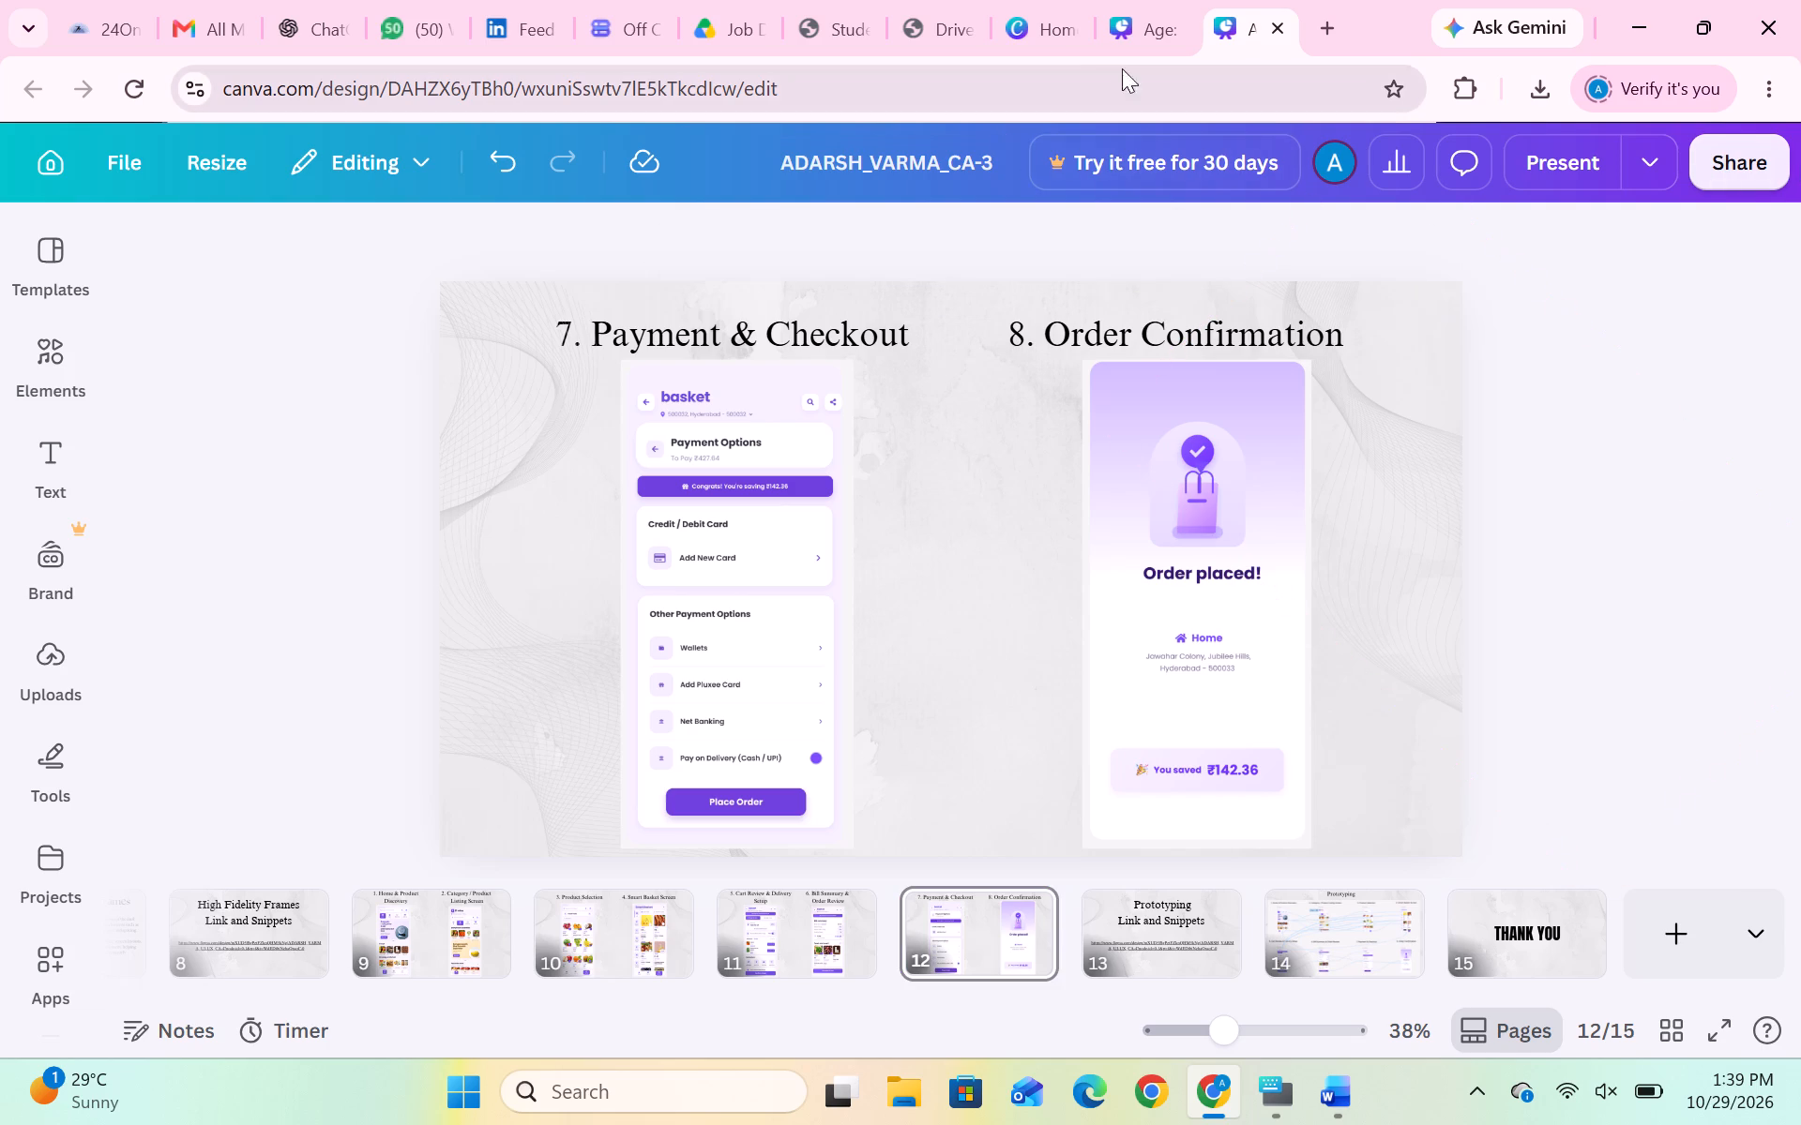
Close the Canva Home tab, the older research presentation tab and the renamed presentation's tab.
left_click(1066, 29)
left_click(1066, 29)
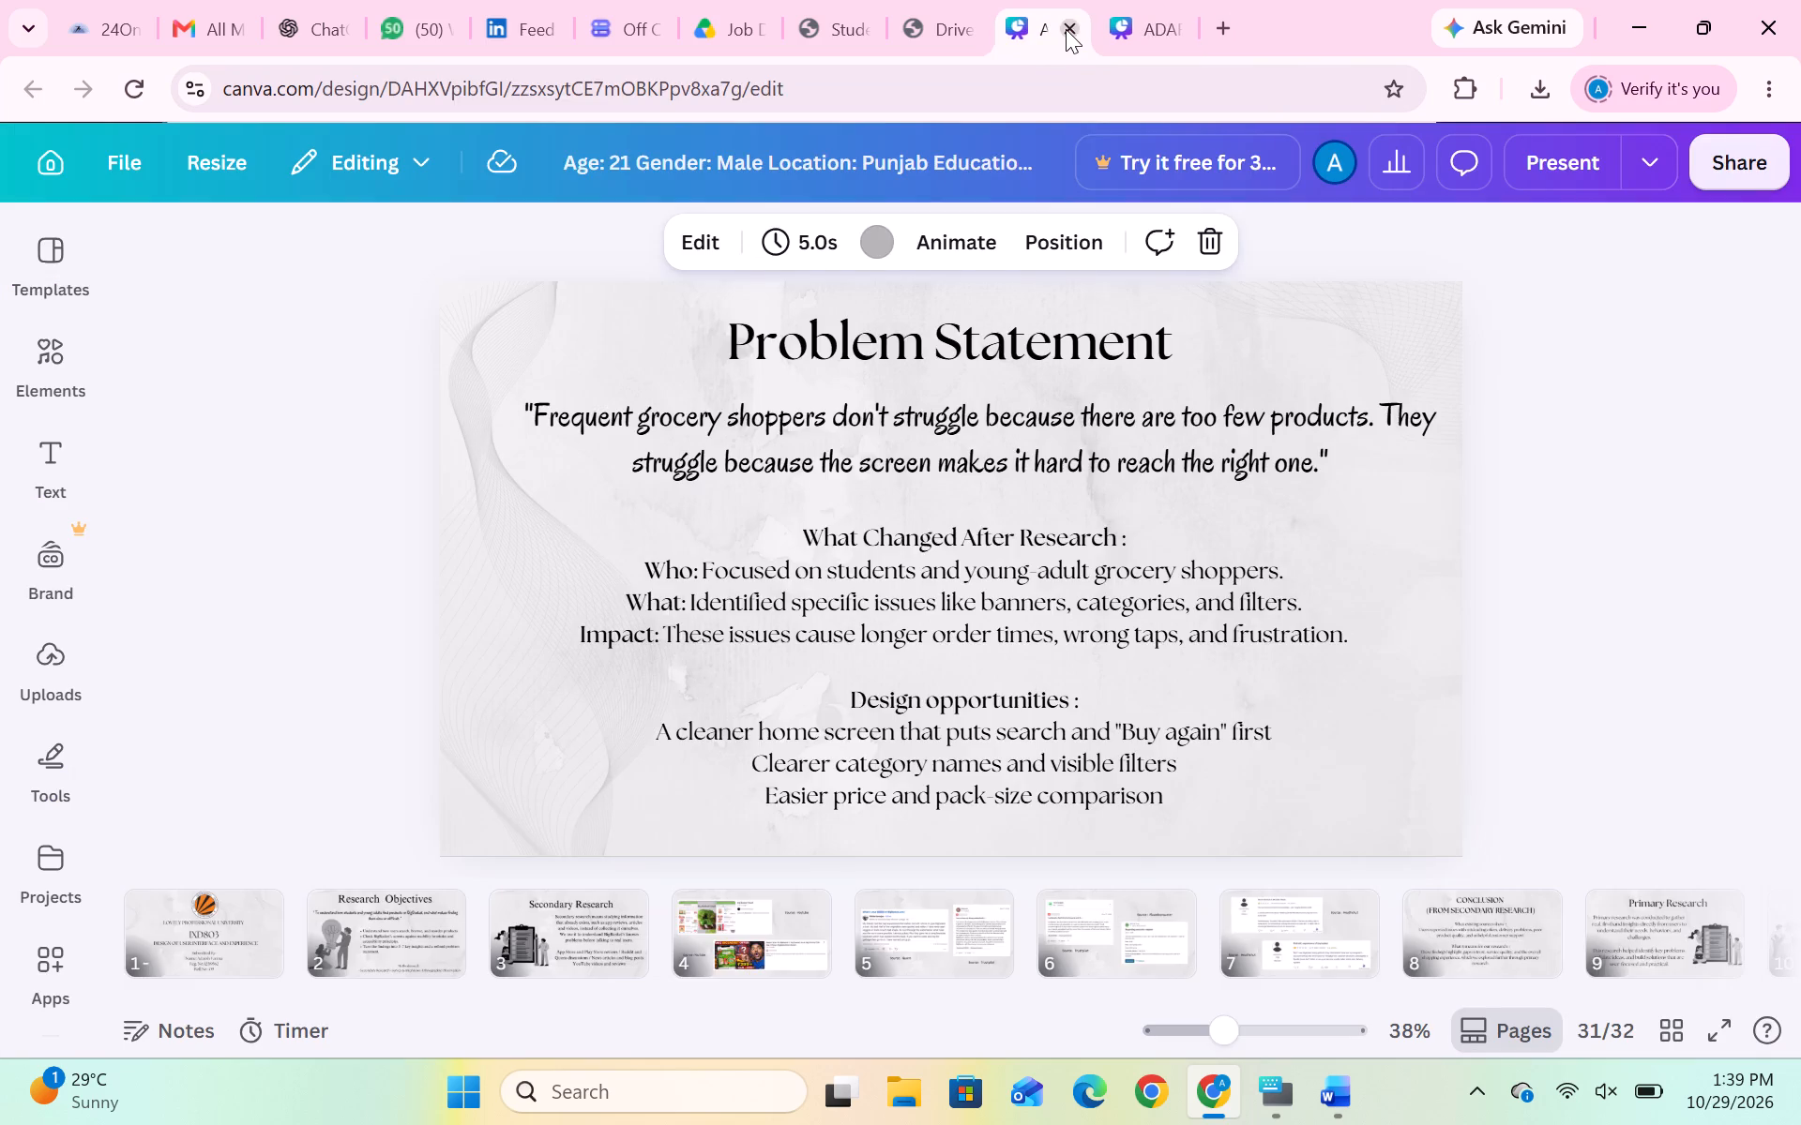
left_click(1066, 29)
left_click(1066, 29)
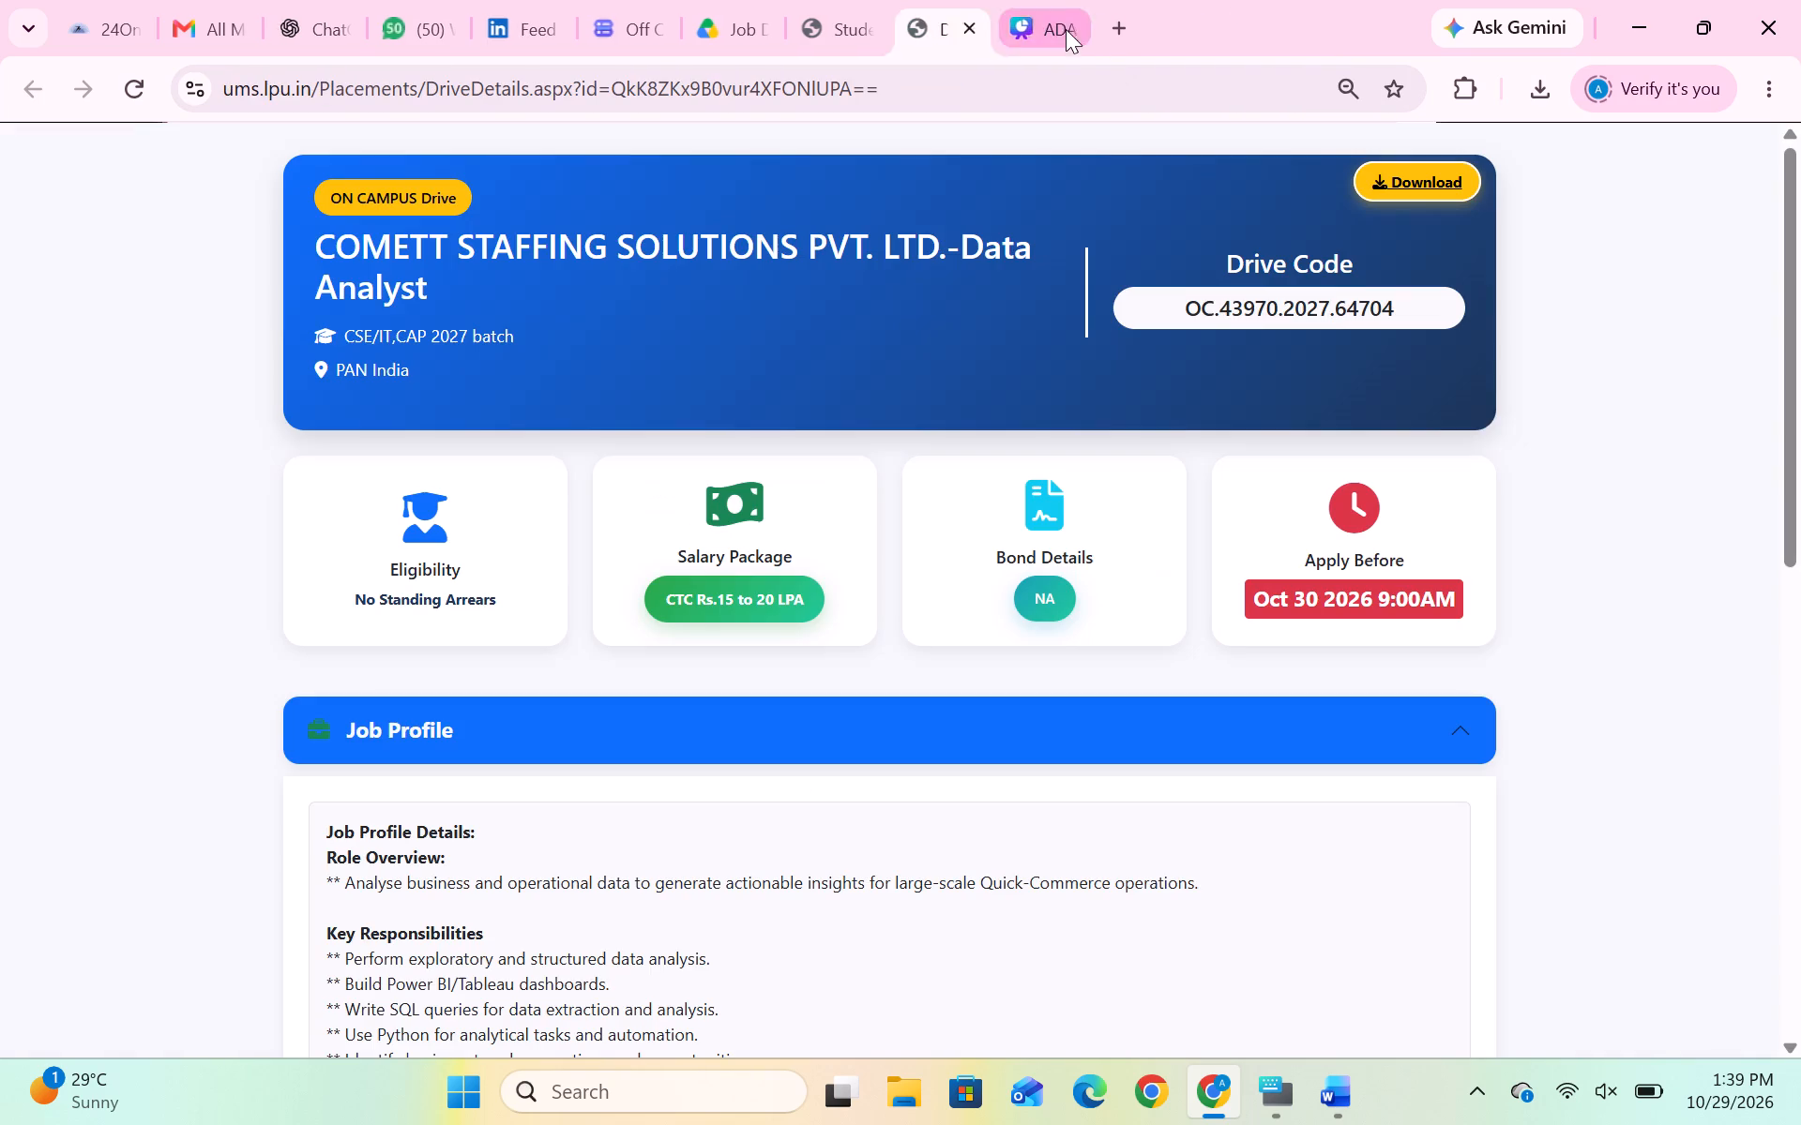
Open a new browser tab and begin entering a web address starting with C.
left_click(1128, 22)
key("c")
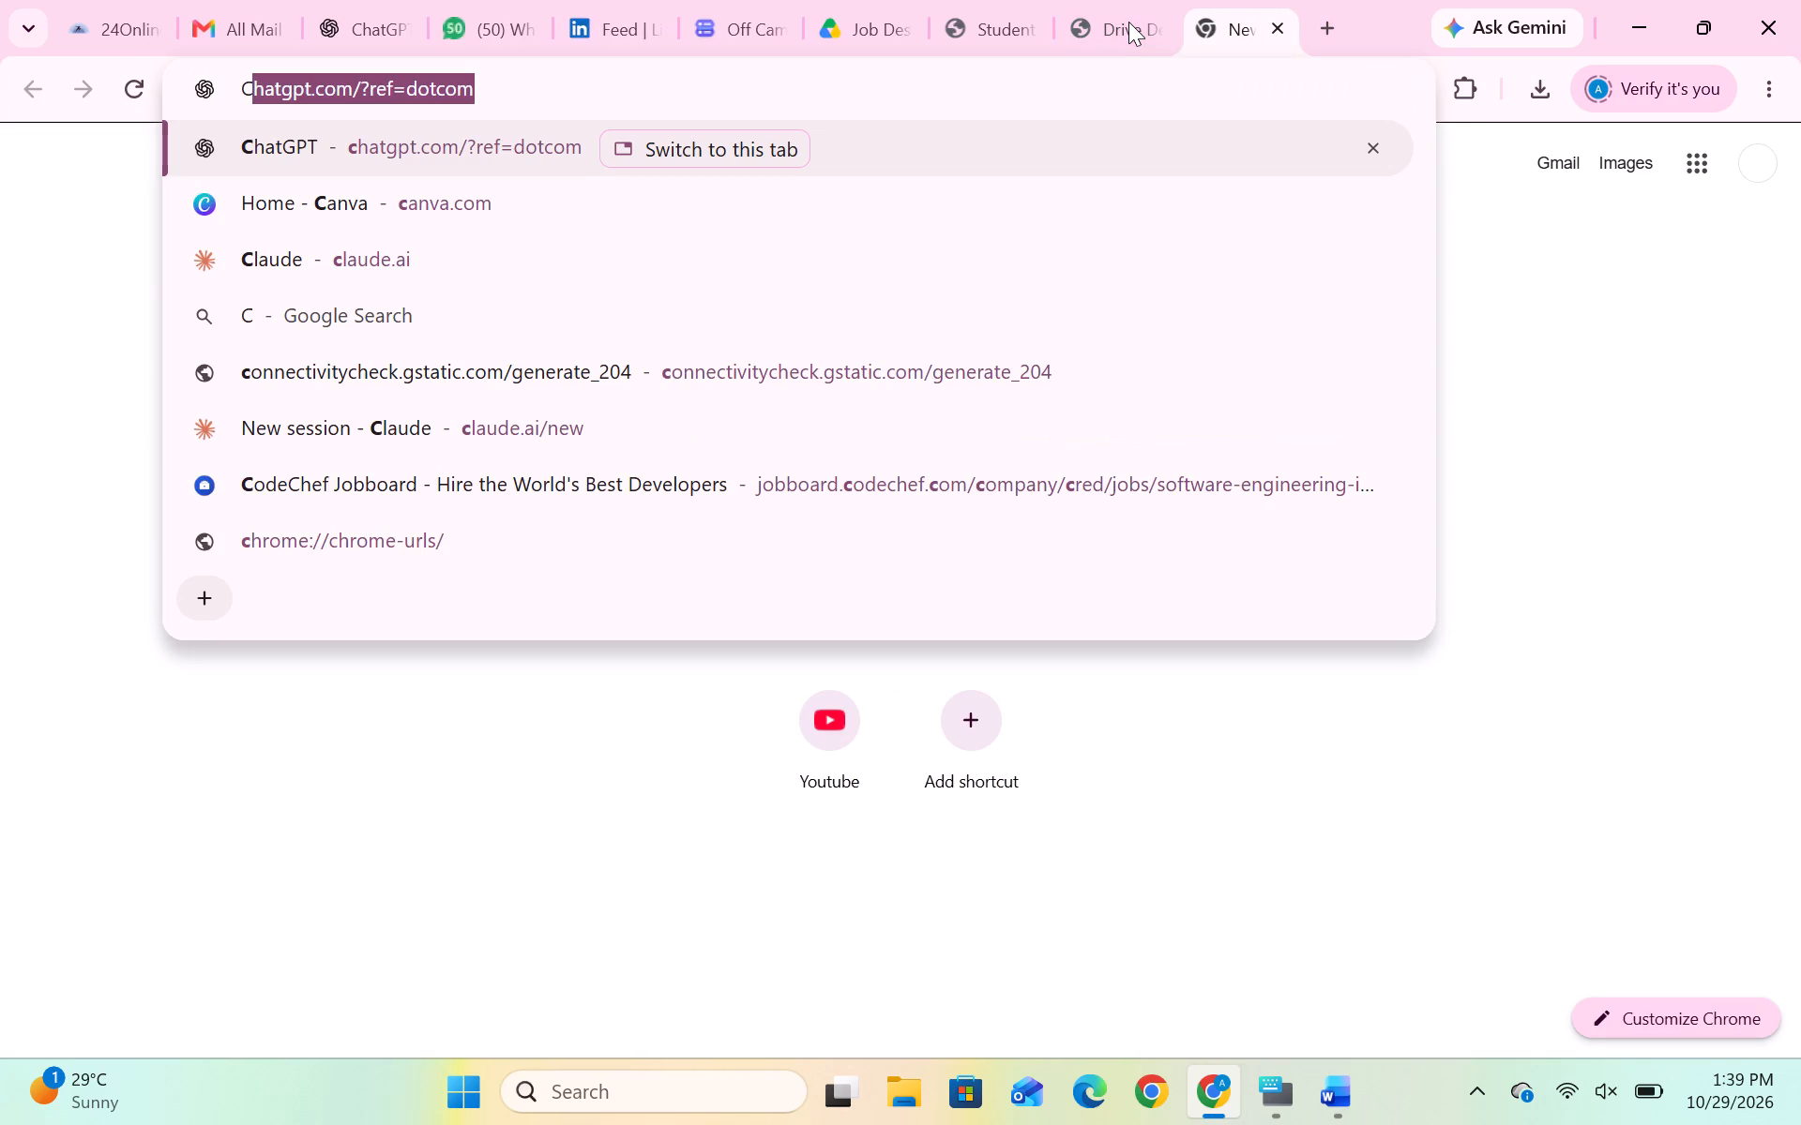
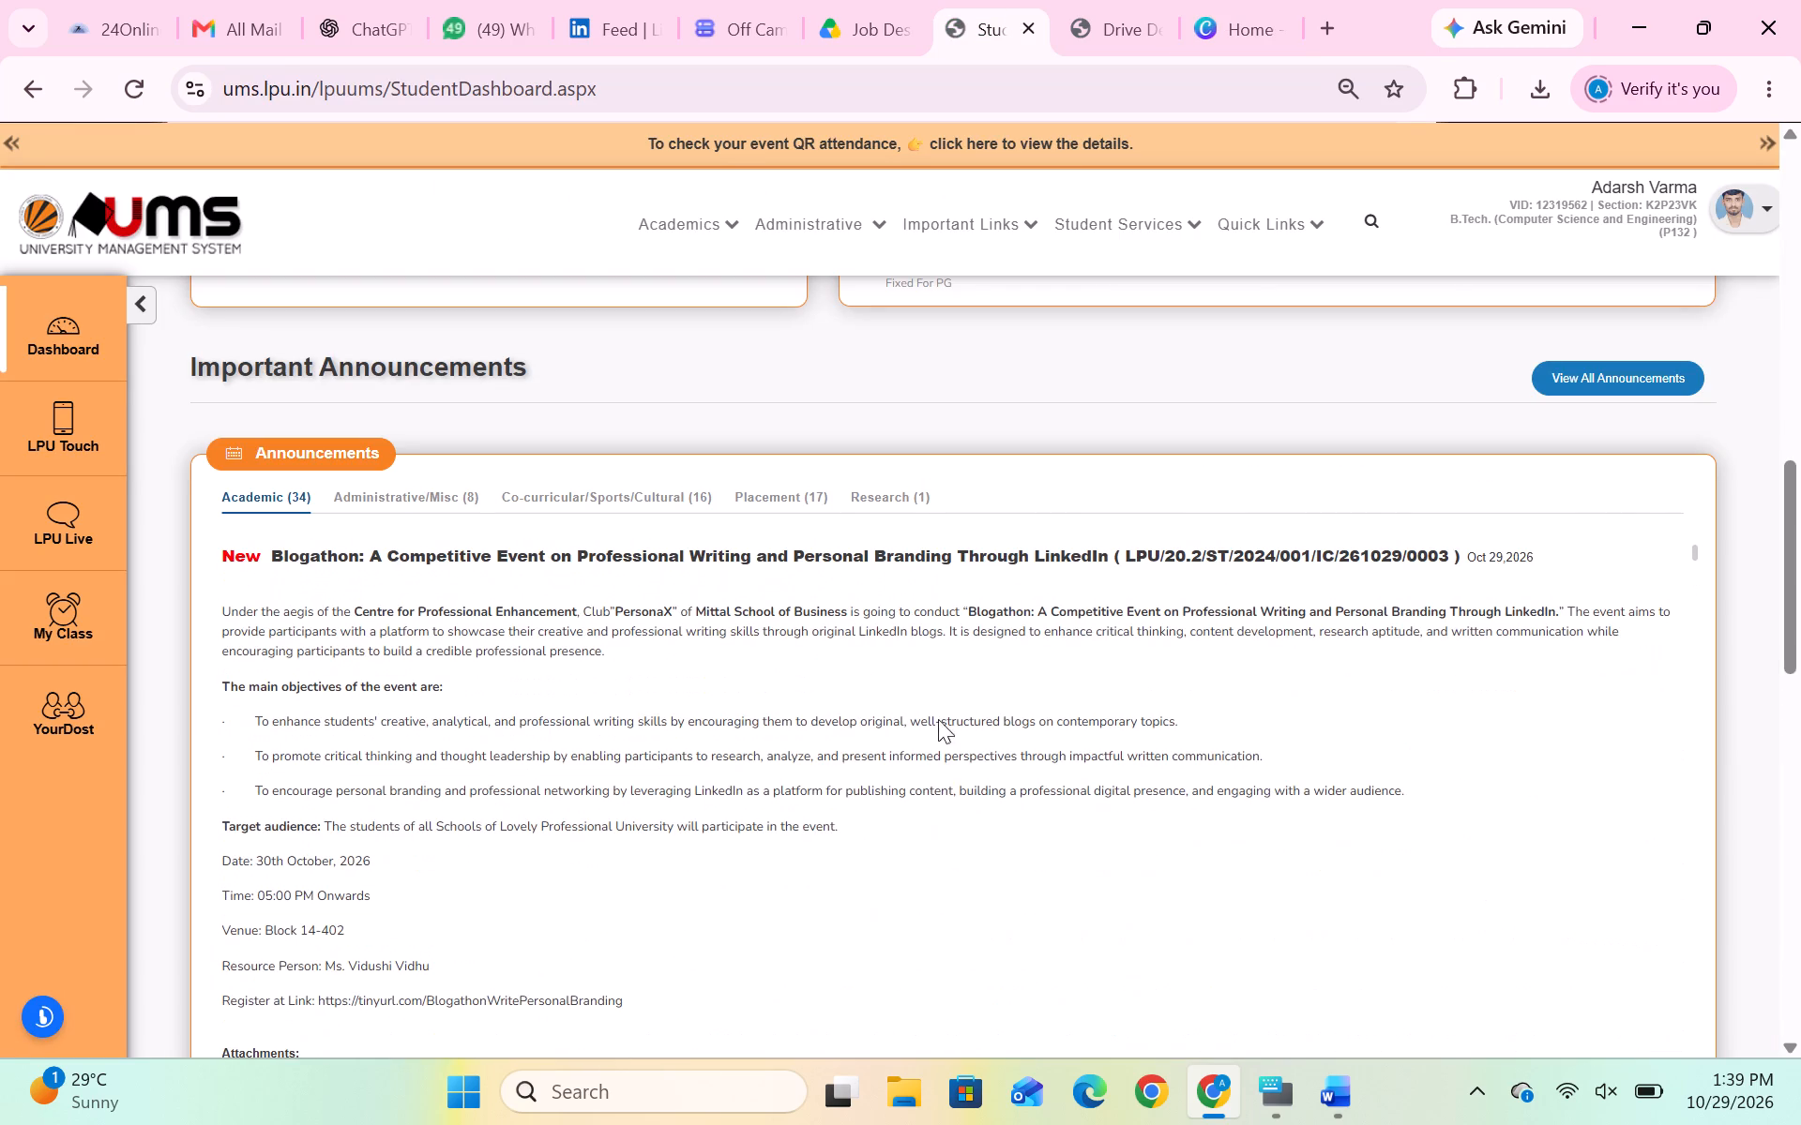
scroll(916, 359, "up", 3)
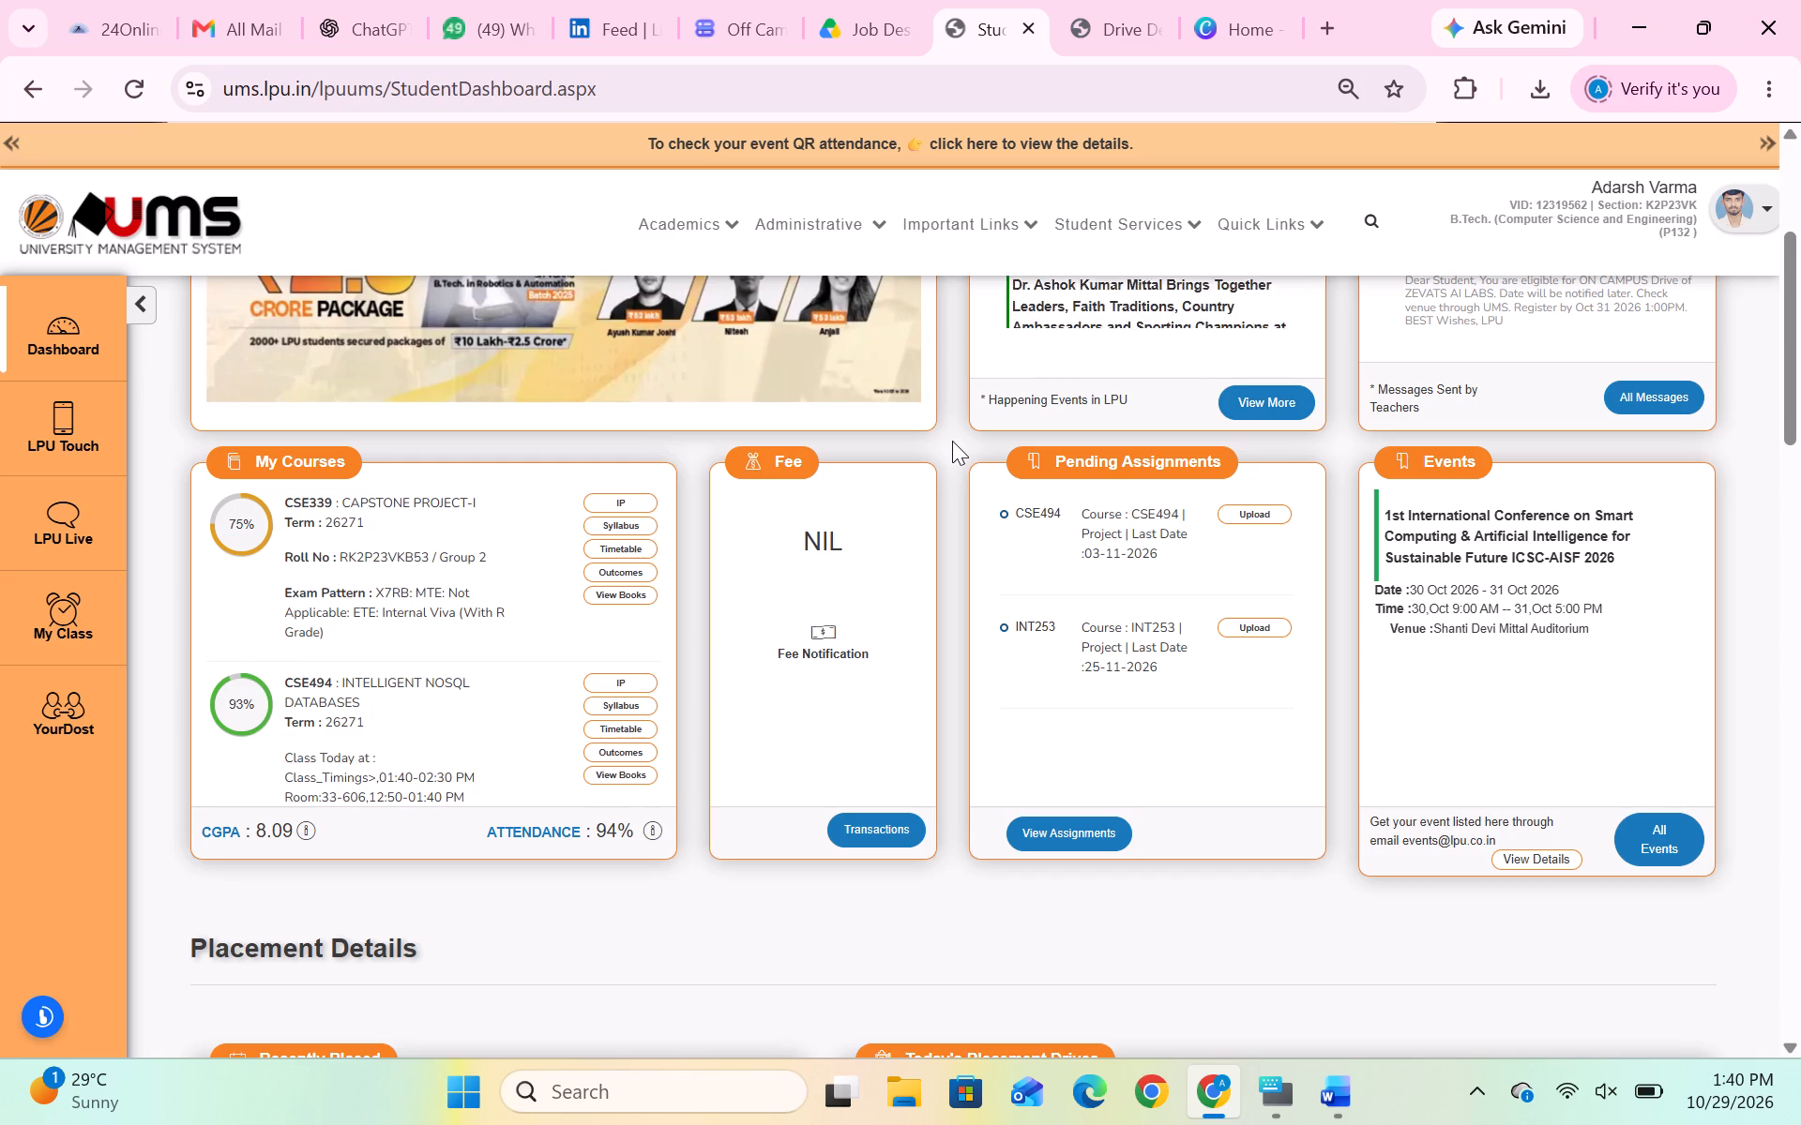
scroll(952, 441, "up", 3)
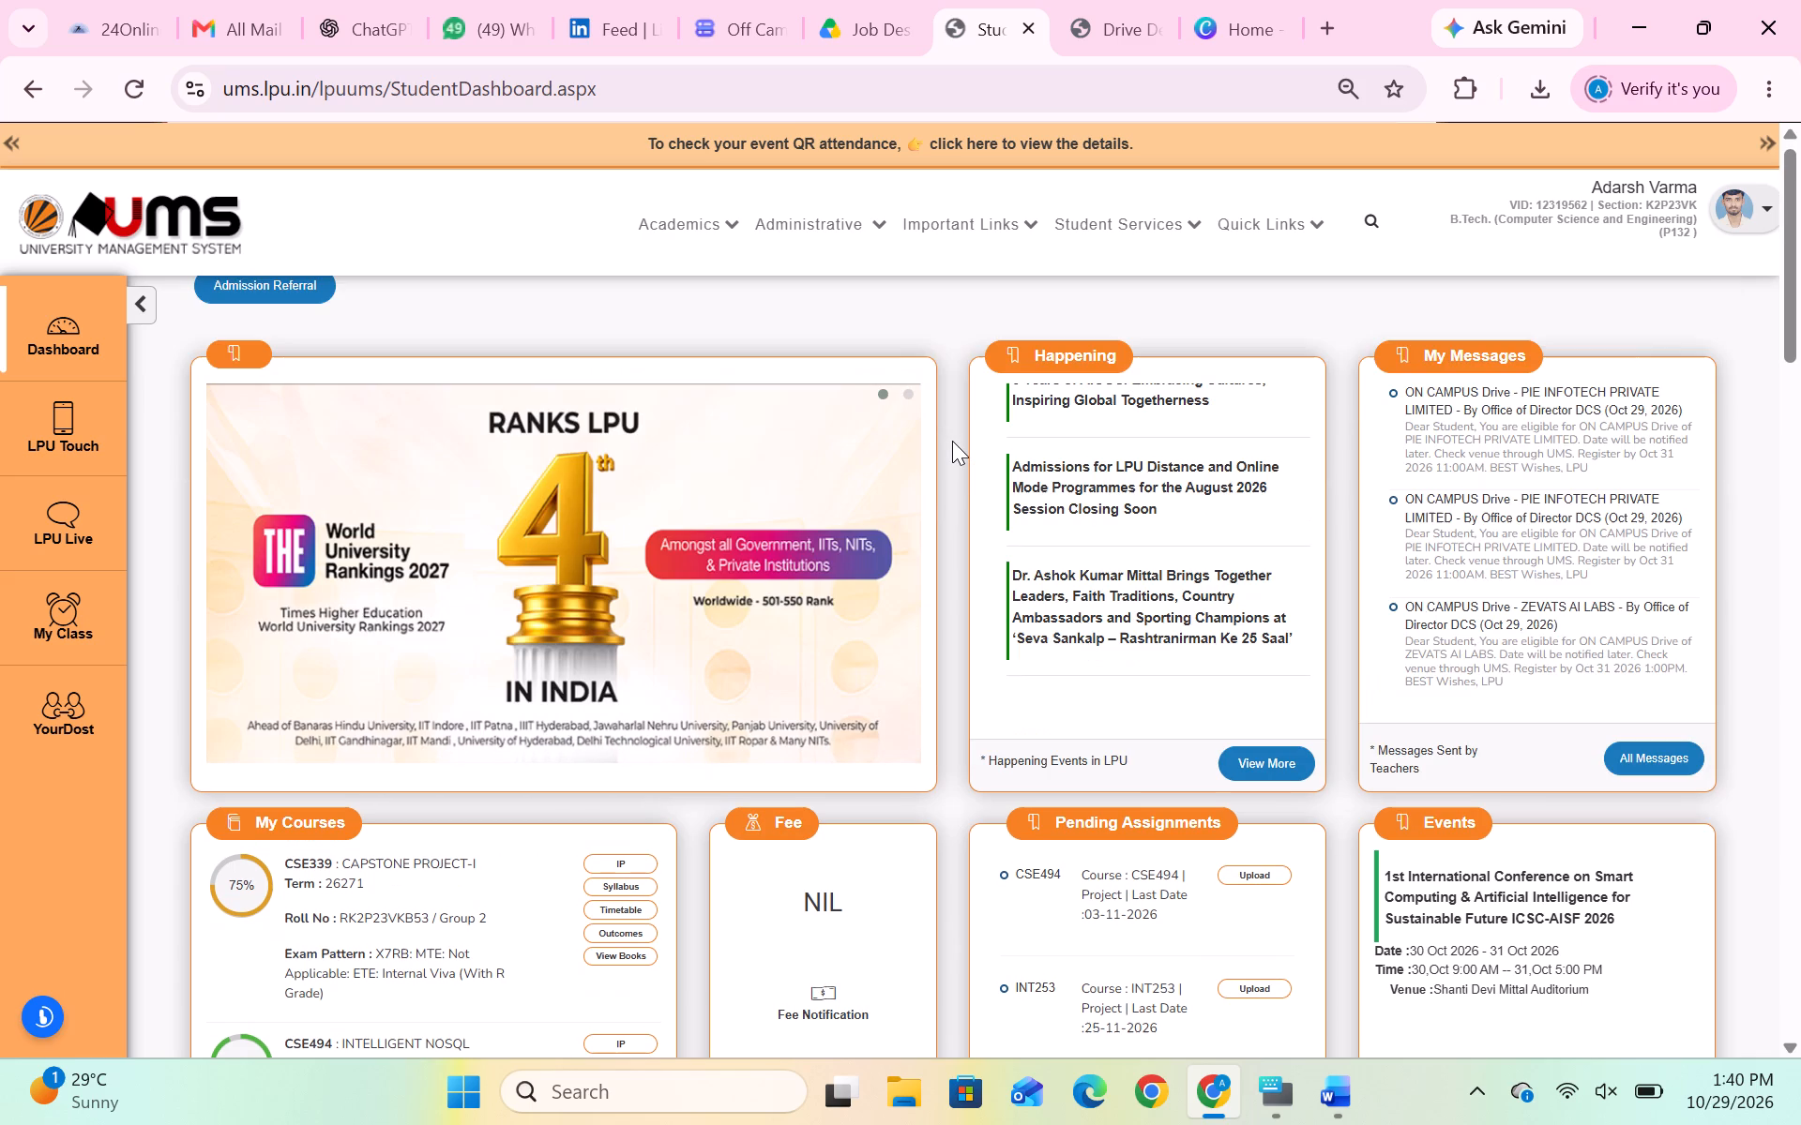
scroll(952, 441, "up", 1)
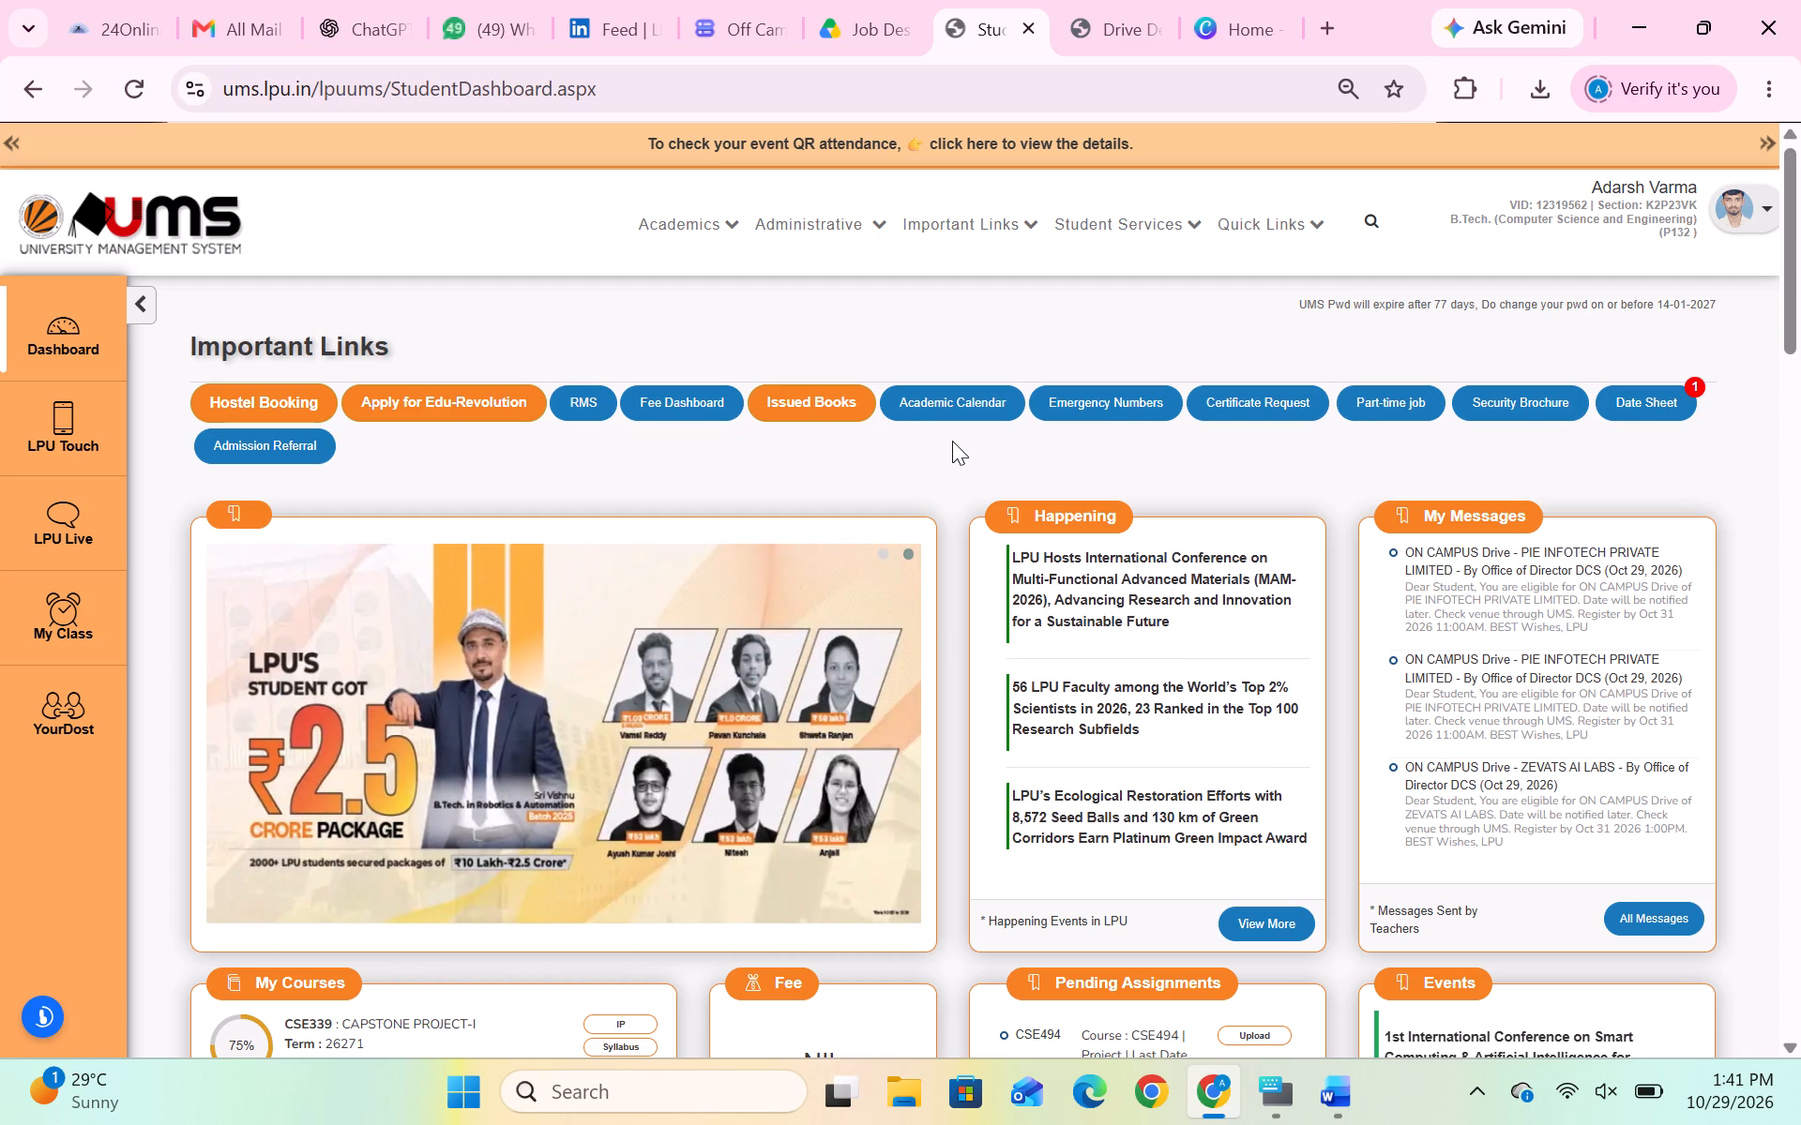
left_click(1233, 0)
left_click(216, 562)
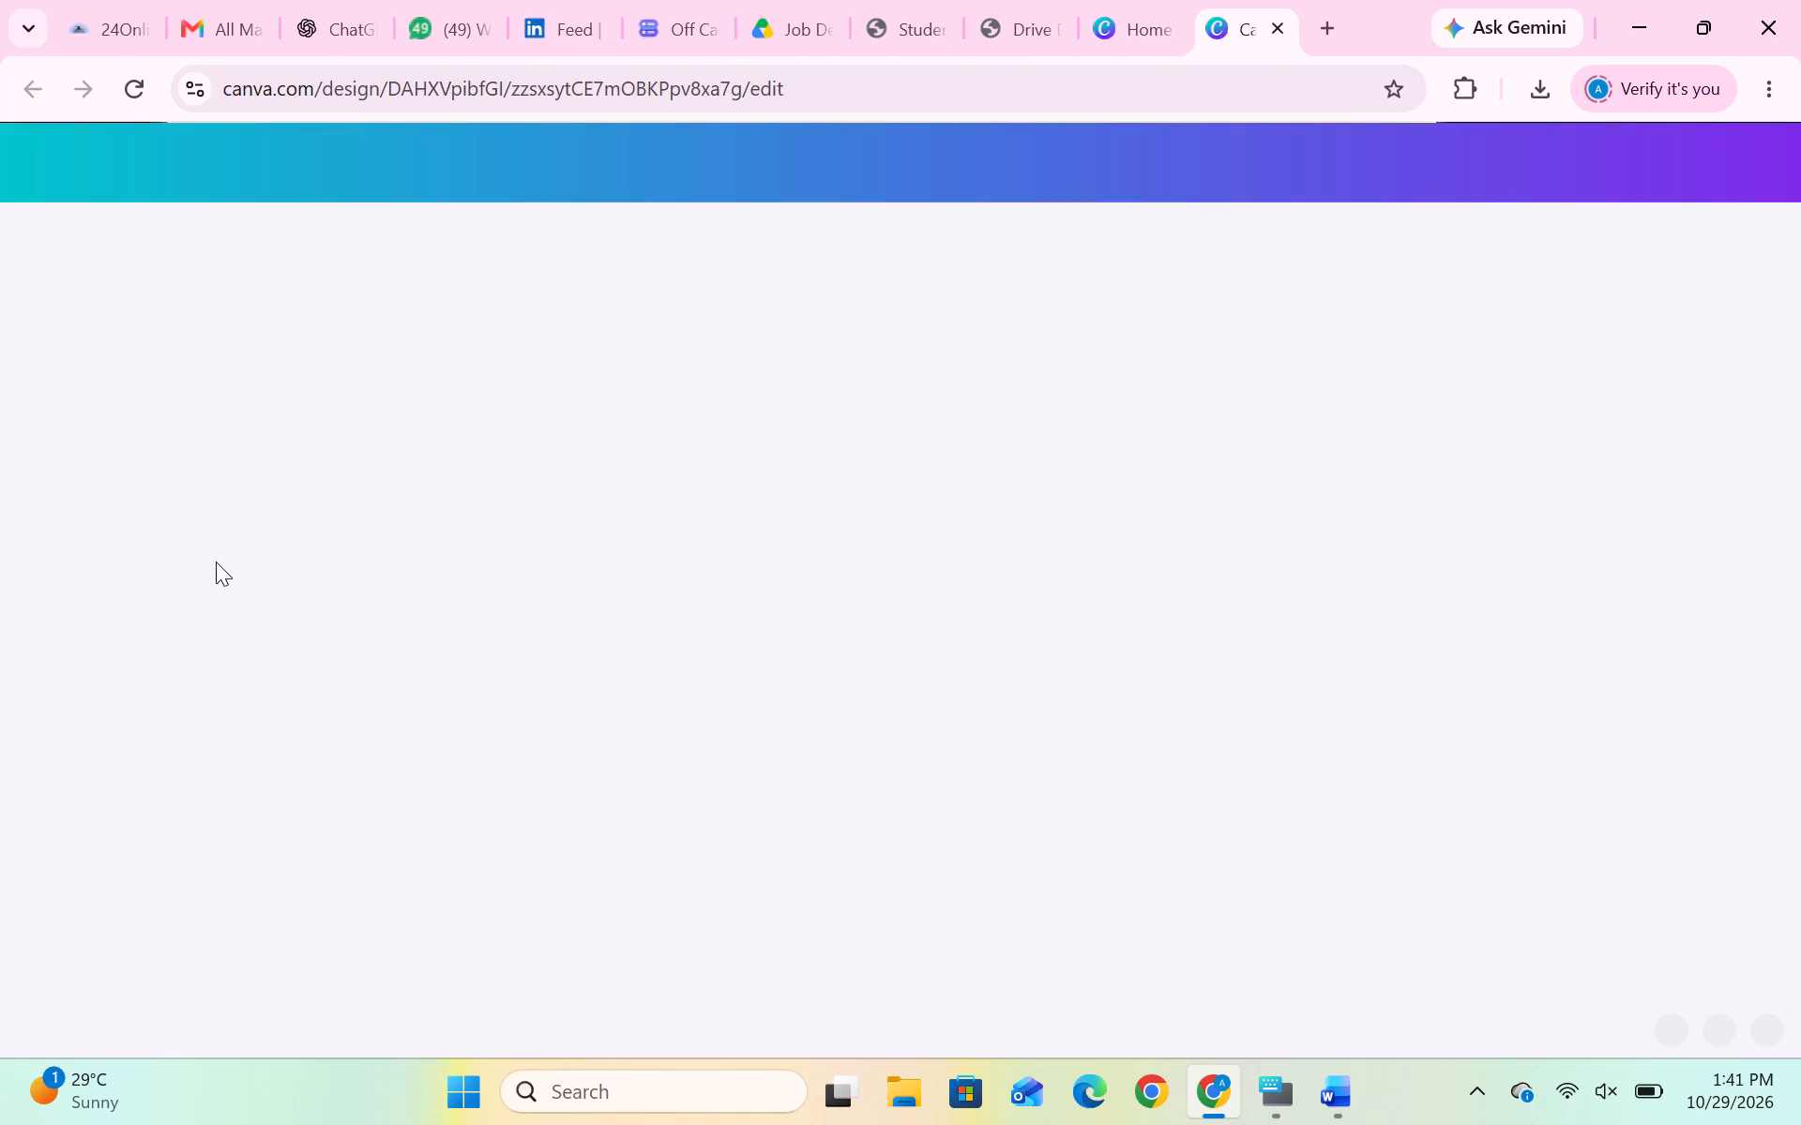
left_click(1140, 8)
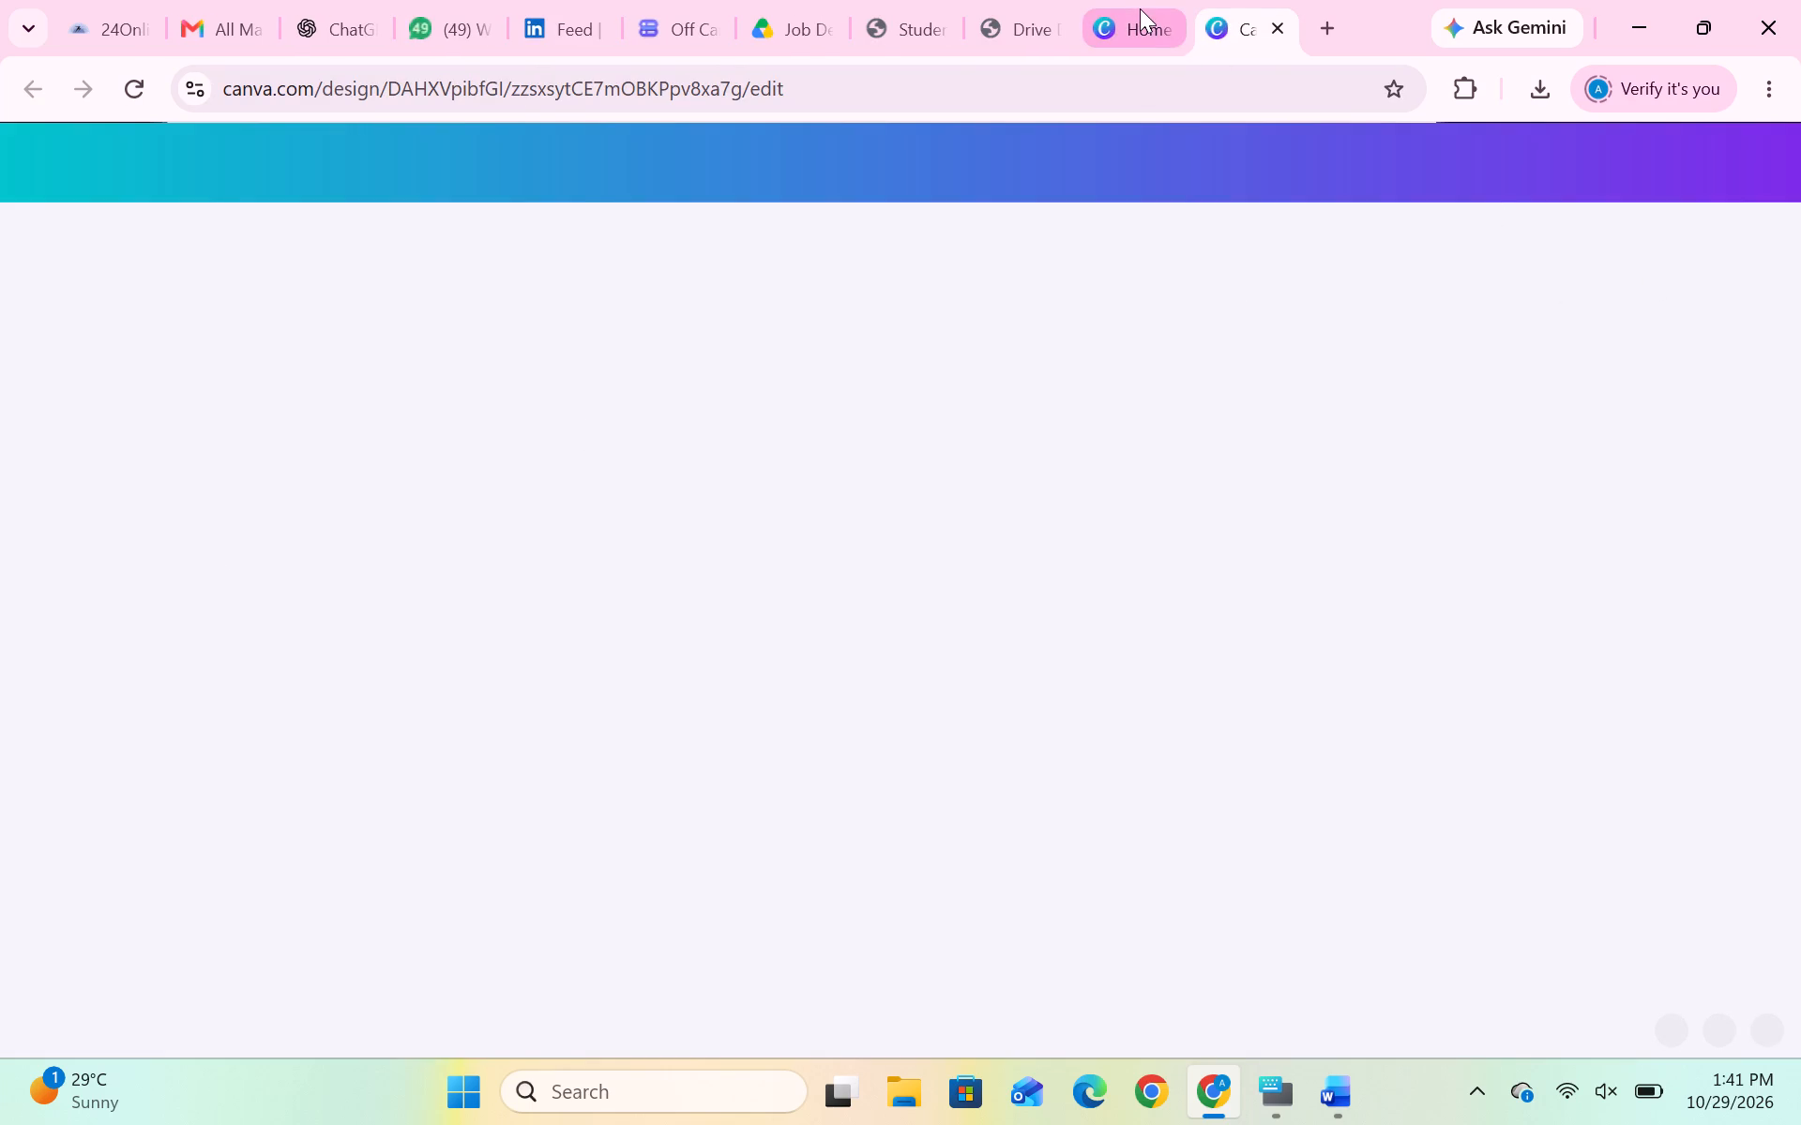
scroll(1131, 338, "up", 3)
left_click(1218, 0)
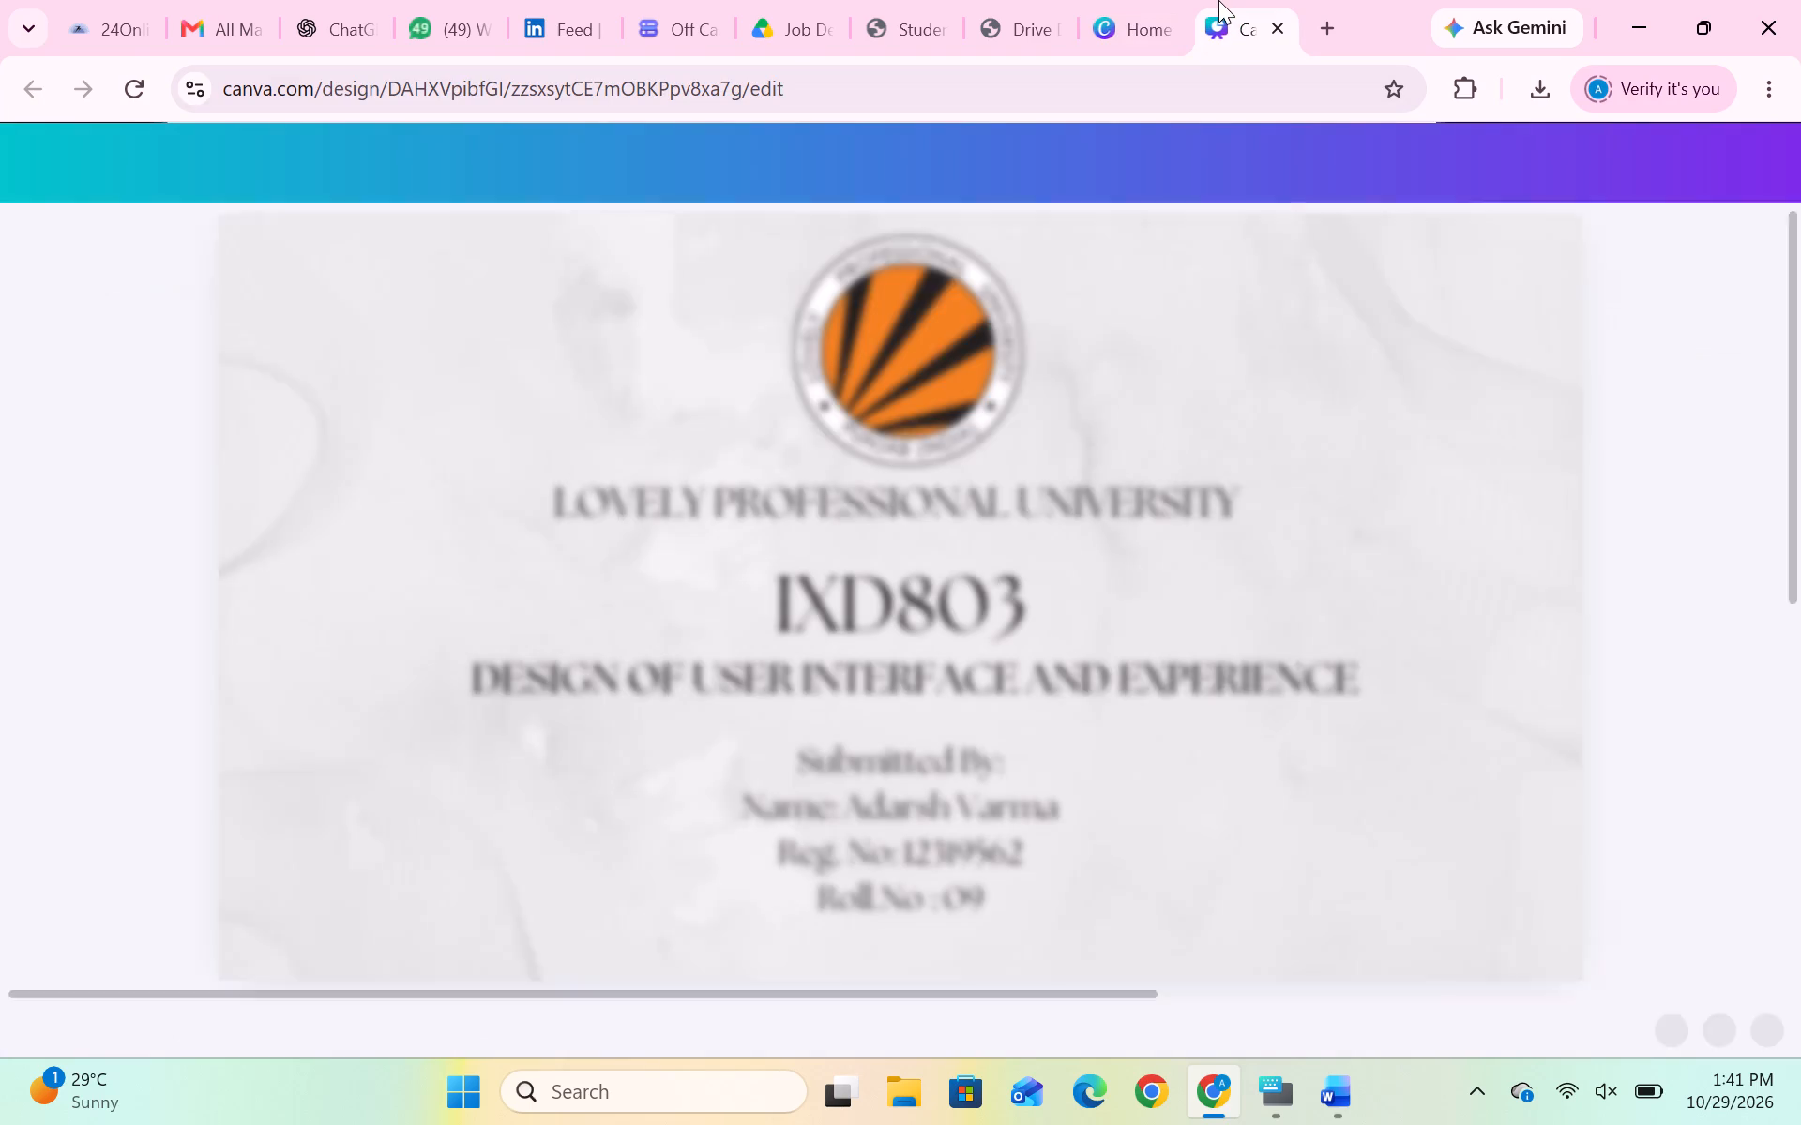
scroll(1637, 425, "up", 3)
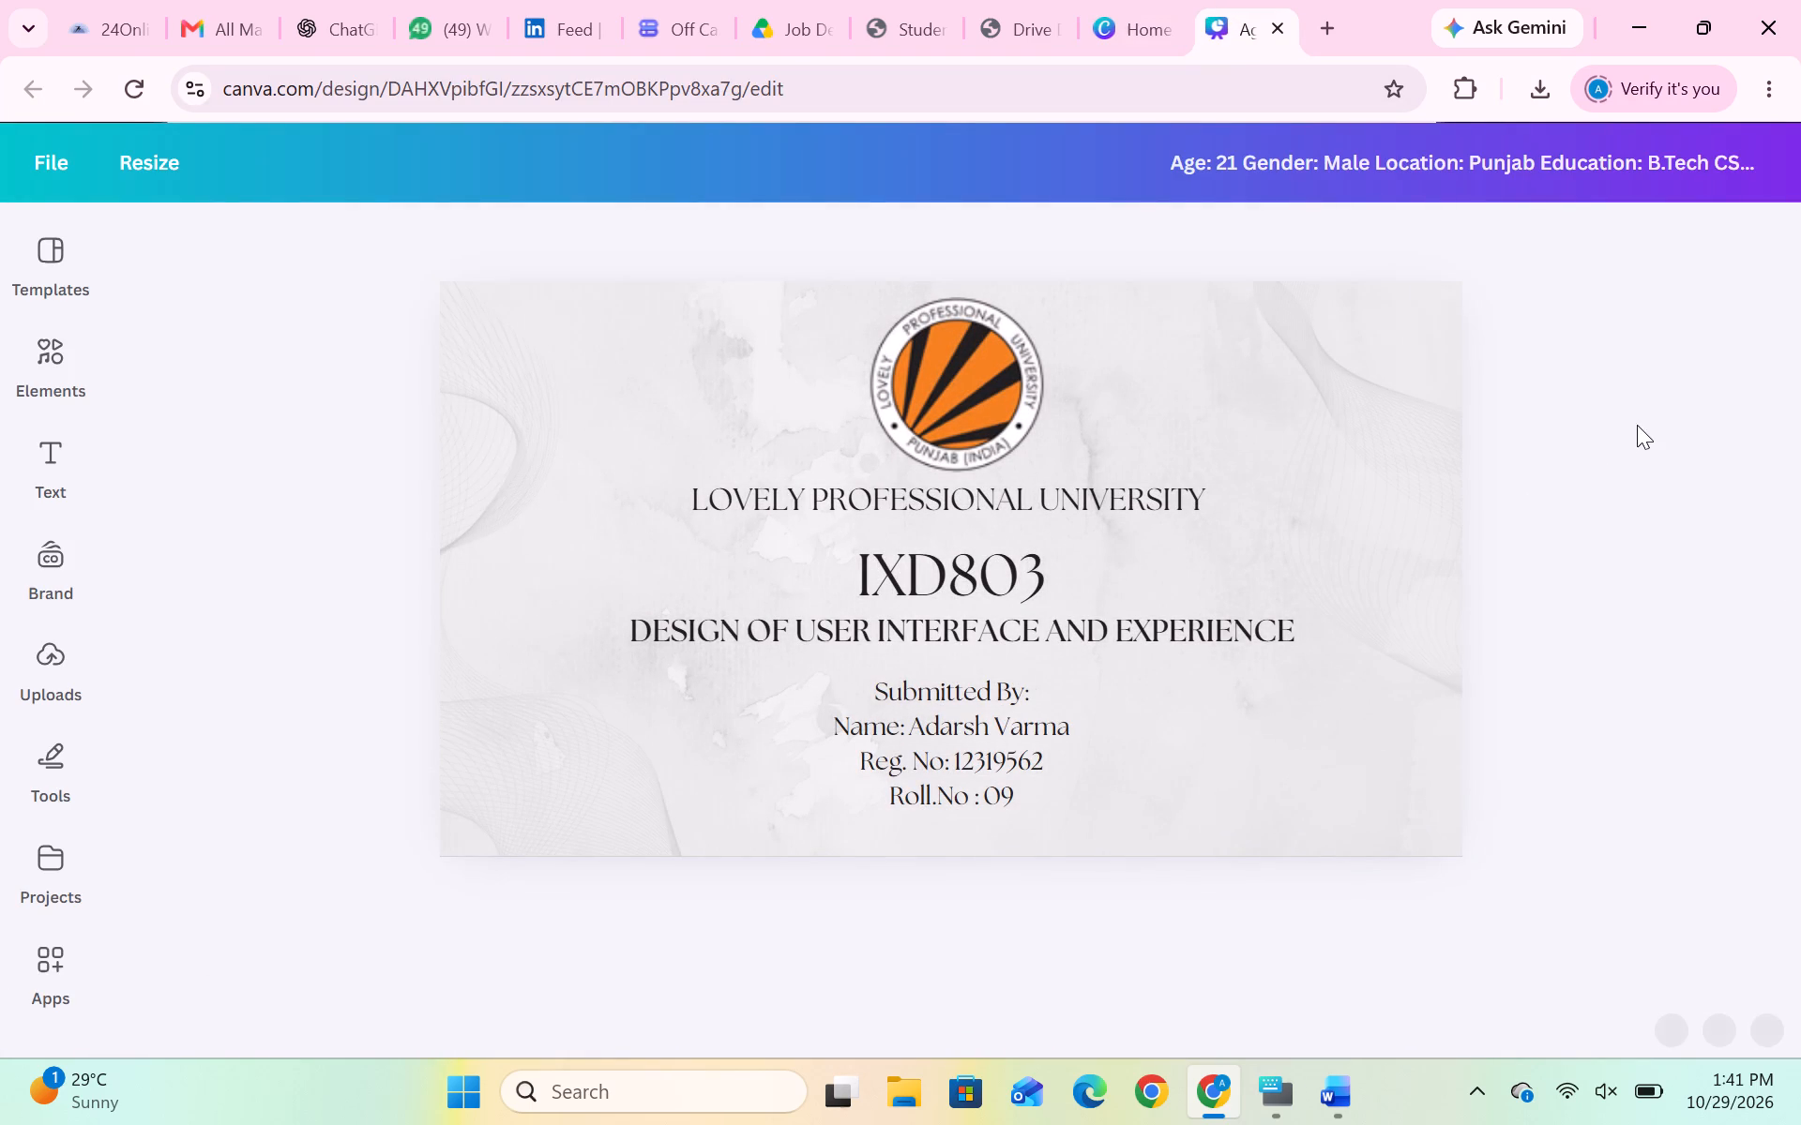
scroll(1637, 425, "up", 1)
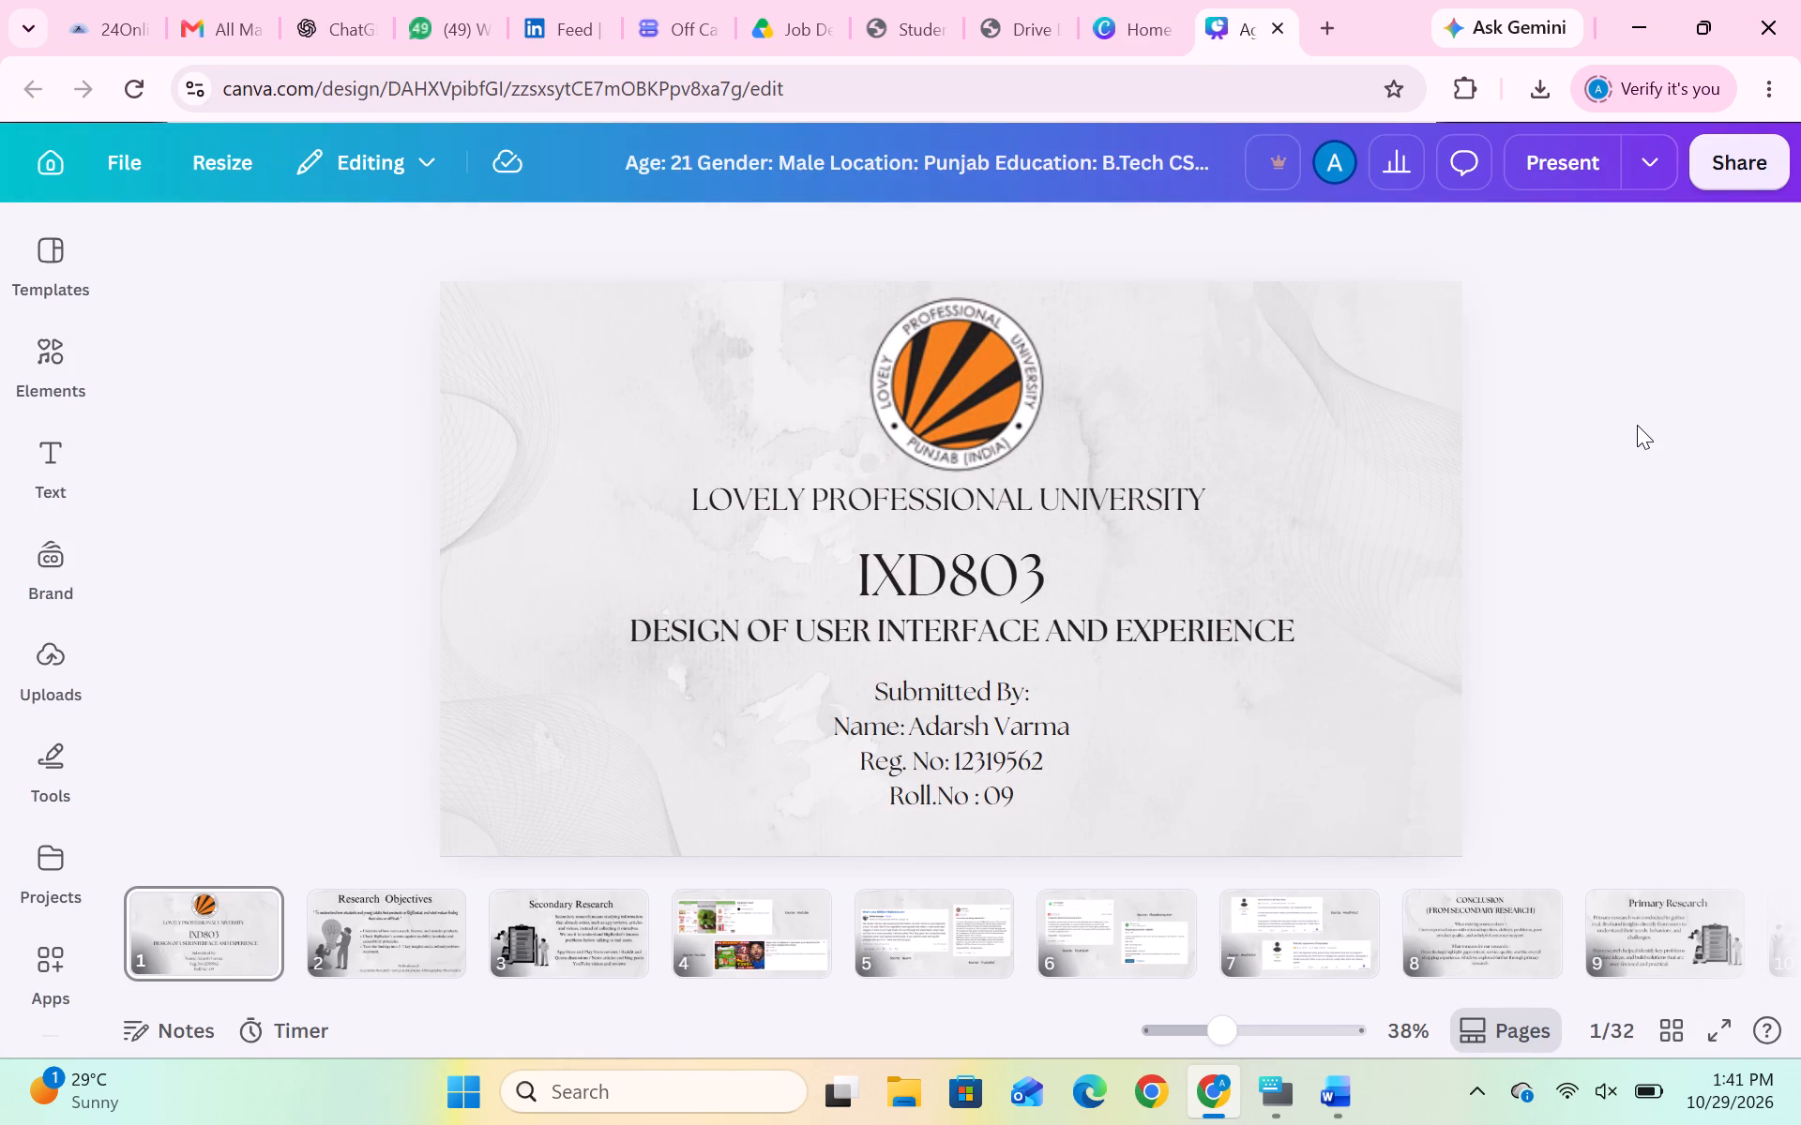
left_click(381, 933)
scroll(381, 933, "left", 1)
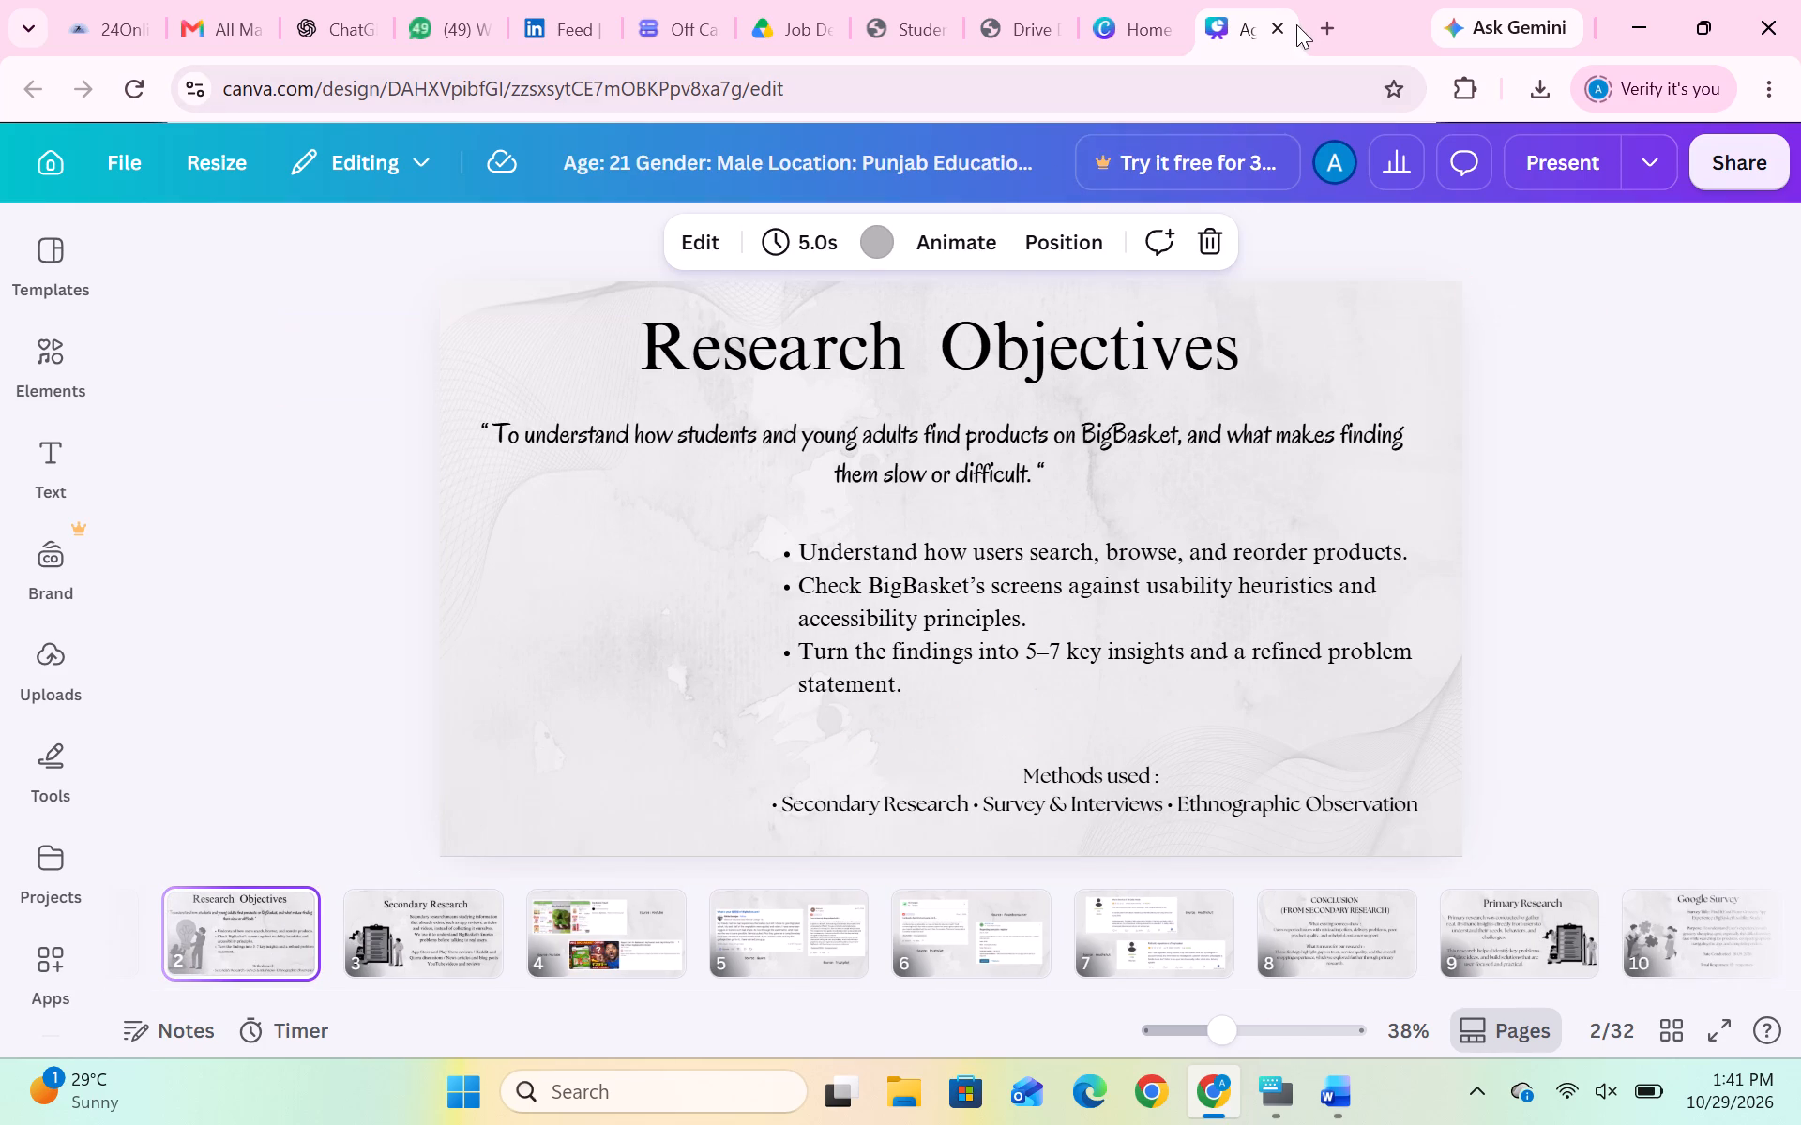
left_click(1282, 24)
Open the IXD803 CA-3 presentation from the recent designs on the Canva home page.
scroll(562, 847, "down", 1)
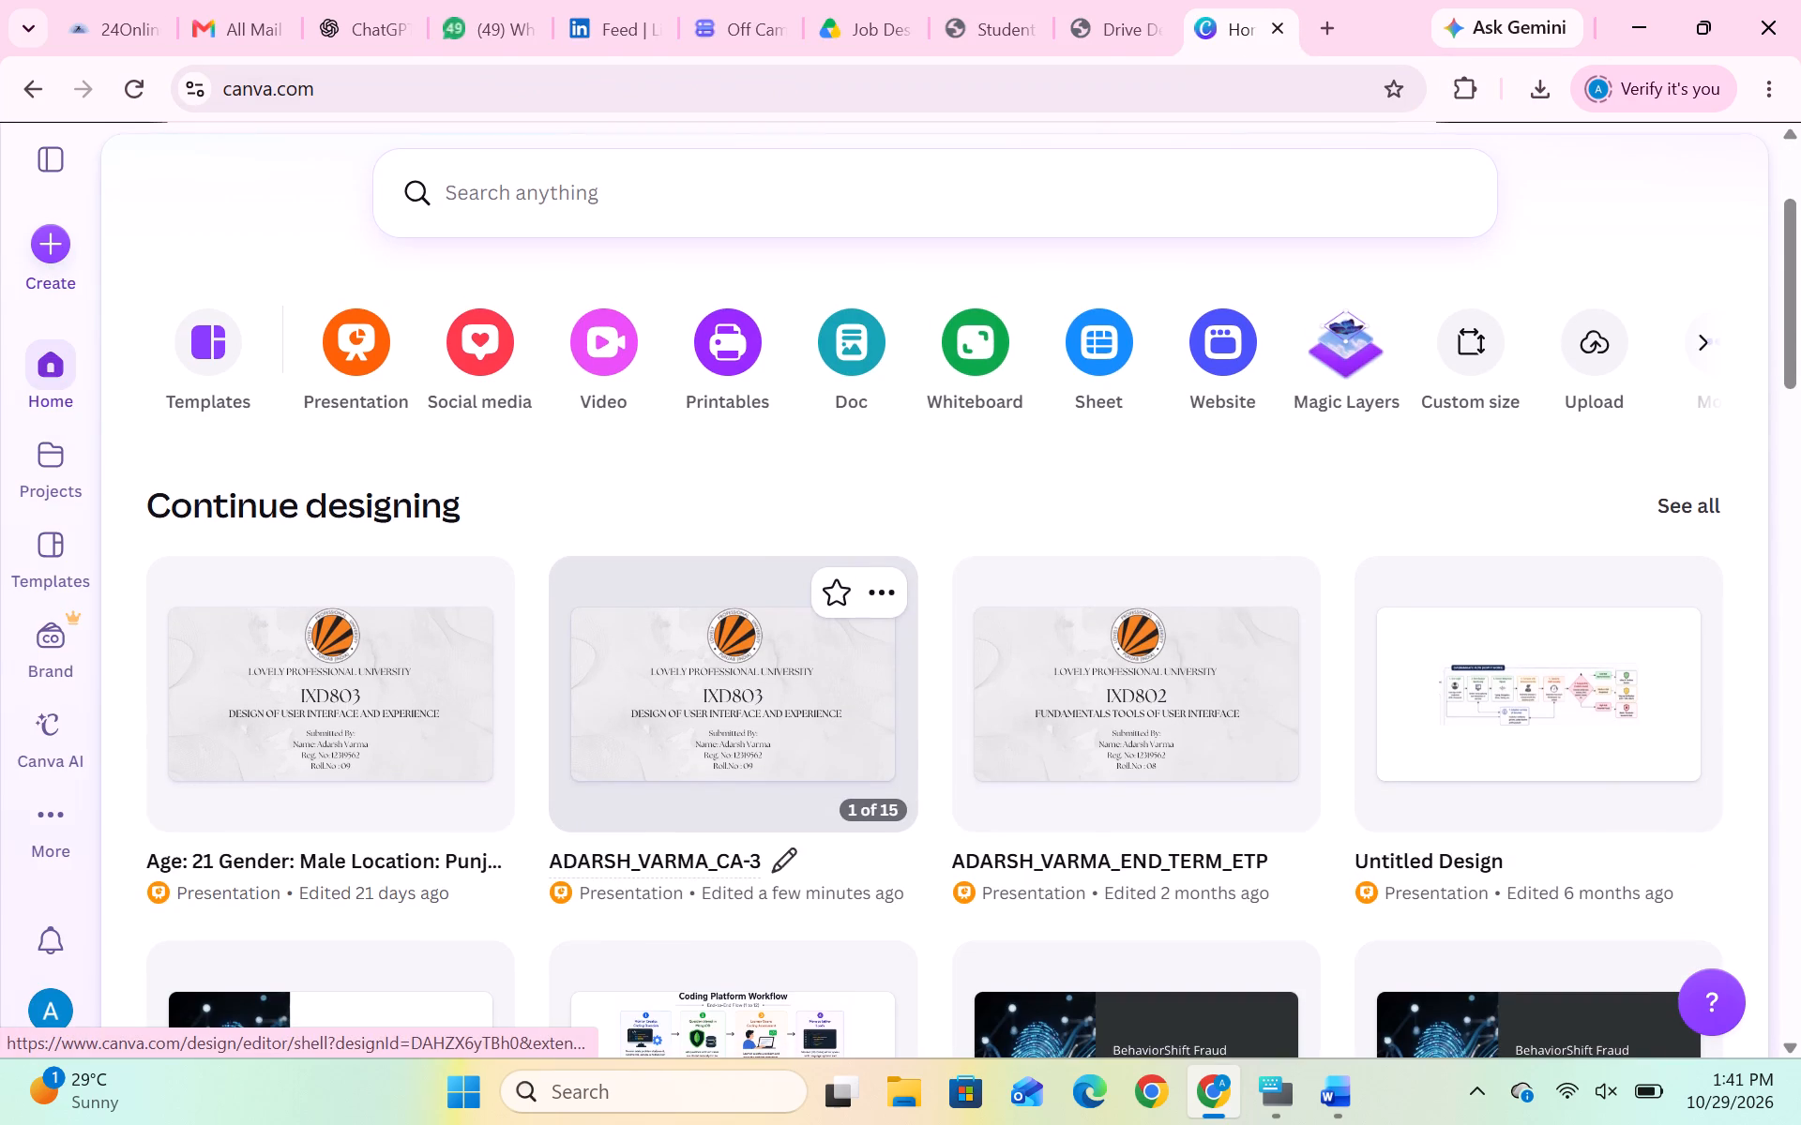
left_click(713, 754)
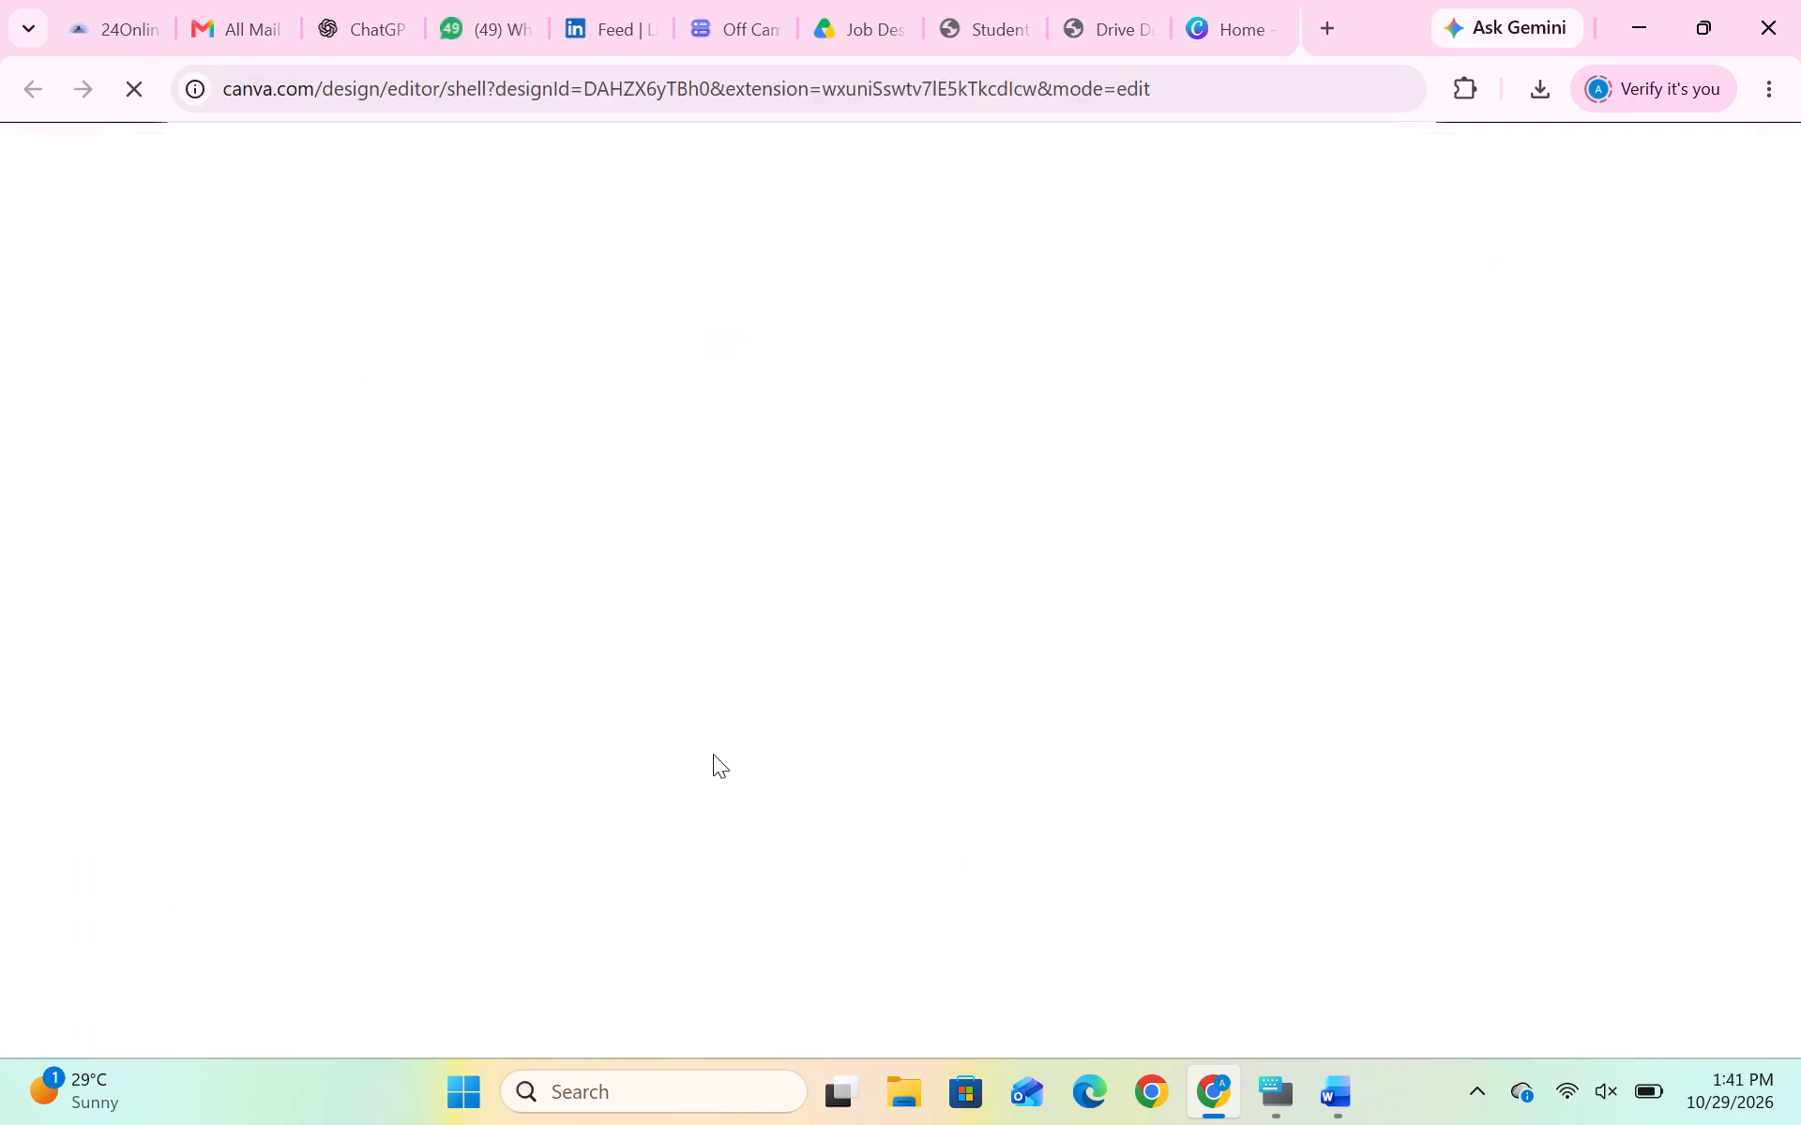
left_click(1104, 0)
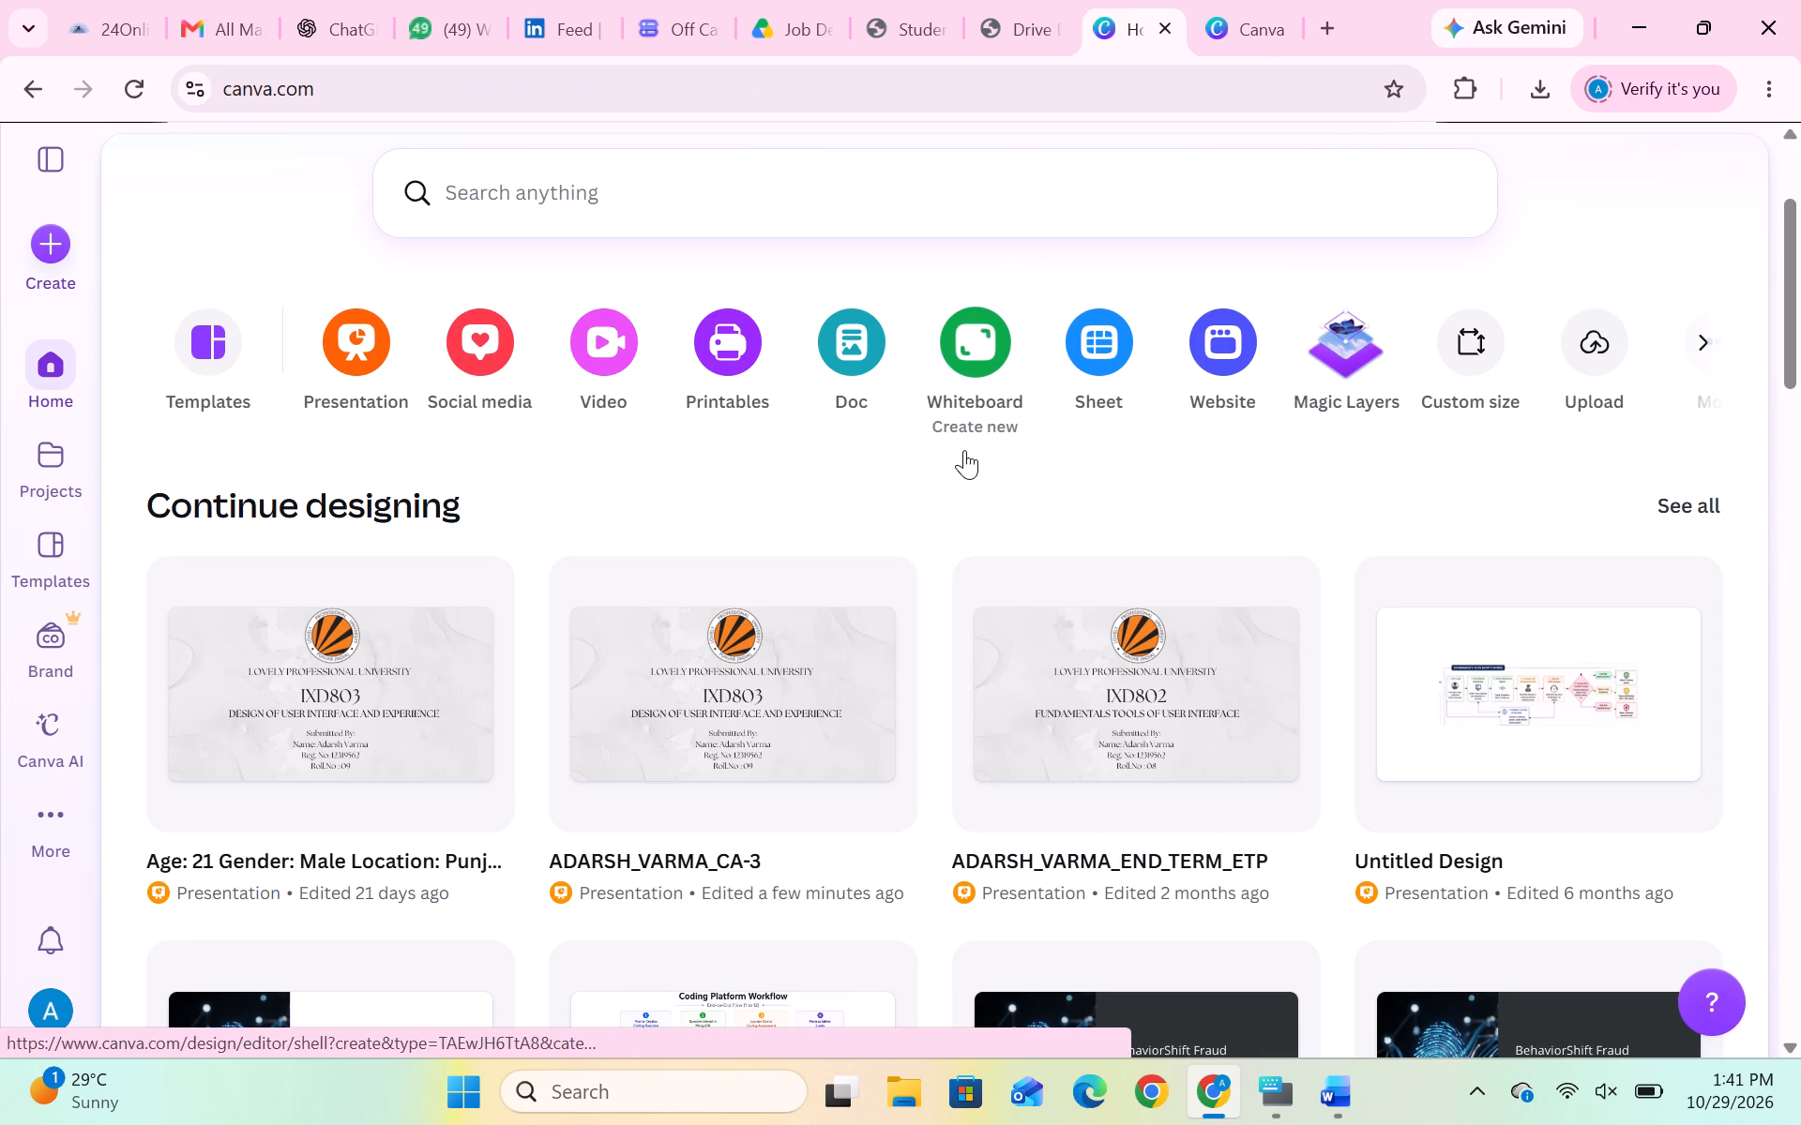
left_click(1231, 19)
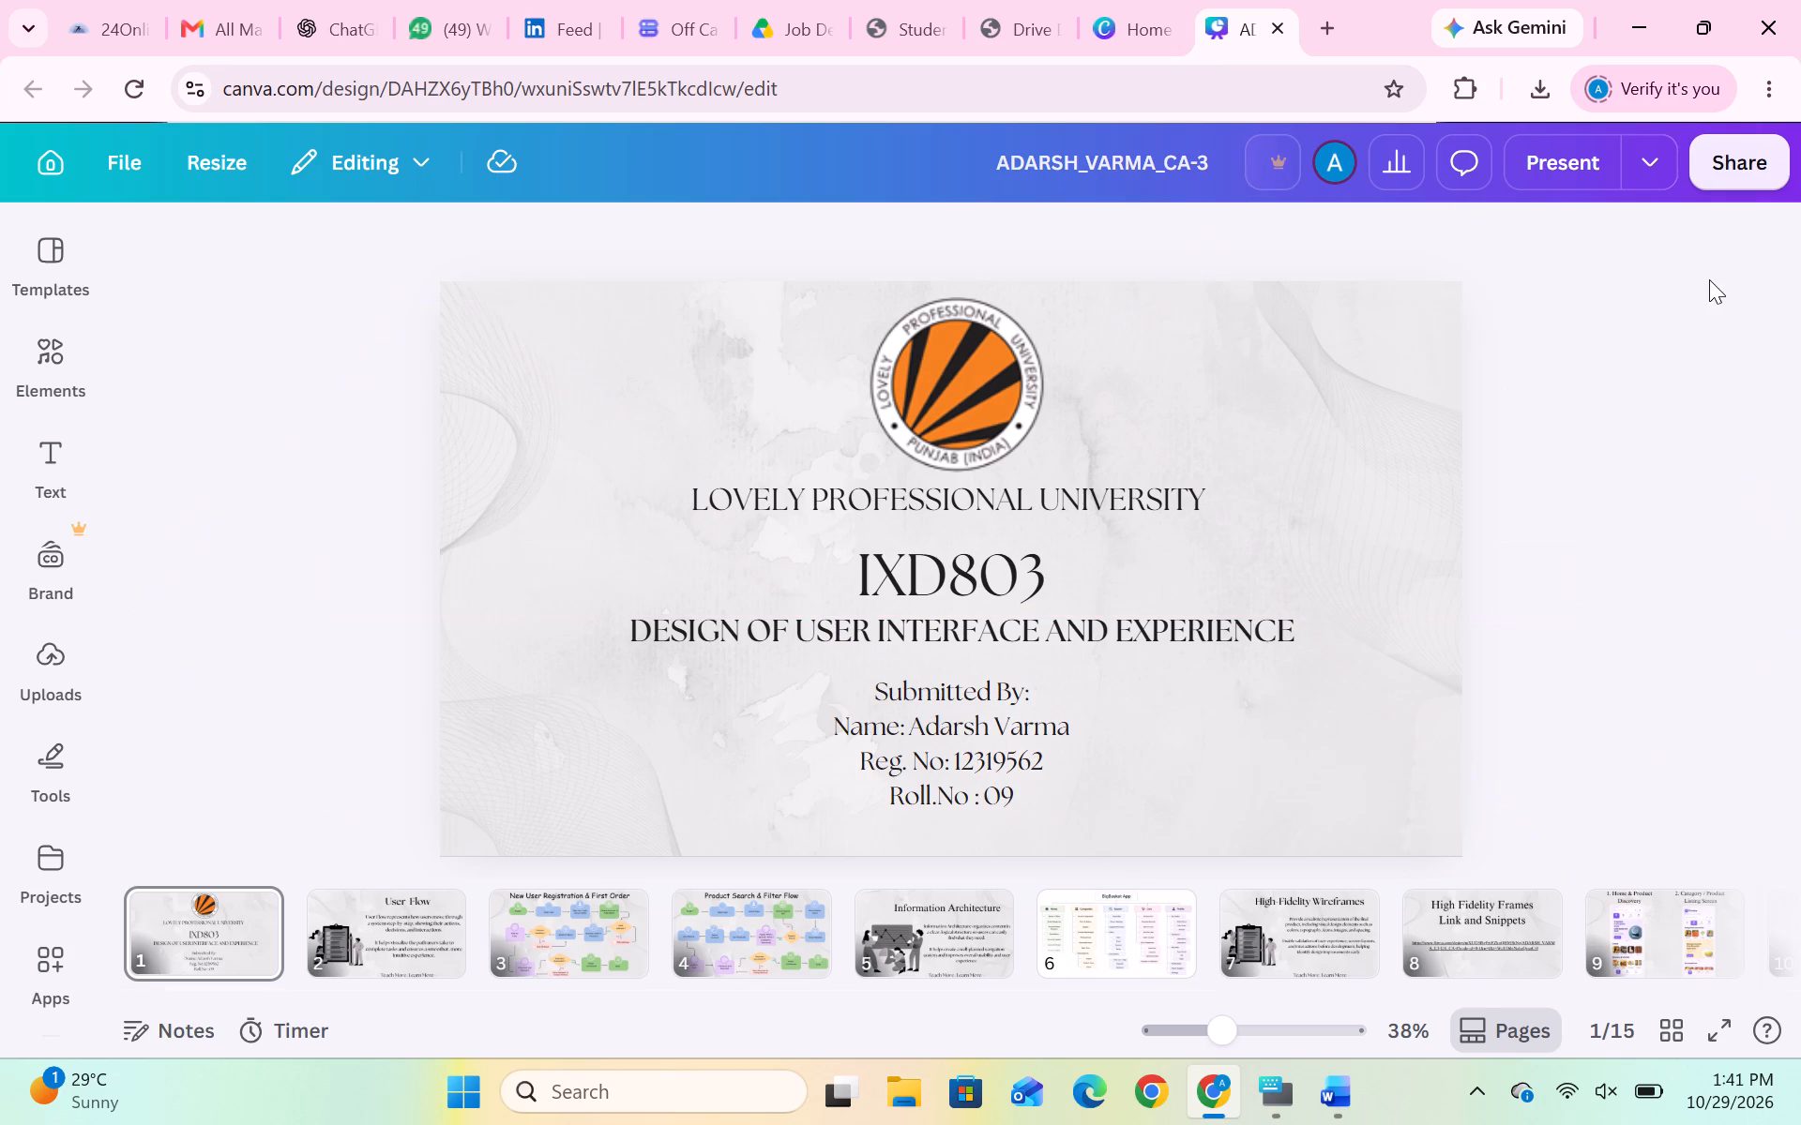
Download all pages of the CA-3 presentation as a PDF with the Digital preset.
left_click(1733, 168)
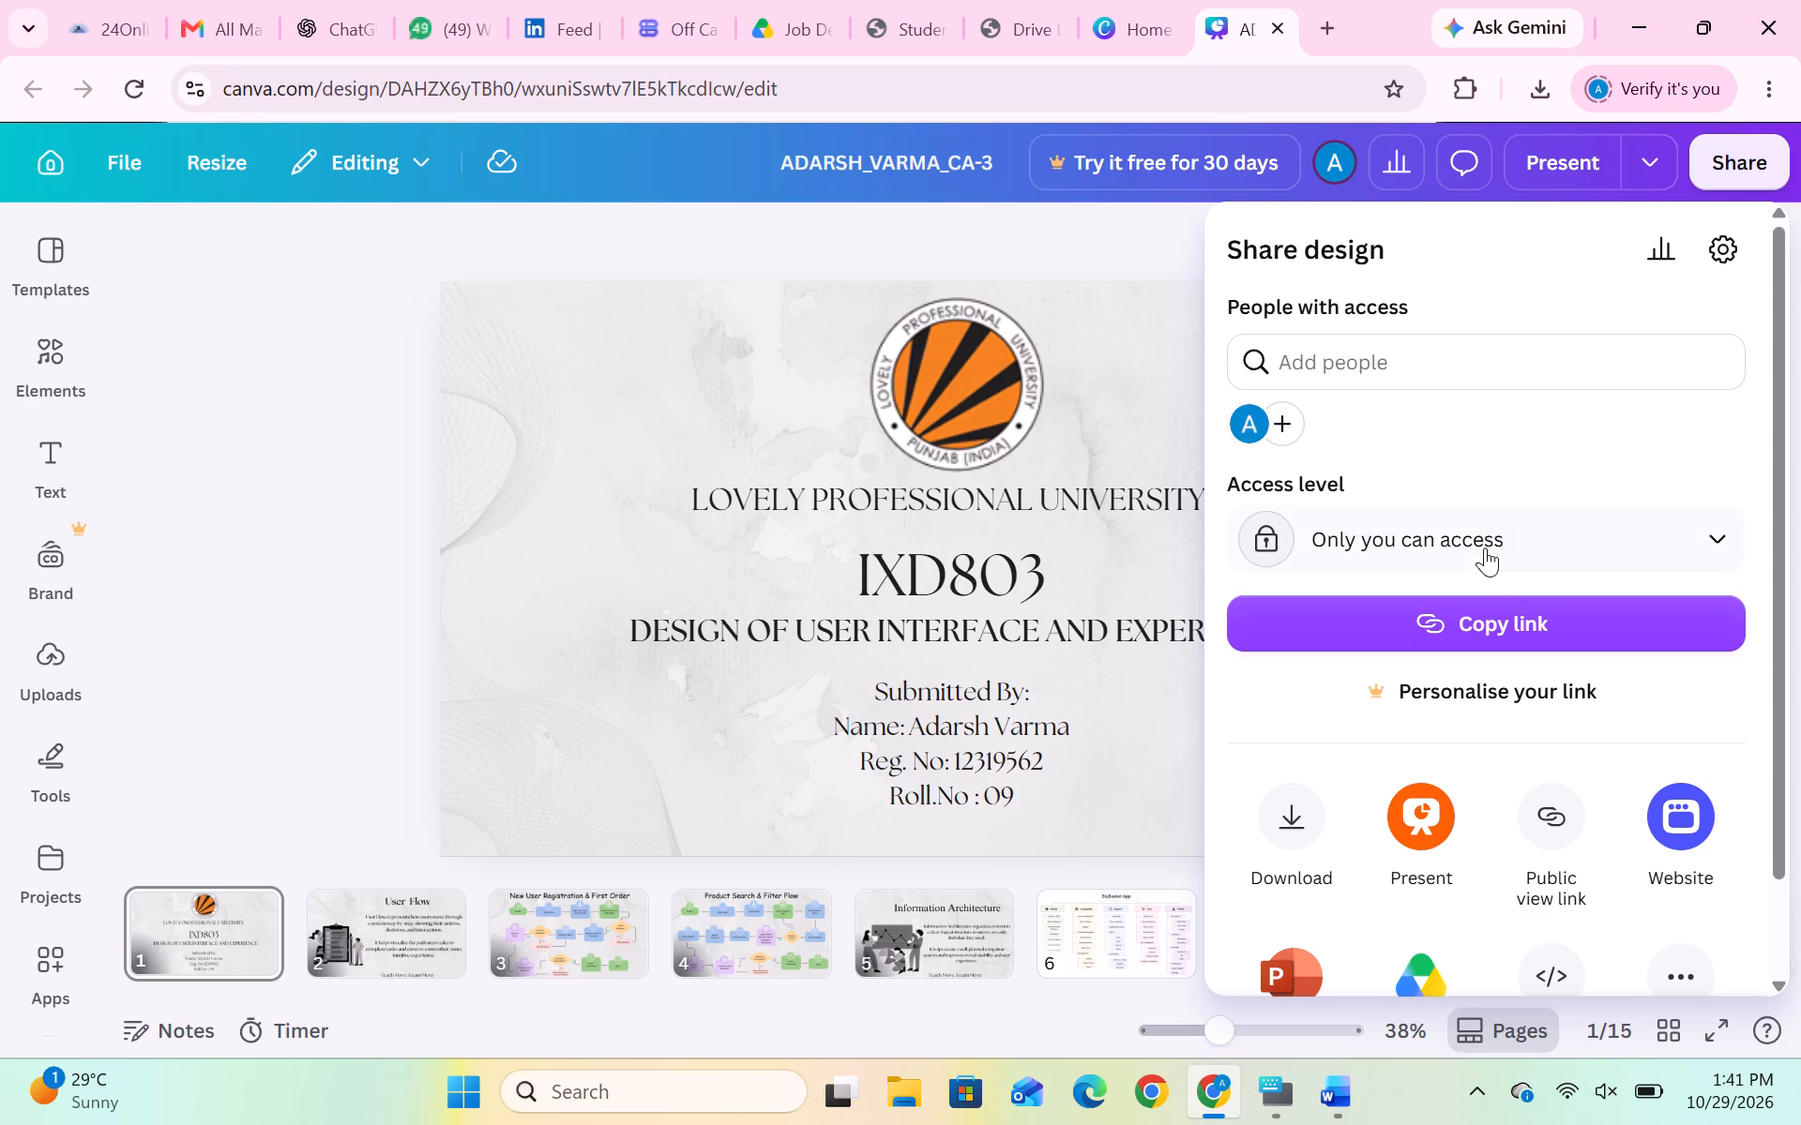
scroll(1478, 595, "down", 1)
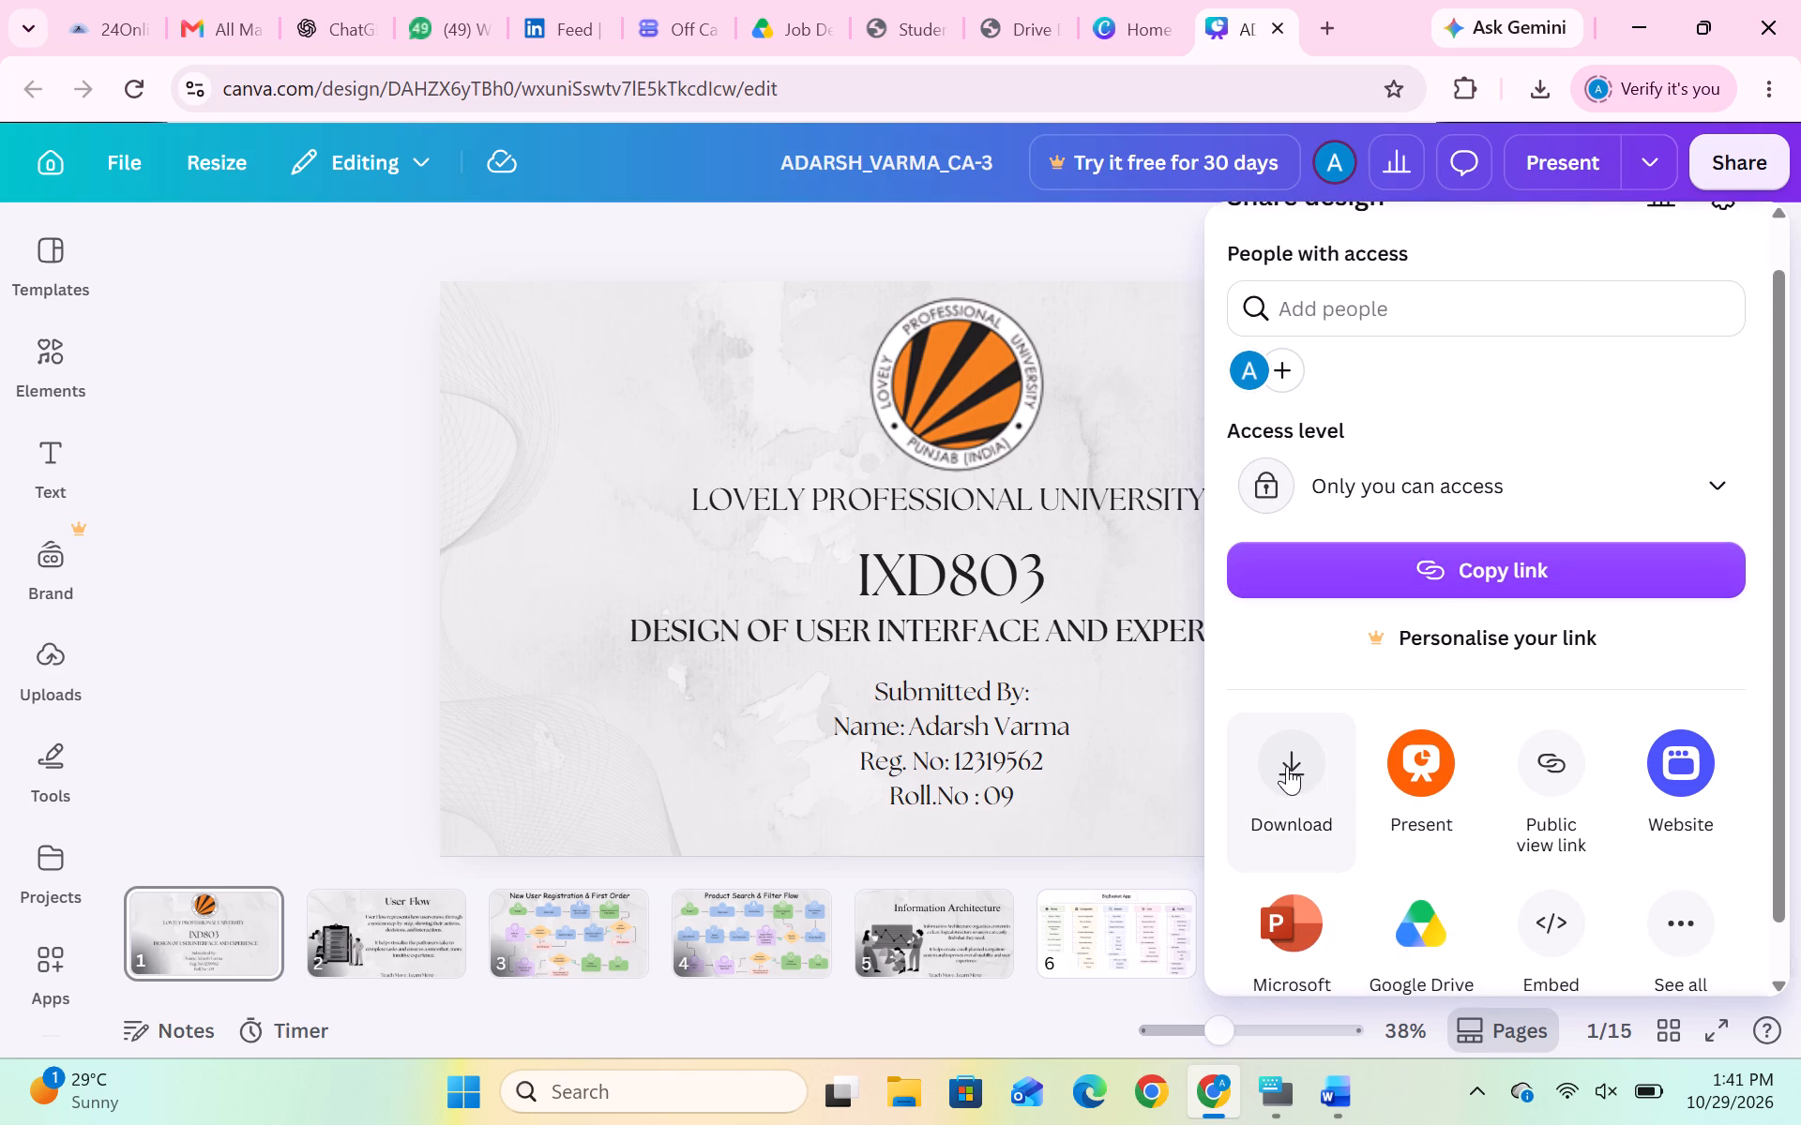
left_click(1308, 777)
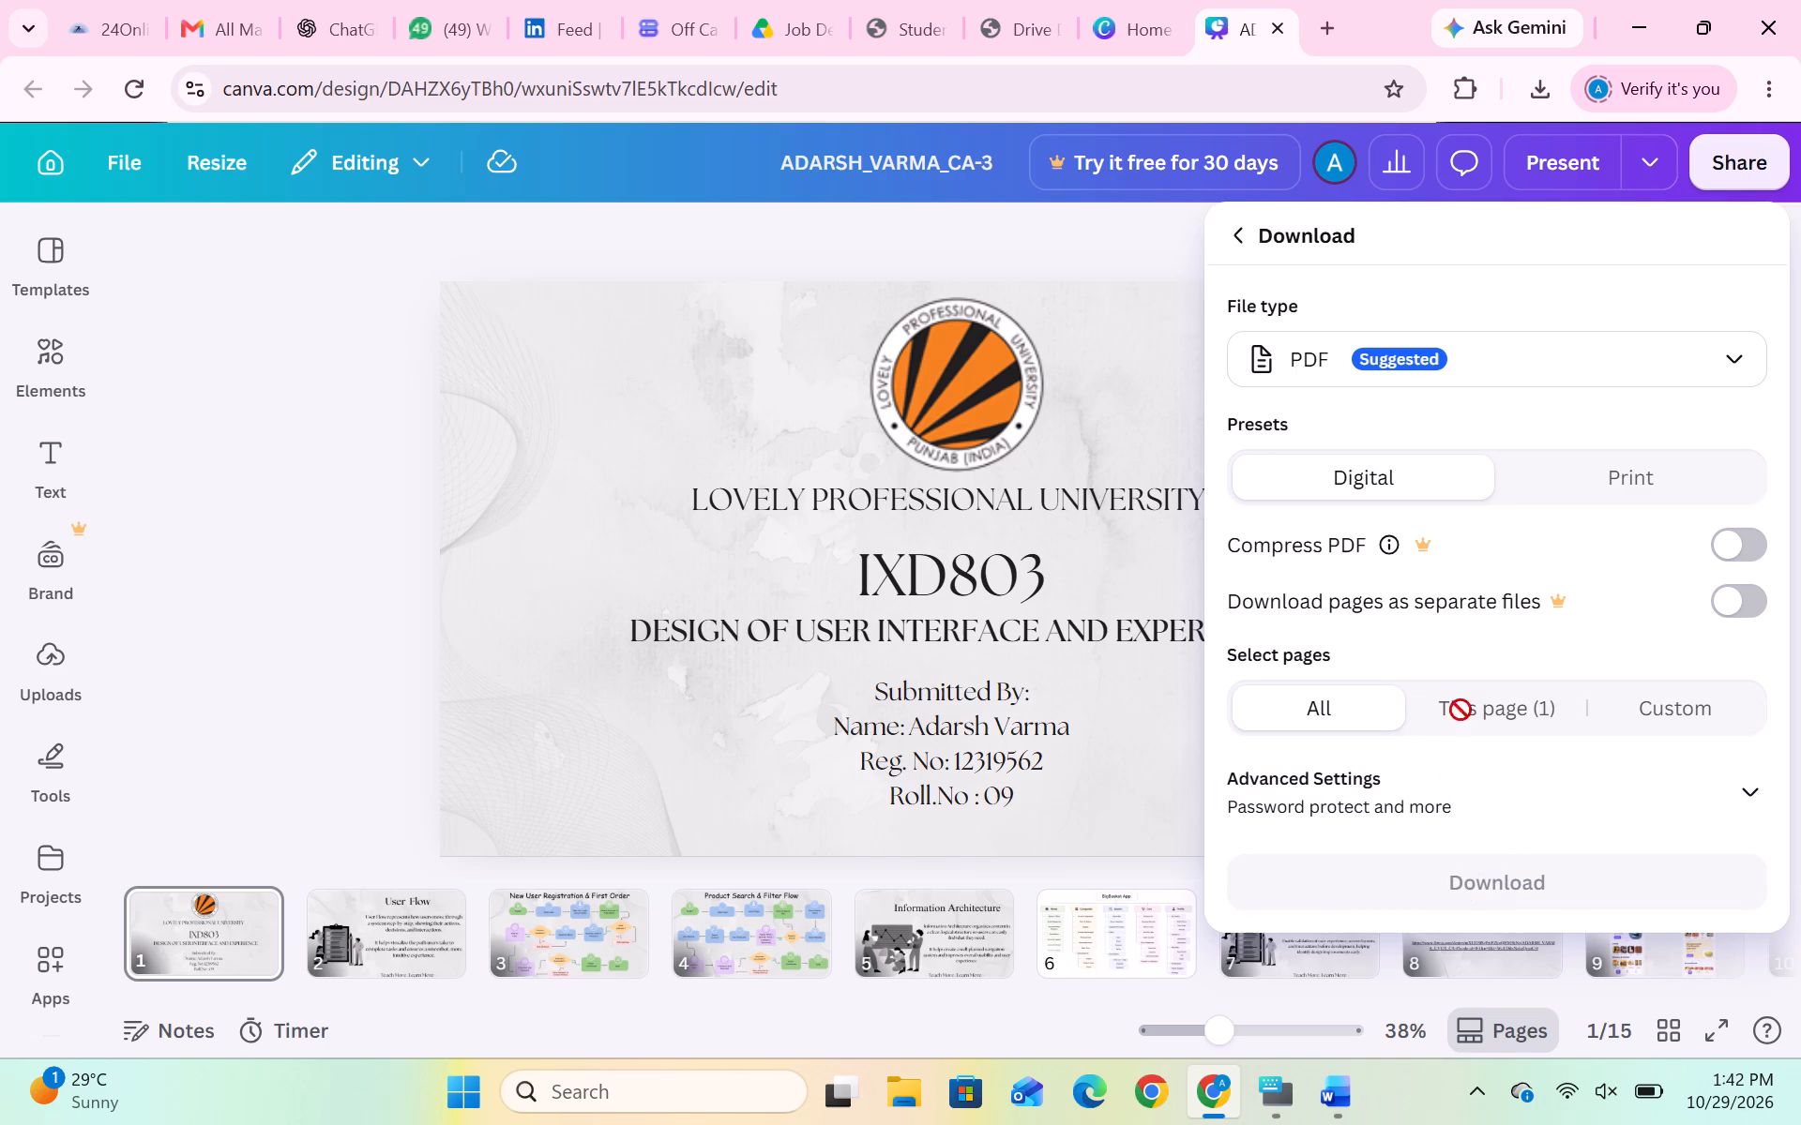
left_click(1487, 899)
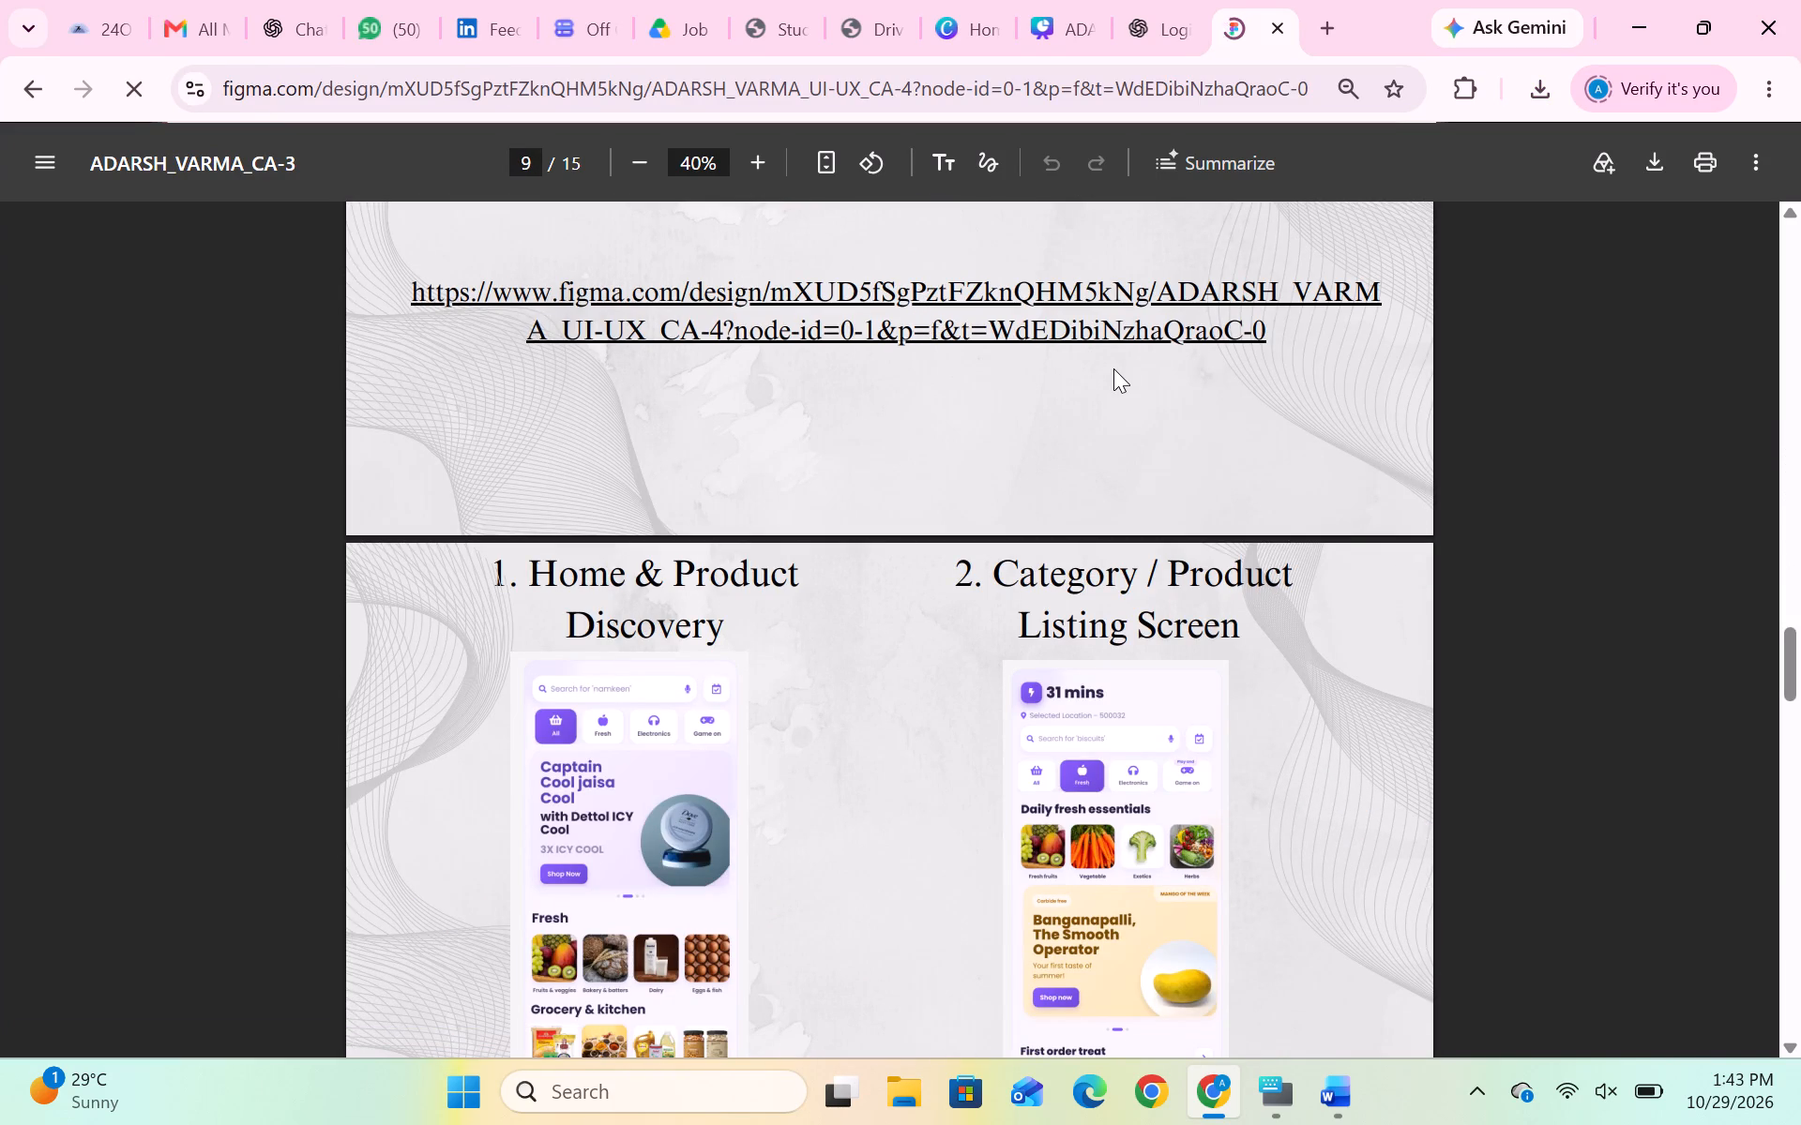
scroll(1304, 689, "up", 2)
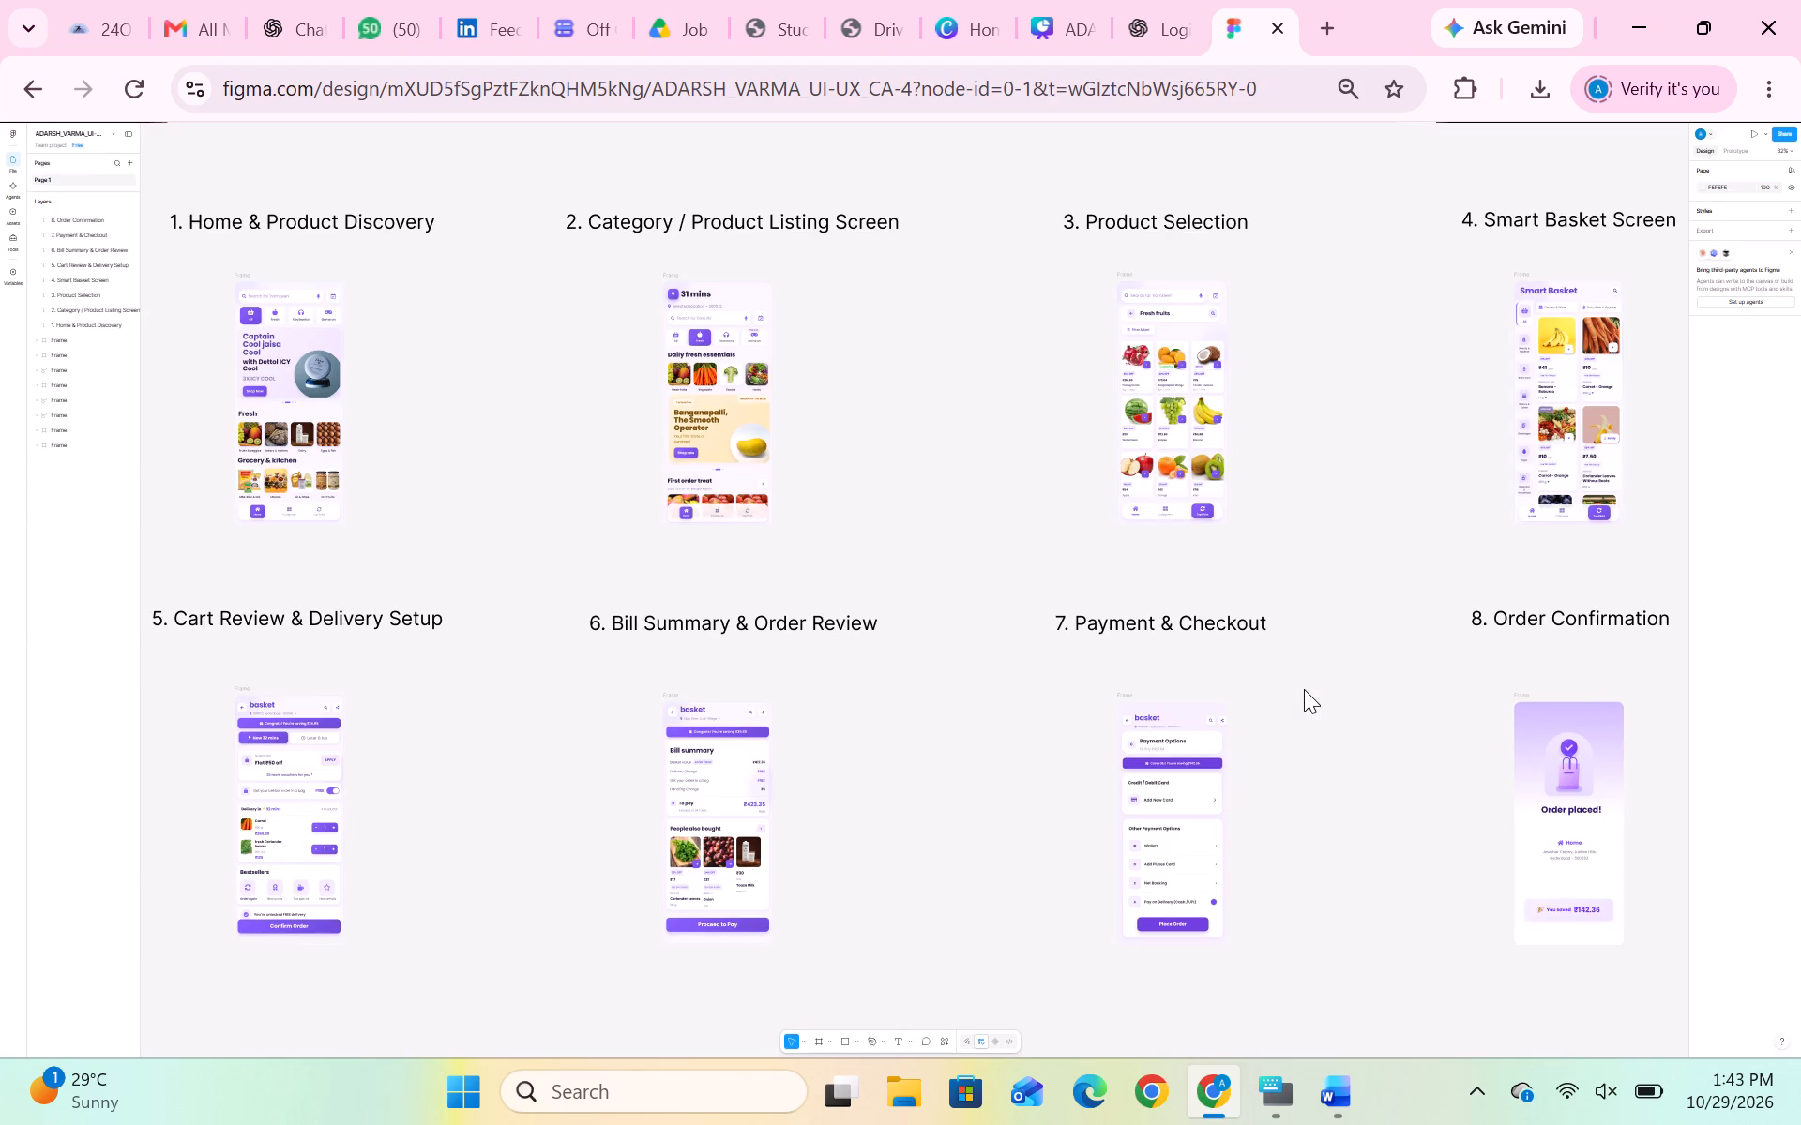
left_click(1754, 135)
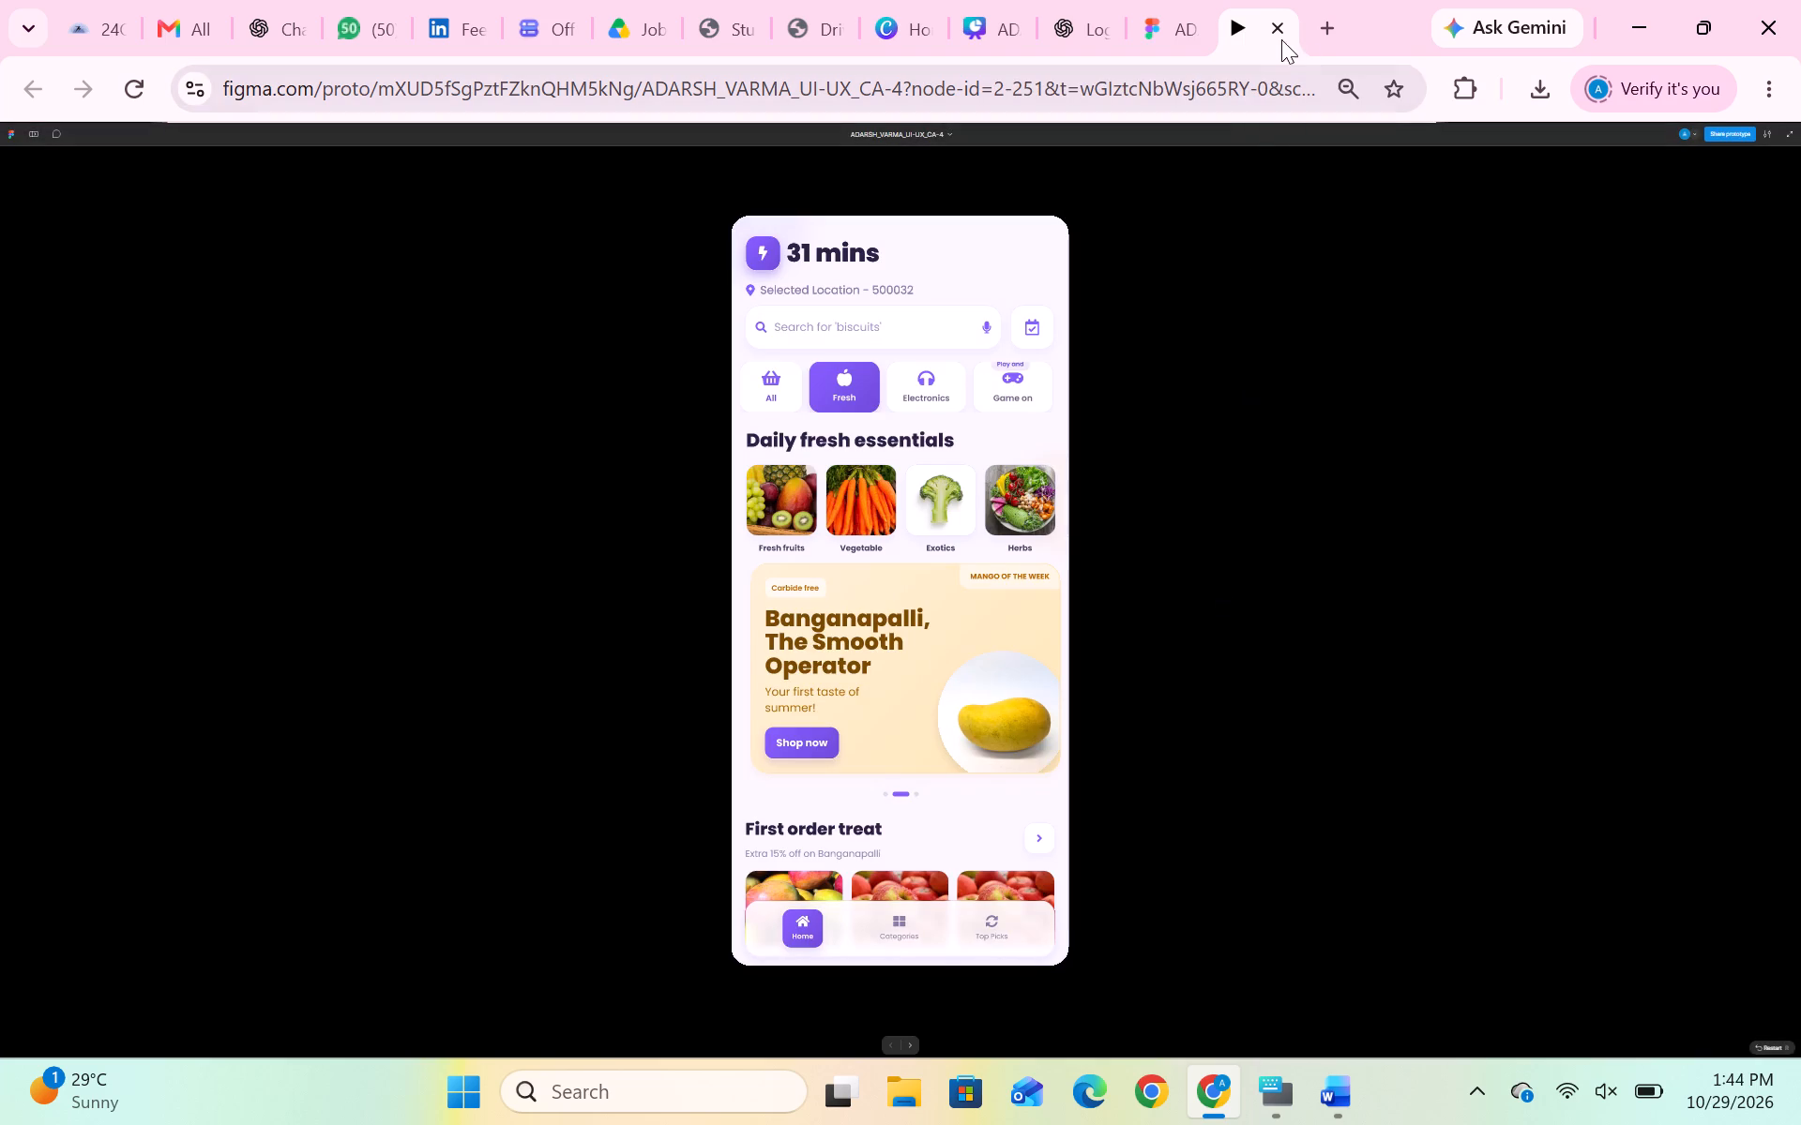
left_click(1276, 32)
Return to the CA-3 PDF and check its pages through the high-fidelity screen snippets.
left_click(50, 96)
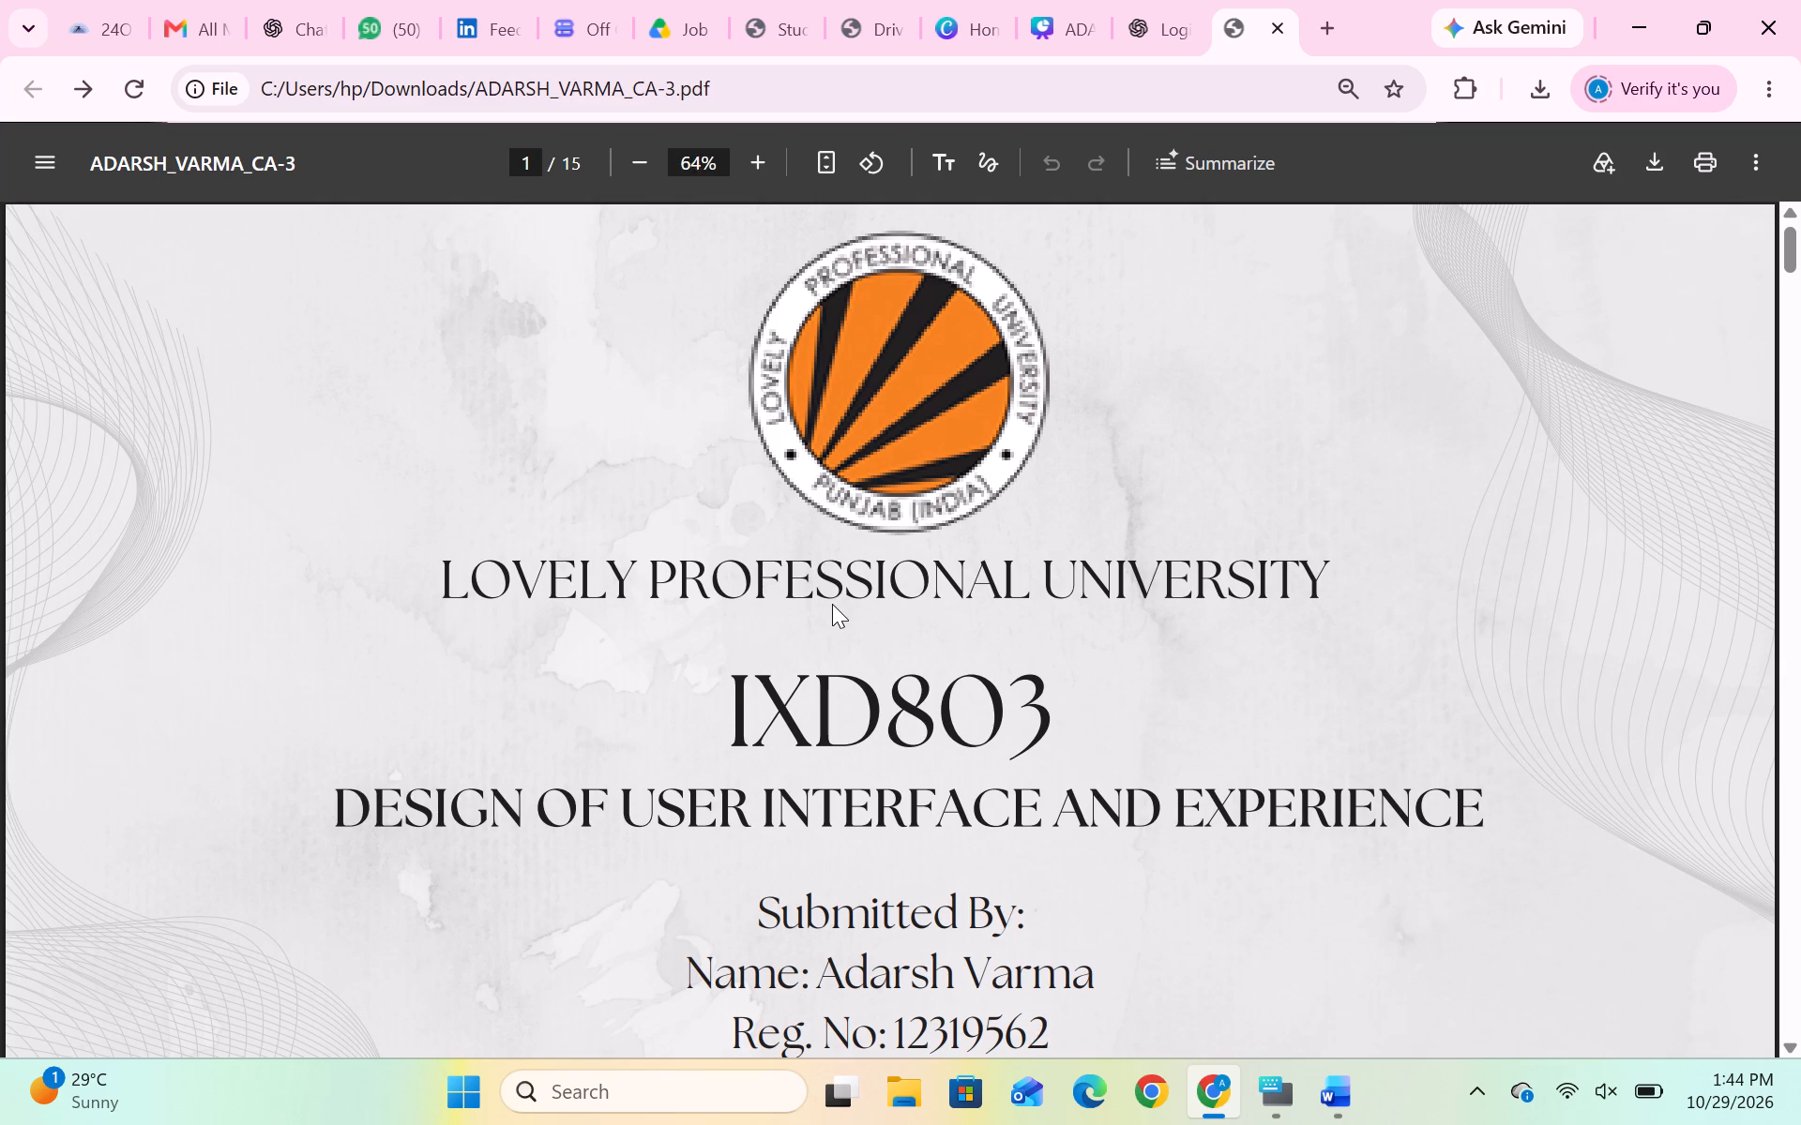
scroll(832, 604, "down", 12)
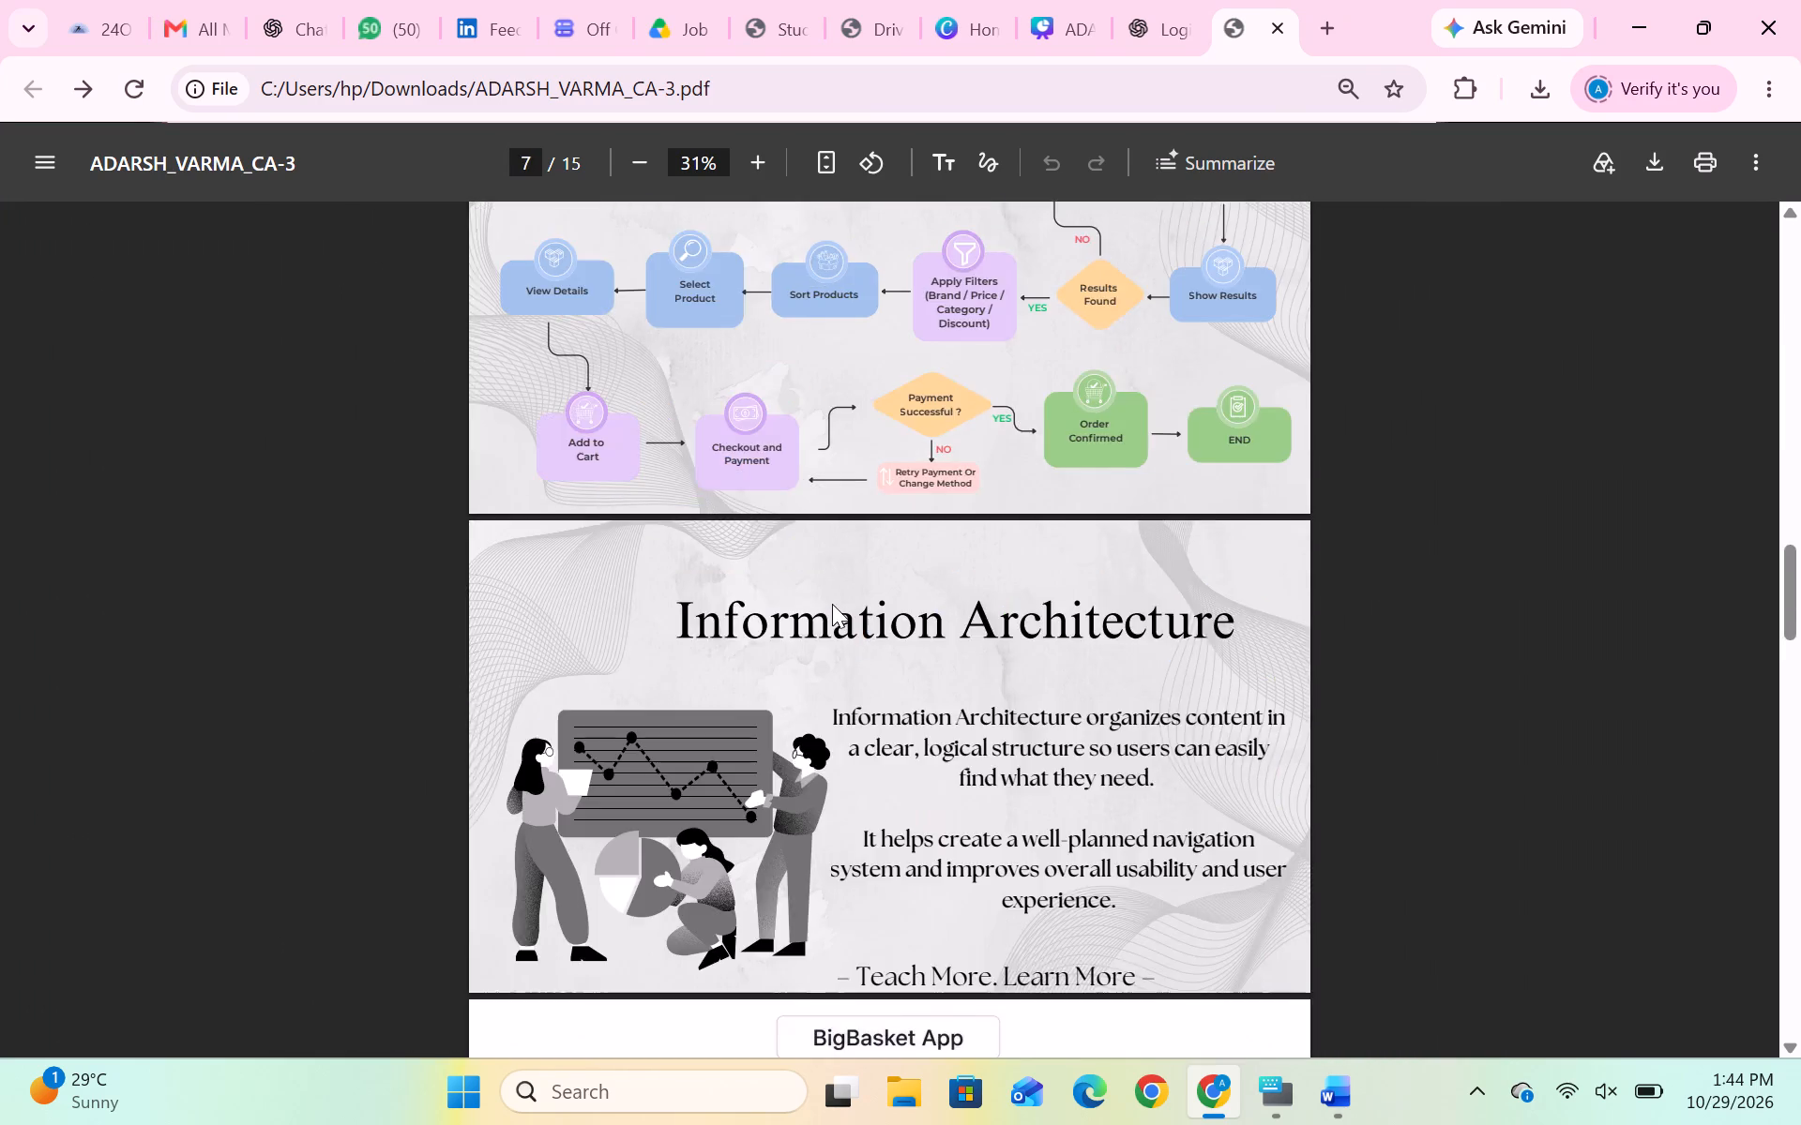
scroll(832, 604, "down", 2)
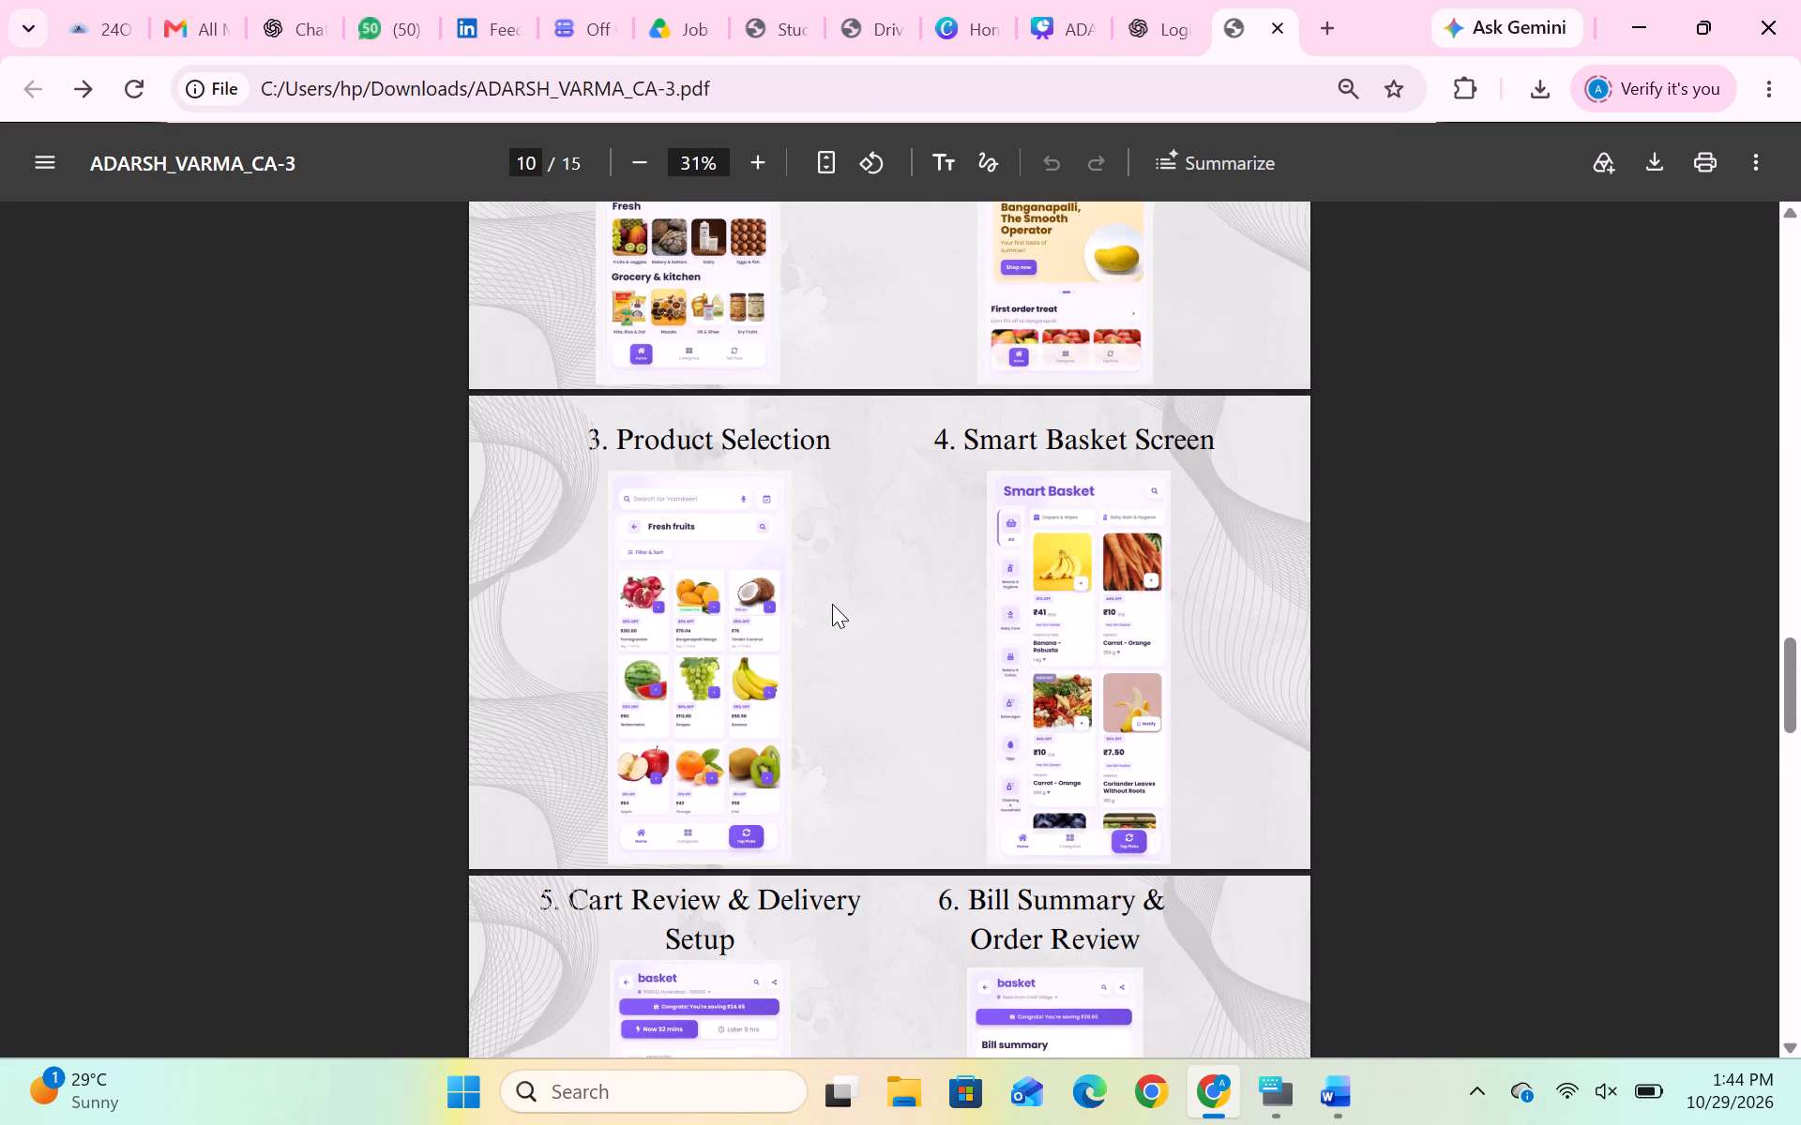
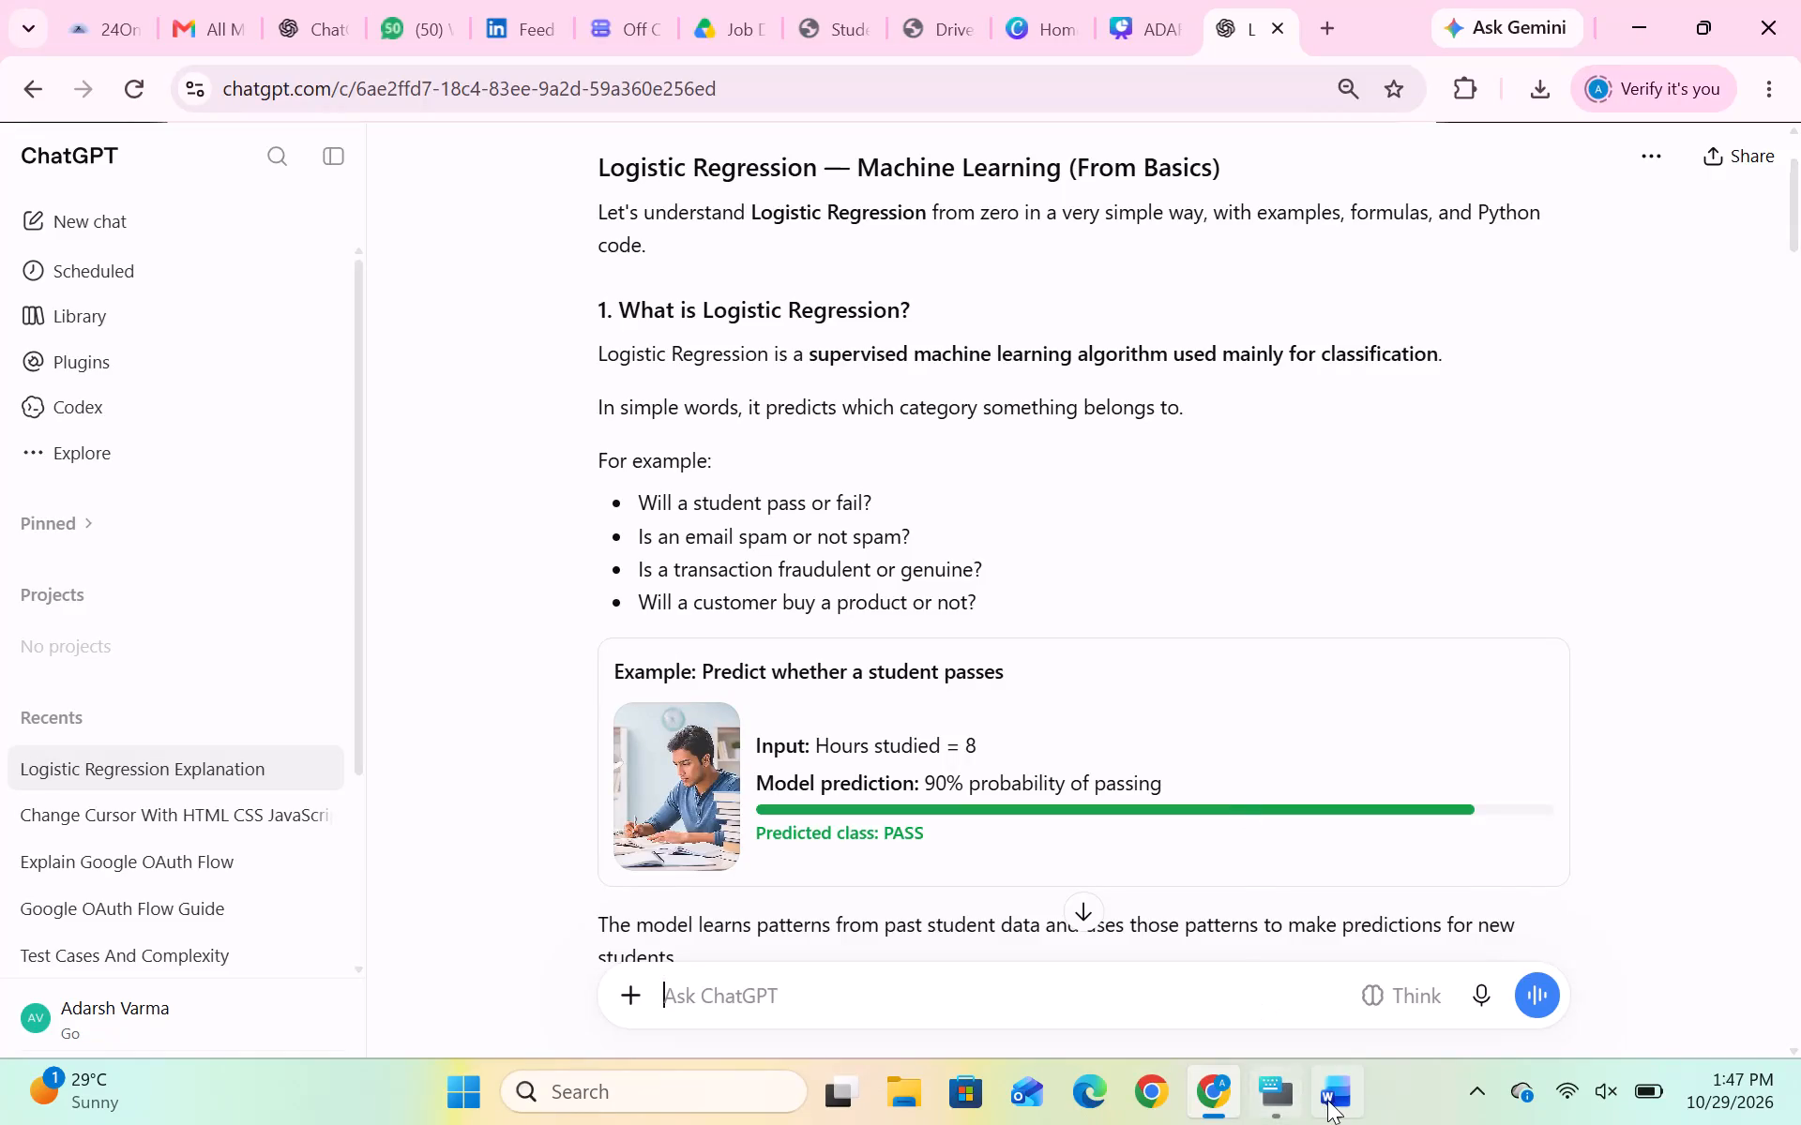
Switch to the IXD801_CA3_Updated brief in Word and review its Important Instructions, Mark Distribution and Submission Requirements sections.
left_click(1328, 1102)
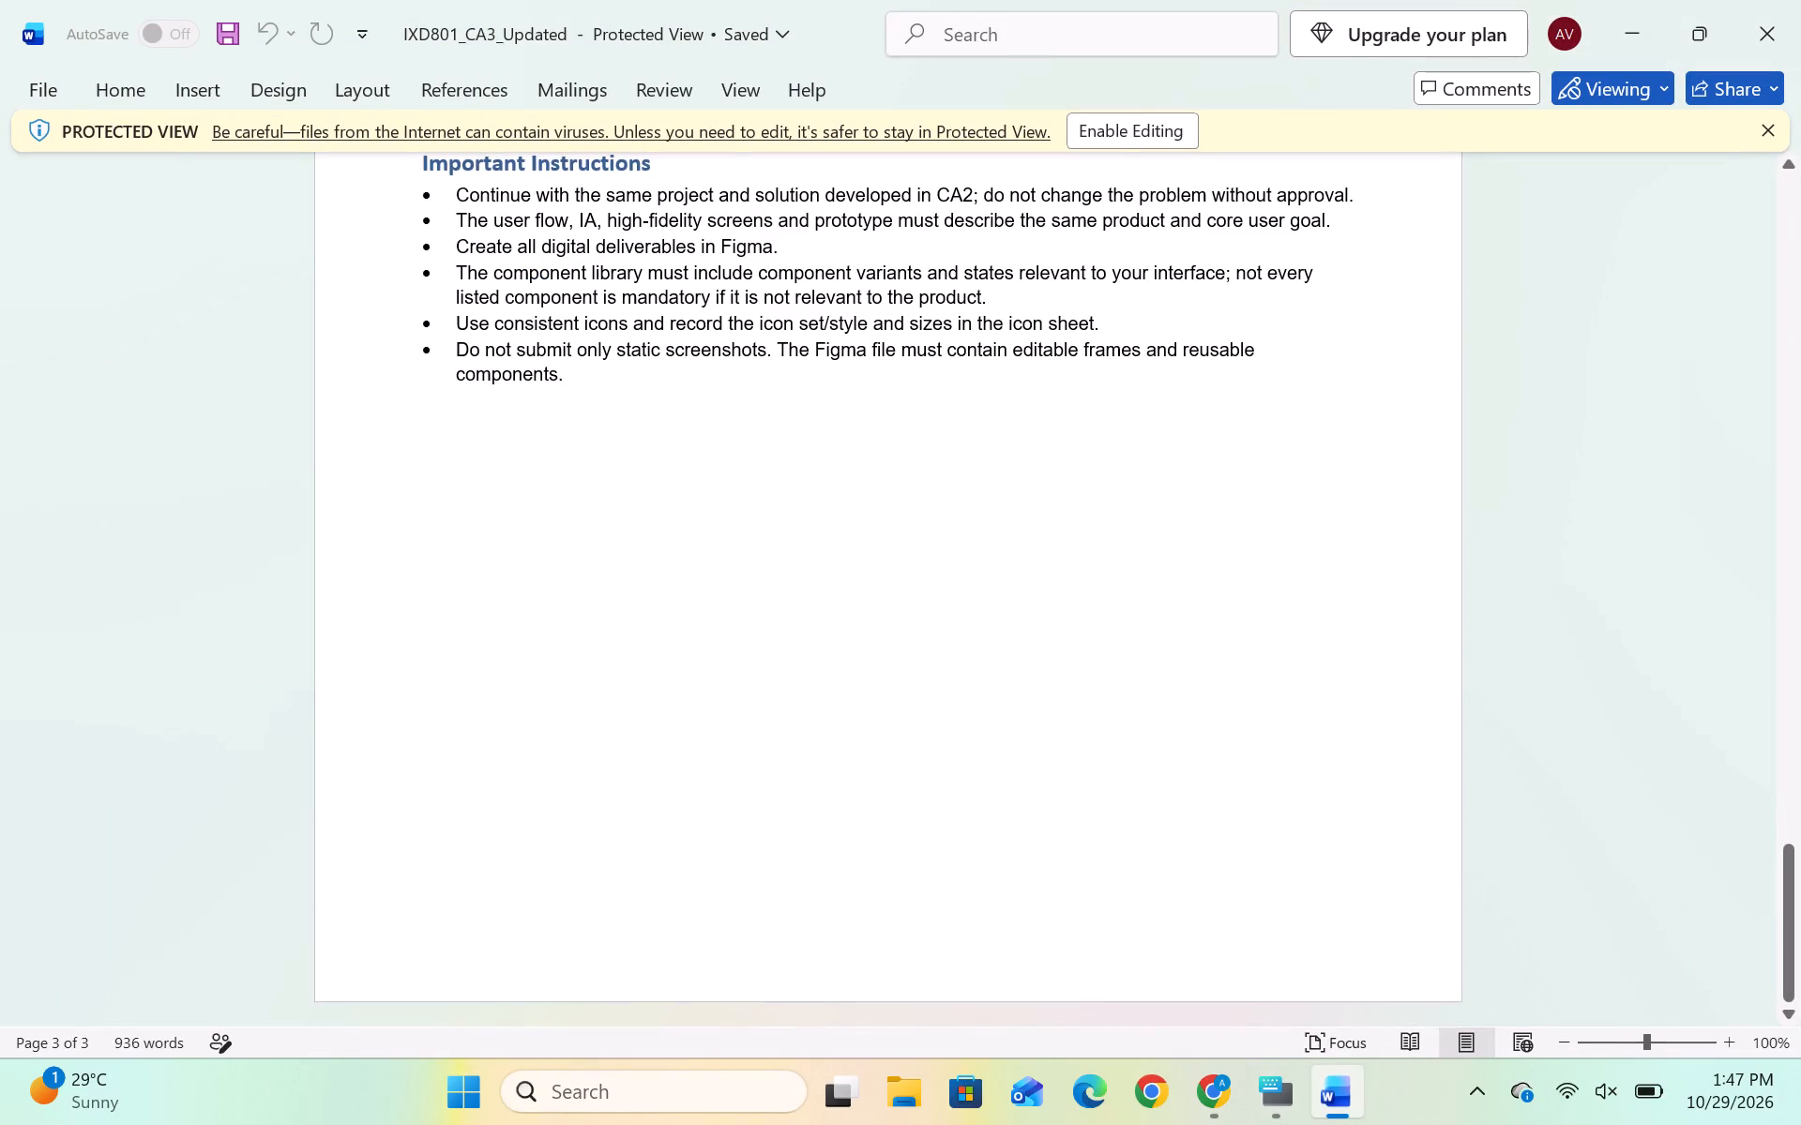
scroll(1044, 772, "up", 1)
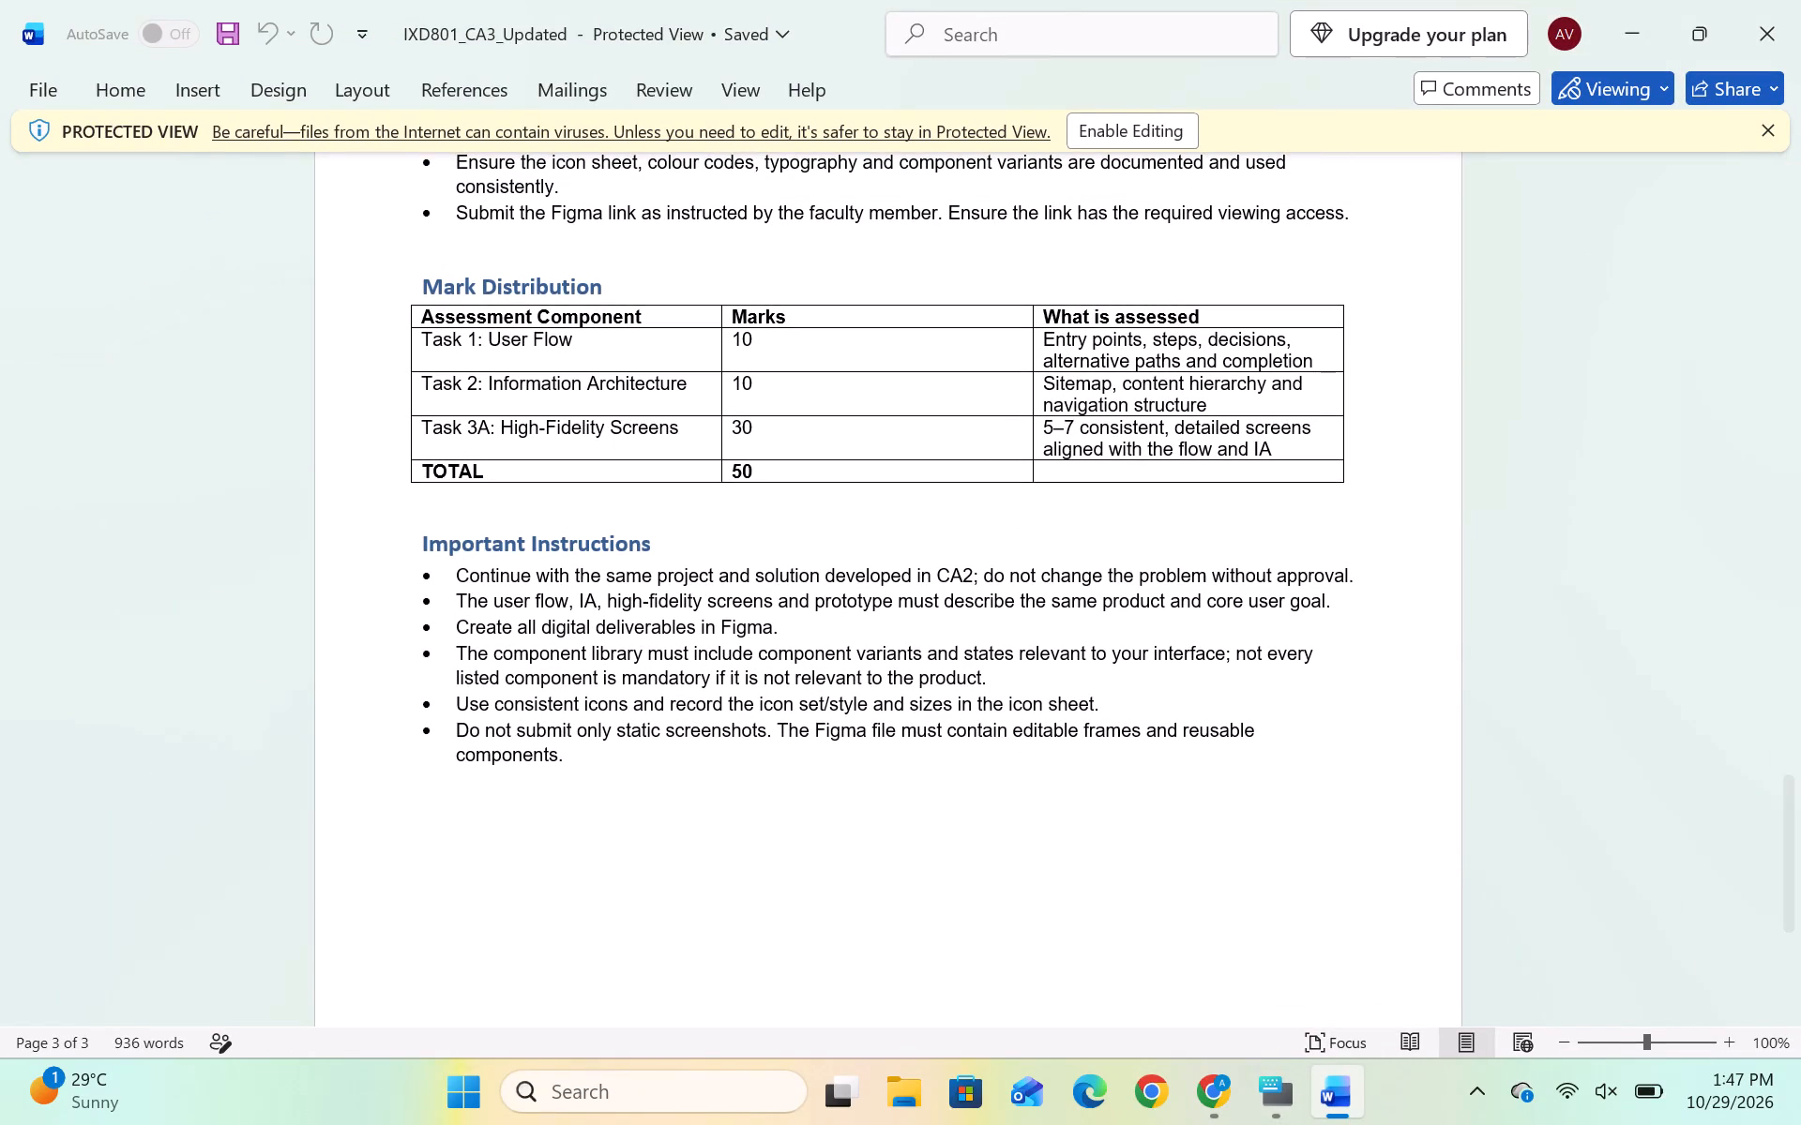
scroll(1044, 772, "up", 1)
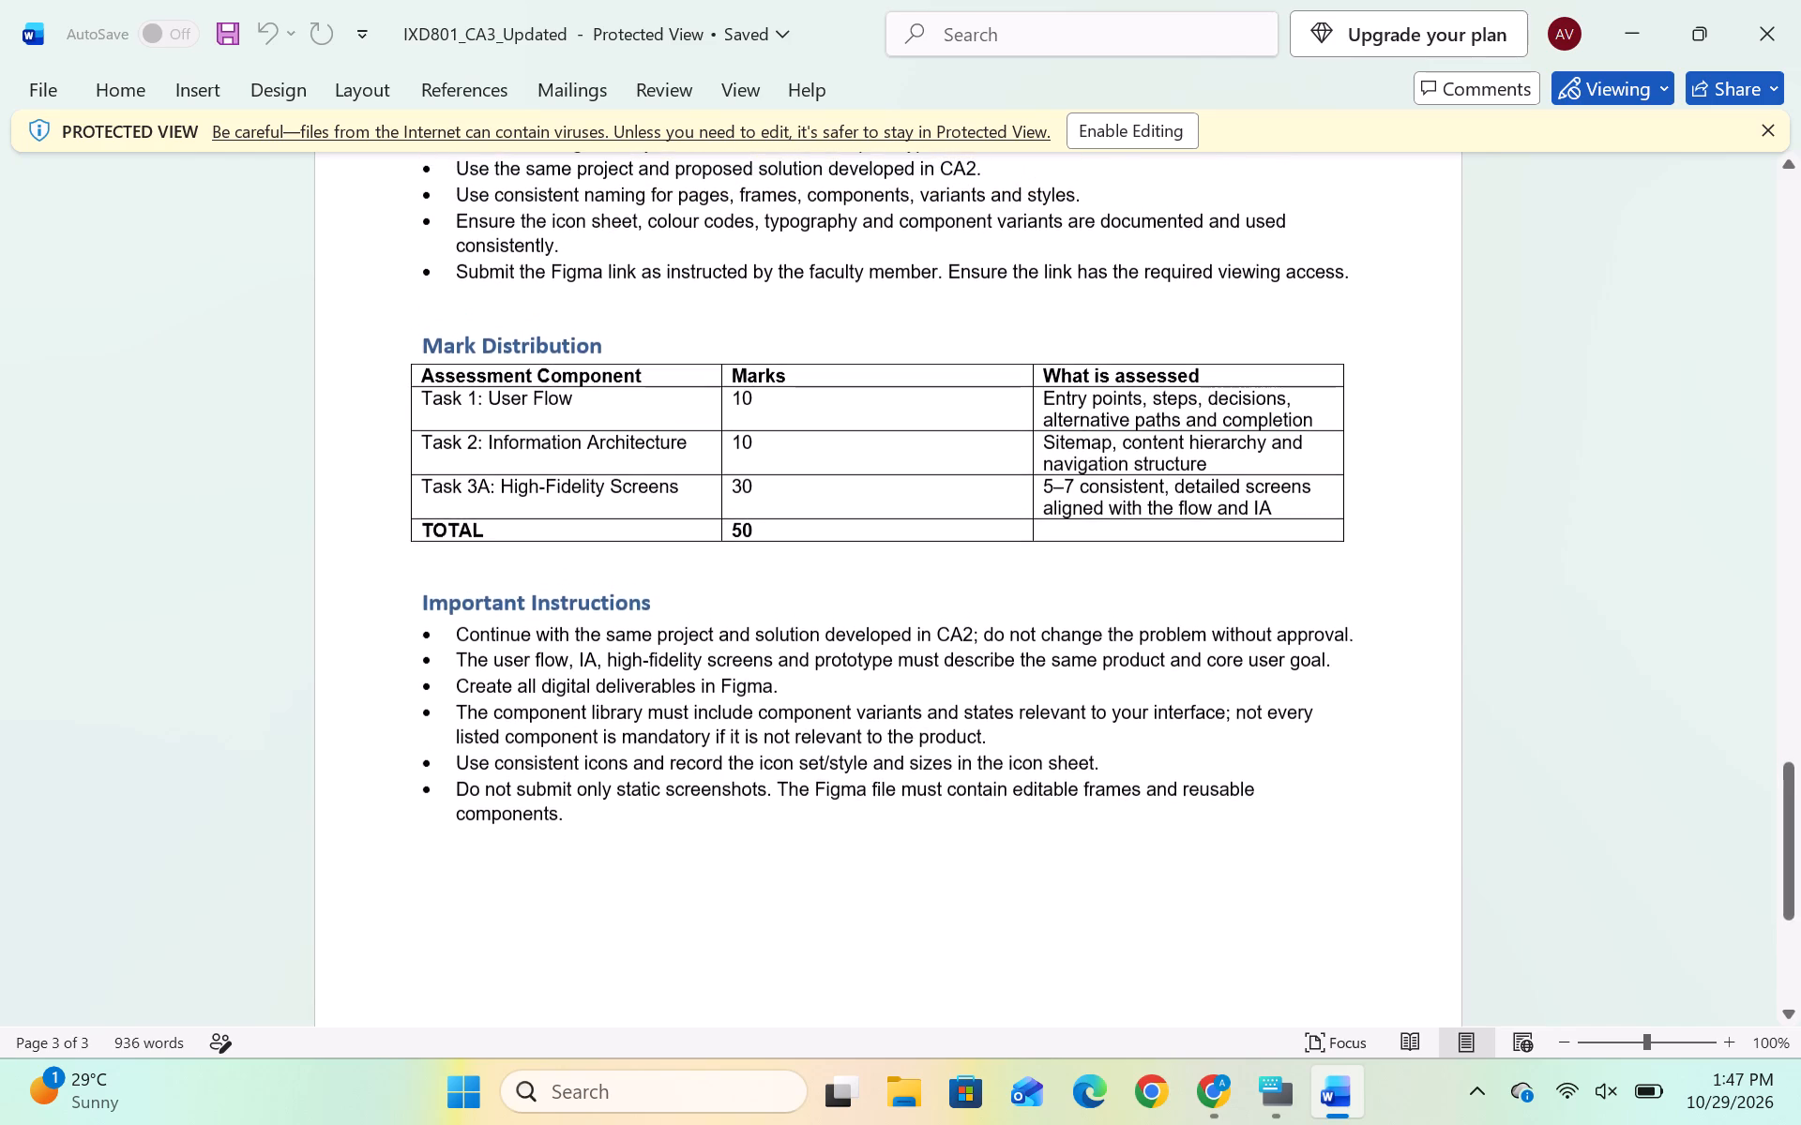
scroll(1044, 772, "up", 1)
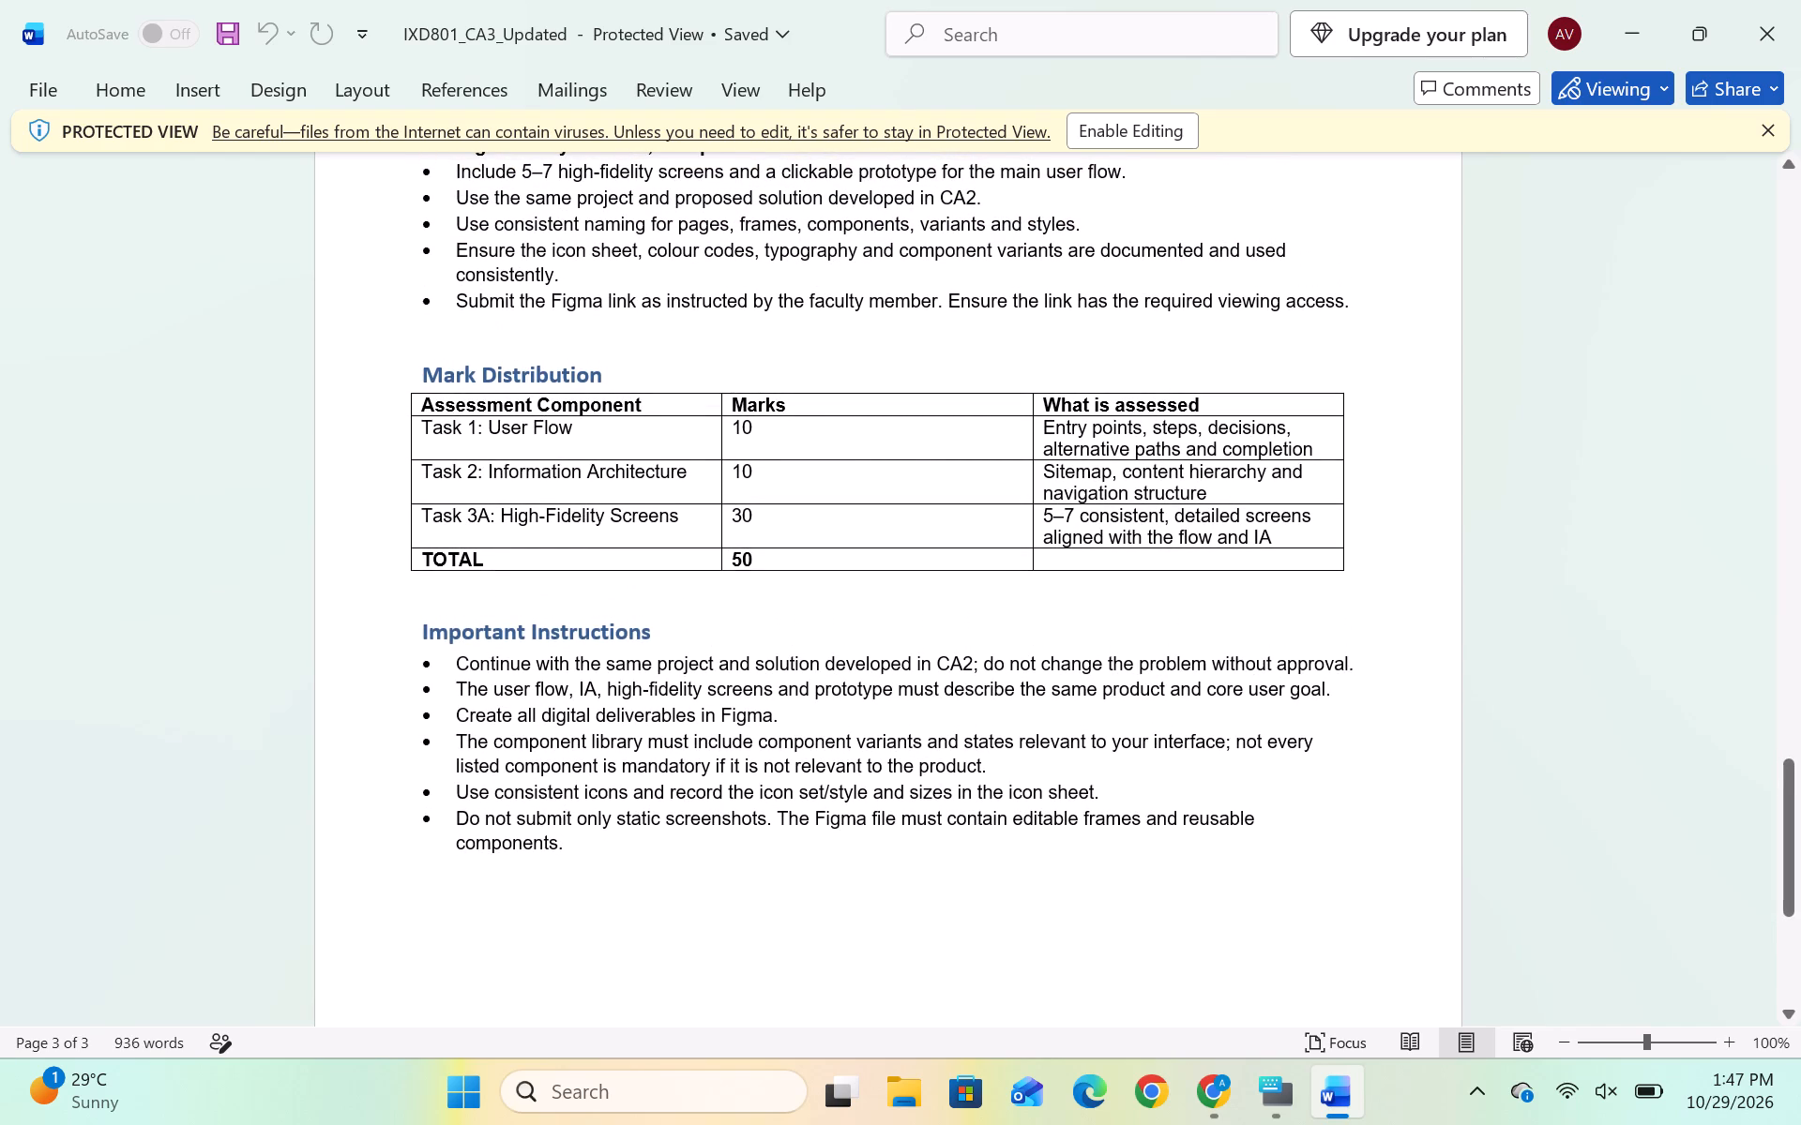
scroll(1026, 618, "up", 1)
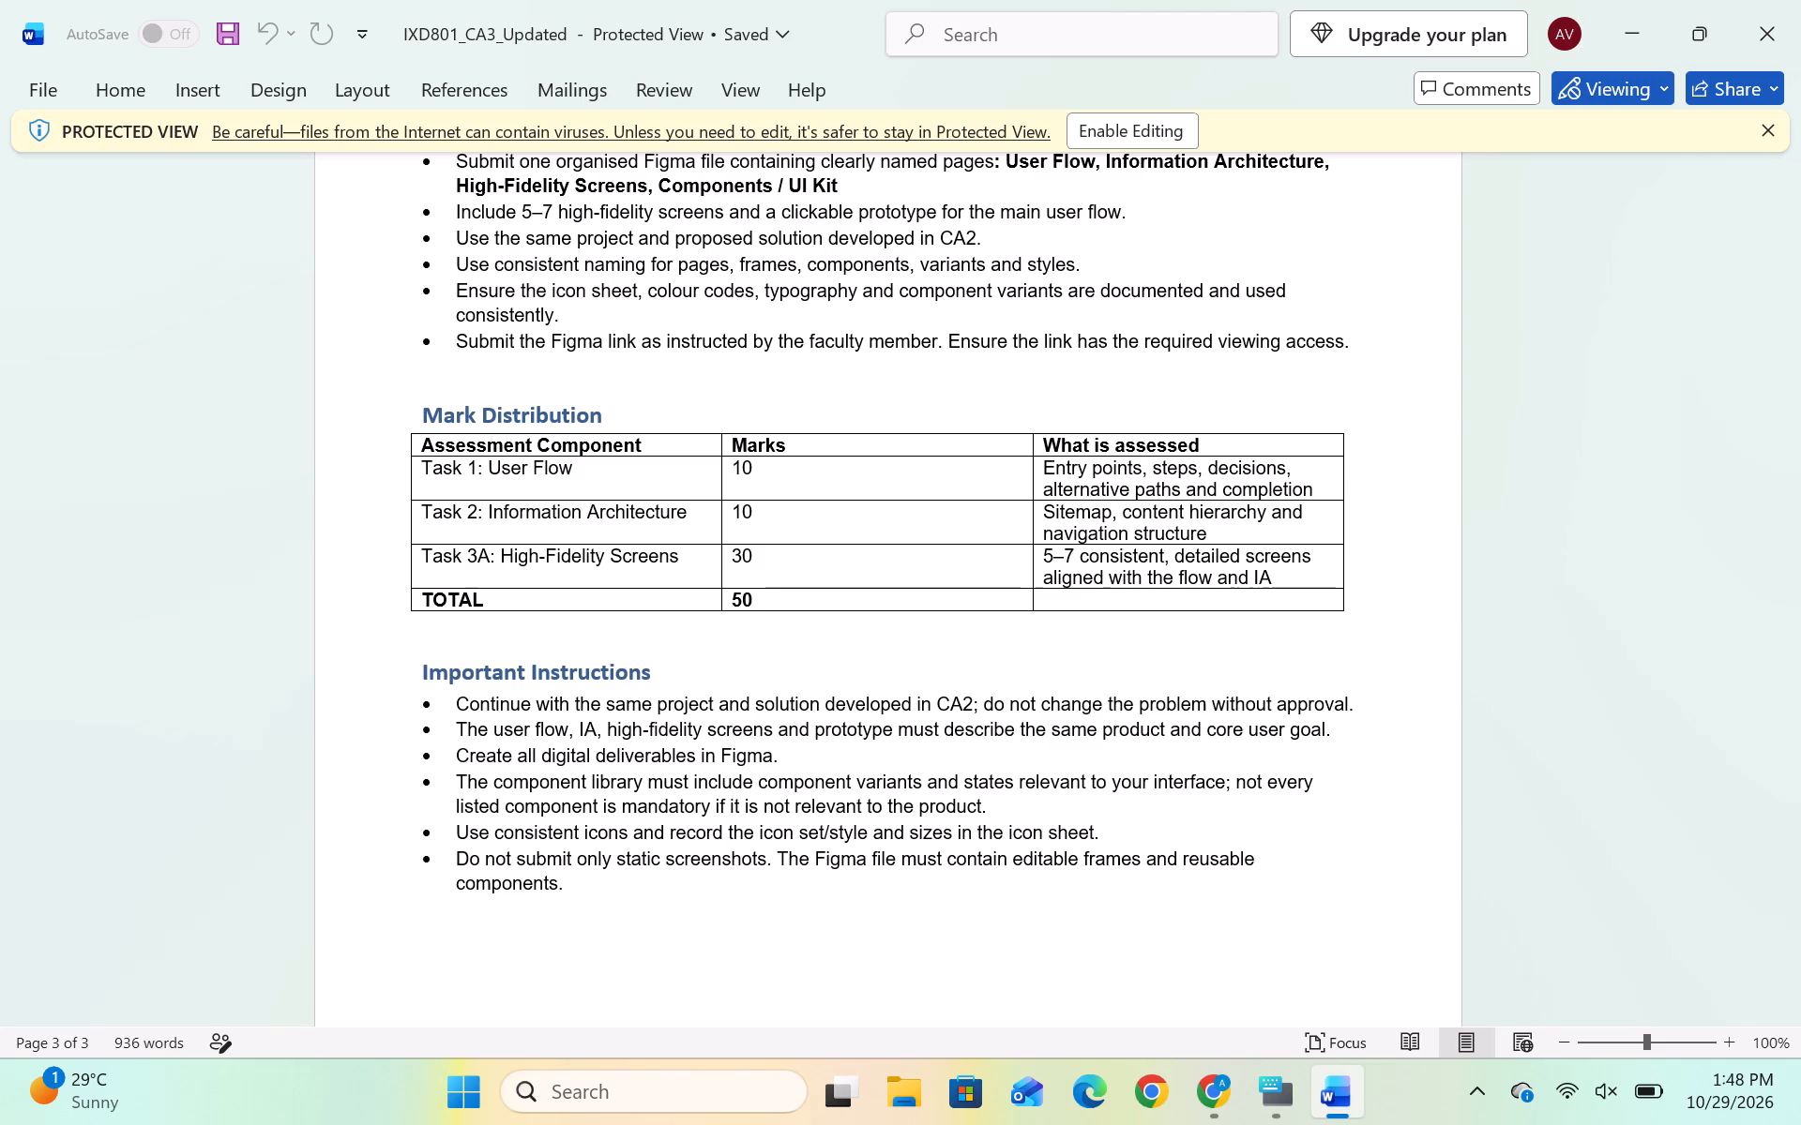
scroll(956, 638, "up", 1)
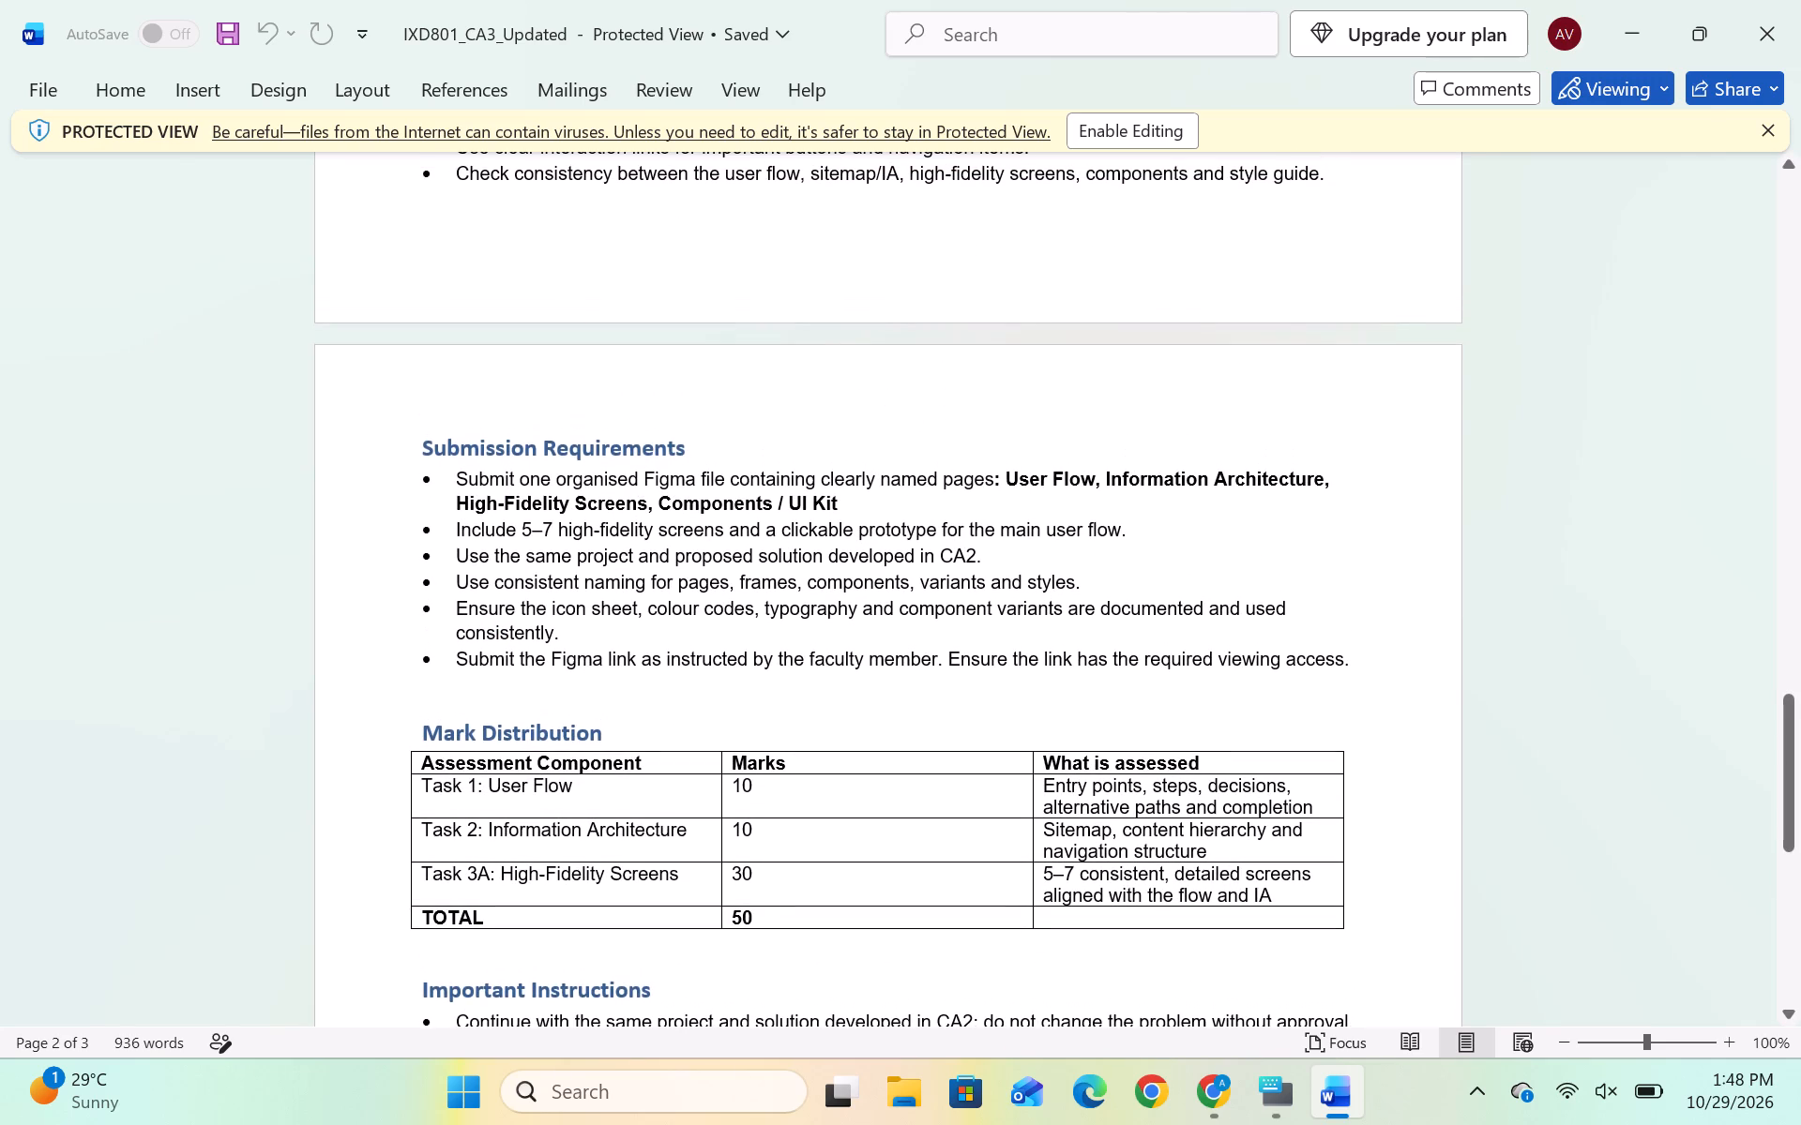